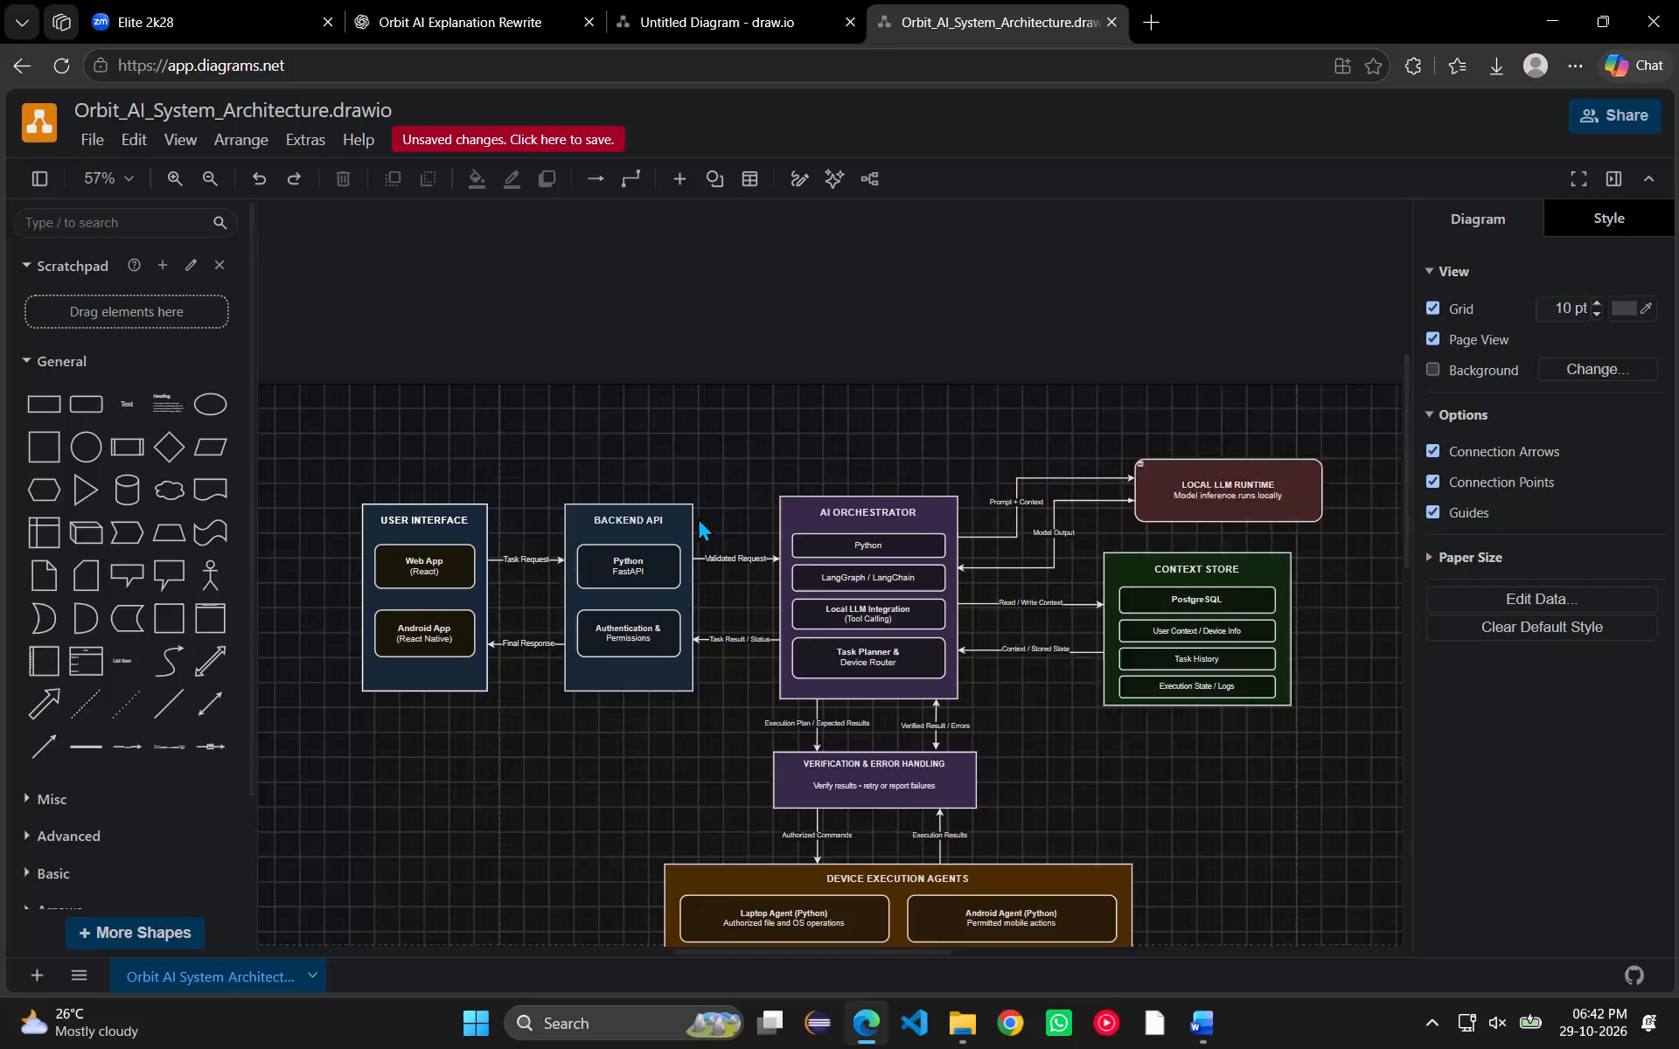
# Save the Orbit_AI_System_Architecture.drawio diagram as an XML file in browser storage.
pyautogui.click(654, 716)
pyautogui.hotkey('ctrl', 's')
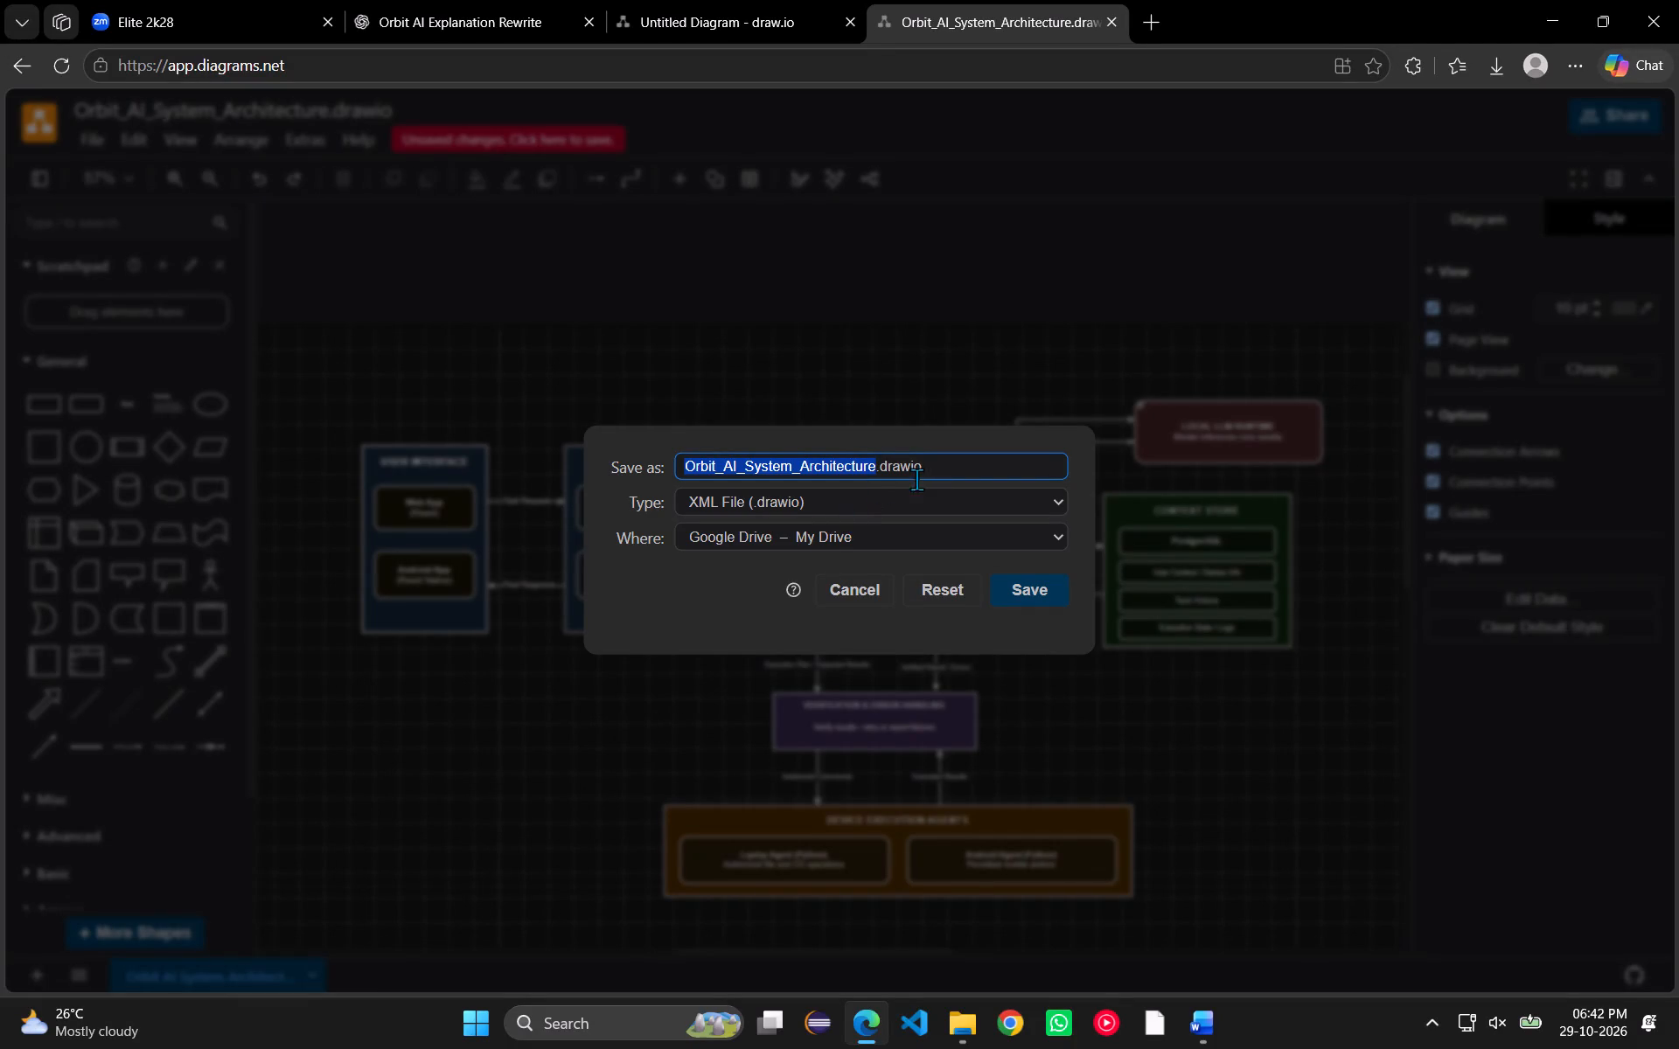
pyautogui.click(921, 531)
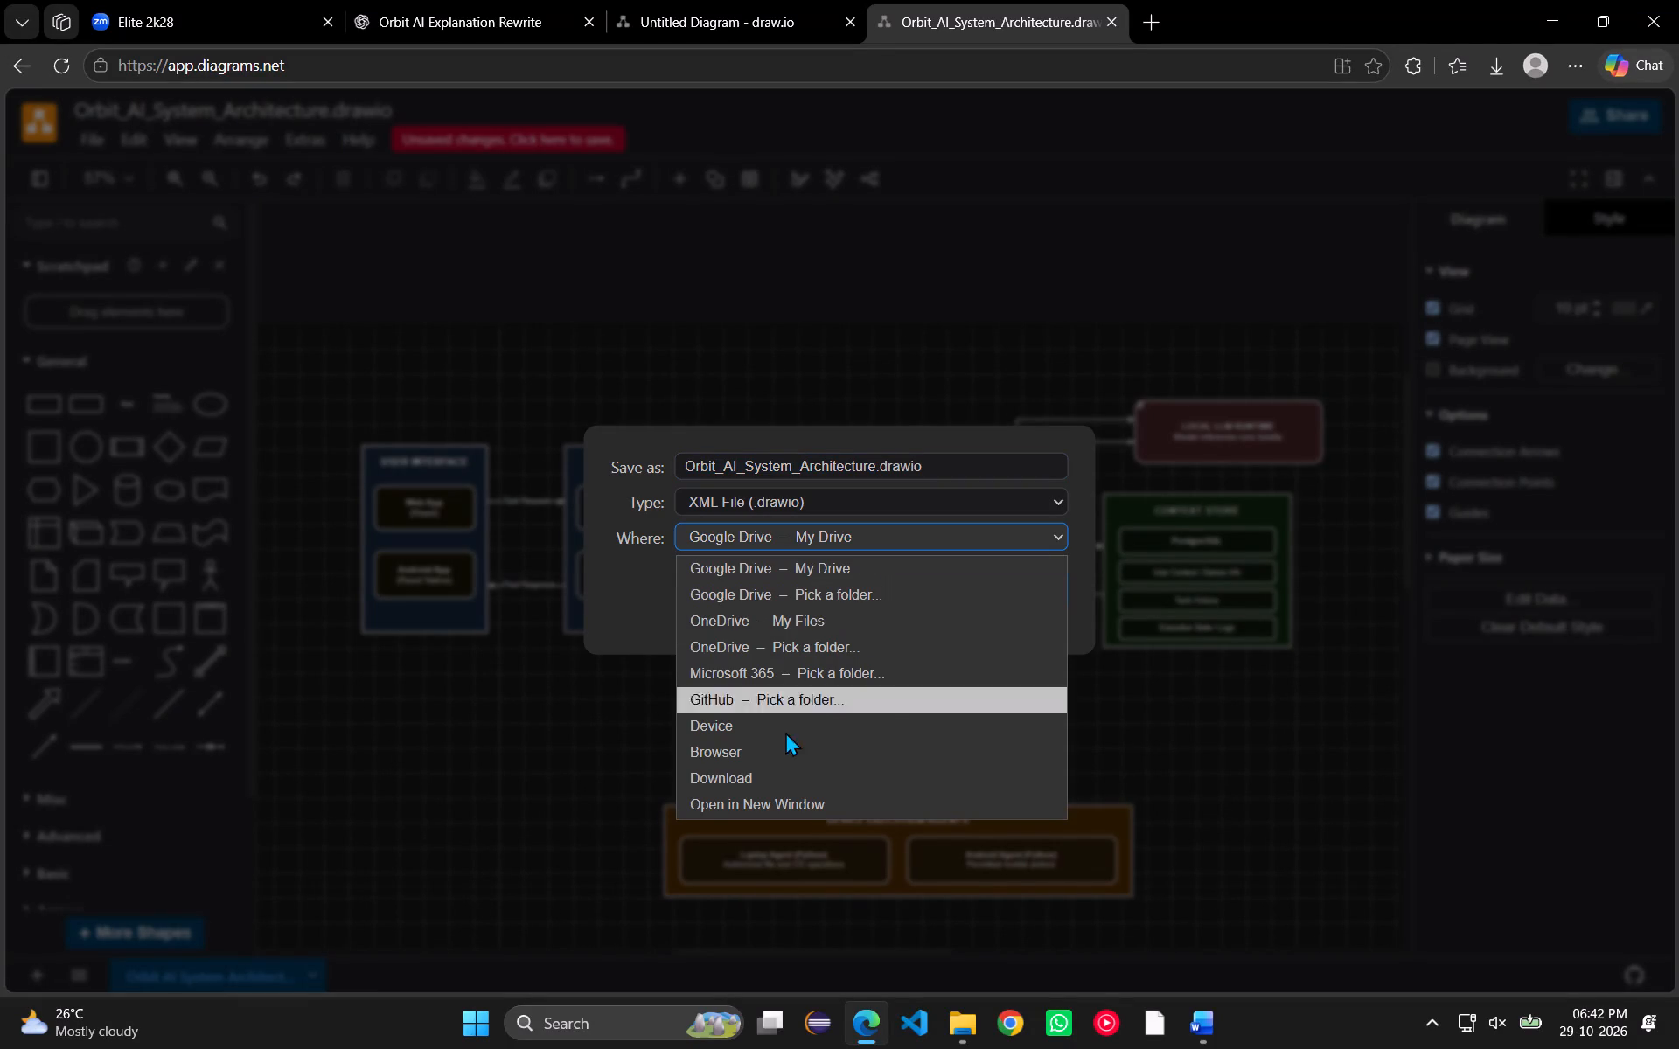
pyautogui.click(774, 754)
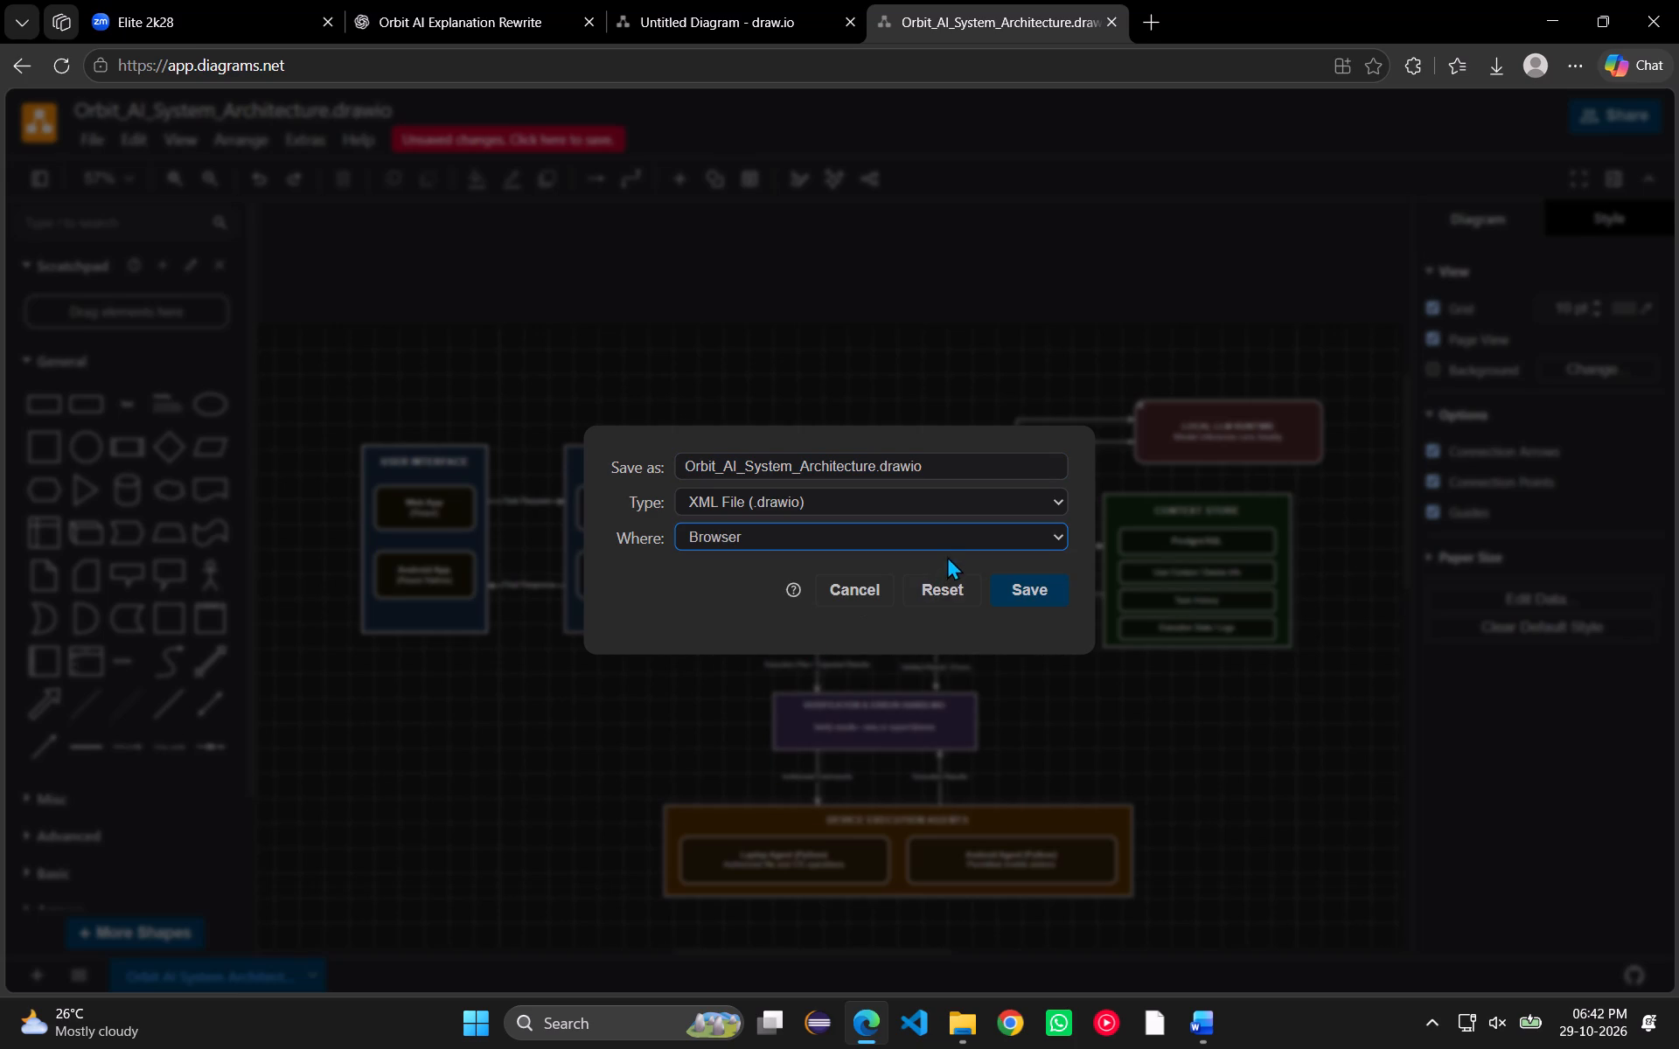
pyautogui.click(1044, 598)
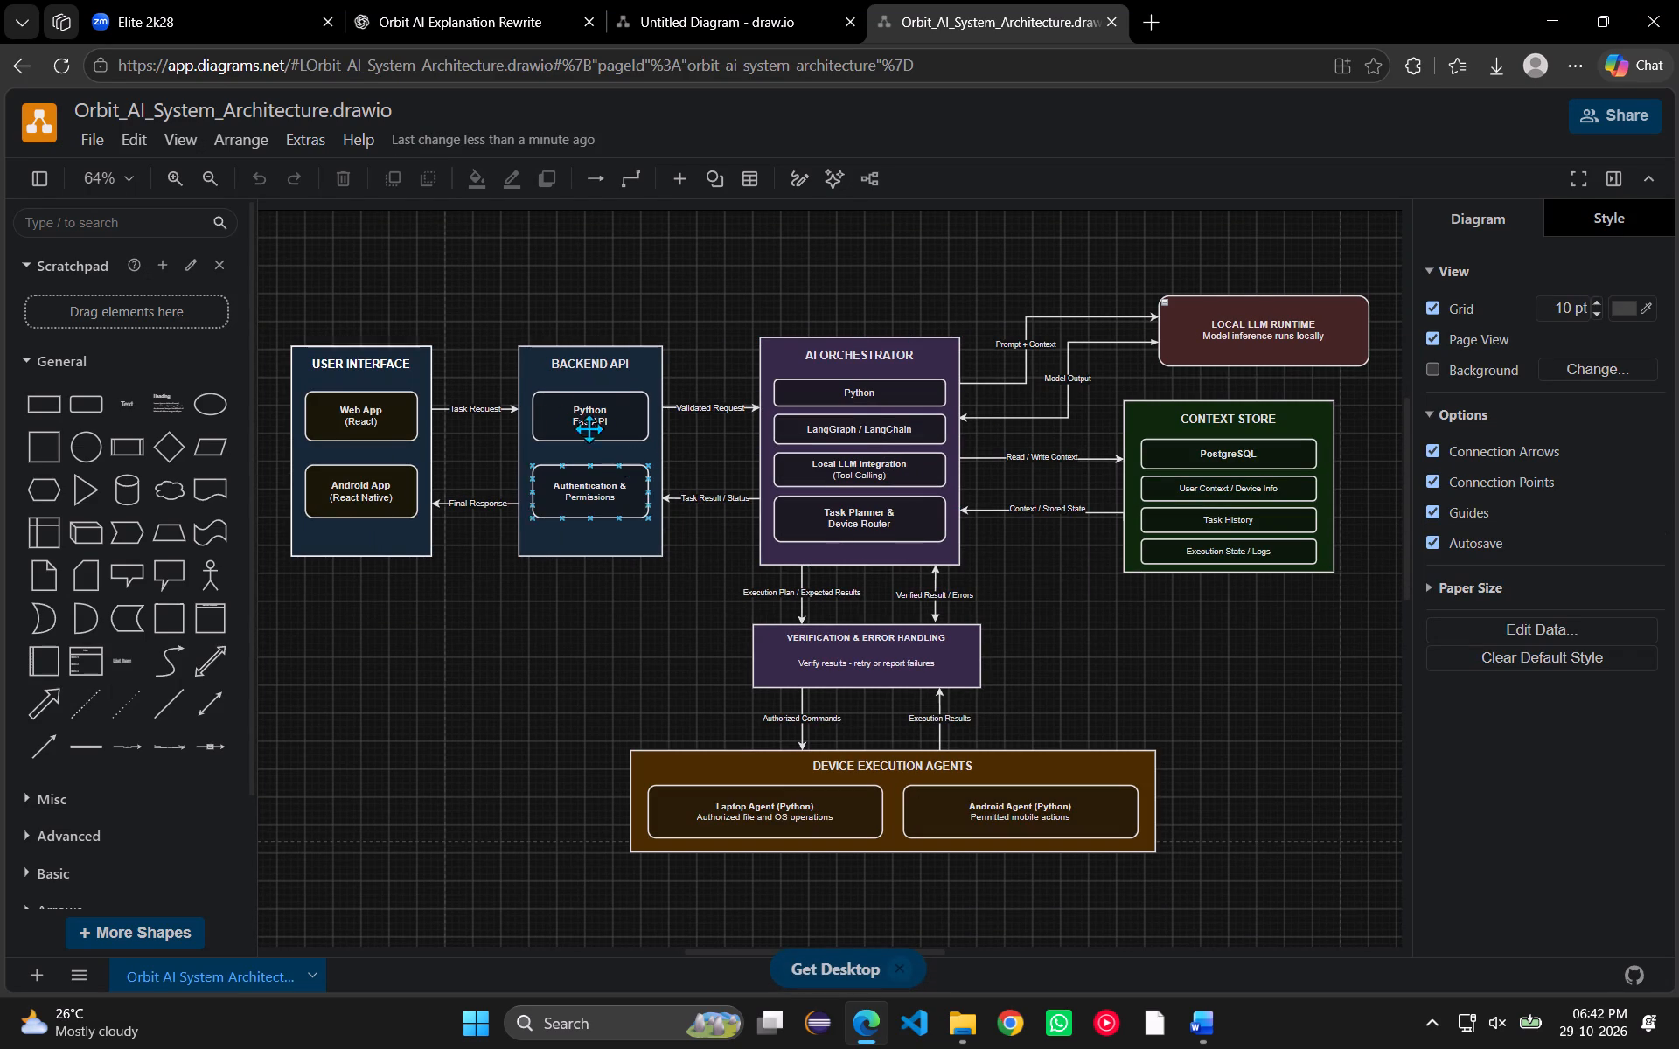
pyautogui.hotkey('ctrl', 's')
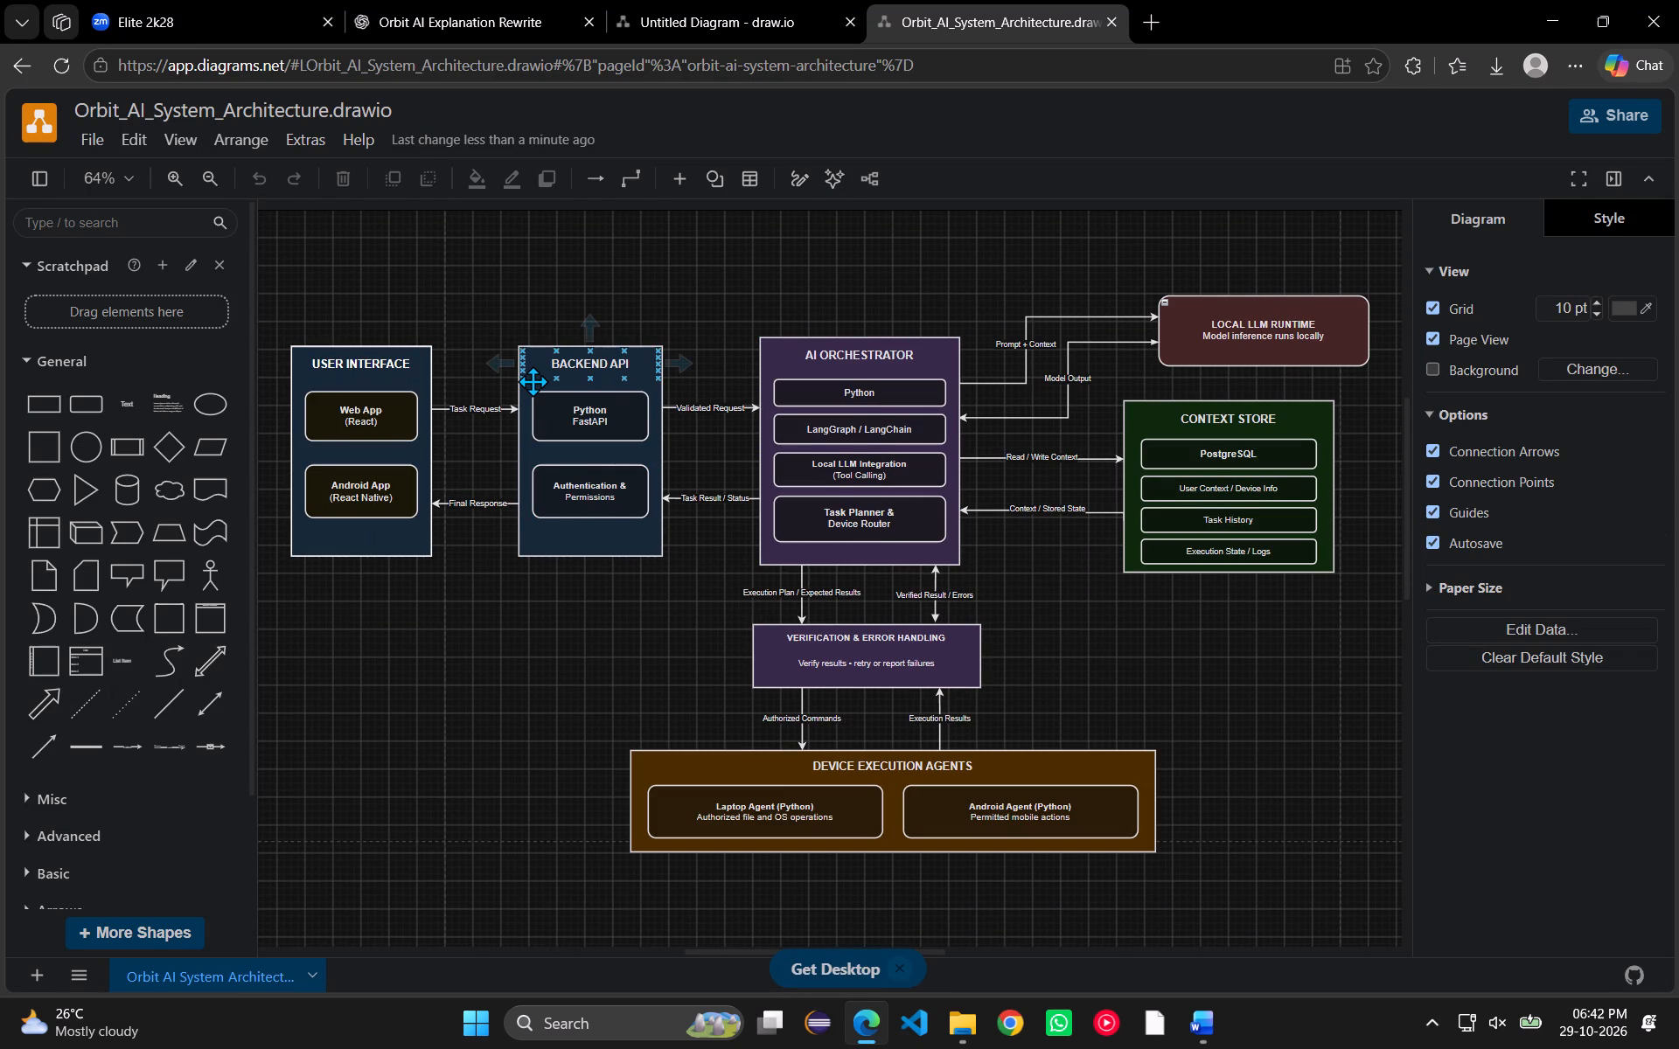
# Save a copy of the diagram to the device's Downloads folder as Orbit_AI_System_Architecture.drawio, replacing the existing file.
pyautogui.click(90, 133)
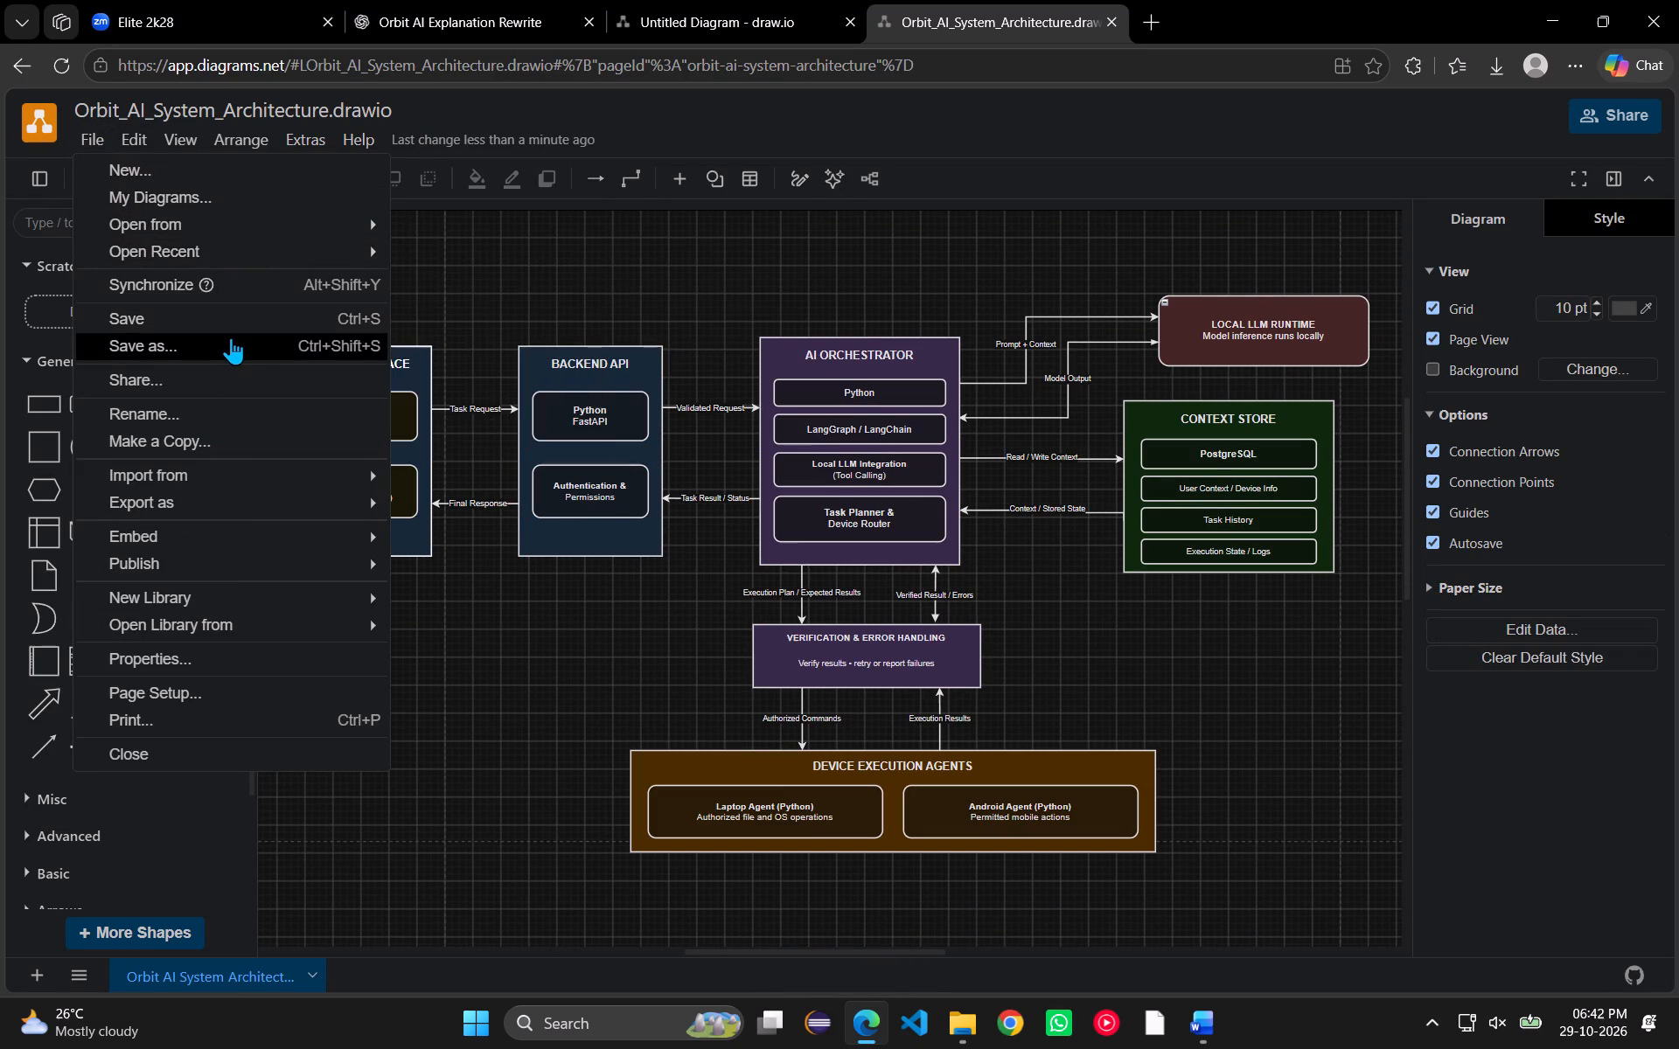
pyautogui.click(230, 337)
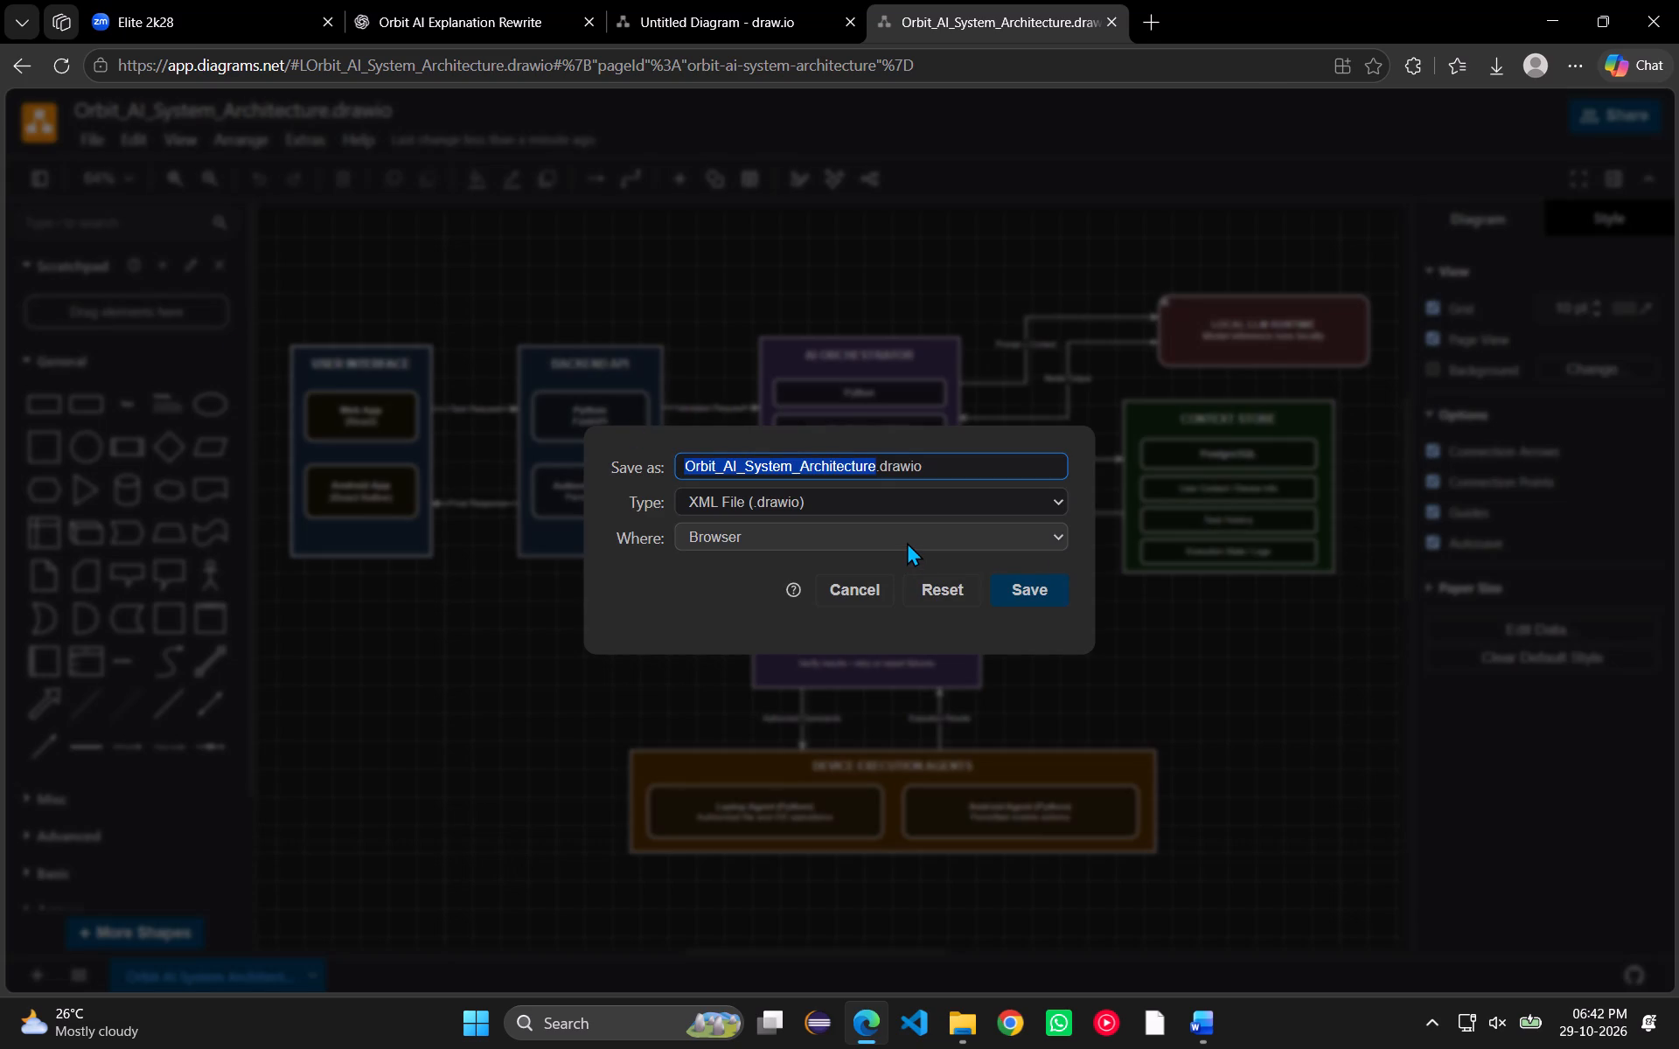
pyautogui.click(907, 542)
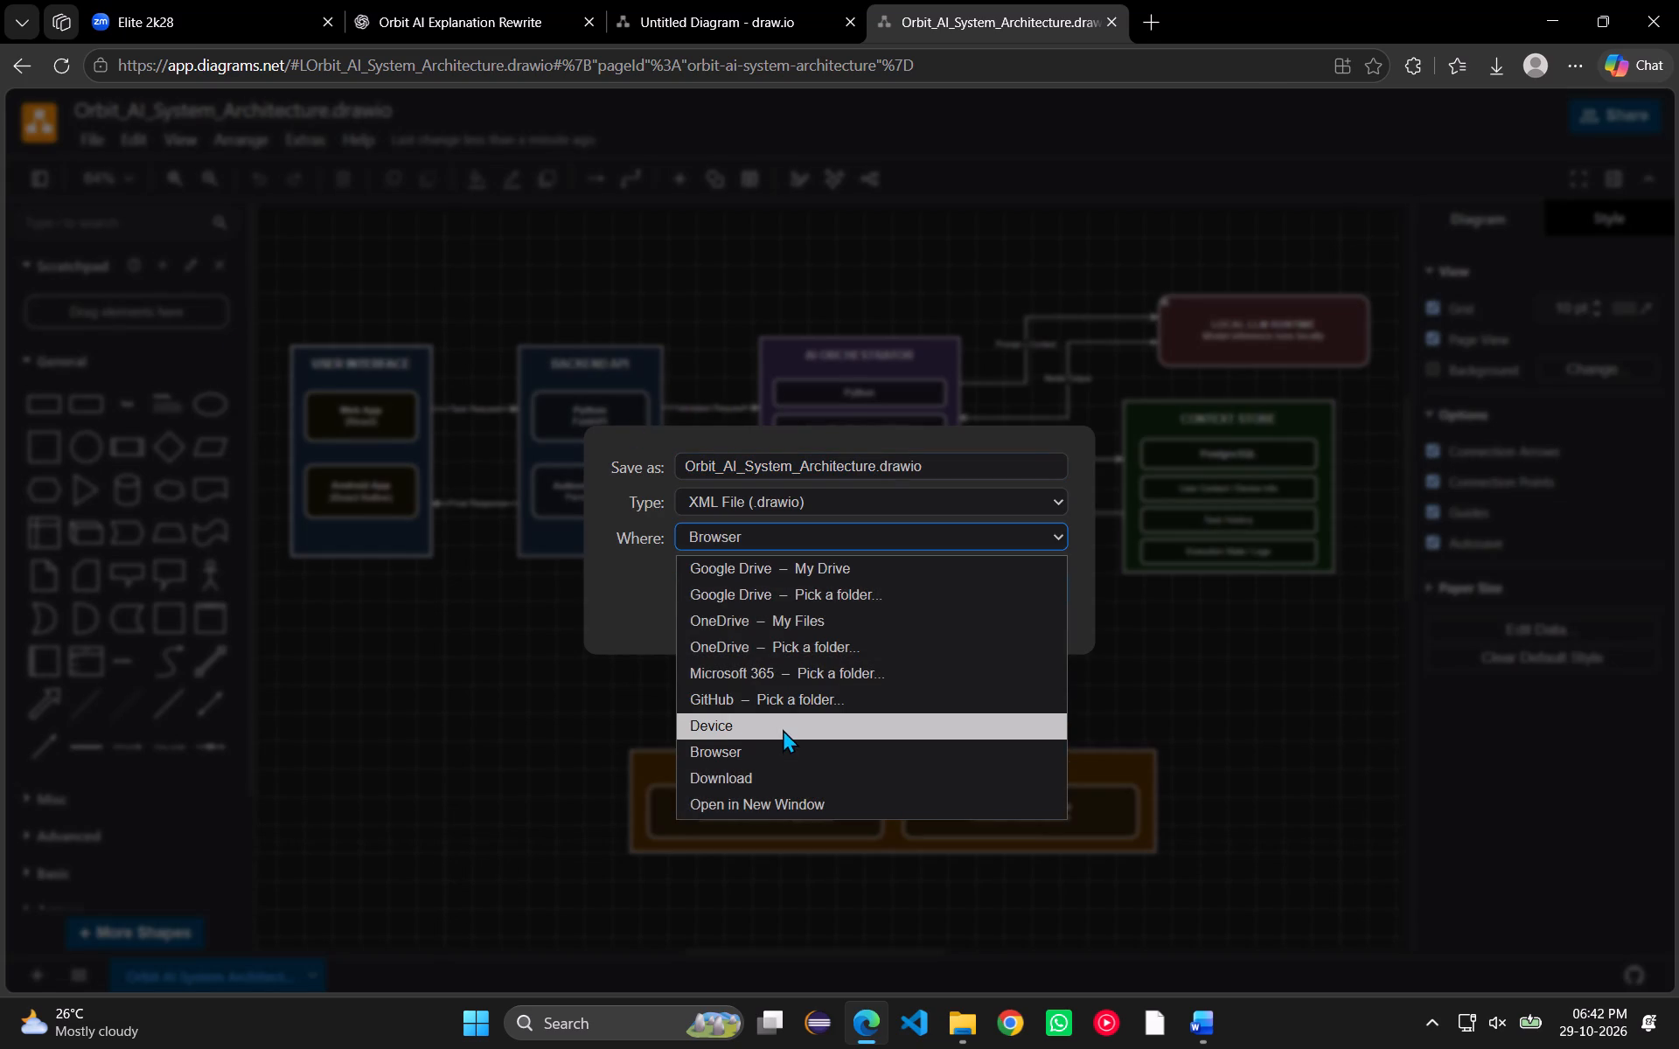
pyautogui.click(783, 729)
pyautogui.click(1017, 591)
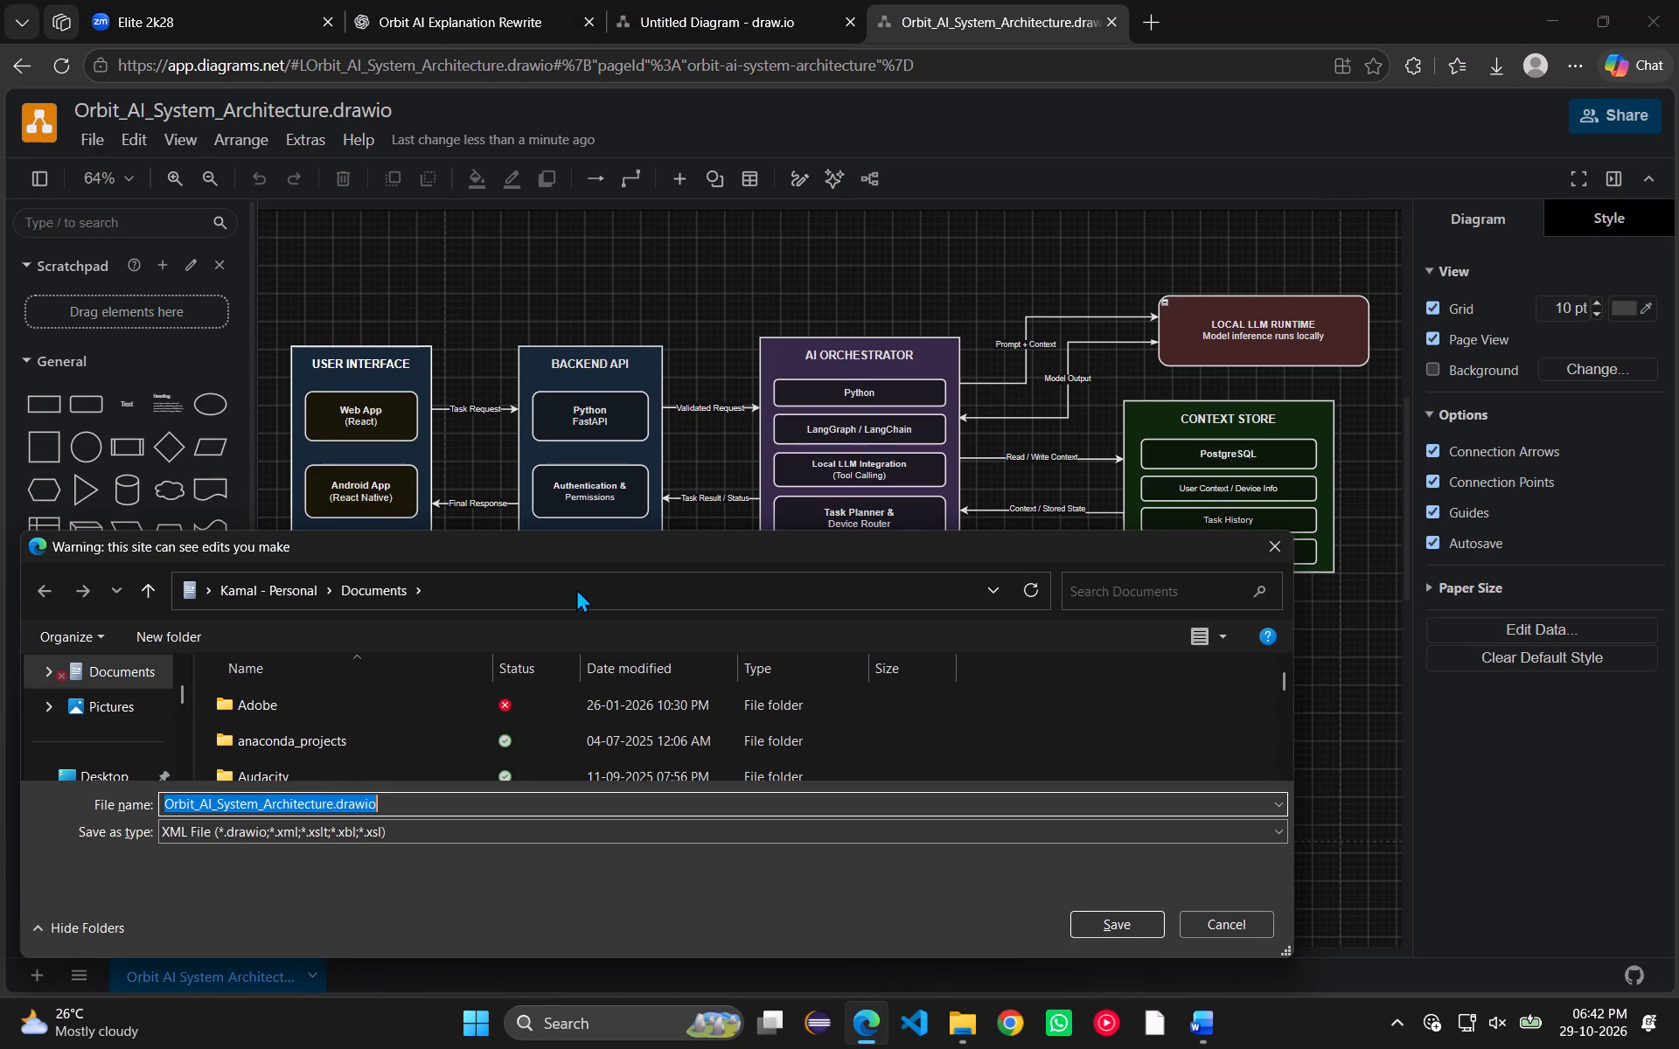
pyautogui.scroll(-1, 112, 736)
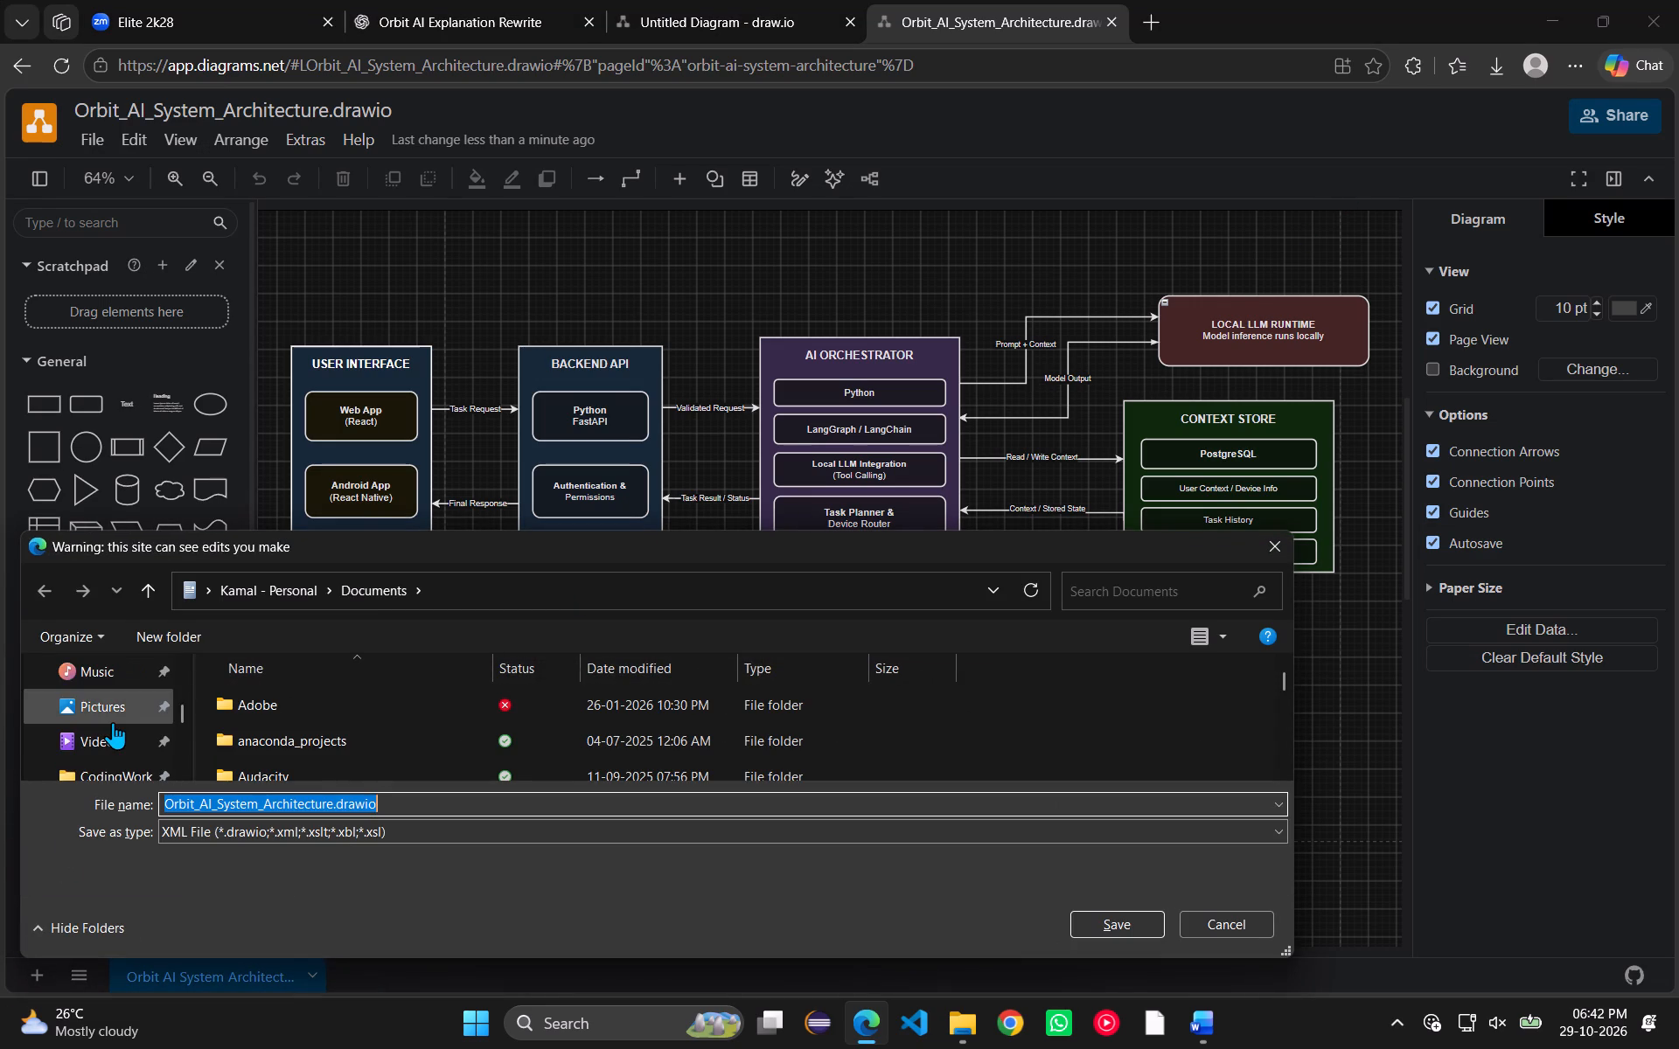
pyautogui.scroll(1, 113, 722)
pyautogui.click(131, 664)
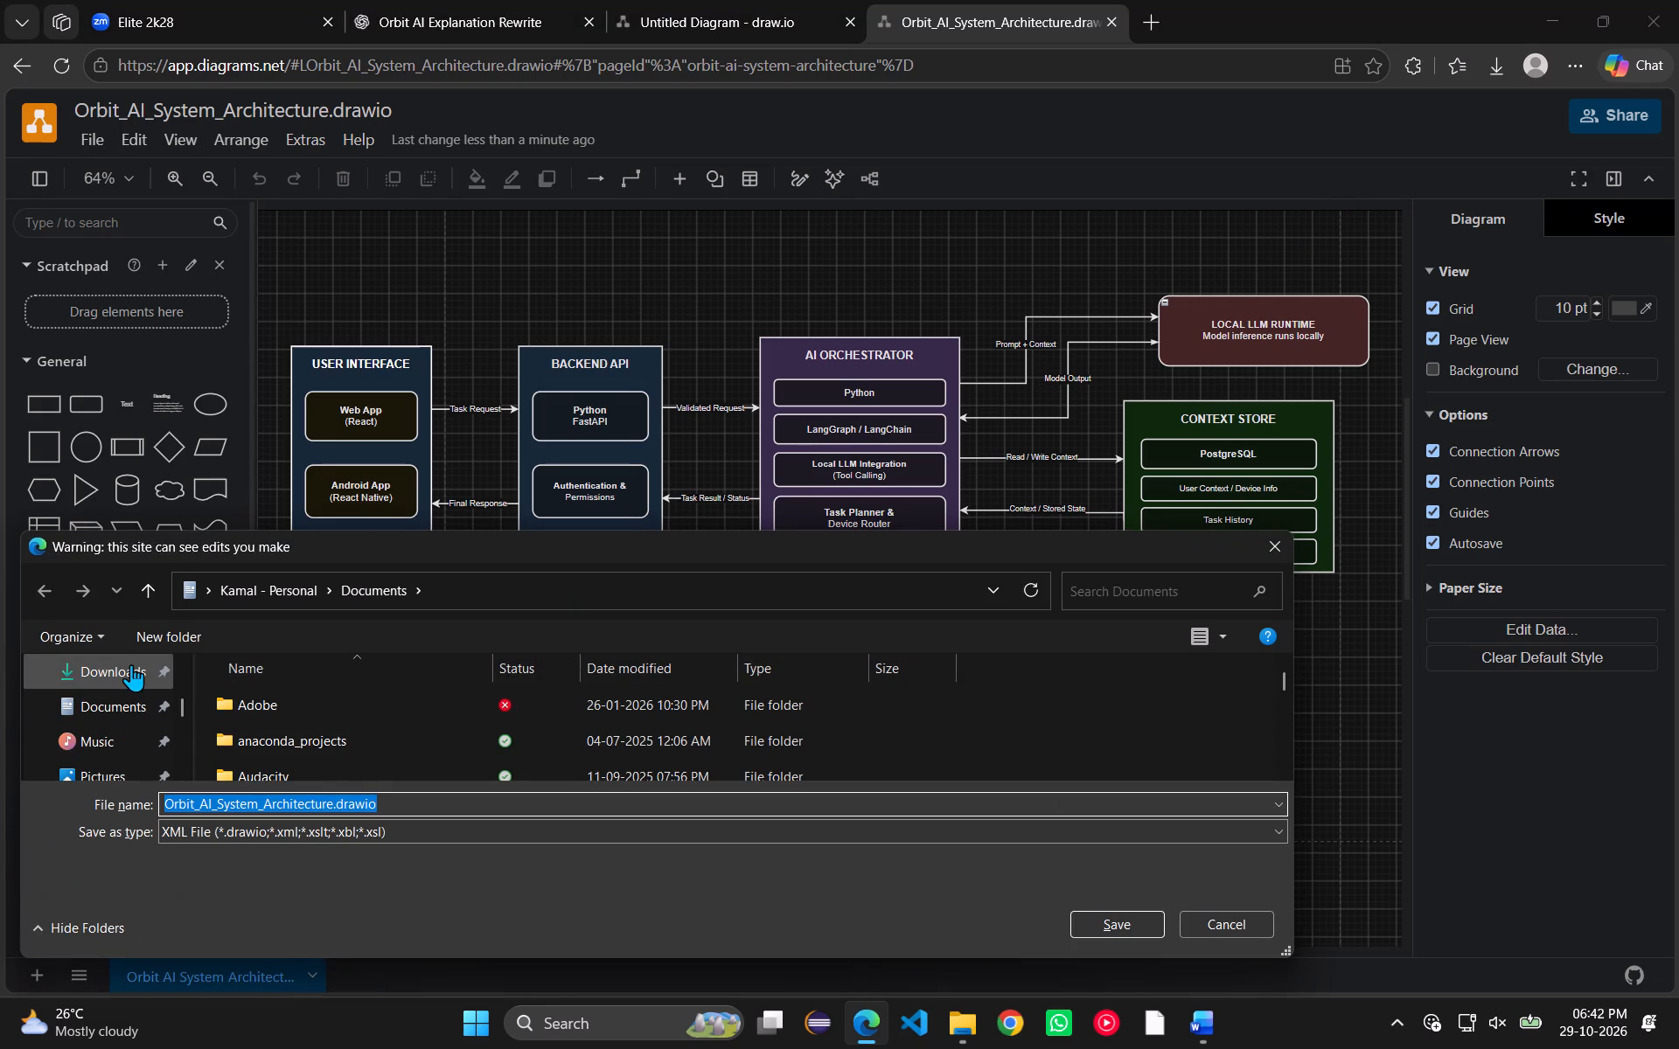
pyautogui.click(1109, 922)
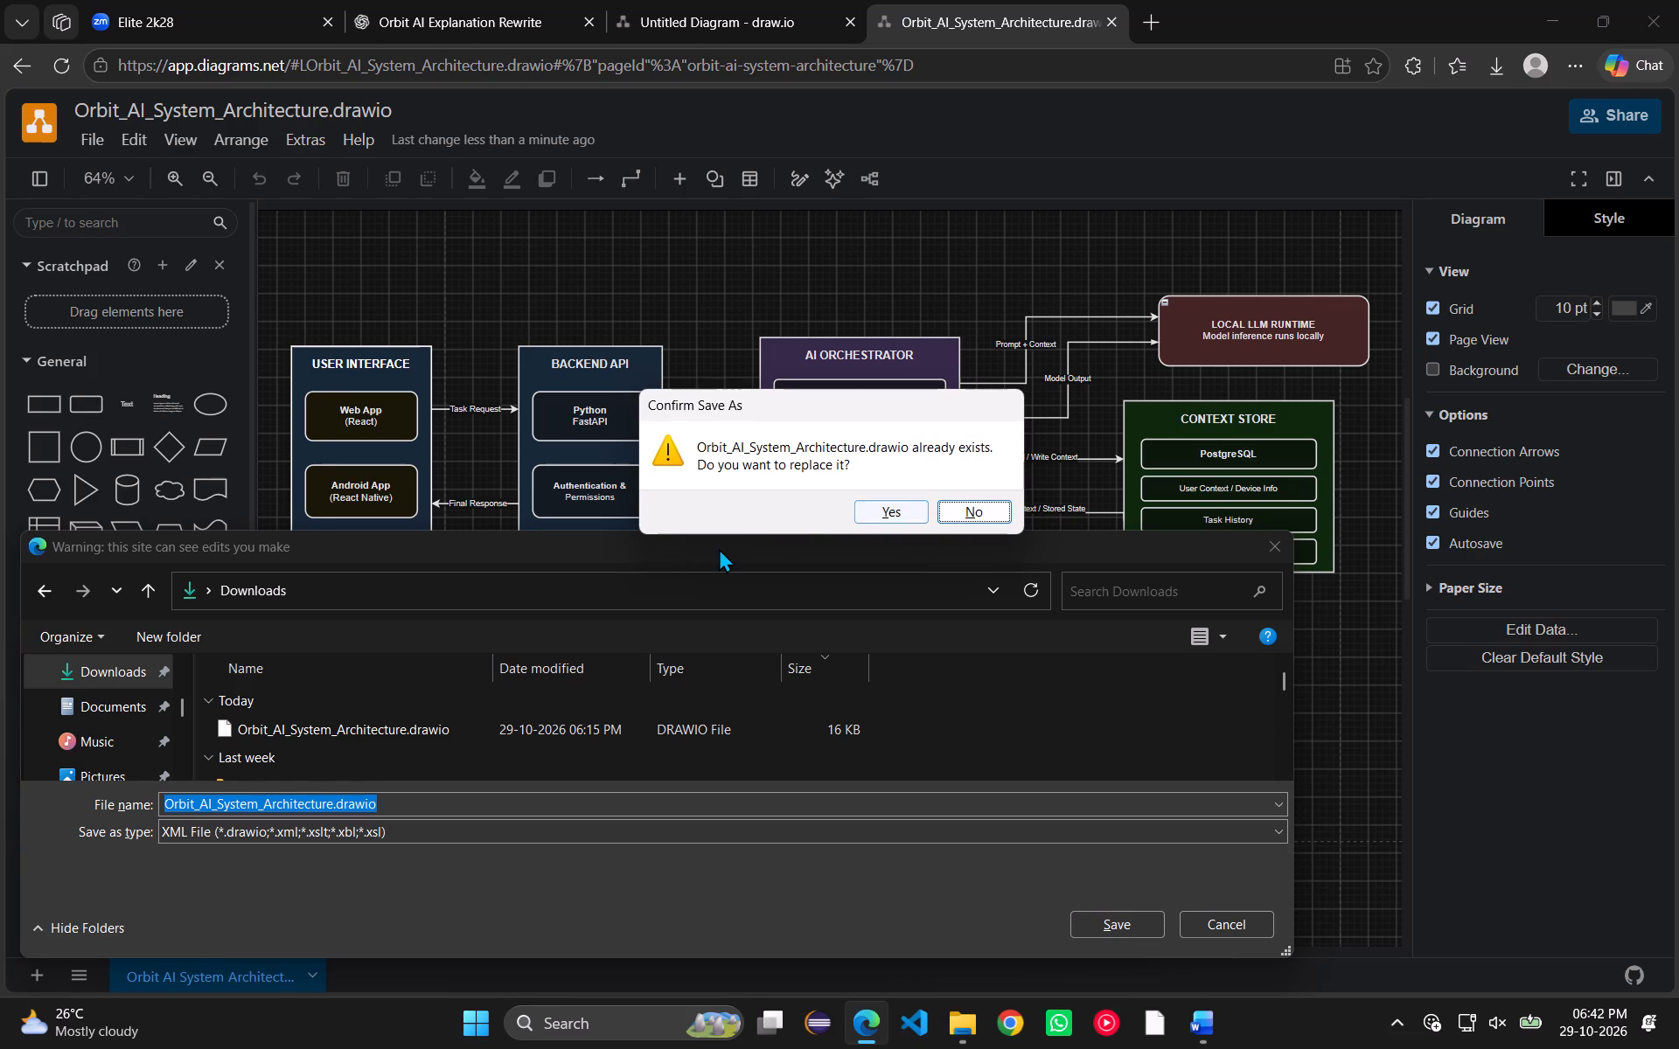
pyautogui.click(459, 794)
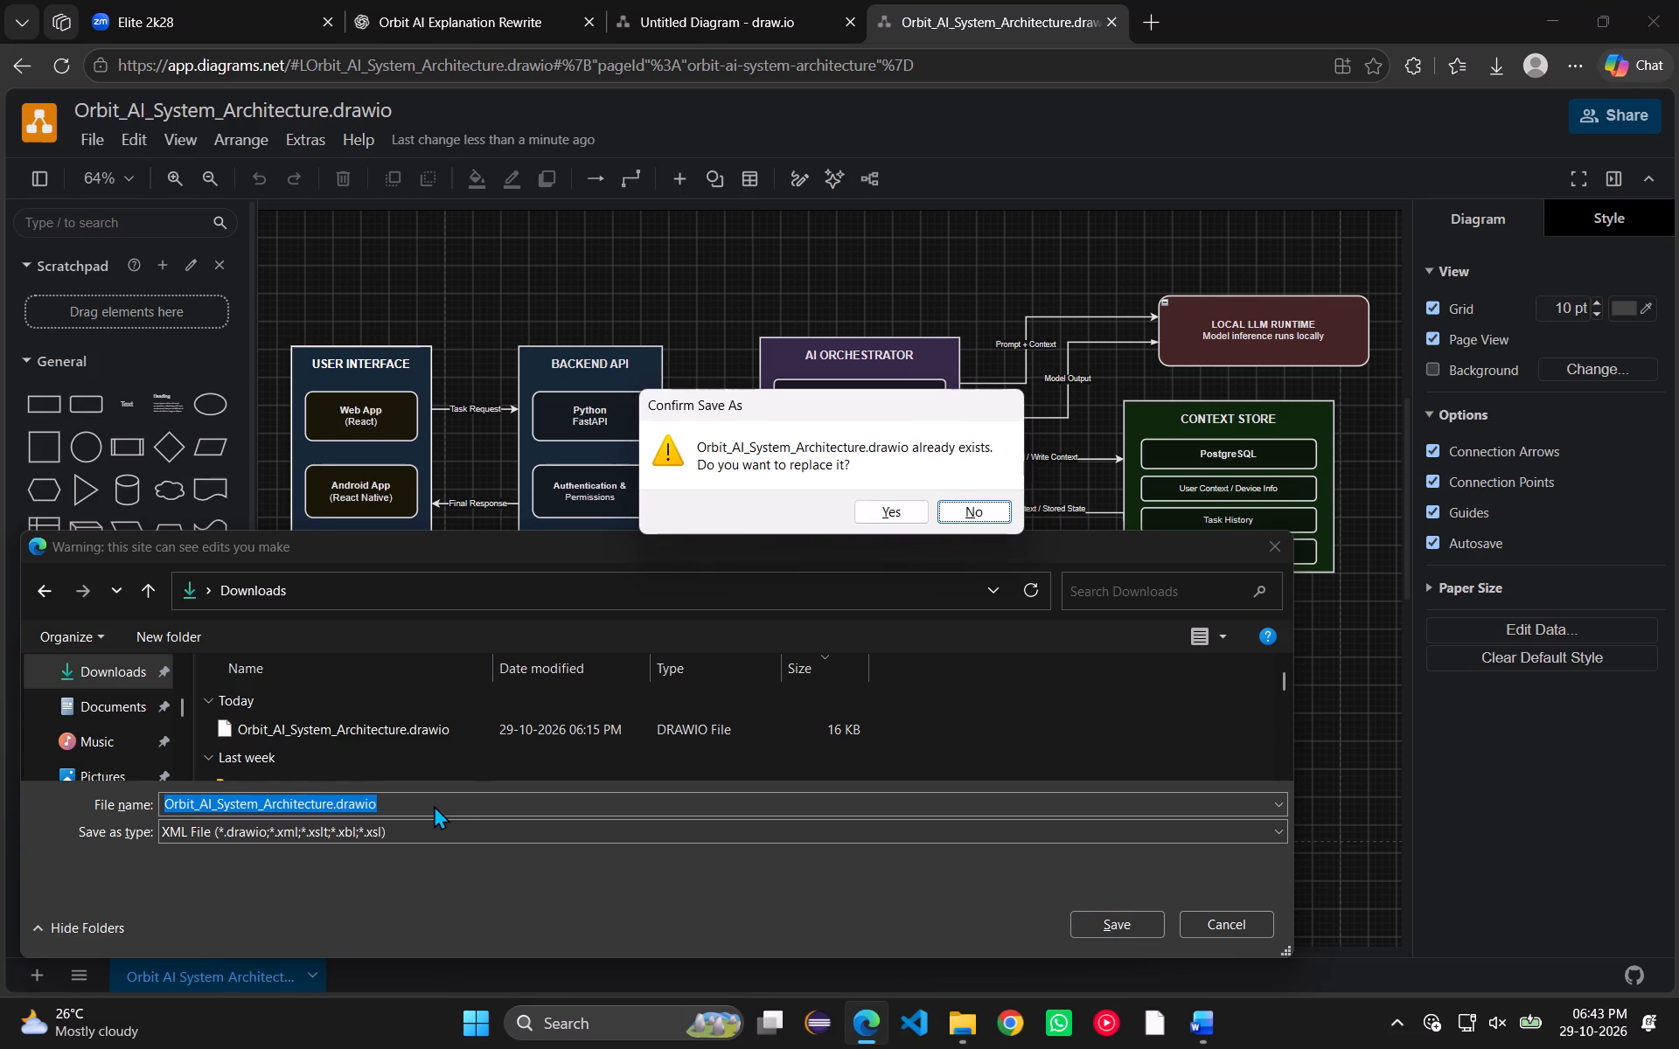
pyautogui.click(434, 805)
pyautogui.click(884, 506)
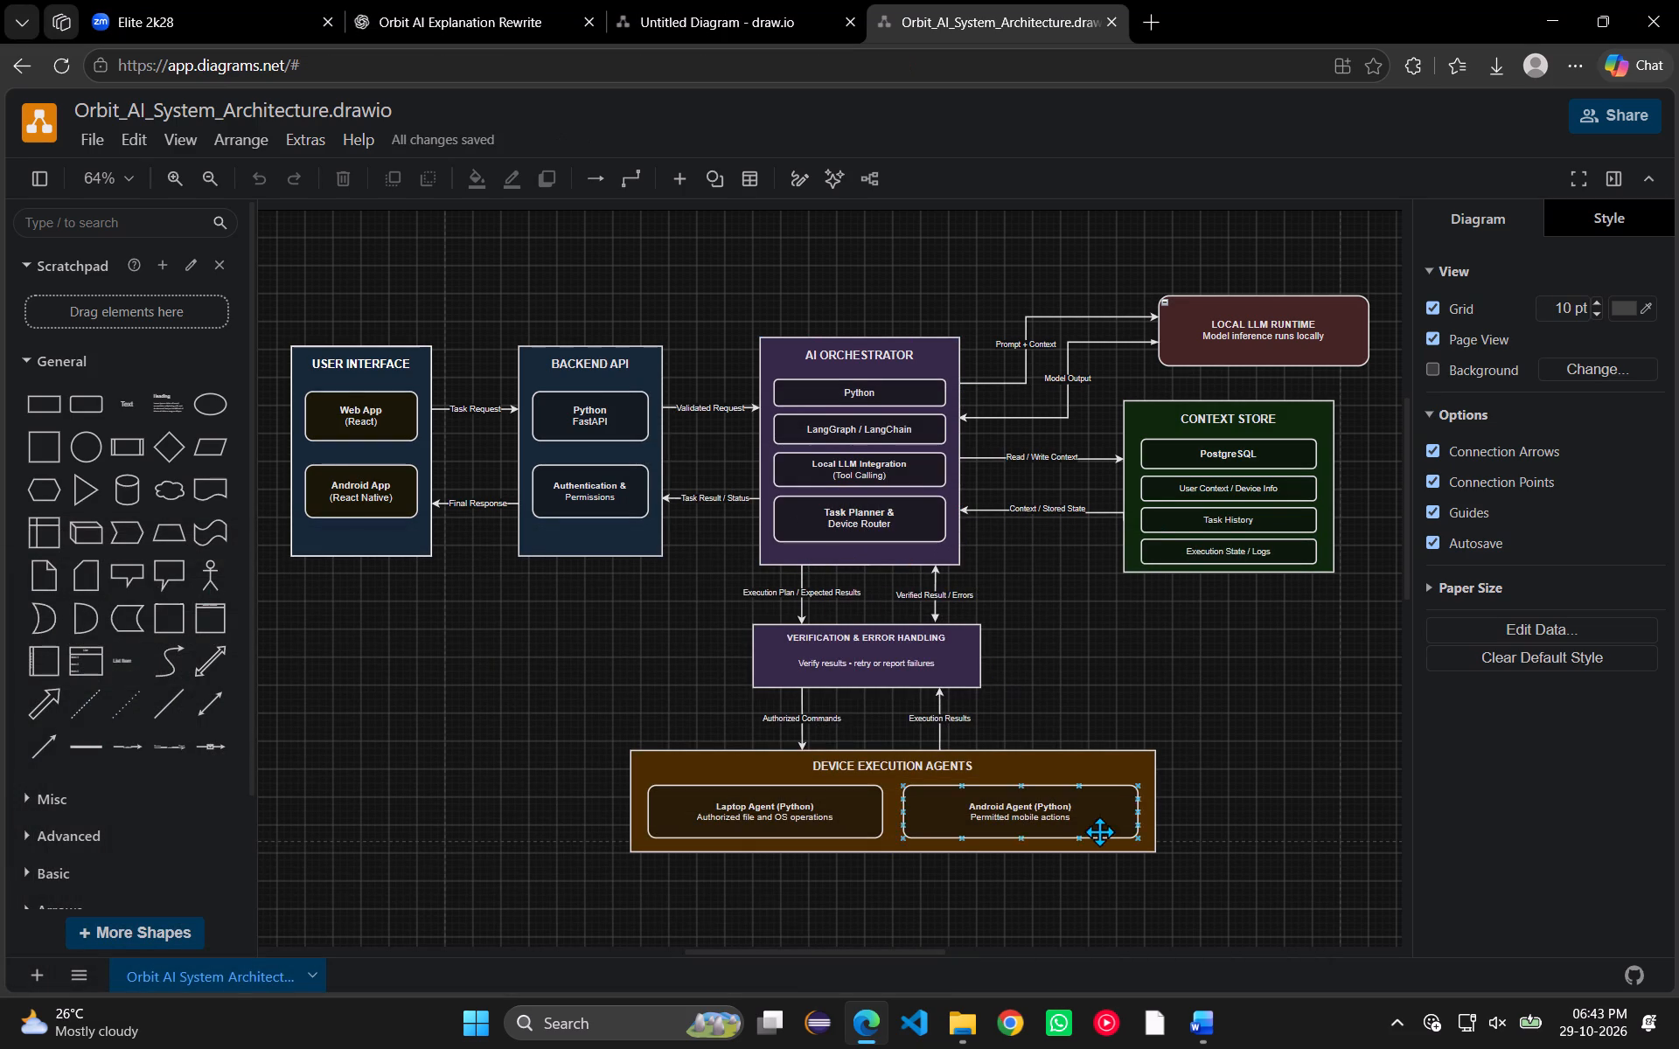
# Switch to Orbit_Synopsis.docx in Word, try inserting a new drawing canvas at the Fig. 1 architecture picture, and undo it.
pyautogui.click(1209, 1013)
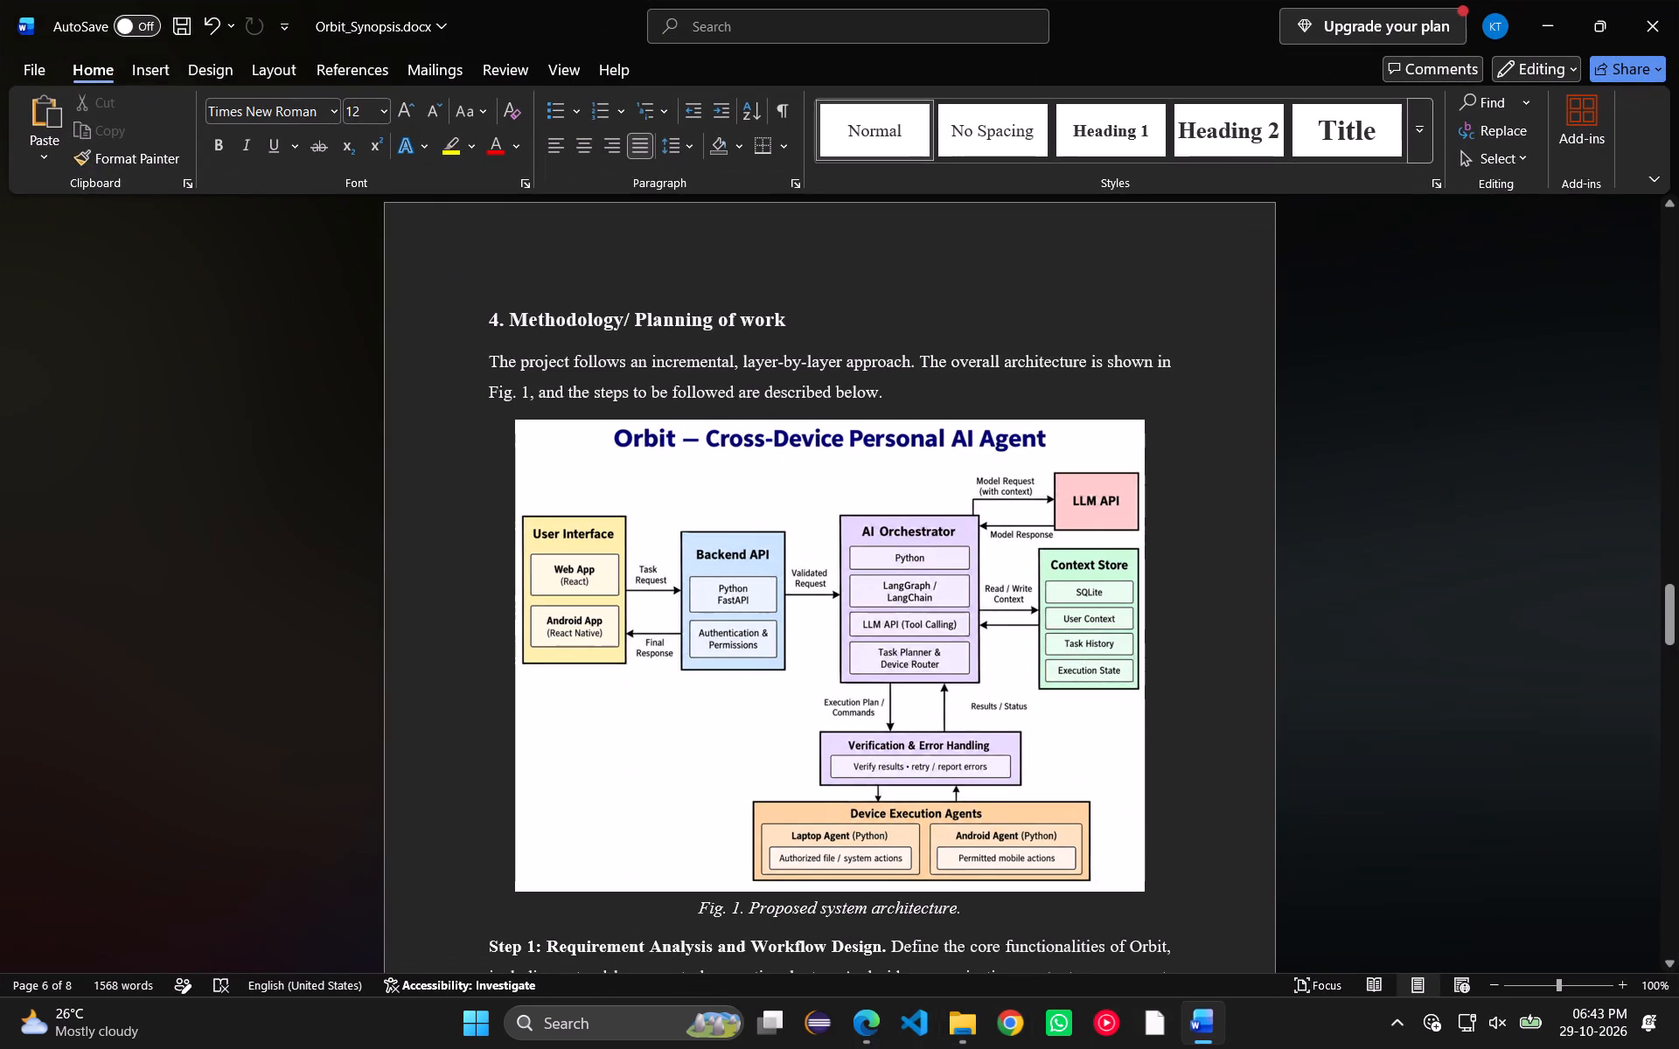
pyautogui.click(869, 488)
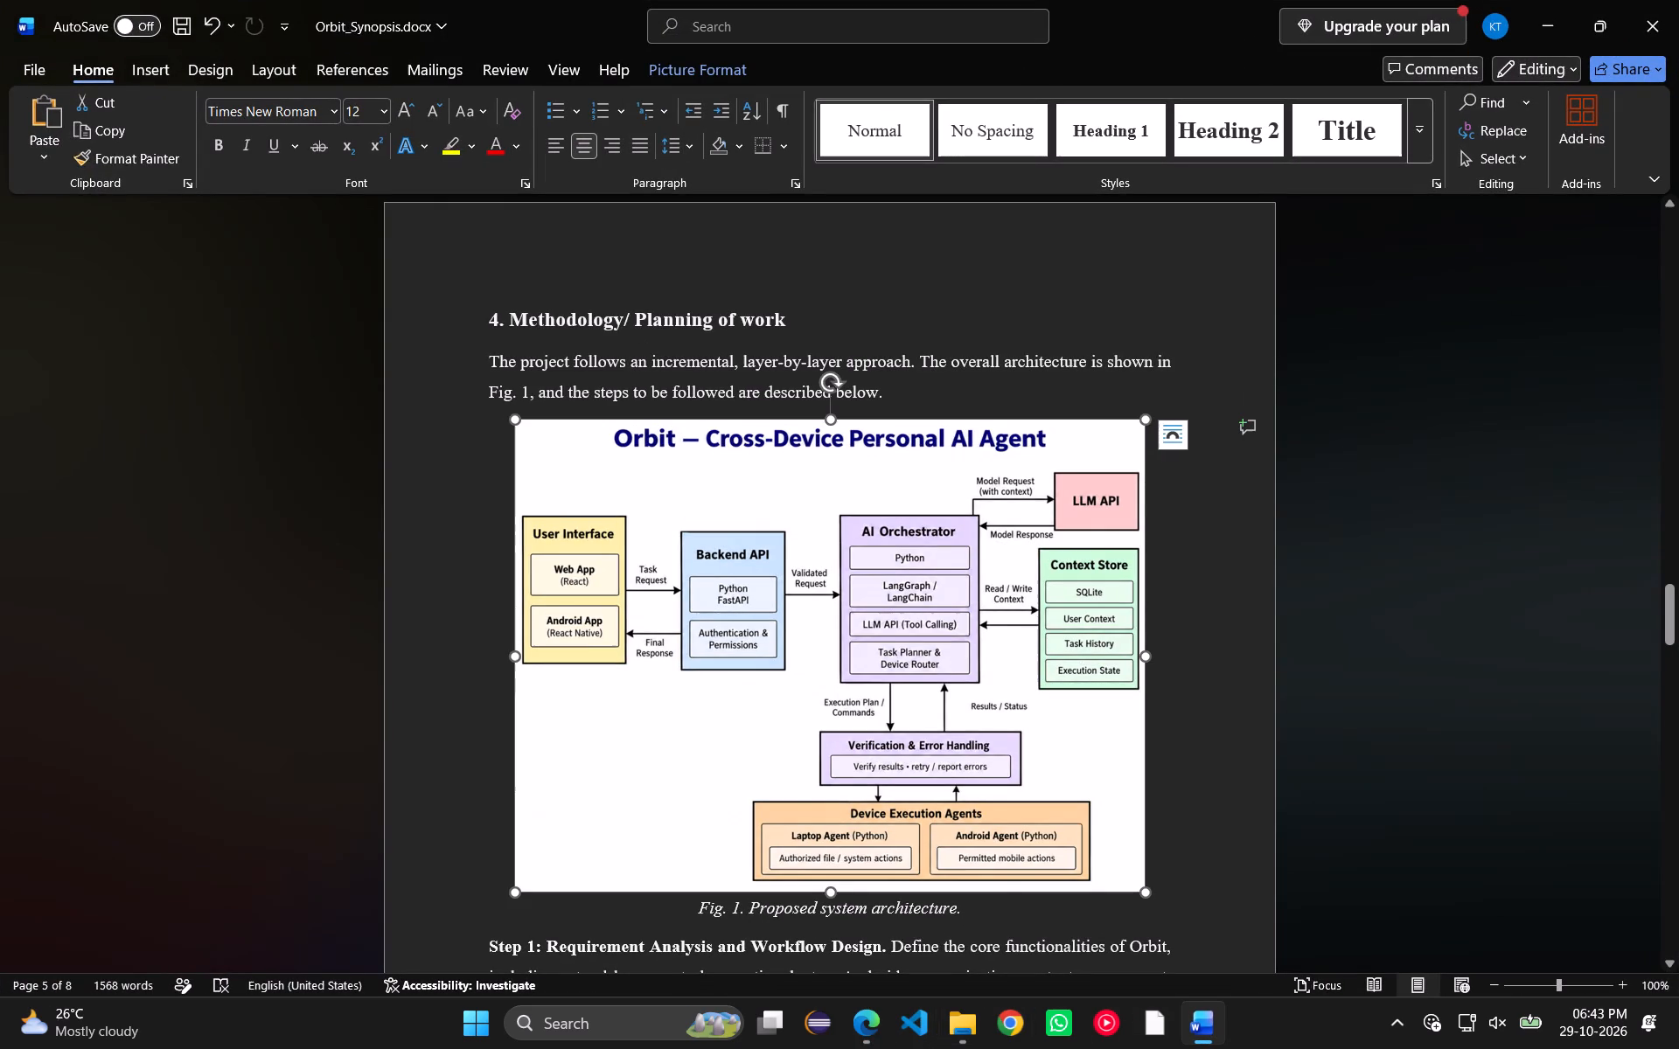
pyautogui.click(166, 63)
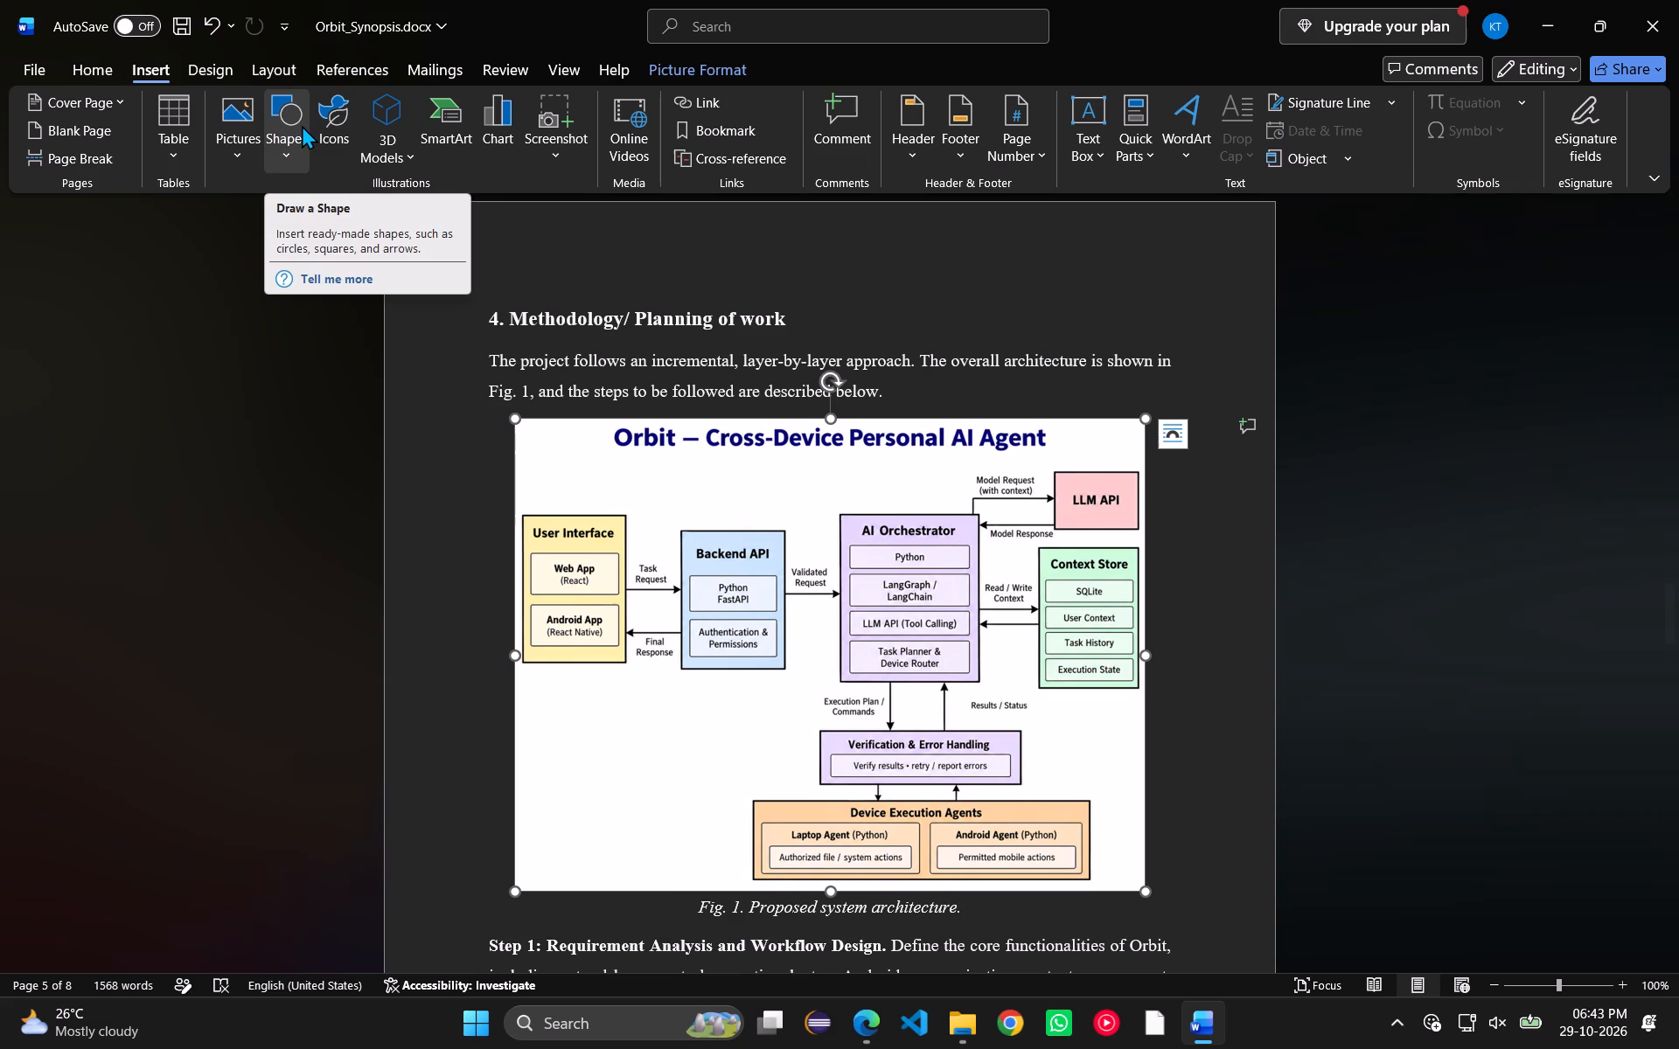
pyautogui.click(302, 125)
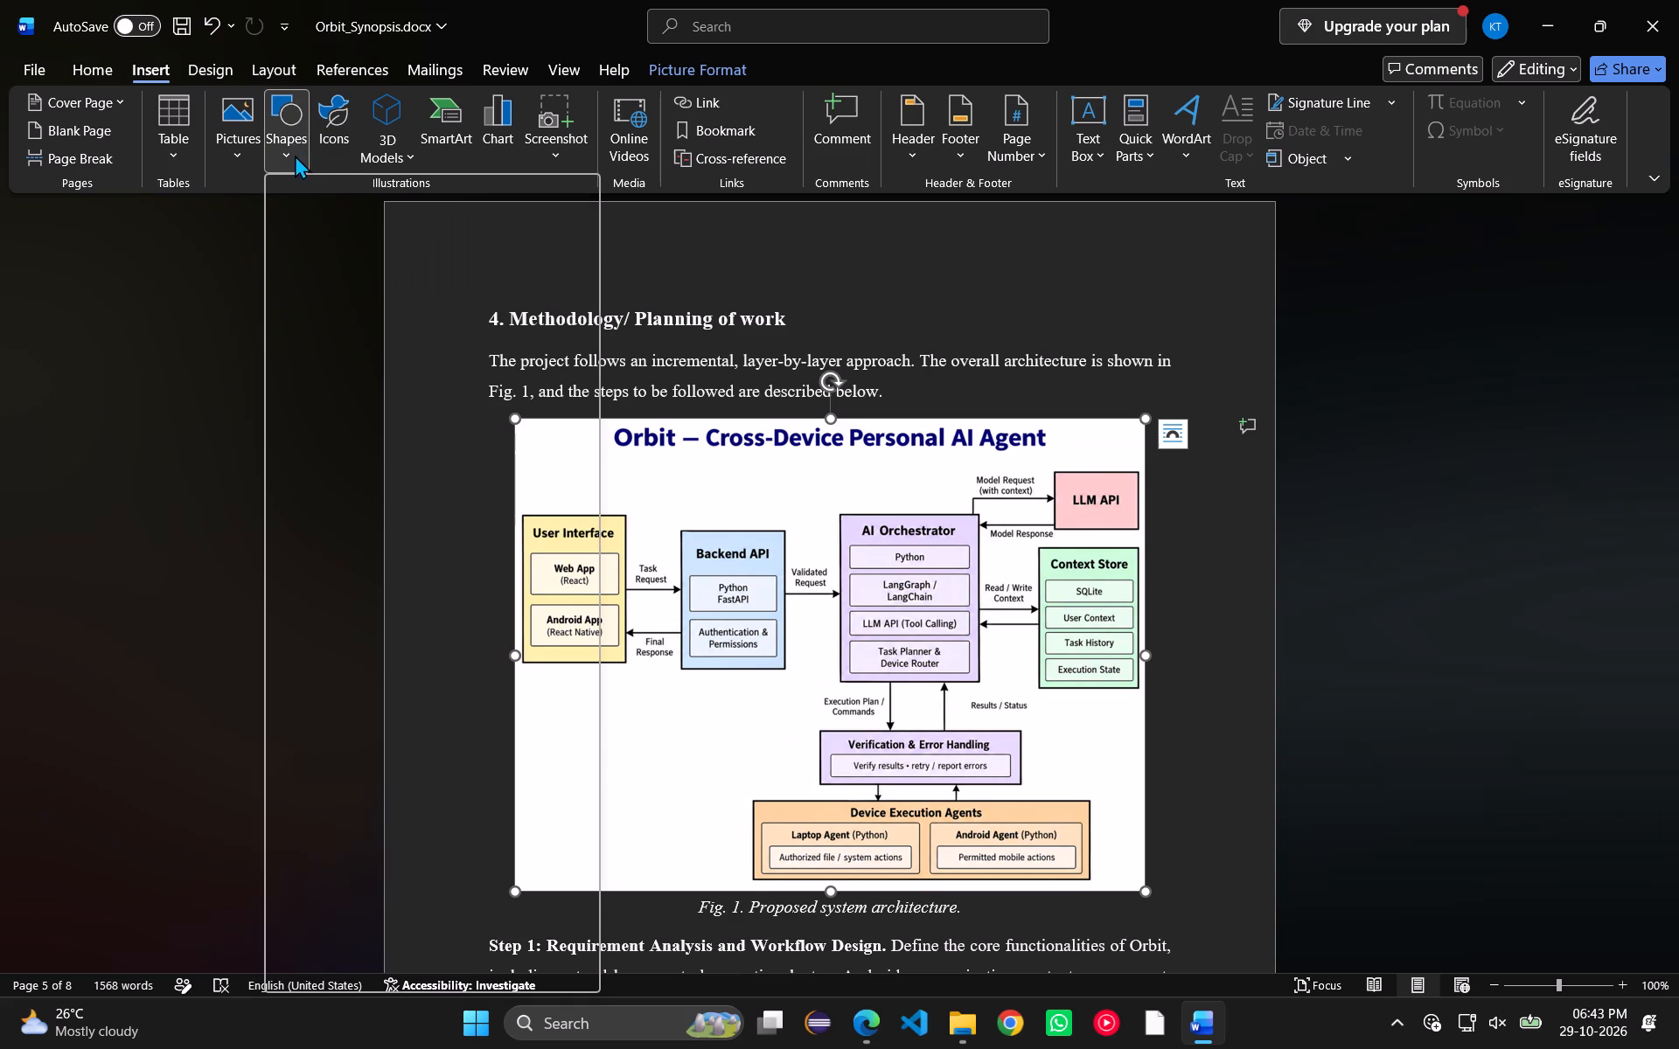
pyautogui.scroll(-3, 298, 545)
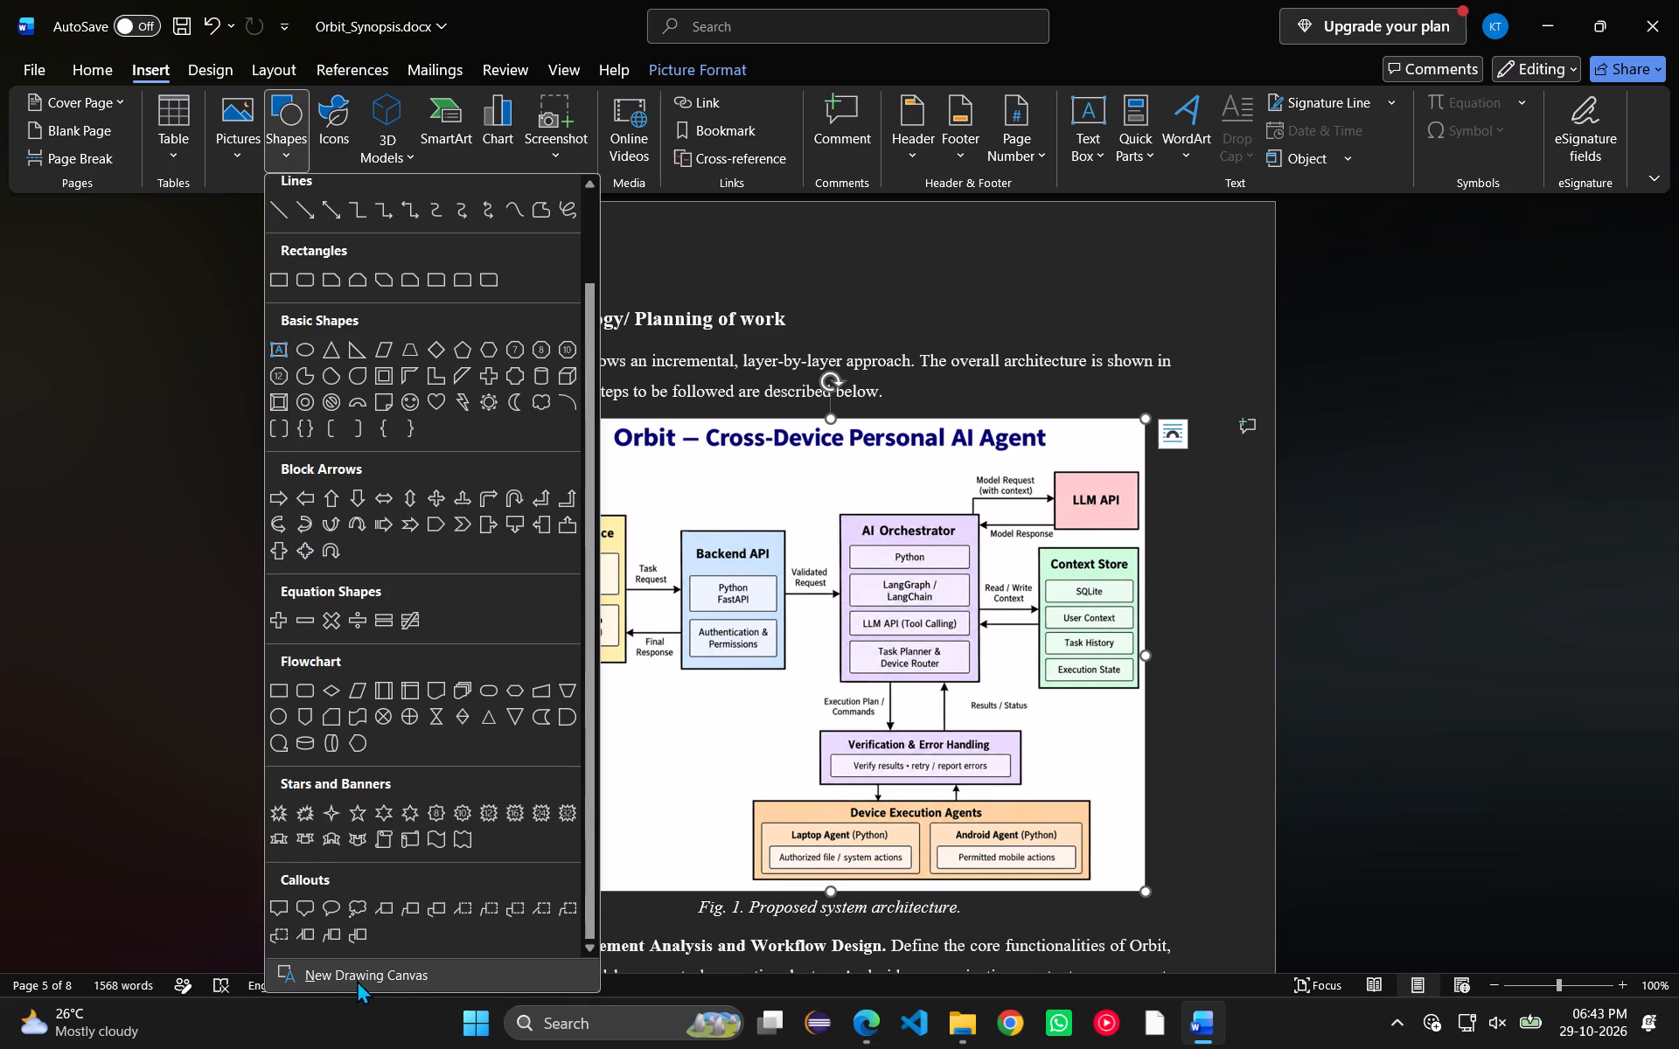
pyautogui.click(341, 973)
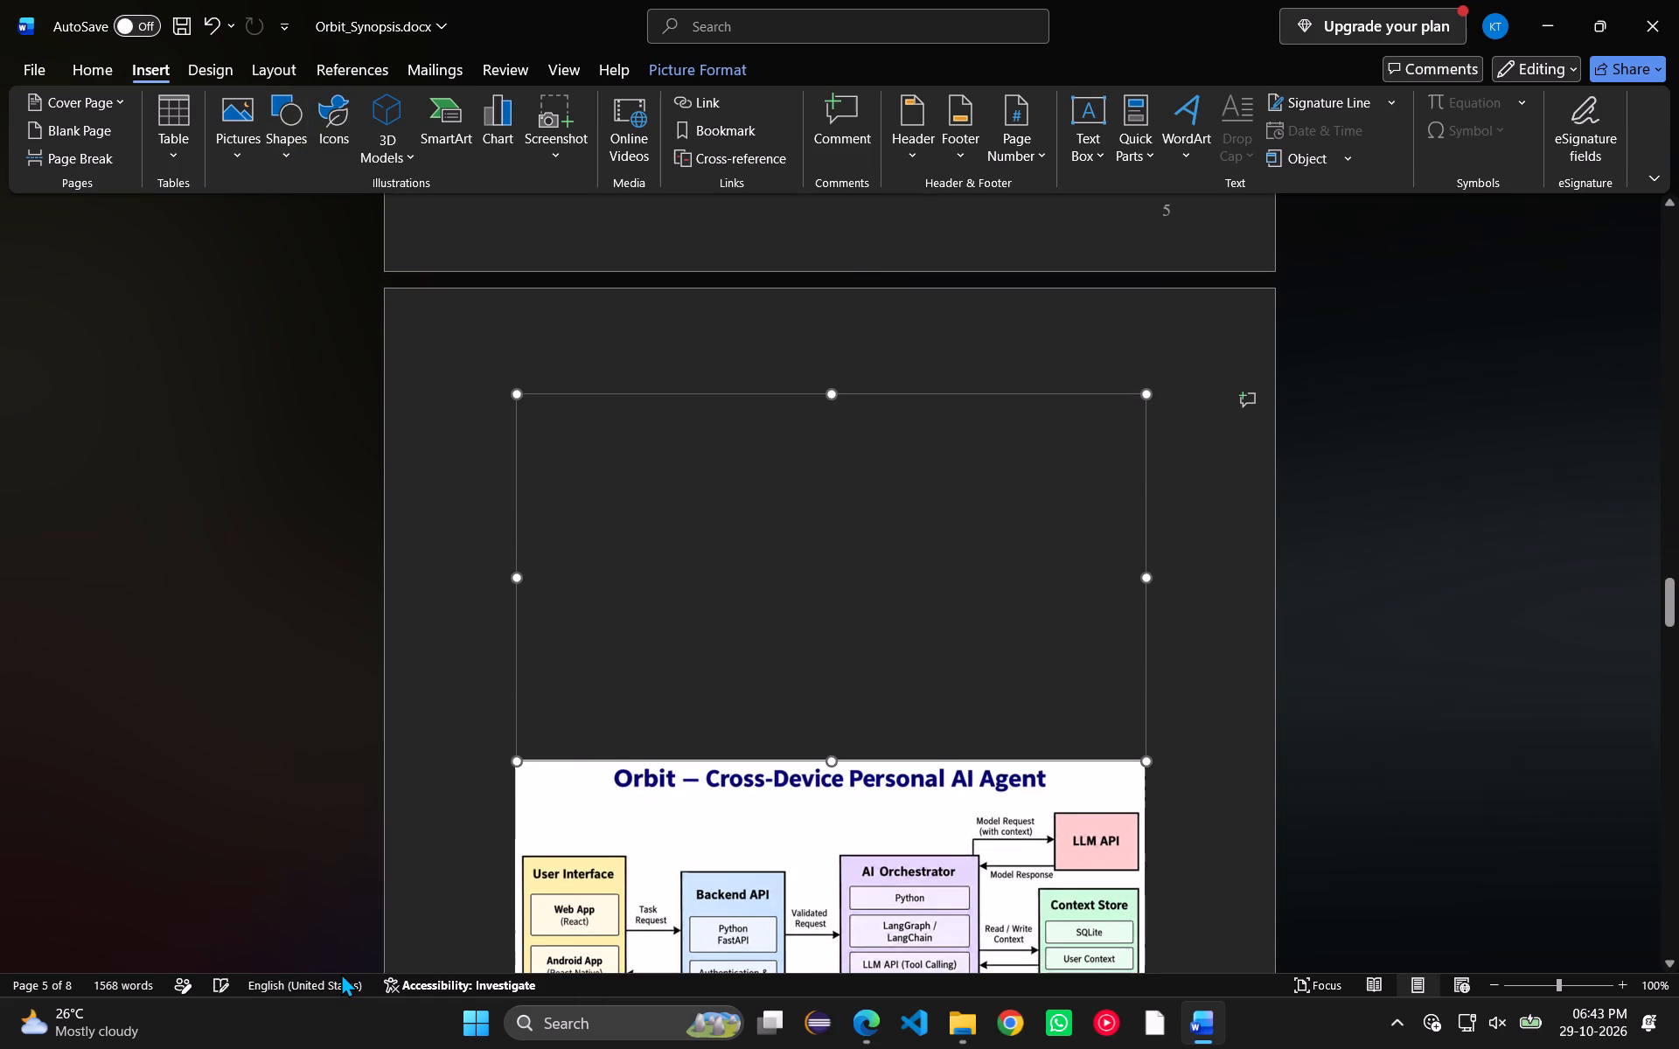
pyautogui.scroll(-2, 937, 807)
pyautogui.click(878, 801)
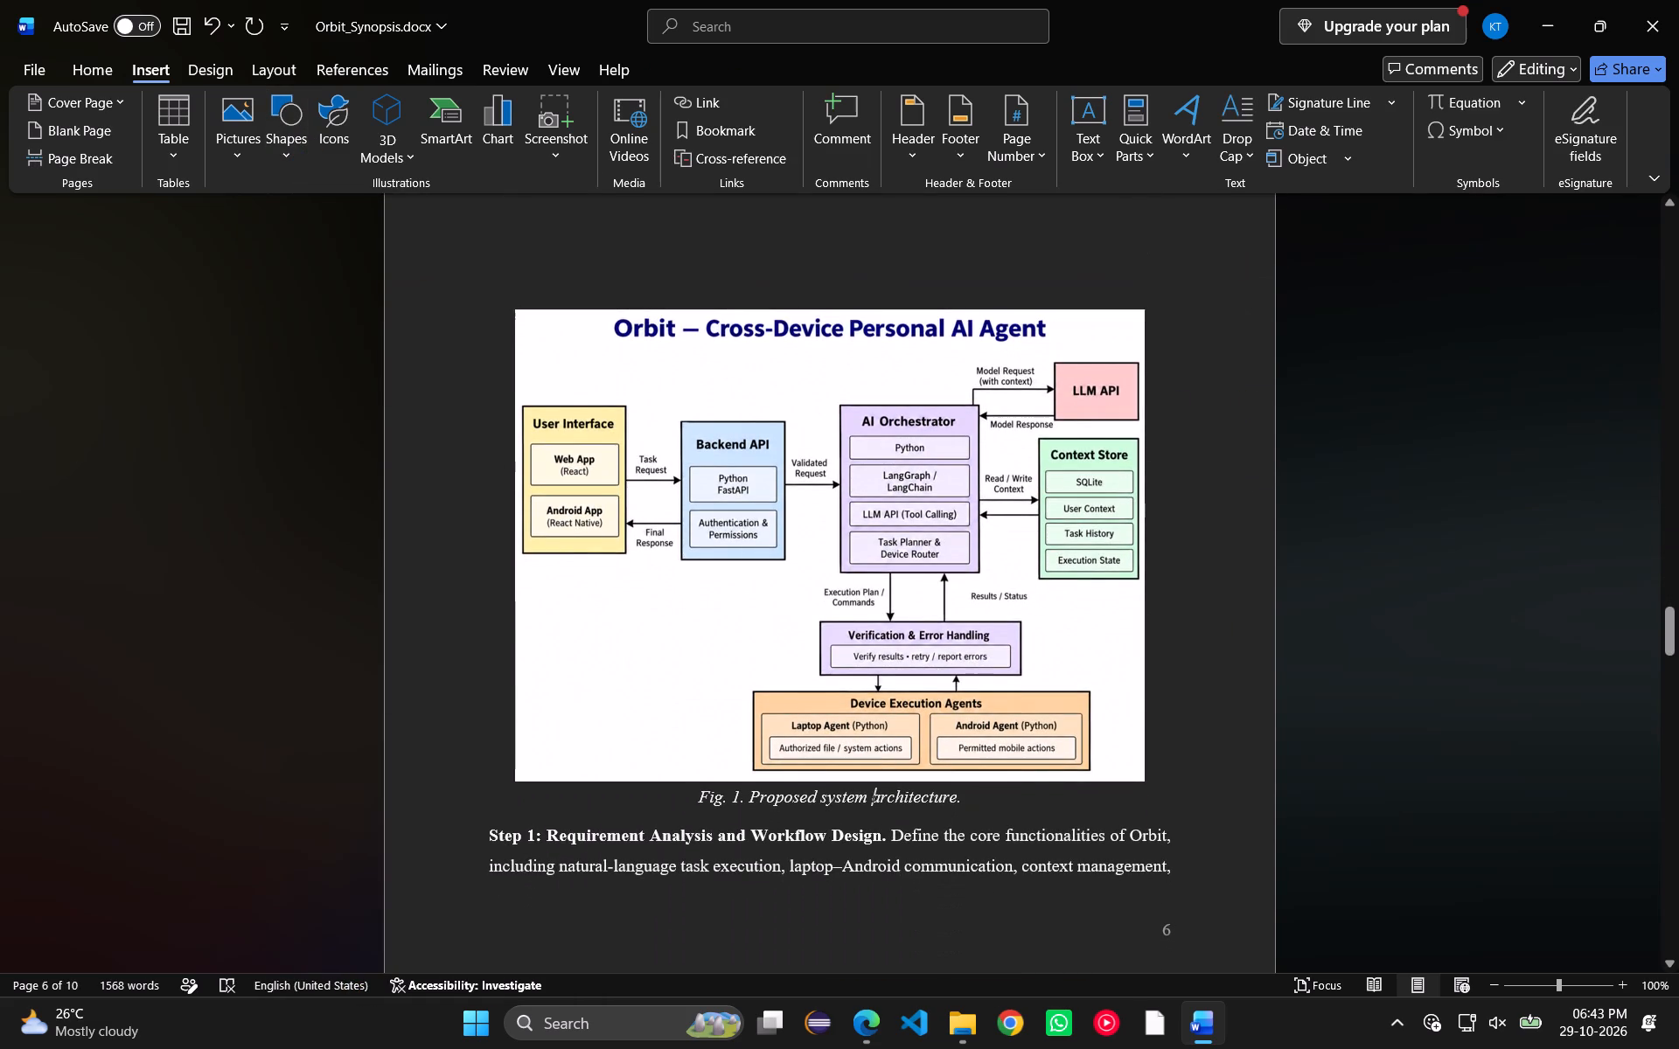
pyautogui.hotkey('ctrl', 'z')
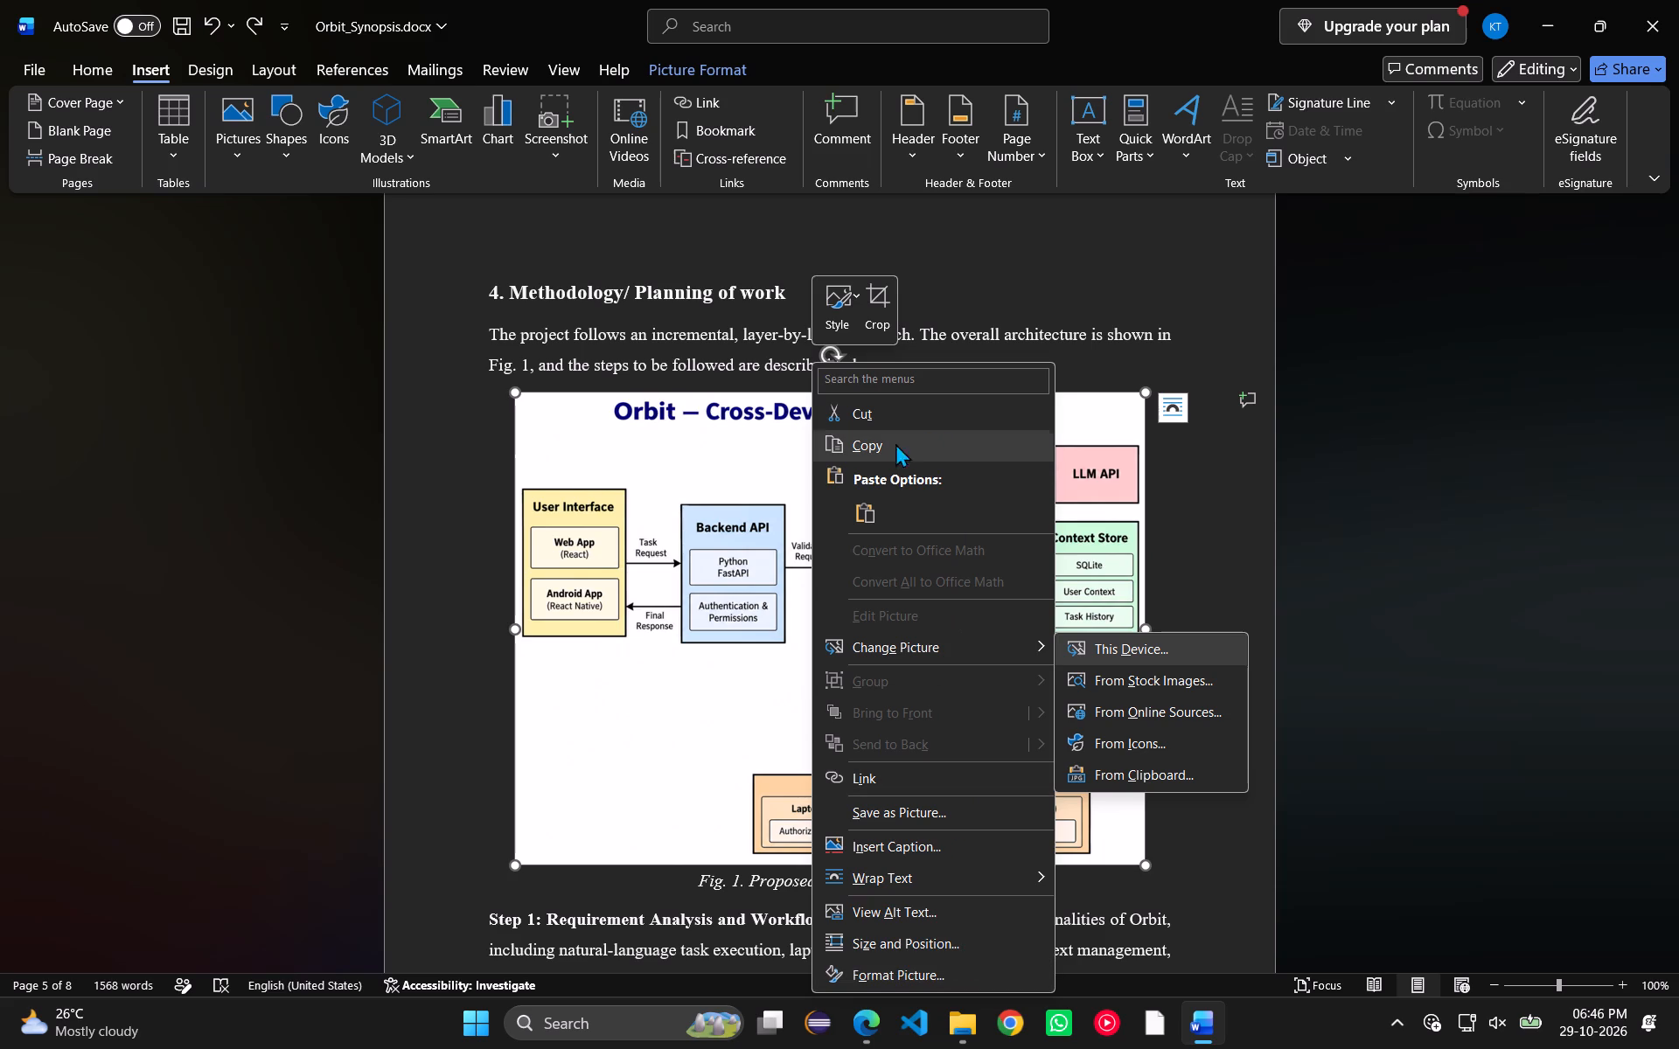
pyautogui.click(449, 538)
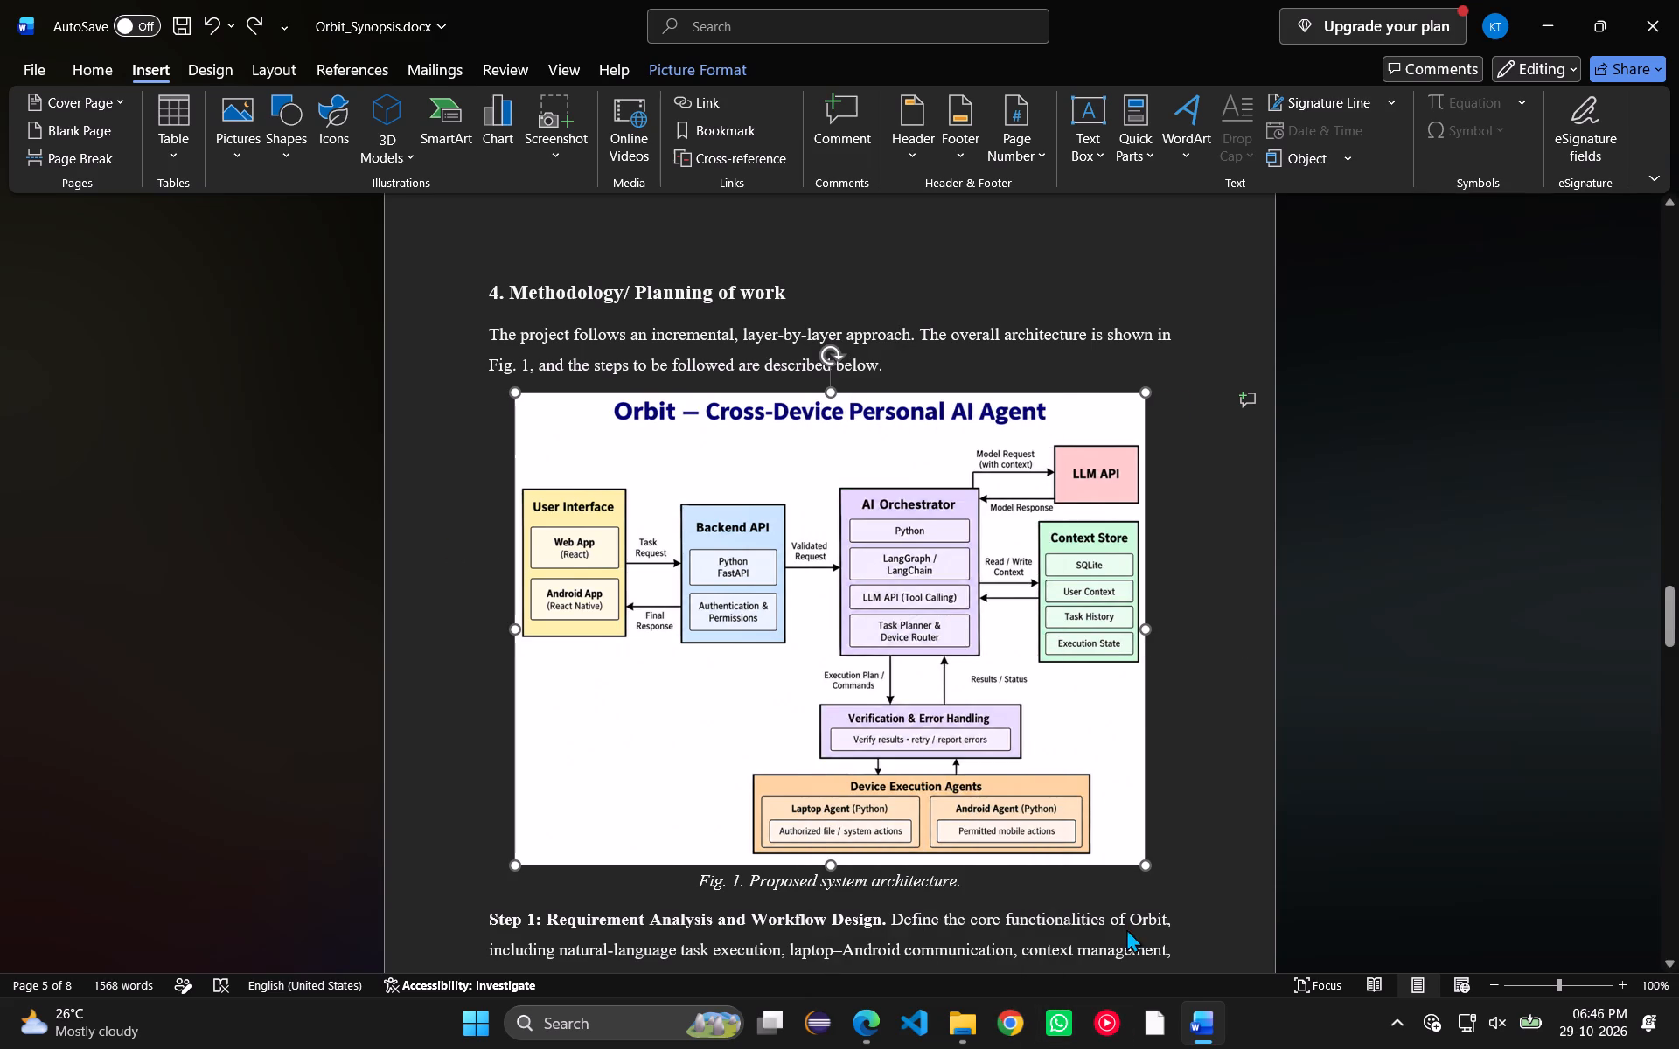
# Open the YouTube app and search for "how to insert draw.io diagram in word".
pyautogui.doubleClick(675, 724)
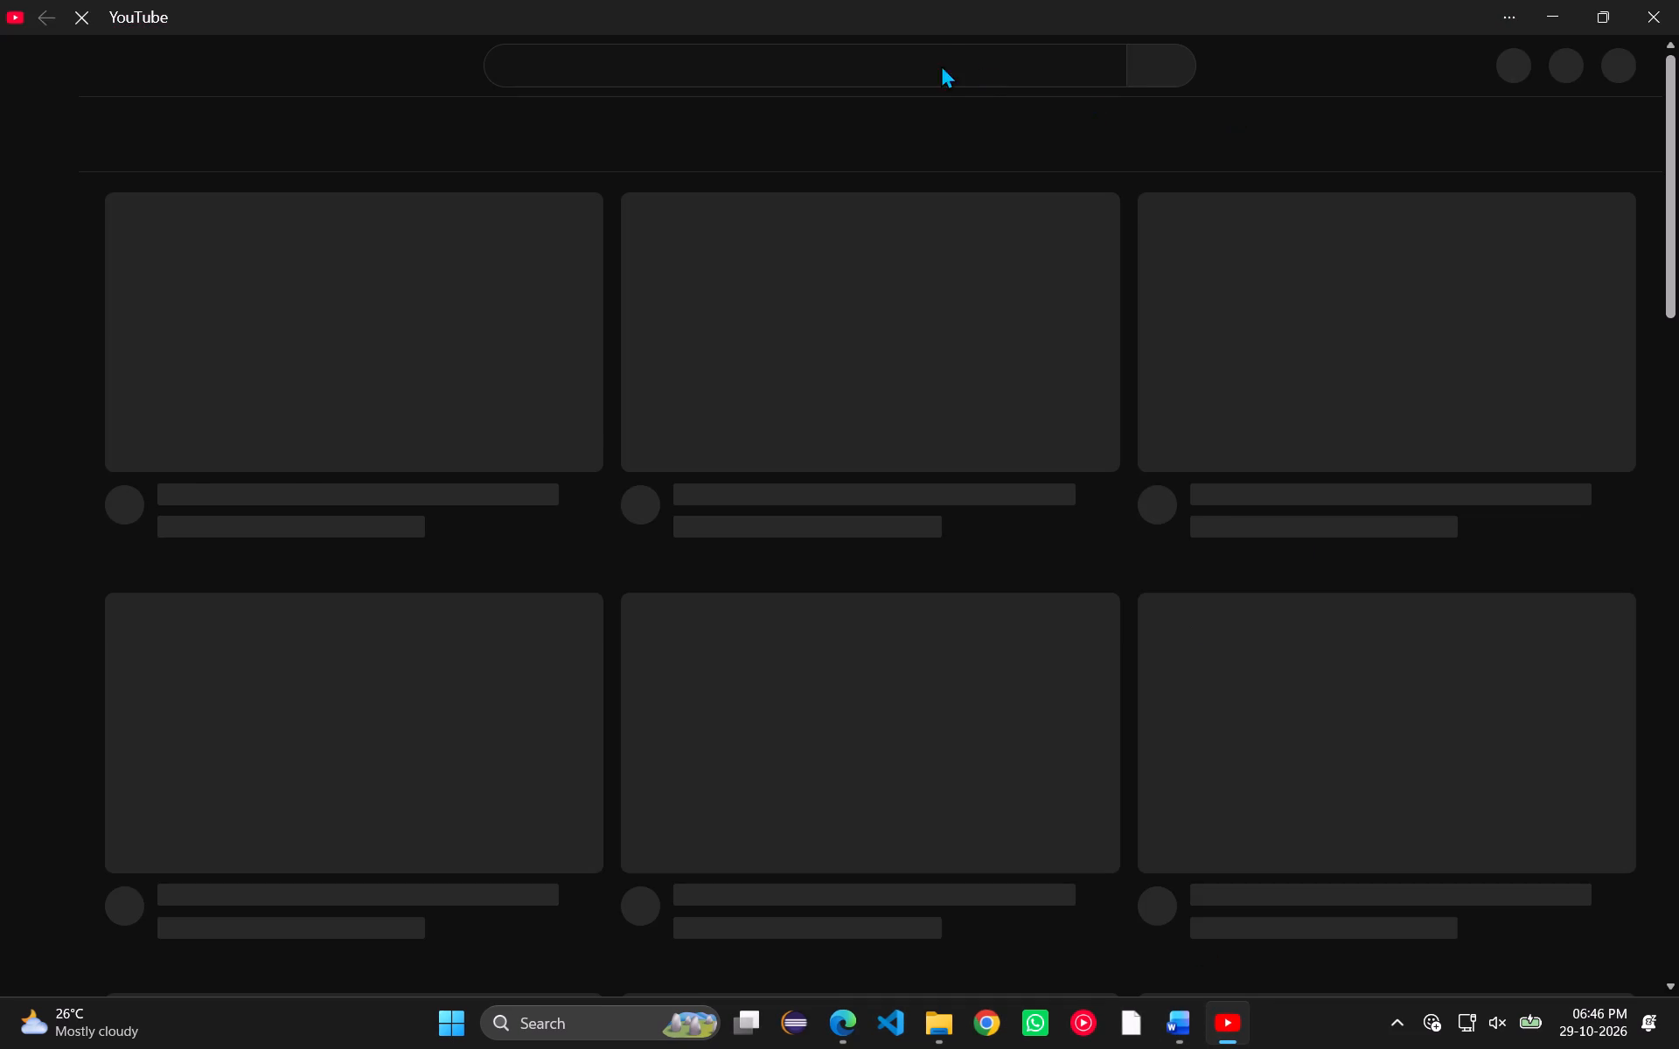
pyautogui.click(933, 65)
pyautogui.write('hwo tot in')
pyautogui.press('BackSpace')
pyautogui.press('BackSpace')
pyautogui.press('BackSpace')
pyautogui.press('BackSpace')
pyautogui.press('BackSpace')
pyautogui.press('BackSpace')
pyautogui.press('BackSpace')
pyautogui.press('BackSpace')
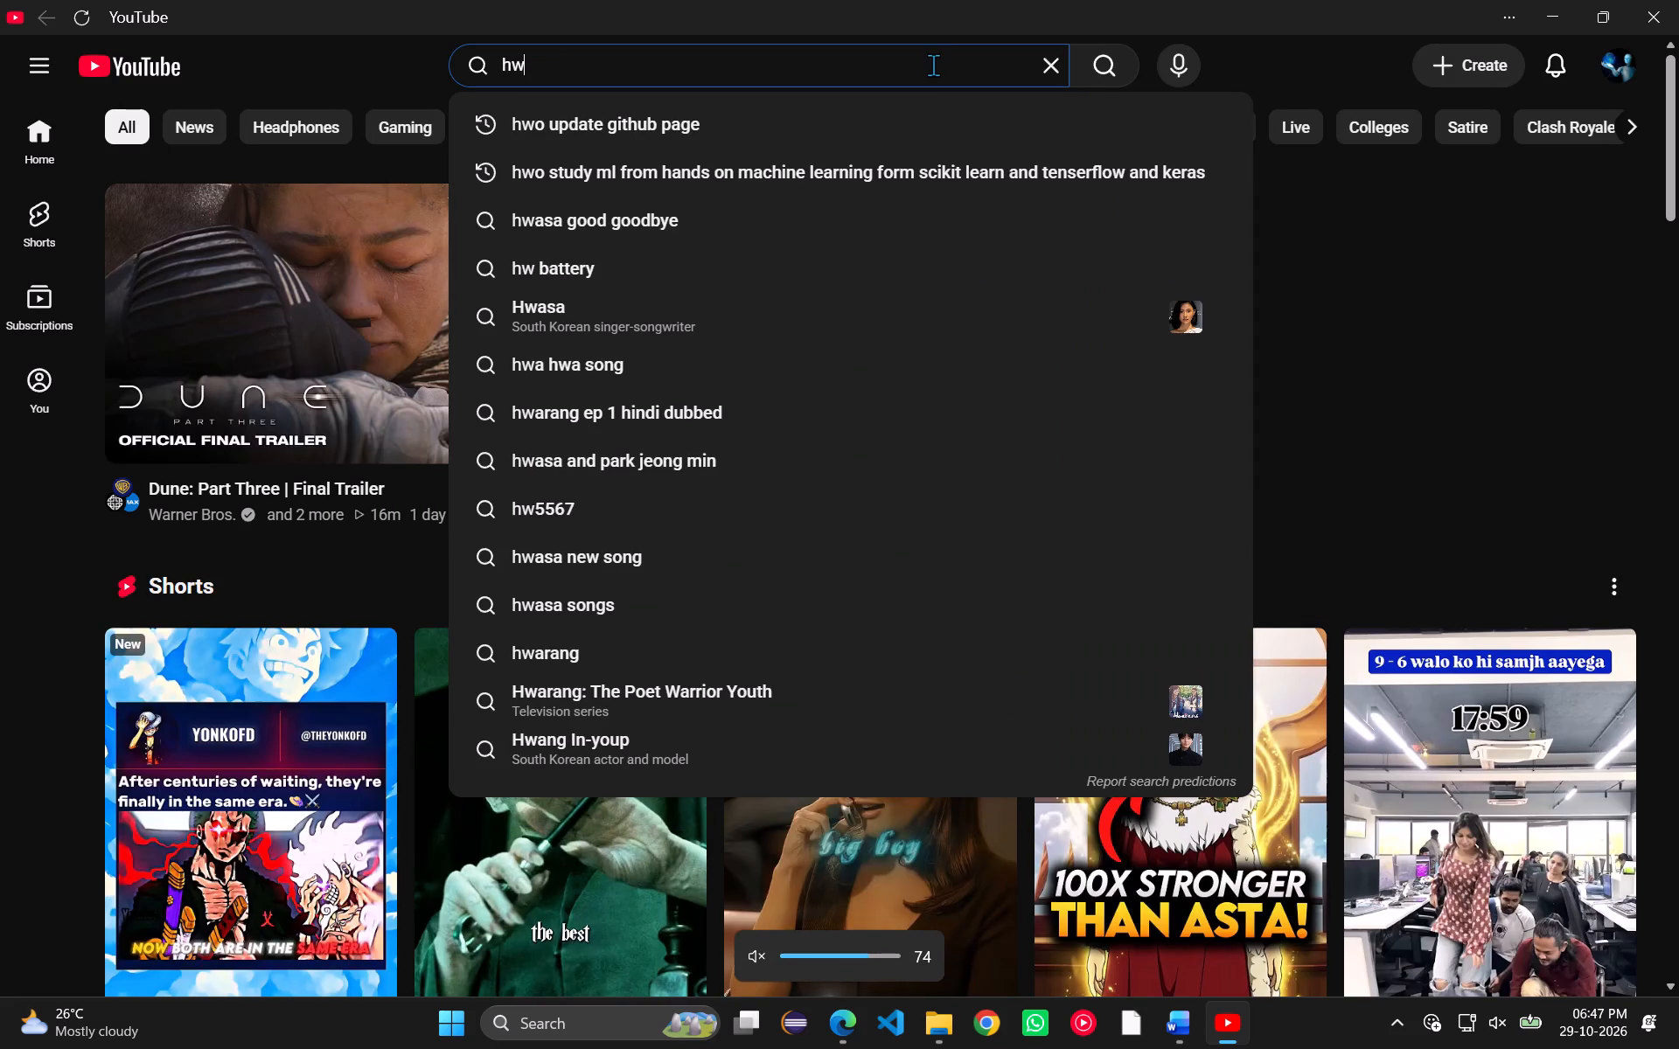
pyautogui.press('2')
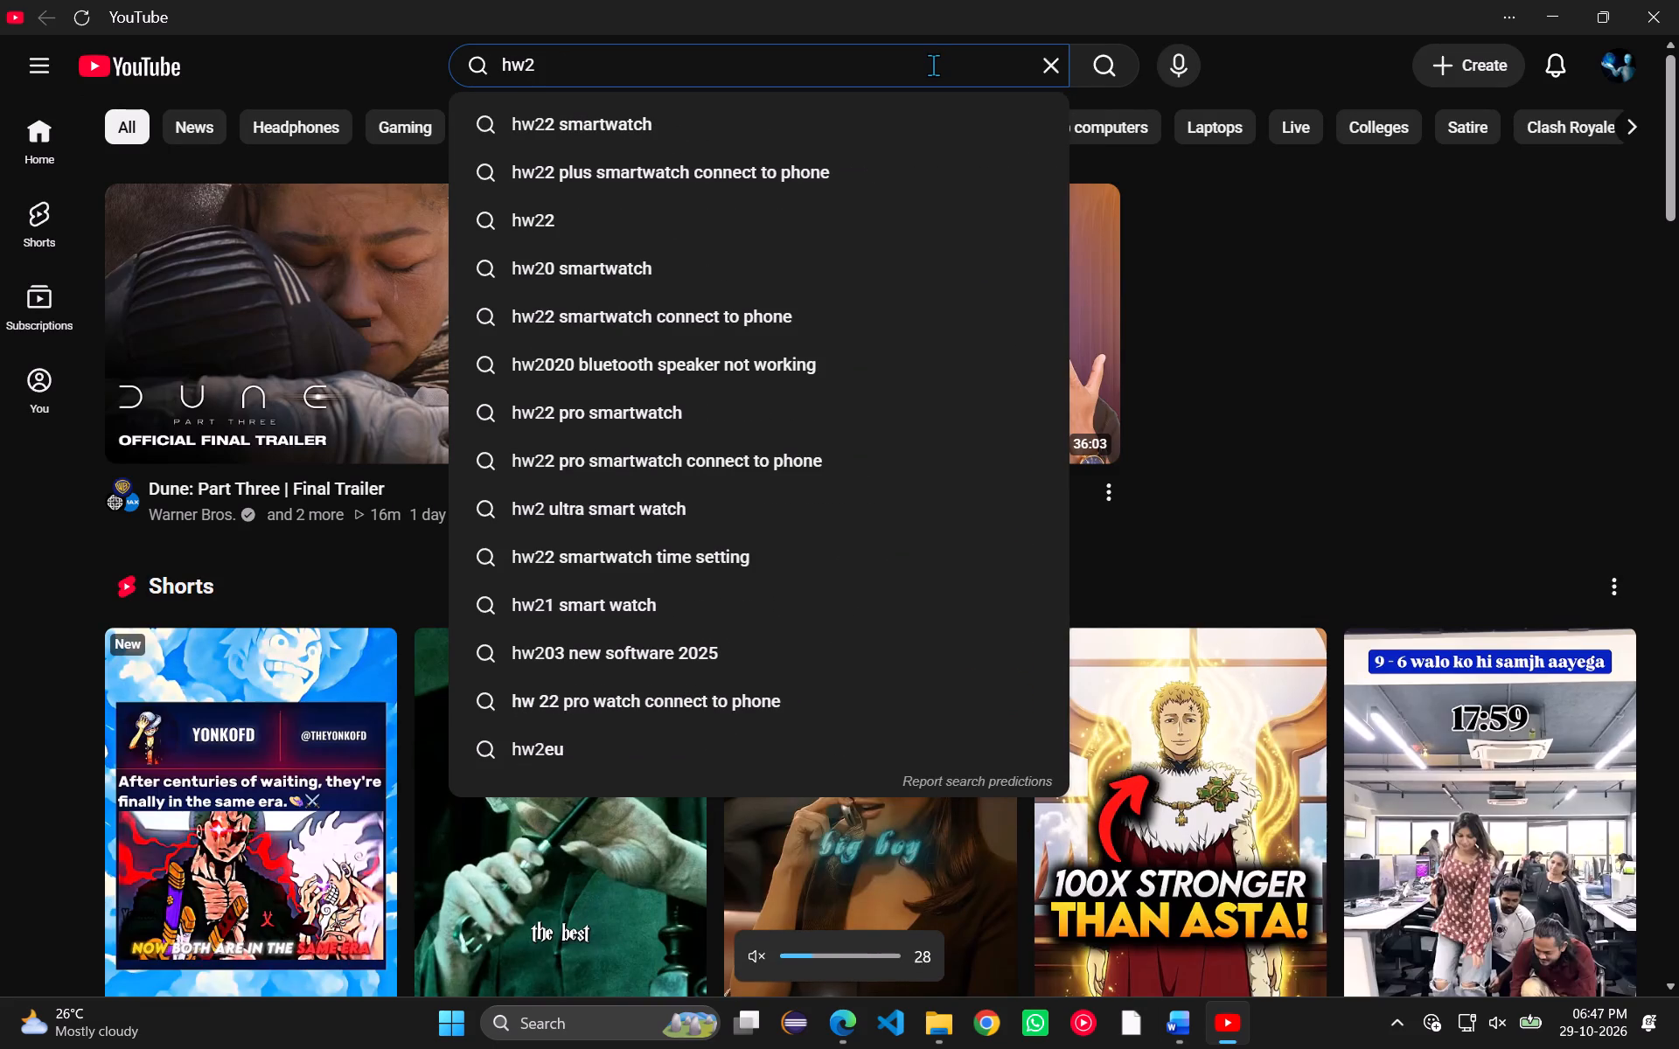
pyautogui.press('BackSpace')
pyautogui.press('BackSpace')
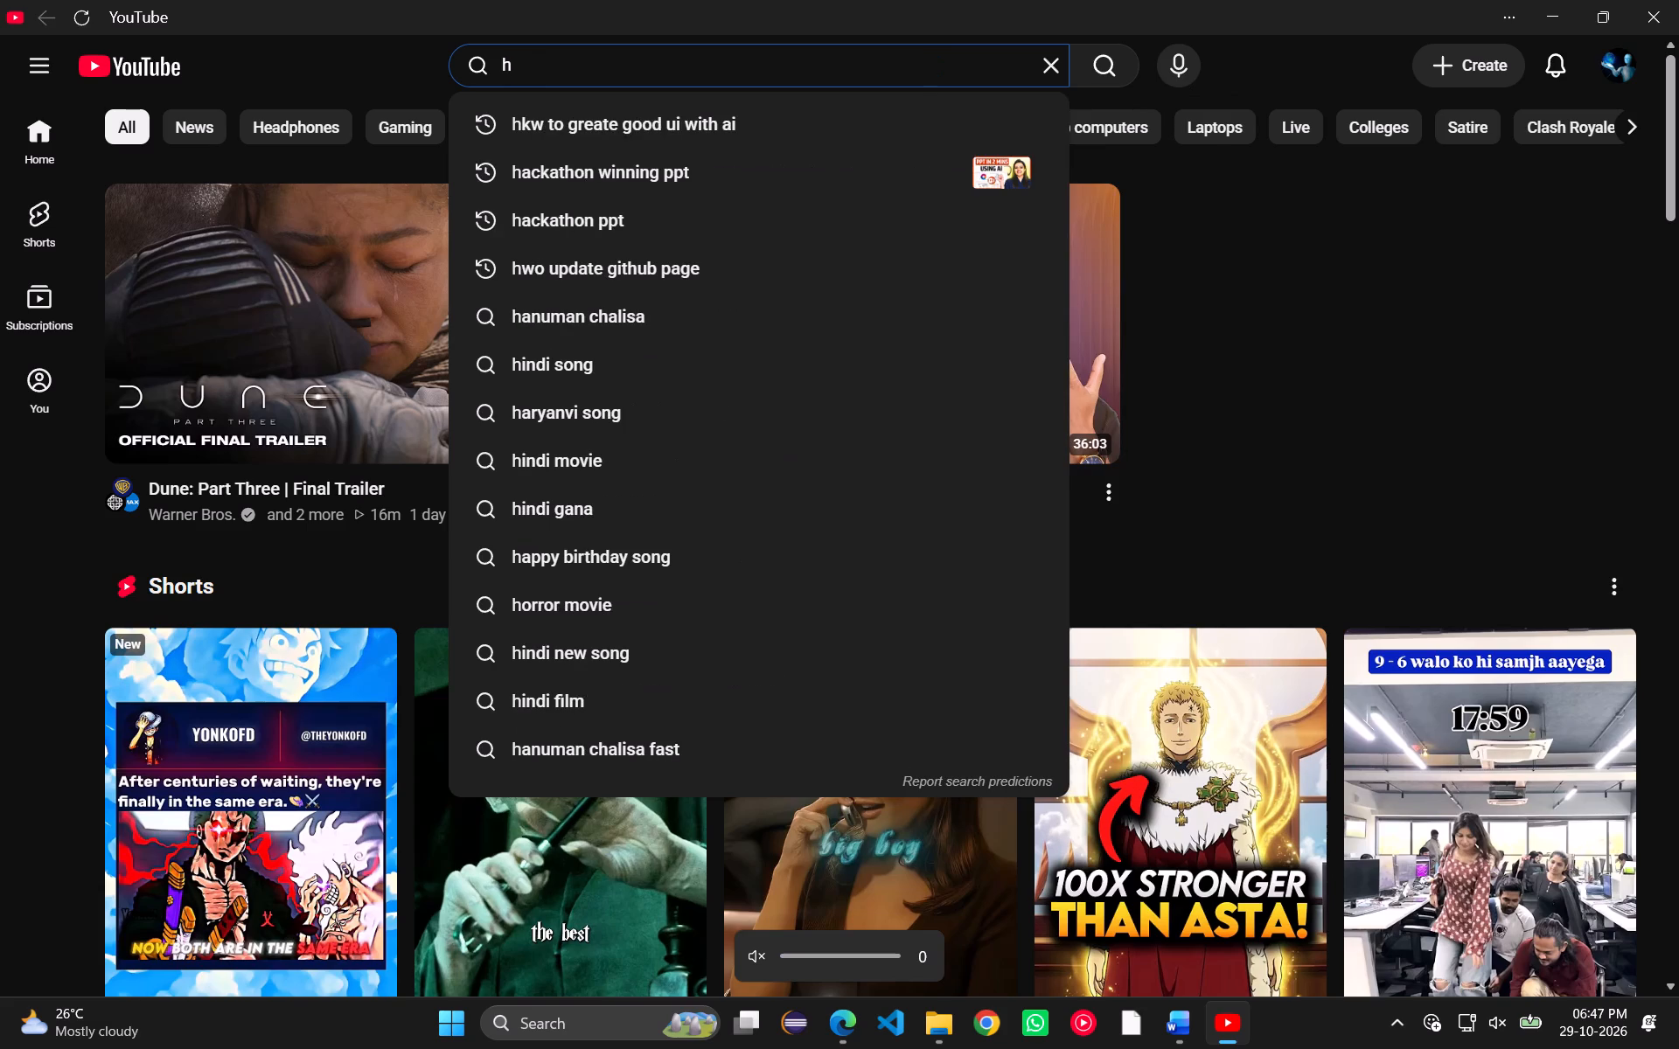
pyautogui.write('ow to insert')
pyautogui.press('space')
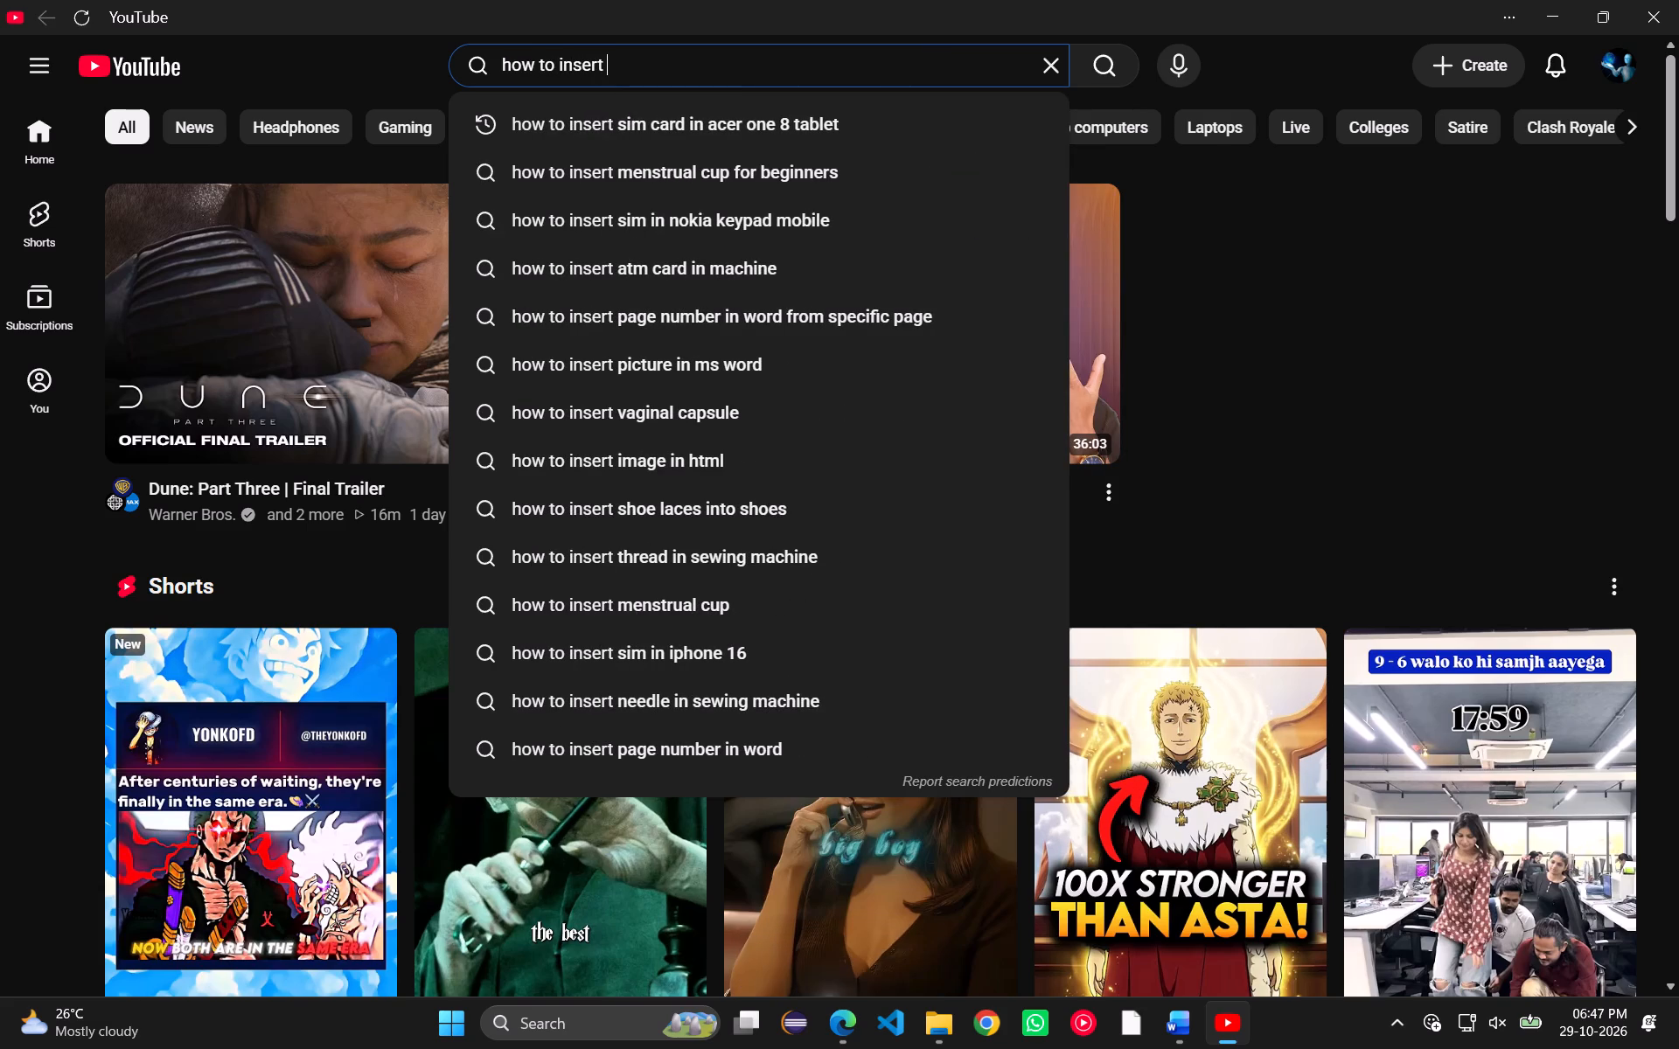
pyautogui.press('d')
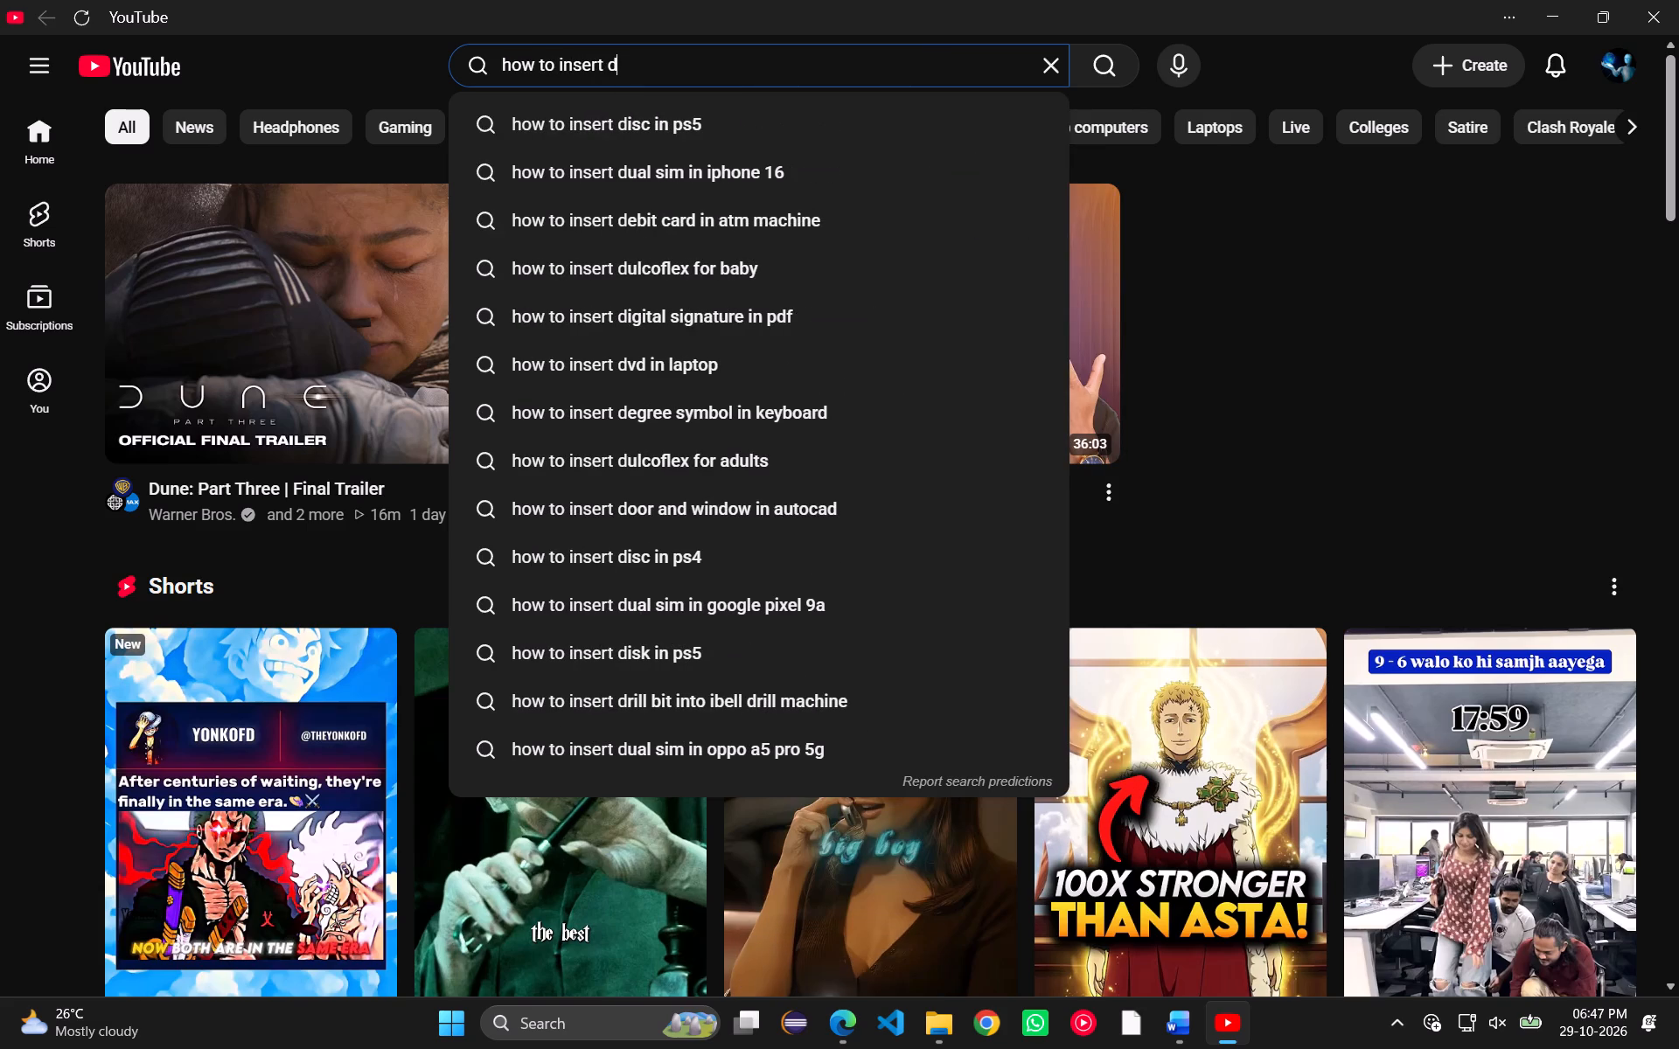
pyautogui.write('raw.io diagra')
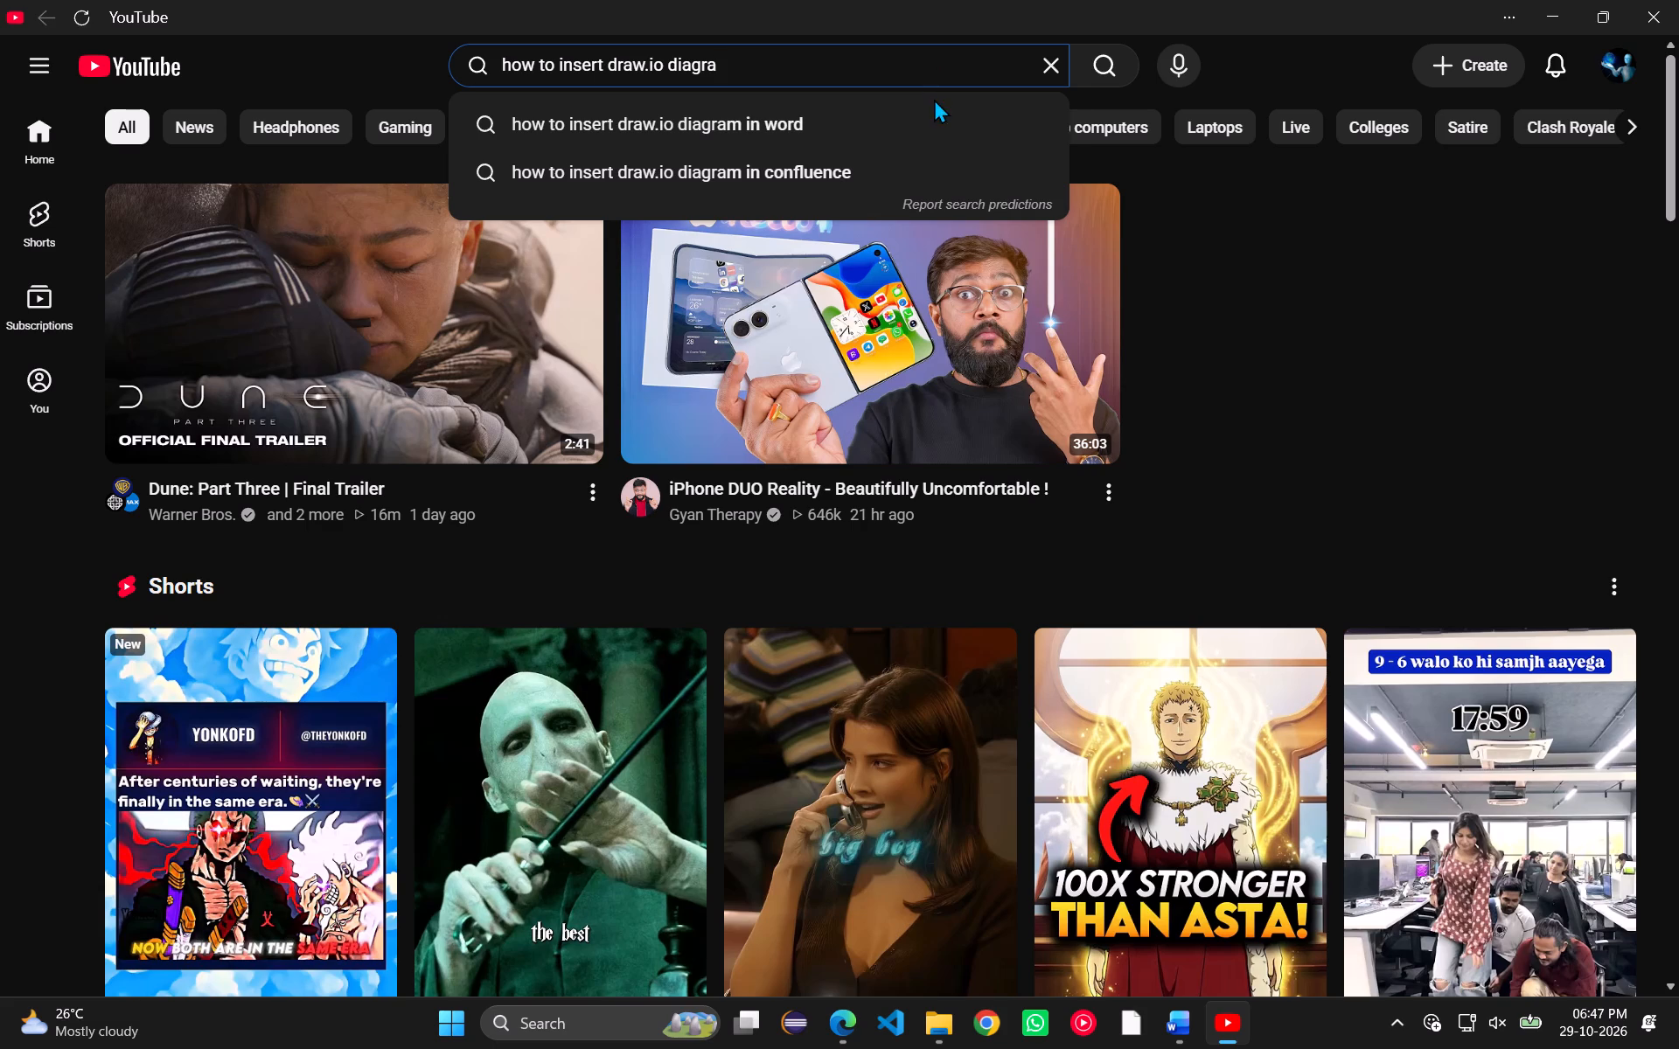
pyautogui.click(927, 116)
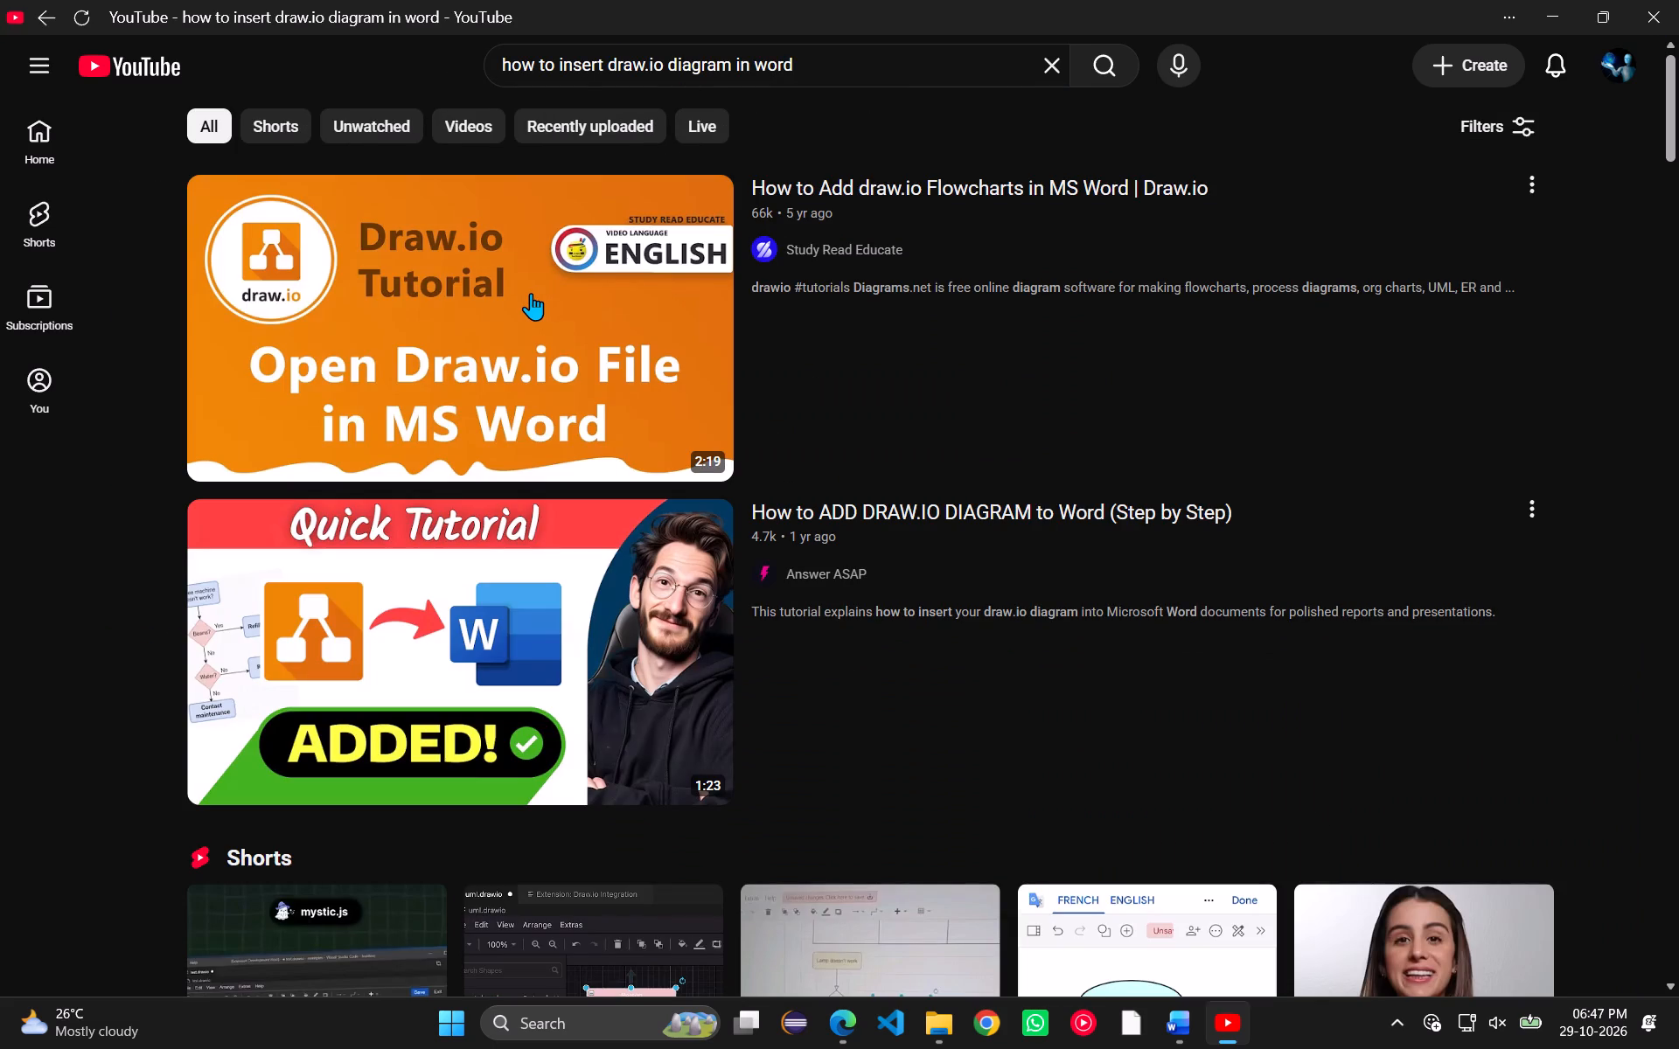
# Skim the video "How to Add draw.io Flowcharts in MS Word" and its comments for an insertion method, returning to the search results.
pyautogui.click(531, 293)
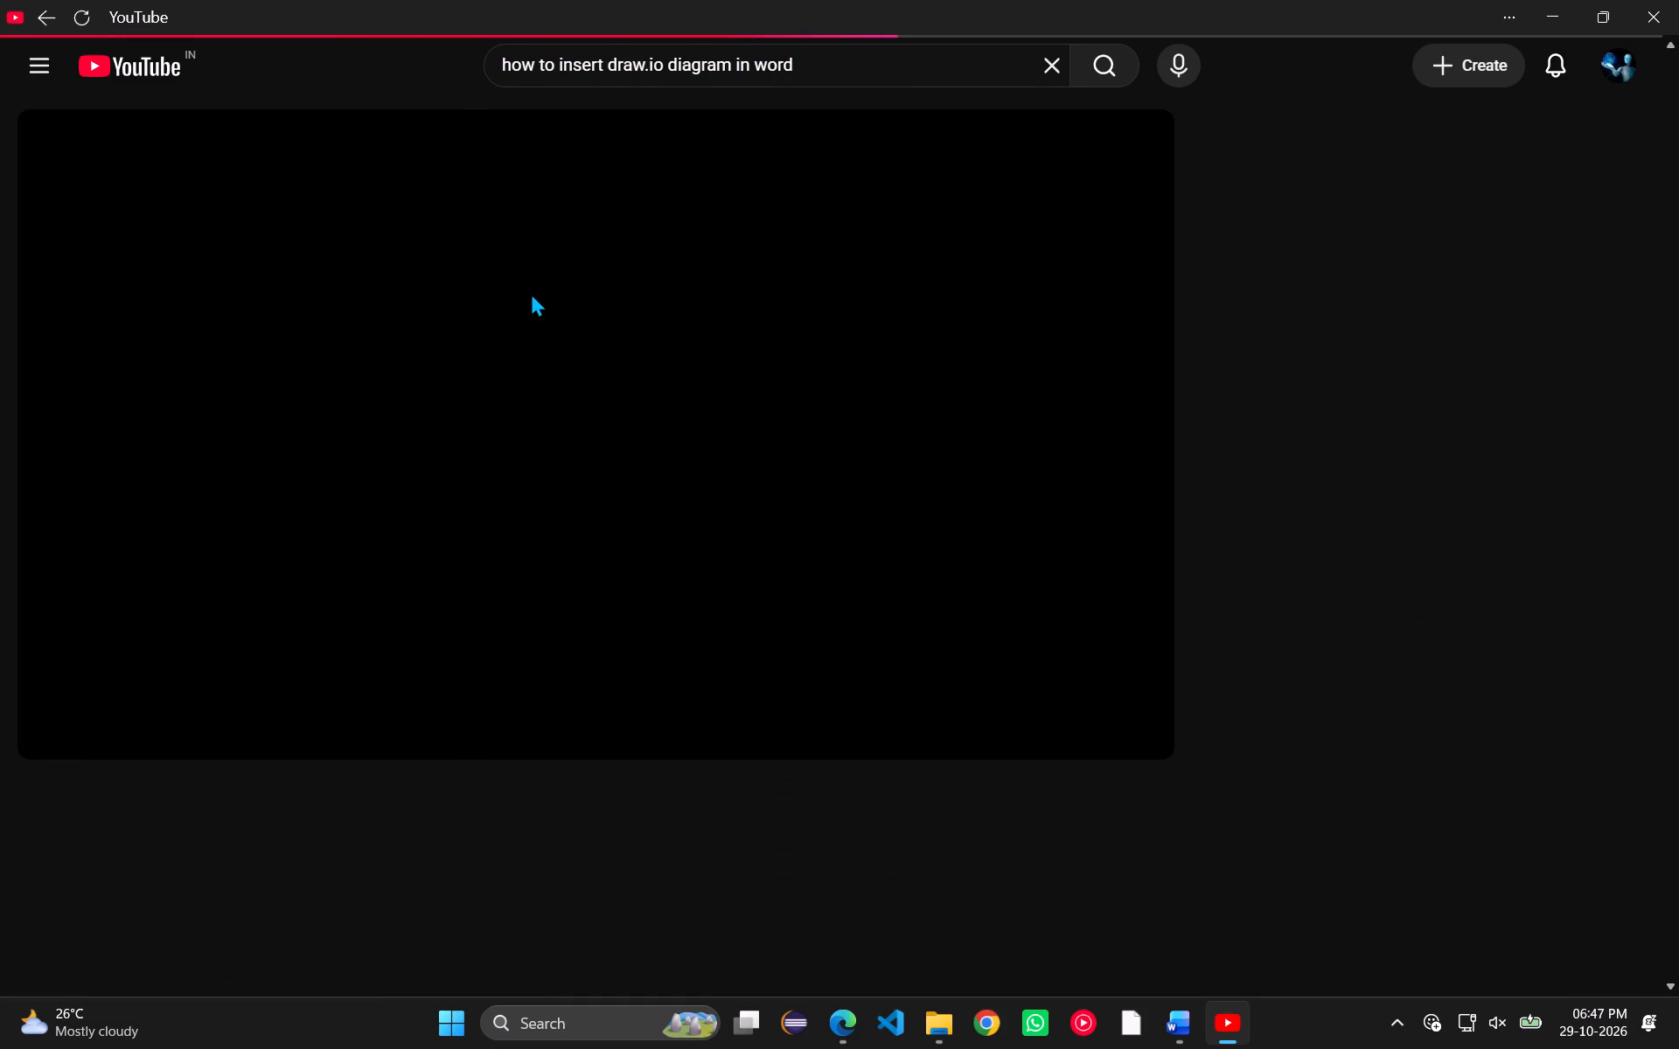
pyautogui.press('Right')
pyautogui.press('Right')
pyautogui.press('Right')
pyautogui.press('Right')
pyautogui.press('Right')
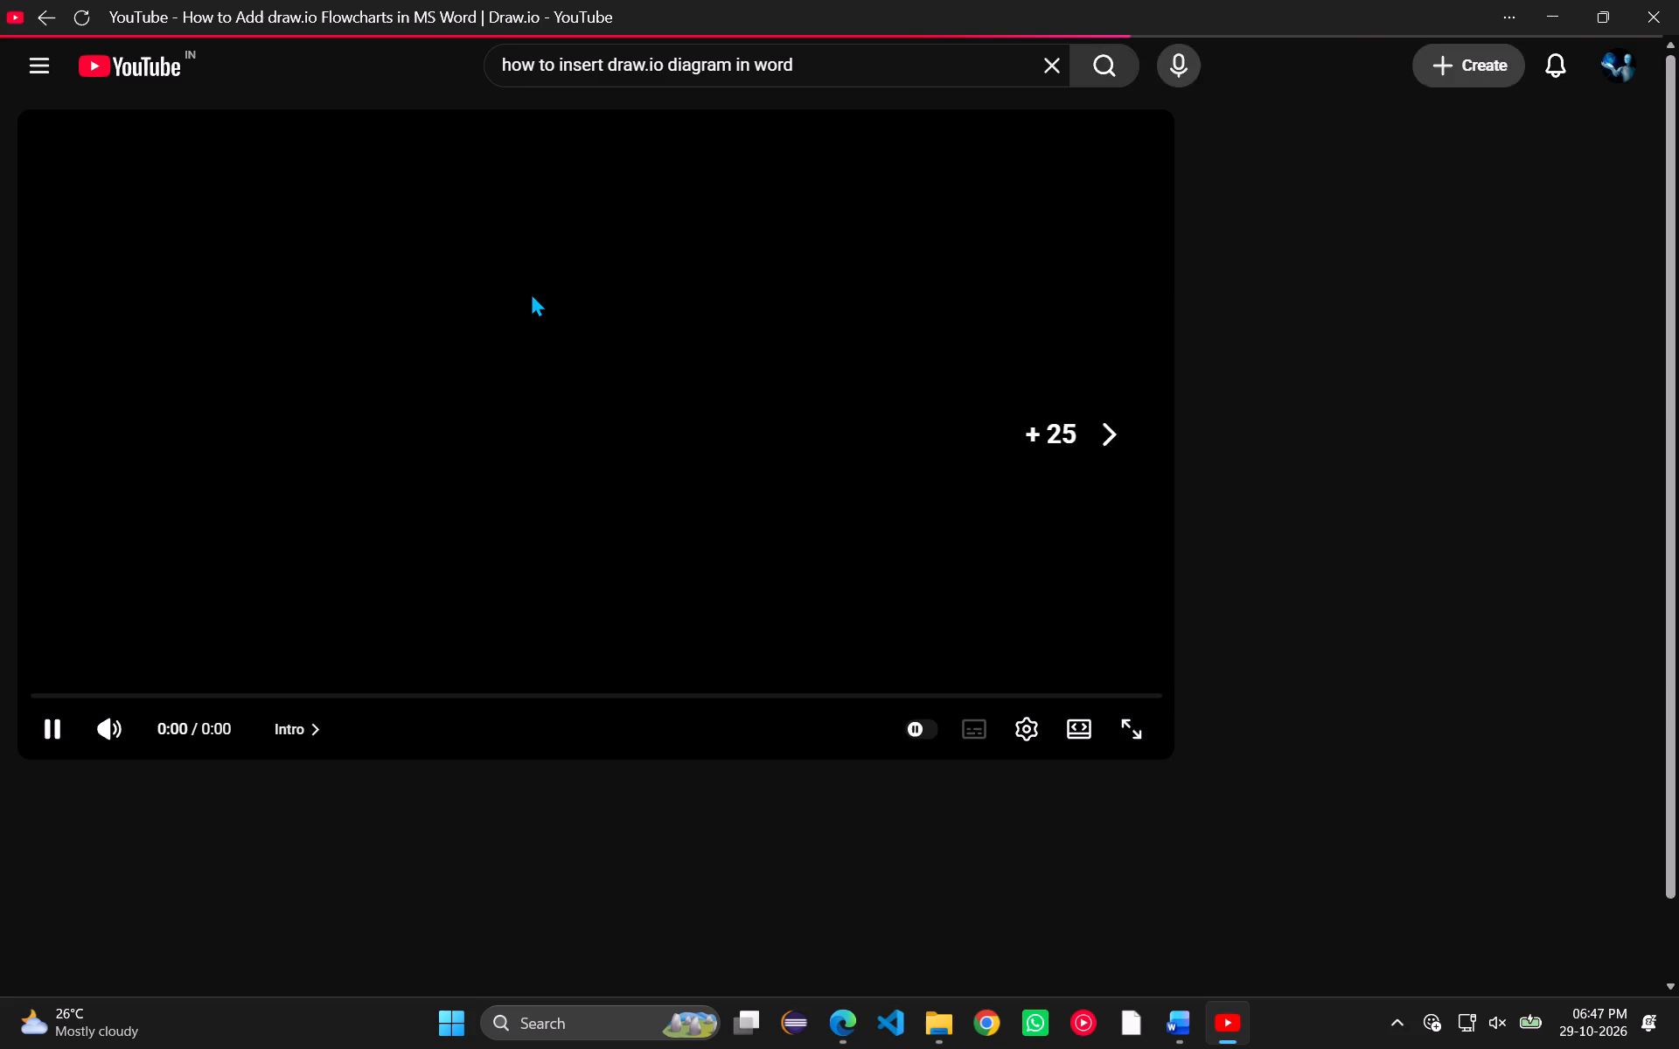
pyautogui.press('Right')
pyautogui.press('Right')
pyautogui.press('Right')
pyautogui.press('Right')
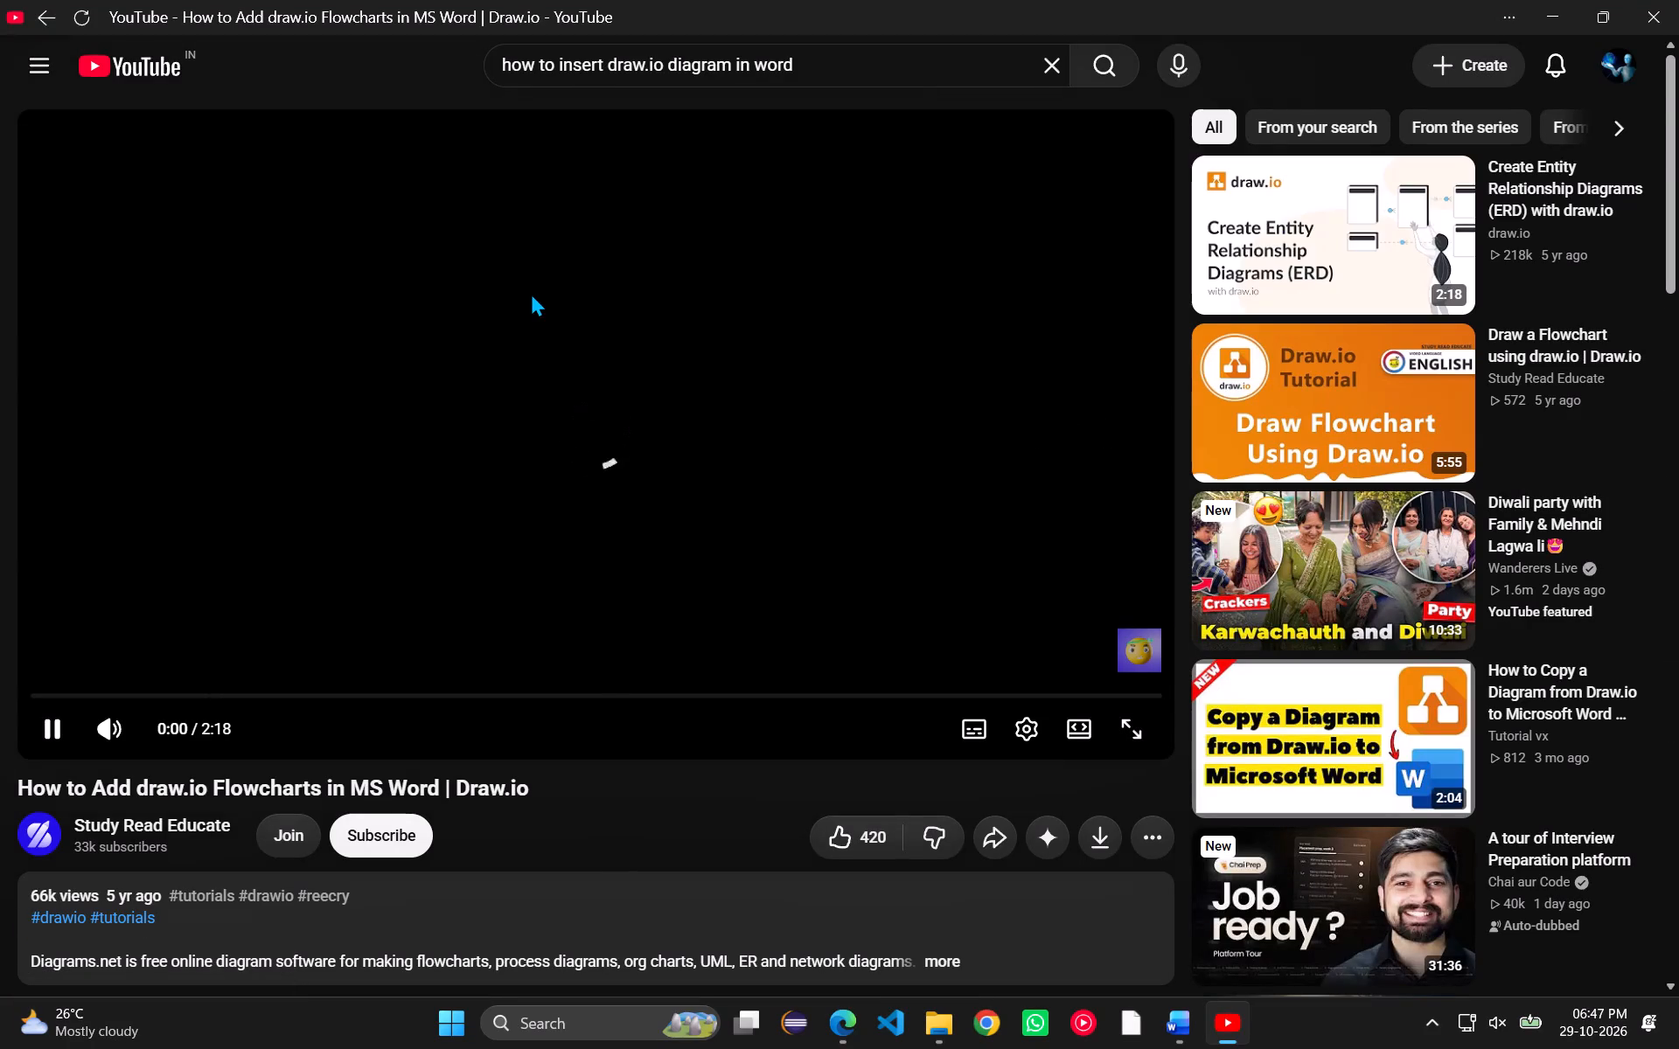
pyautogui.scroll(-4, 531, 293)
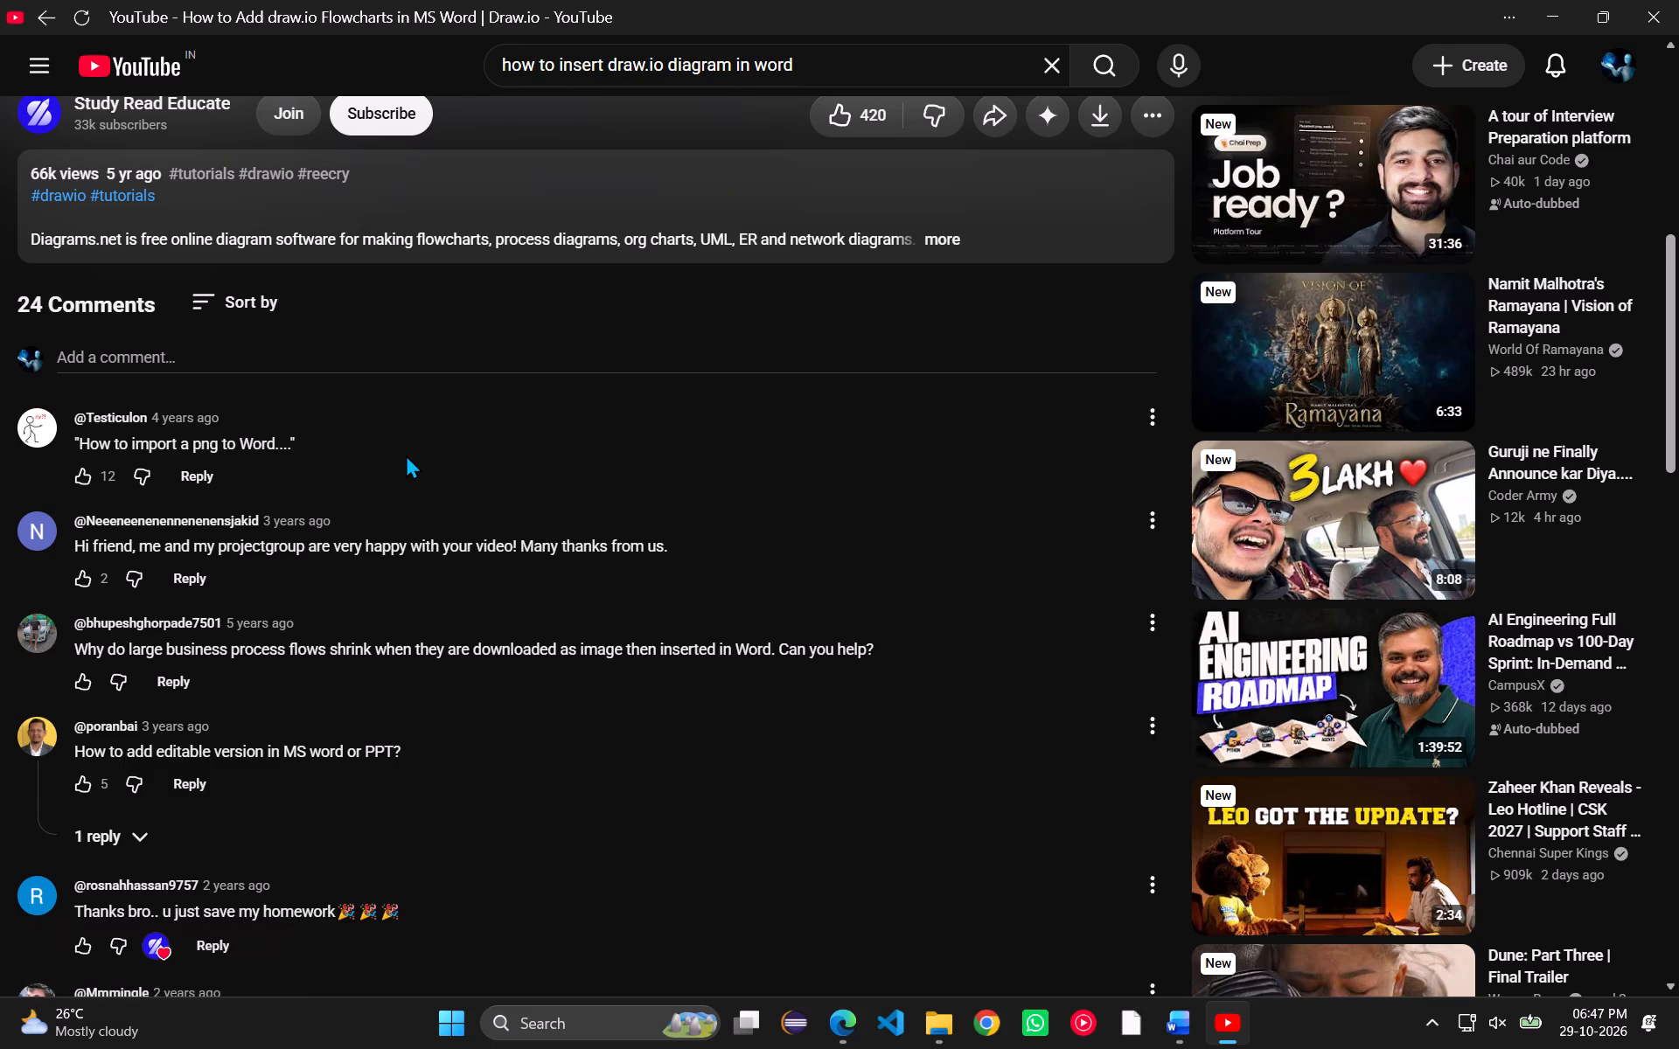
pyautogui.scroll(5, 406, 455)
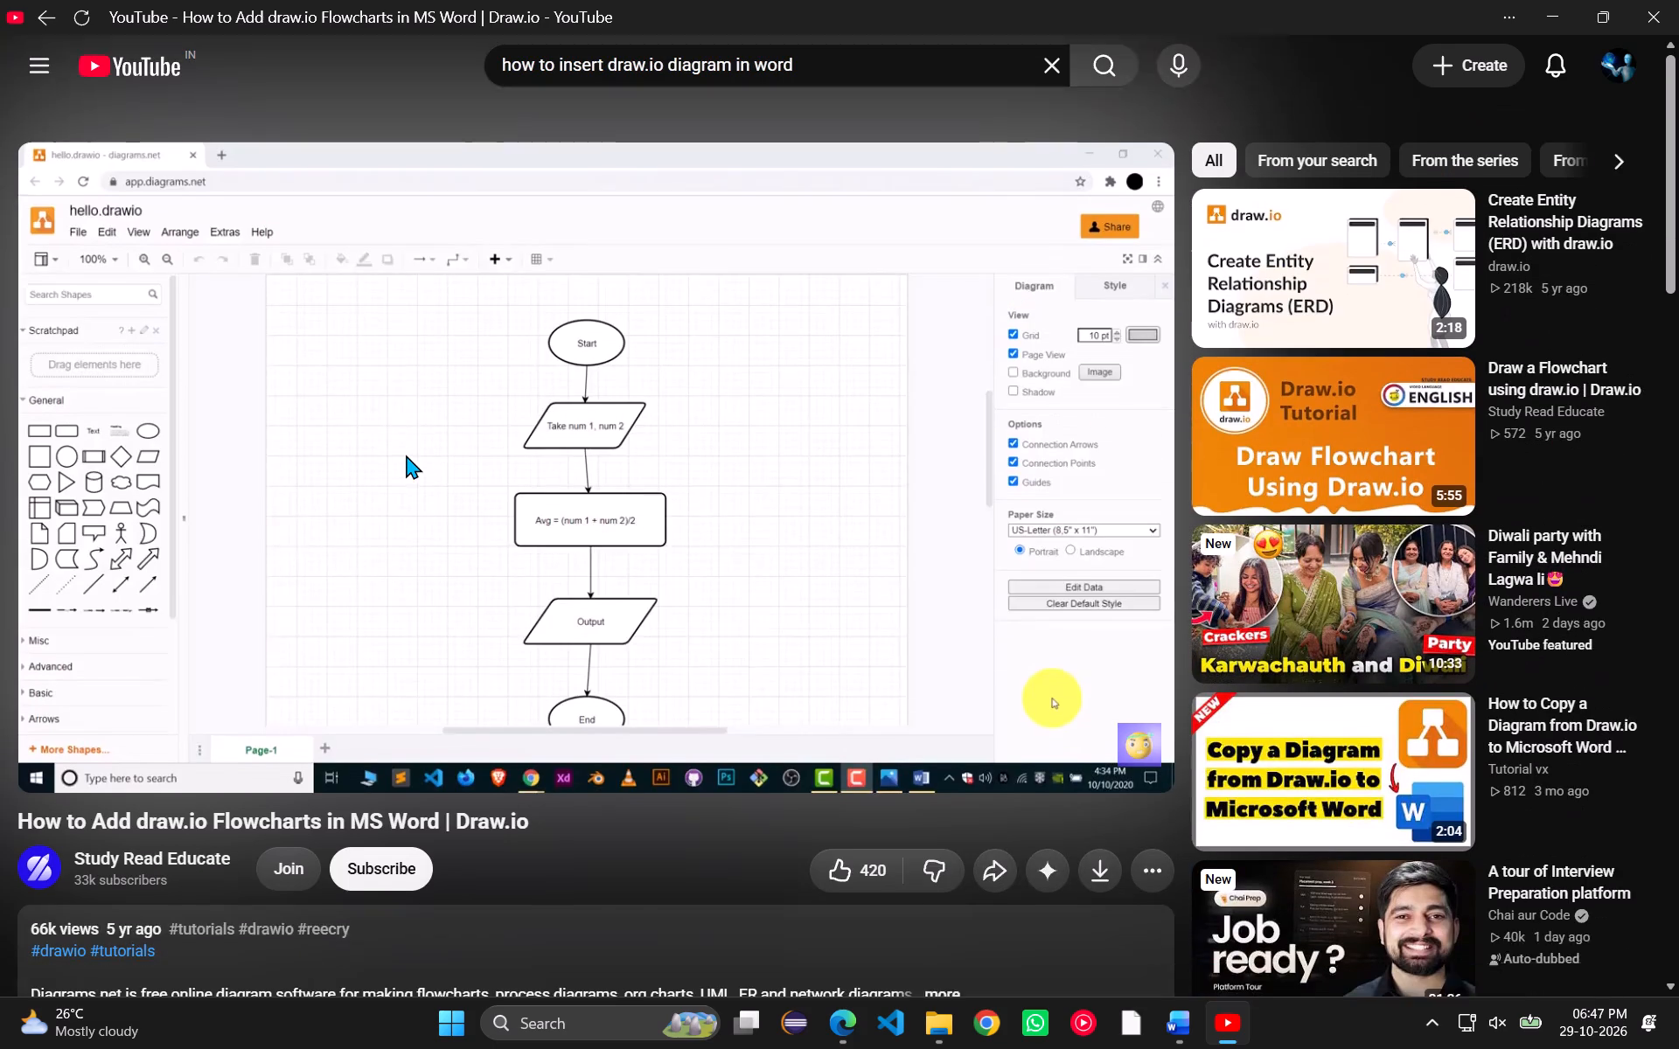
pyautogui.press('Right')
pyautogui.press('Right')
pyautogui.press('Right')
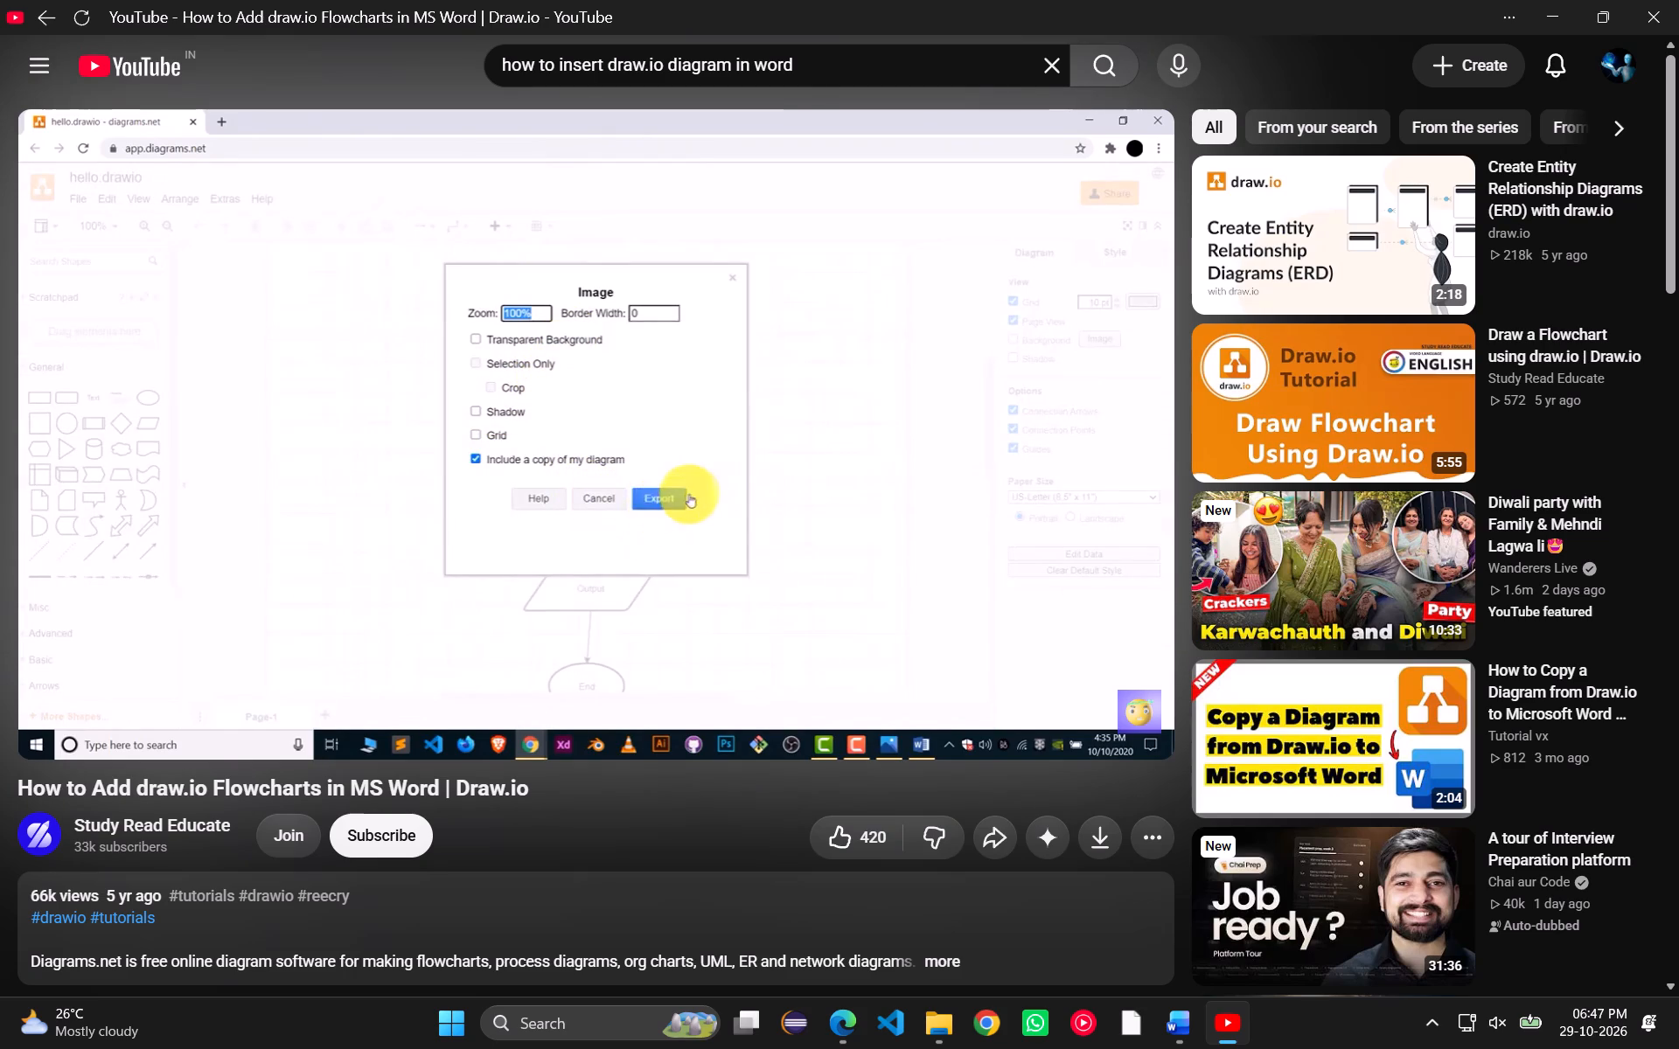
pyautogui.press('Right')
pyautogui.press('Right')
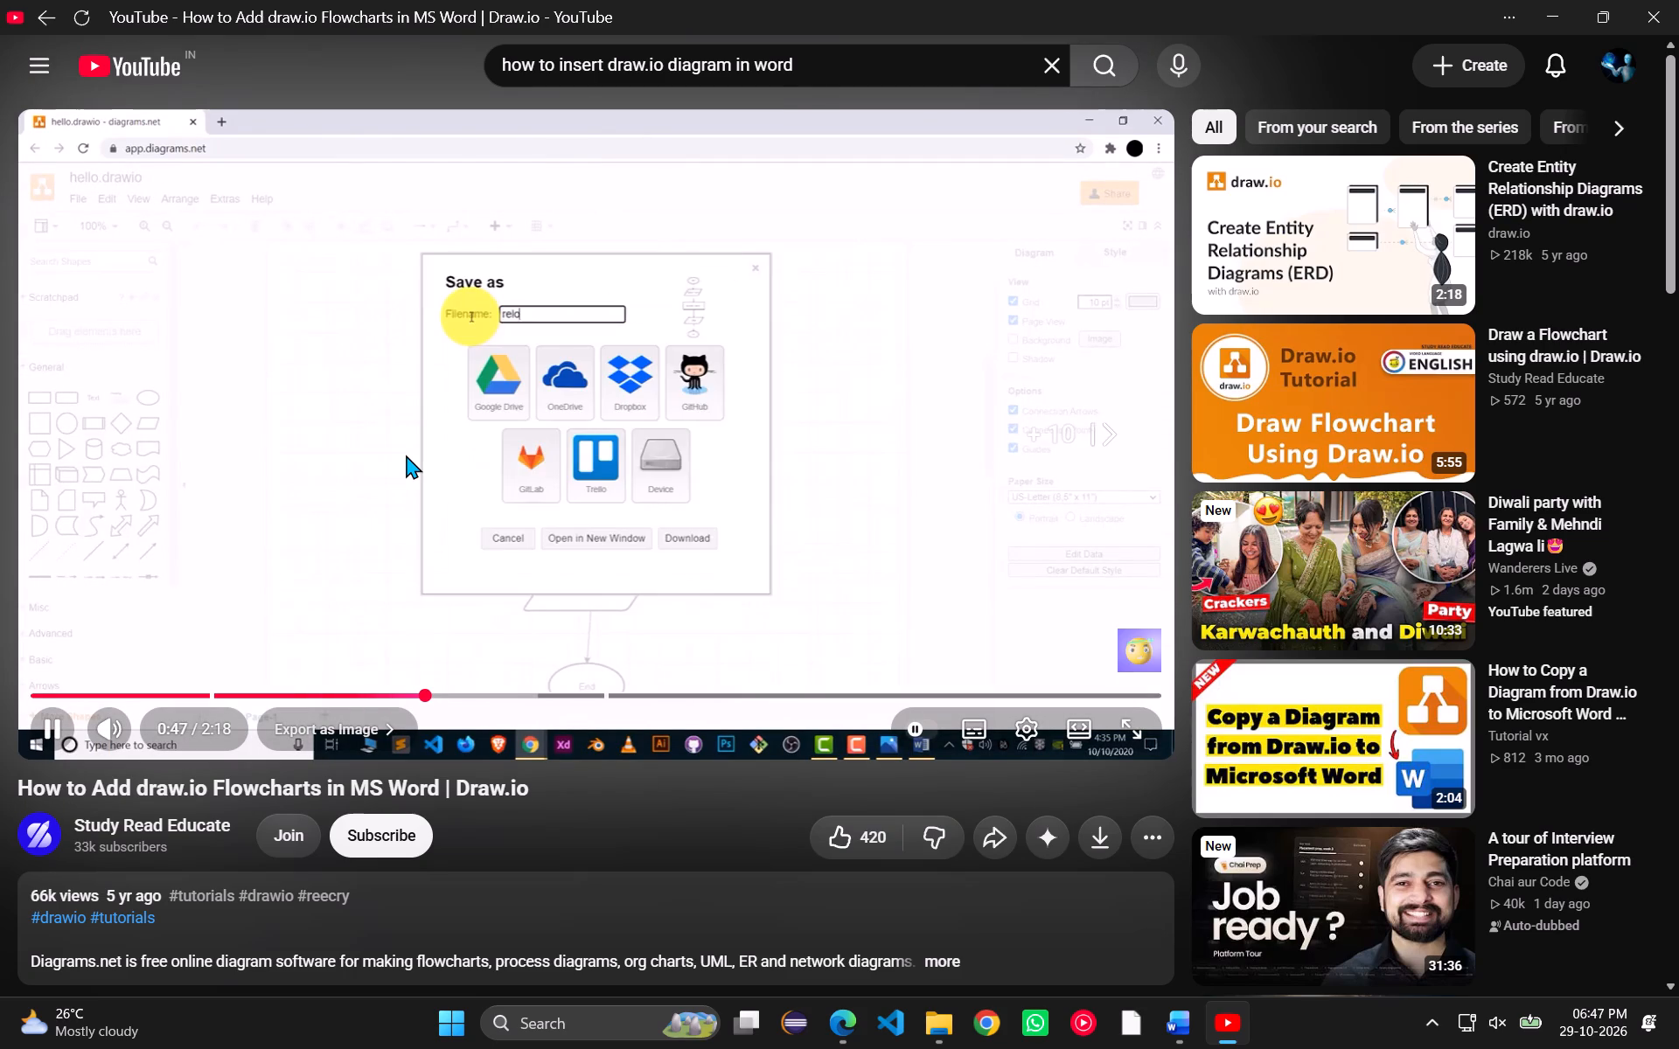
pyautogui.press('Right')
pyautogui.press('Right')
pyautogui.press('Right')
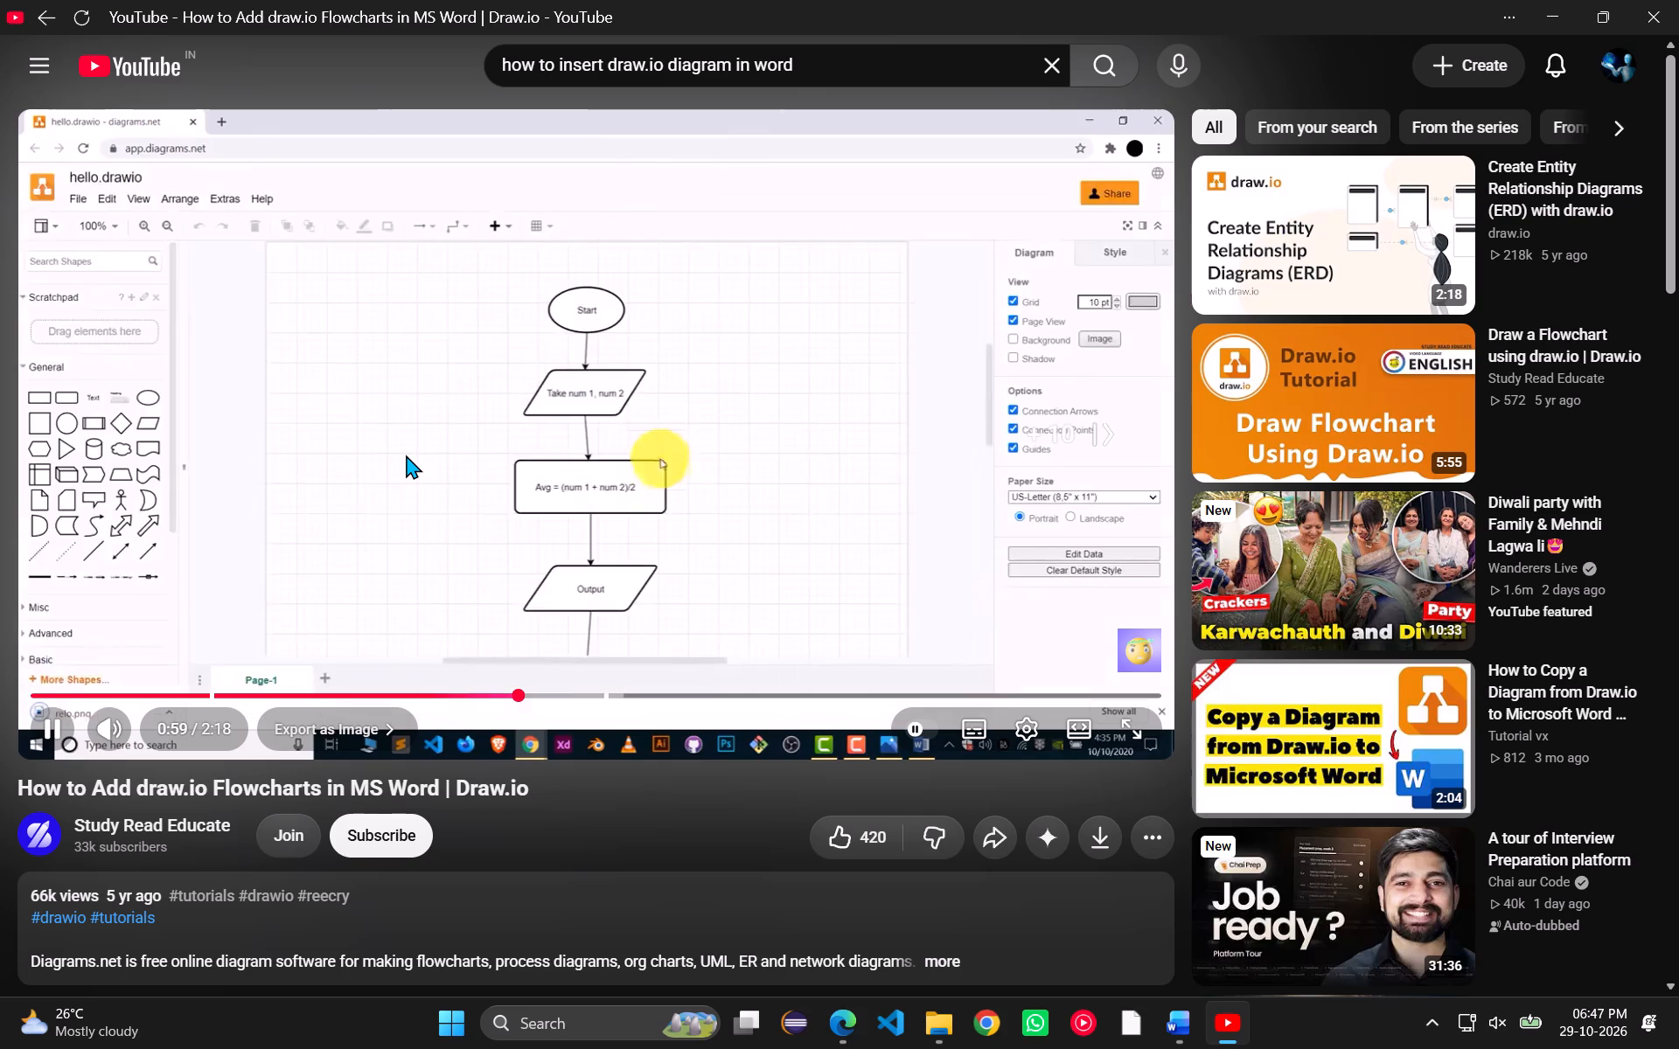
pyautogui.press('Right')
pyautogui.press('Right')
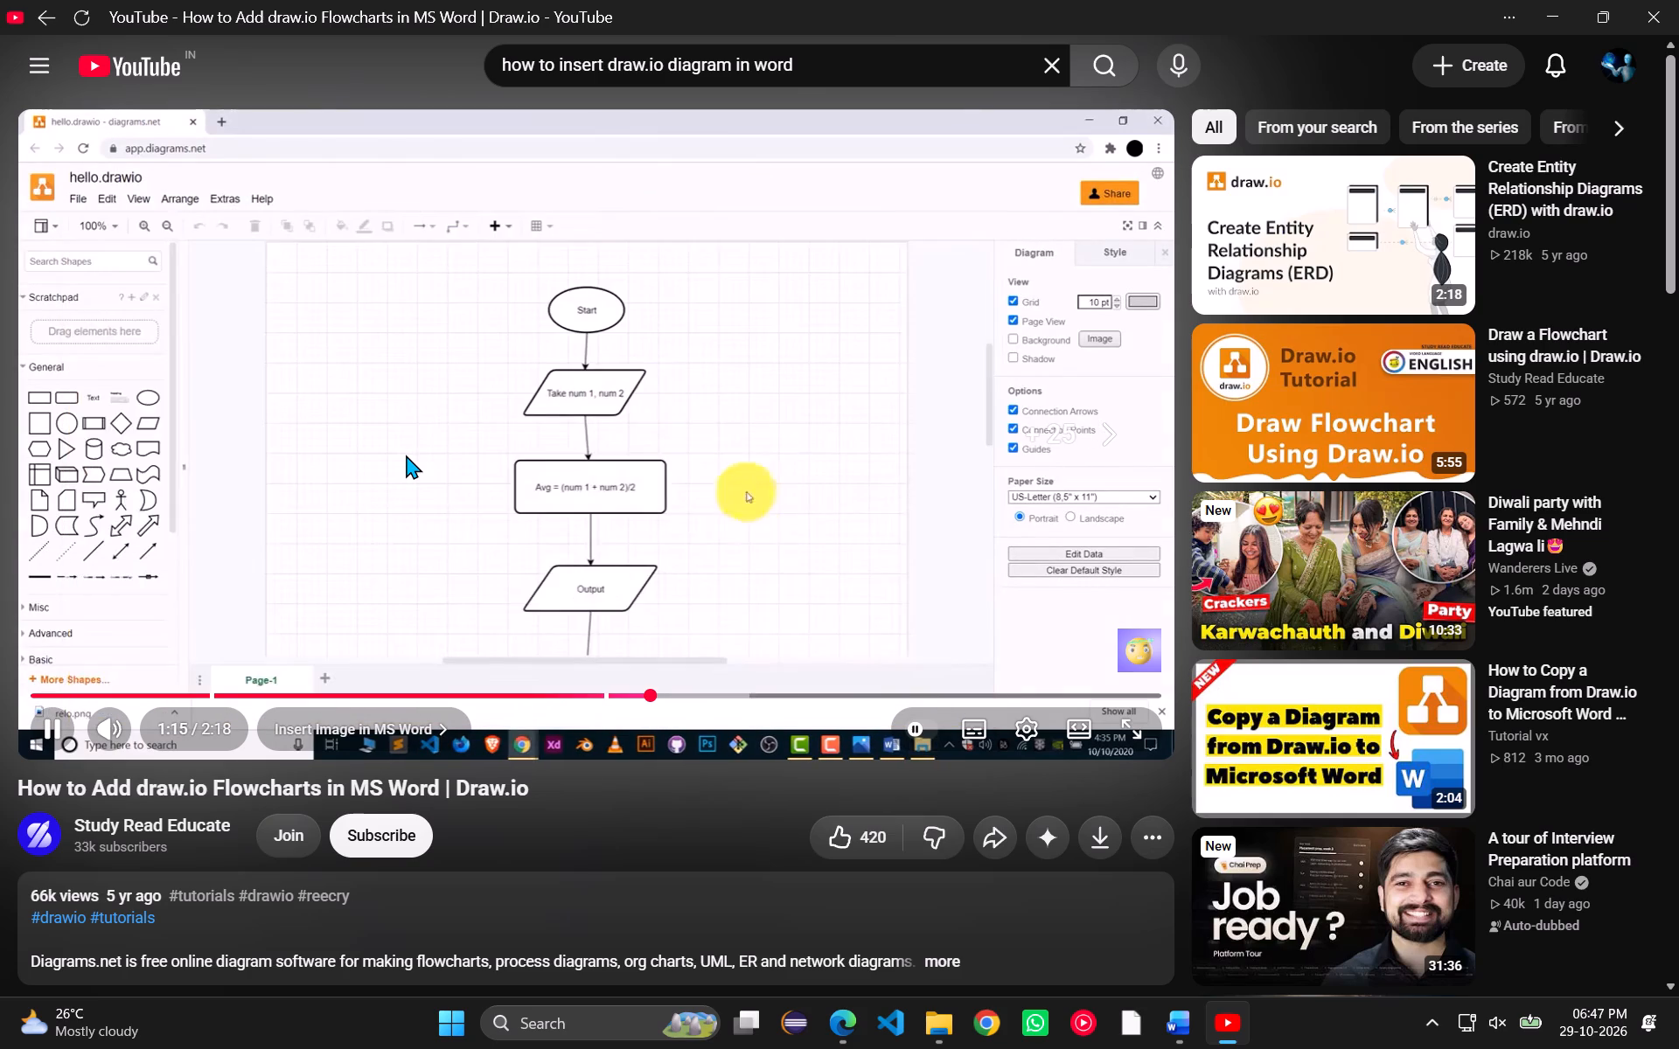
pyautogui.press('Right')
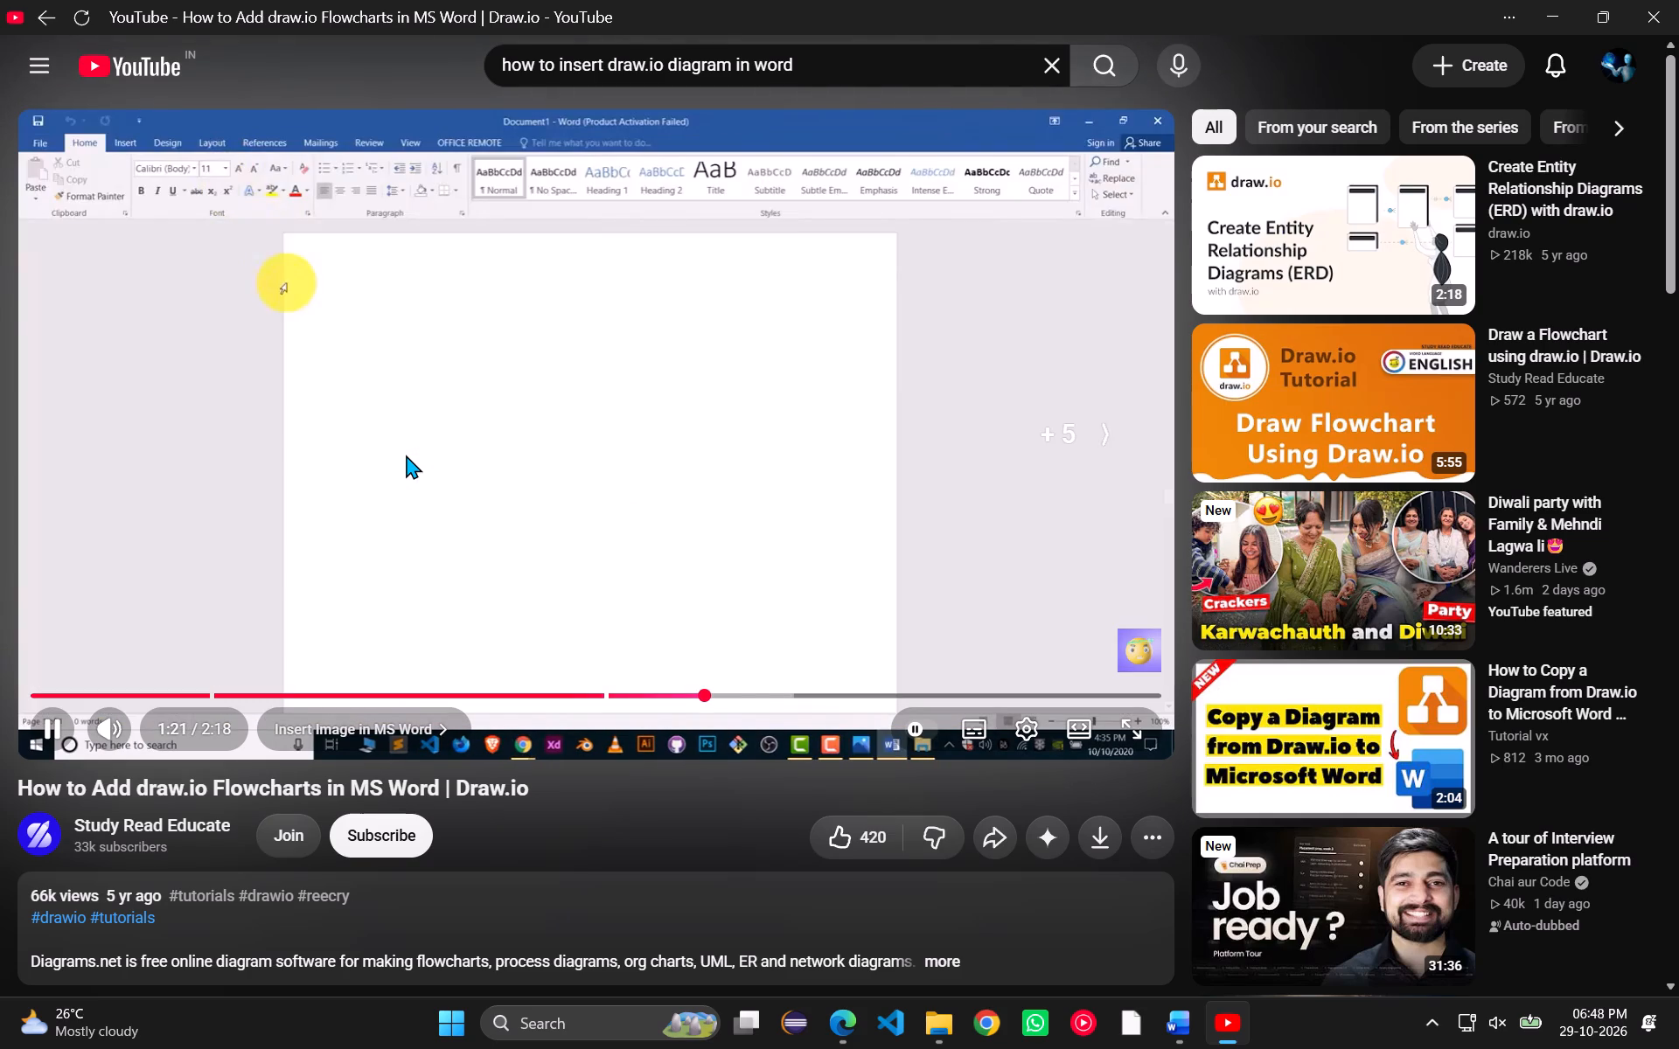
pyautogui.press('Right')
pyautogui.press('Right')
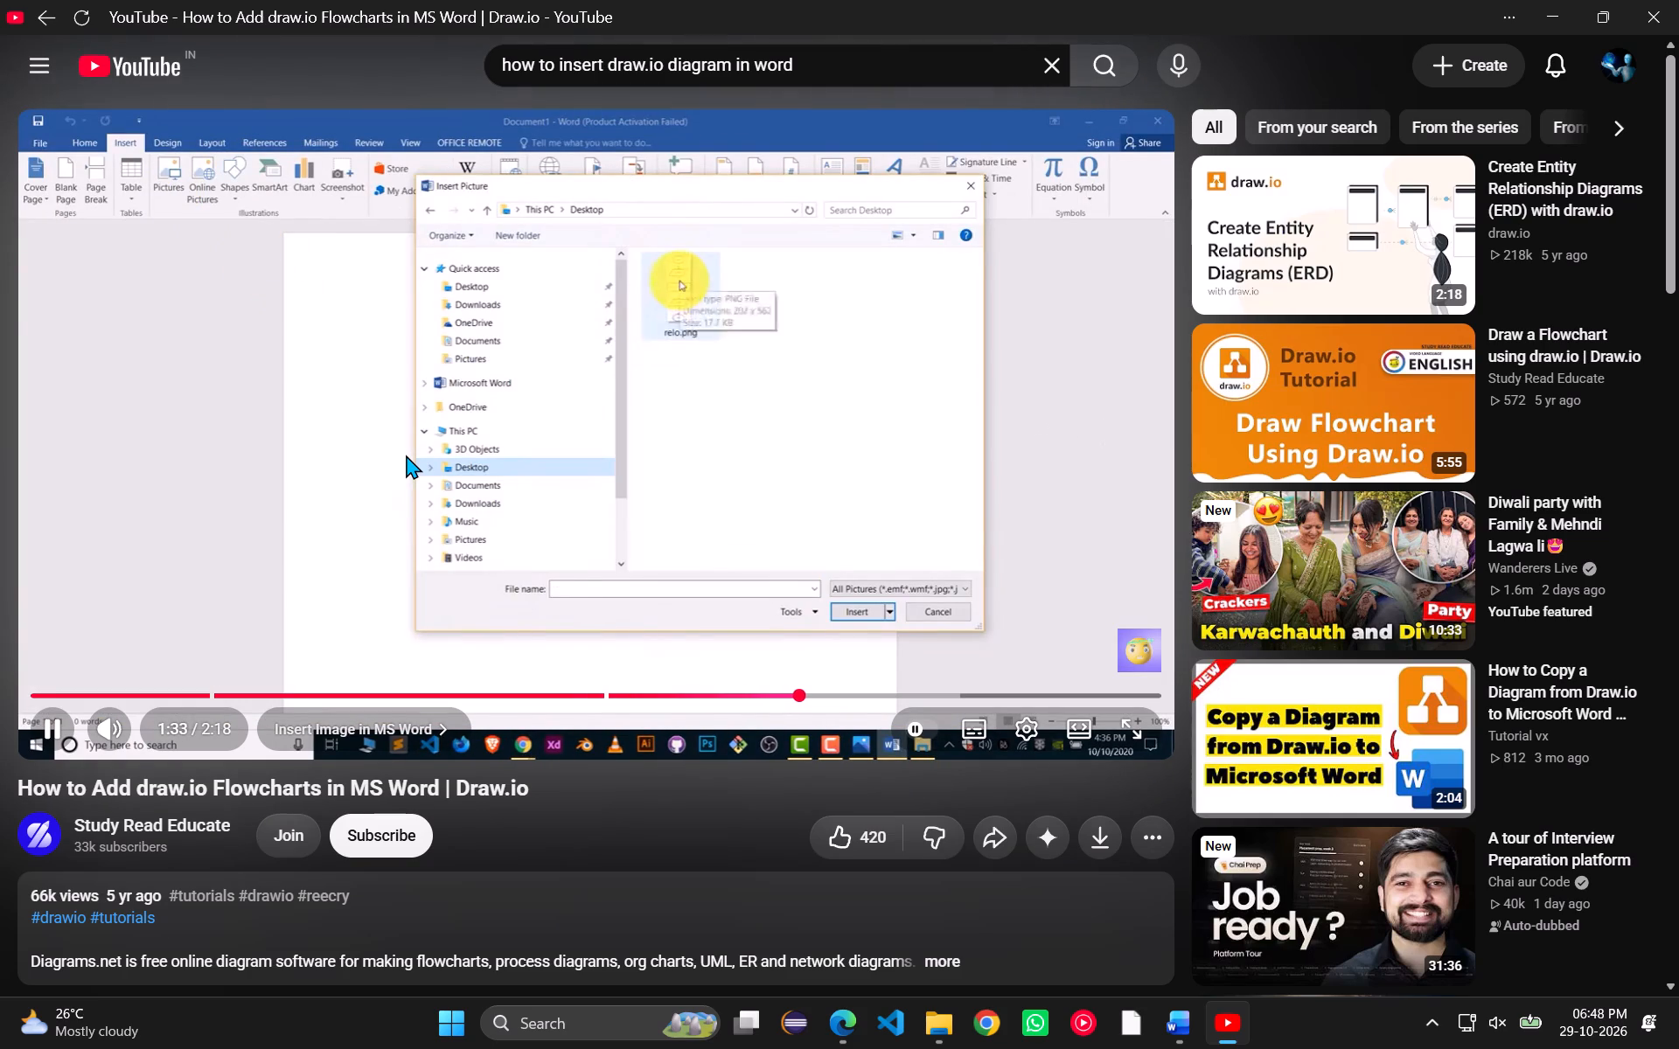
pyautogui.press('Right')
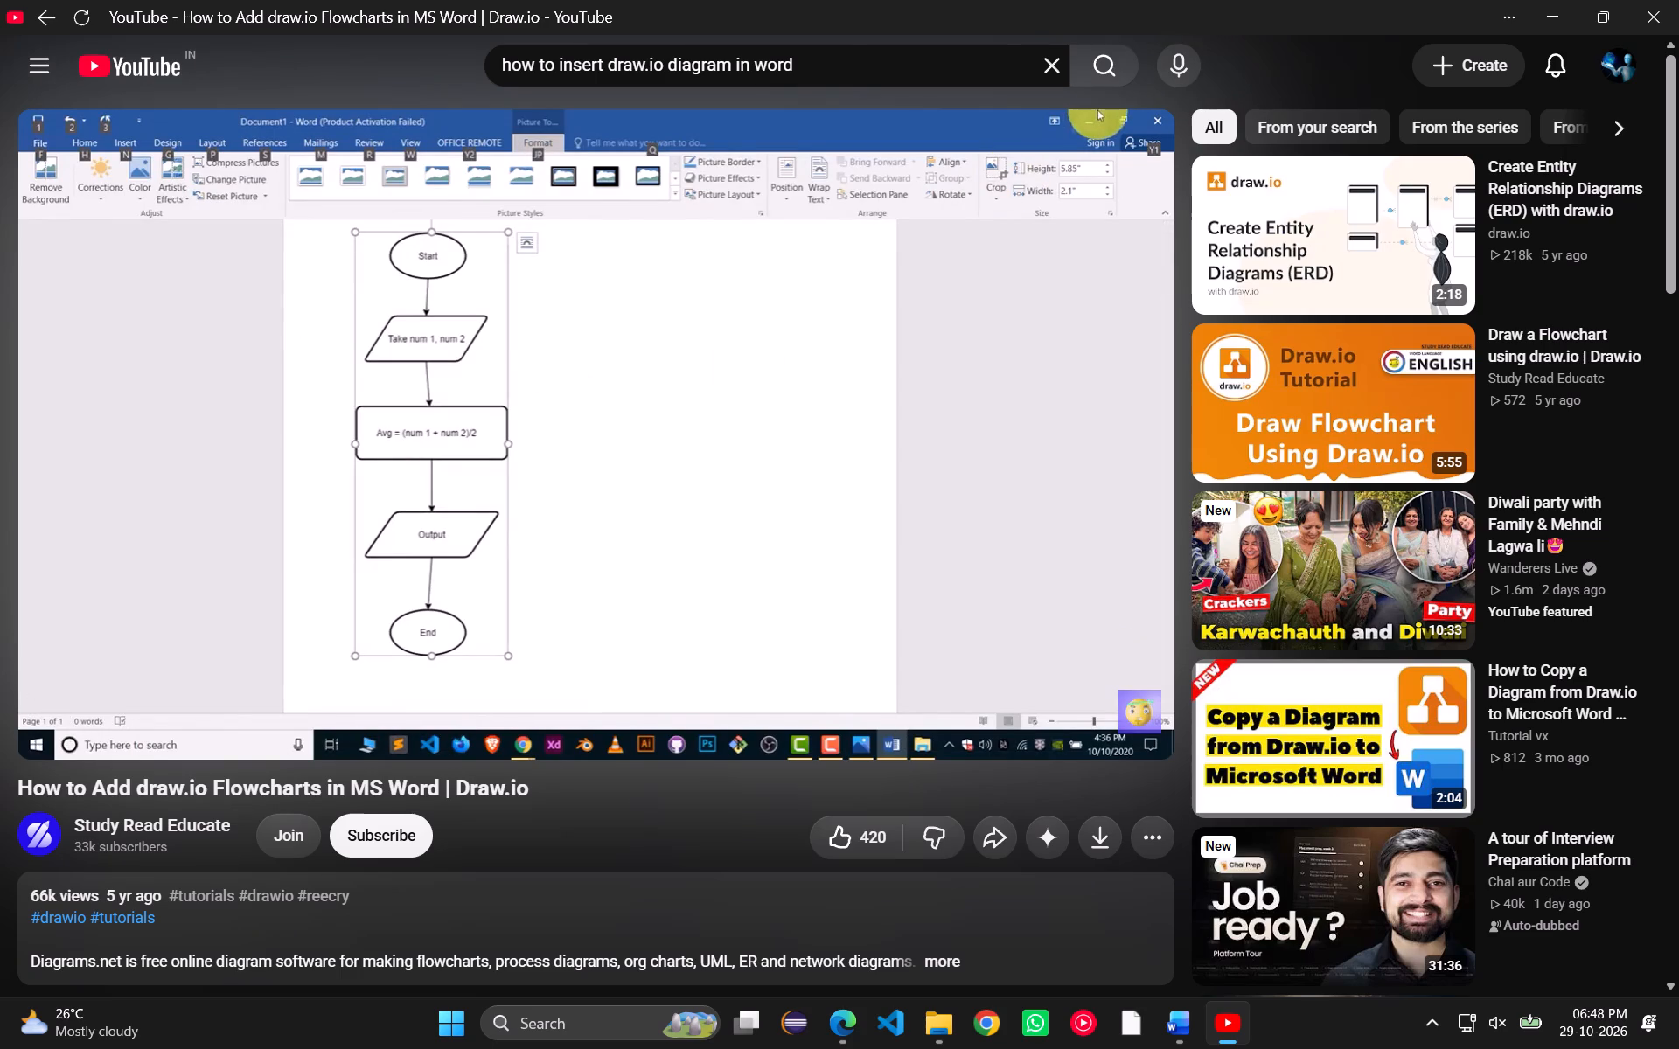
pyautogui.press('Right')
pyautogui.press('Right')
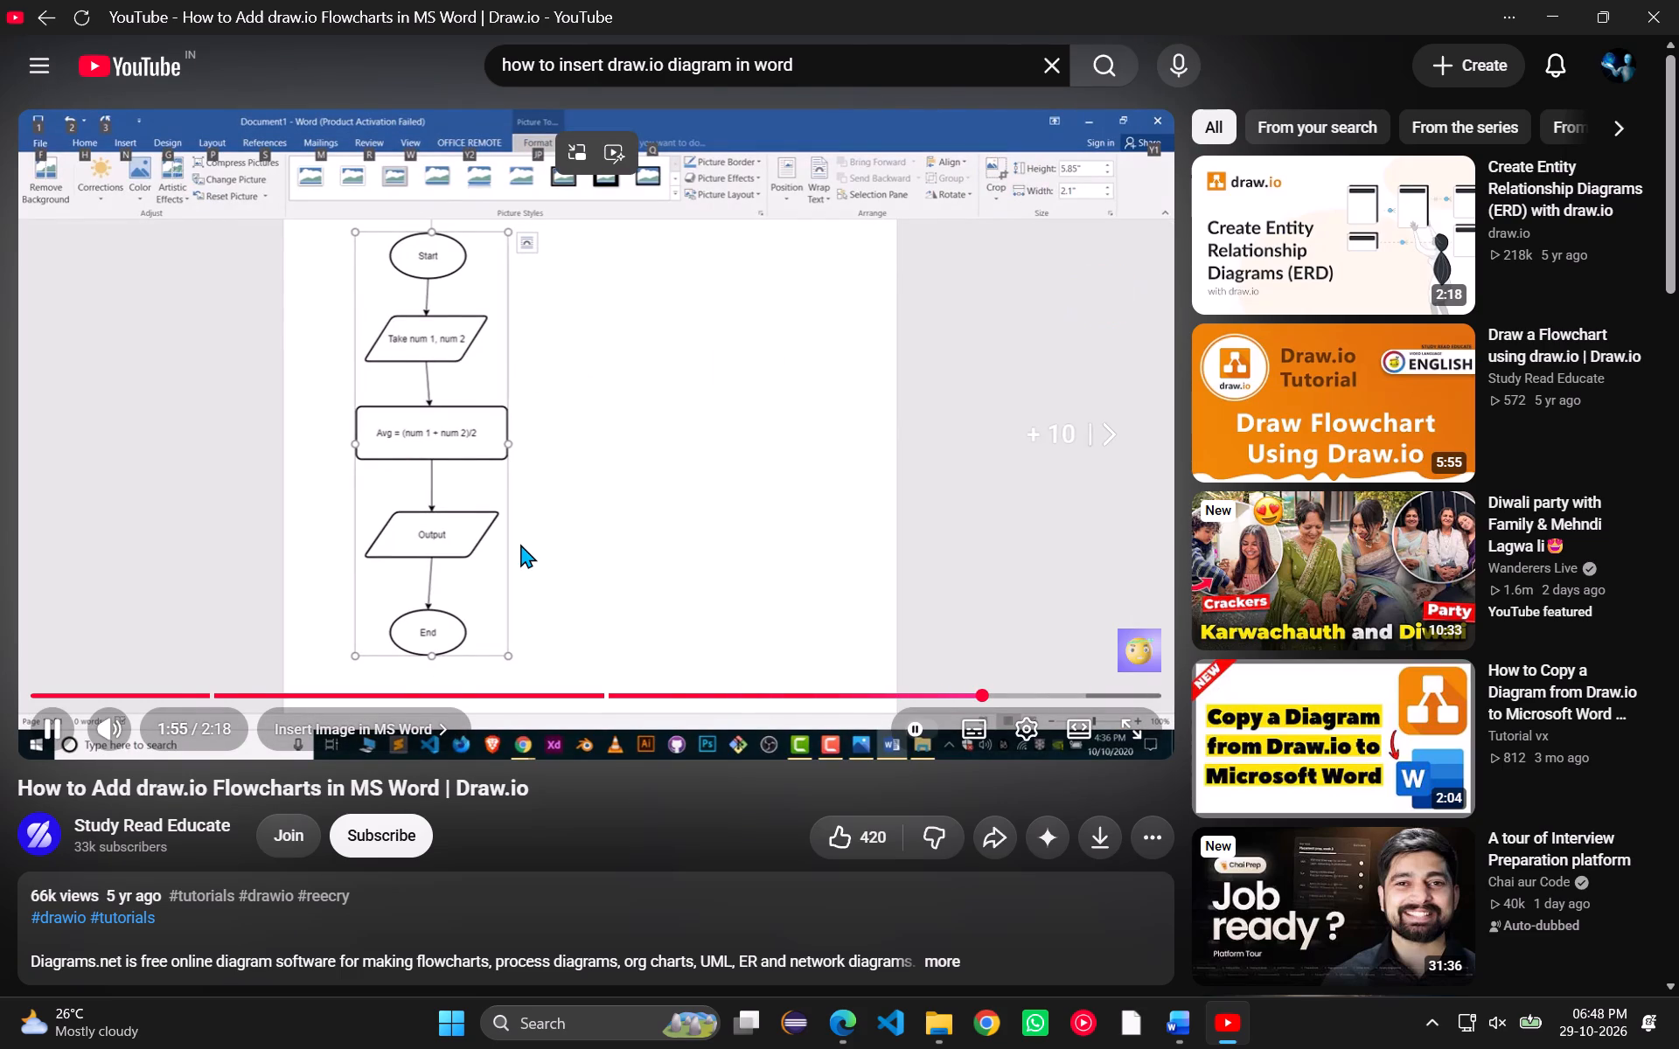
pyautogui.press('Right')
pyautogui.hscroll(9, 520, 544)
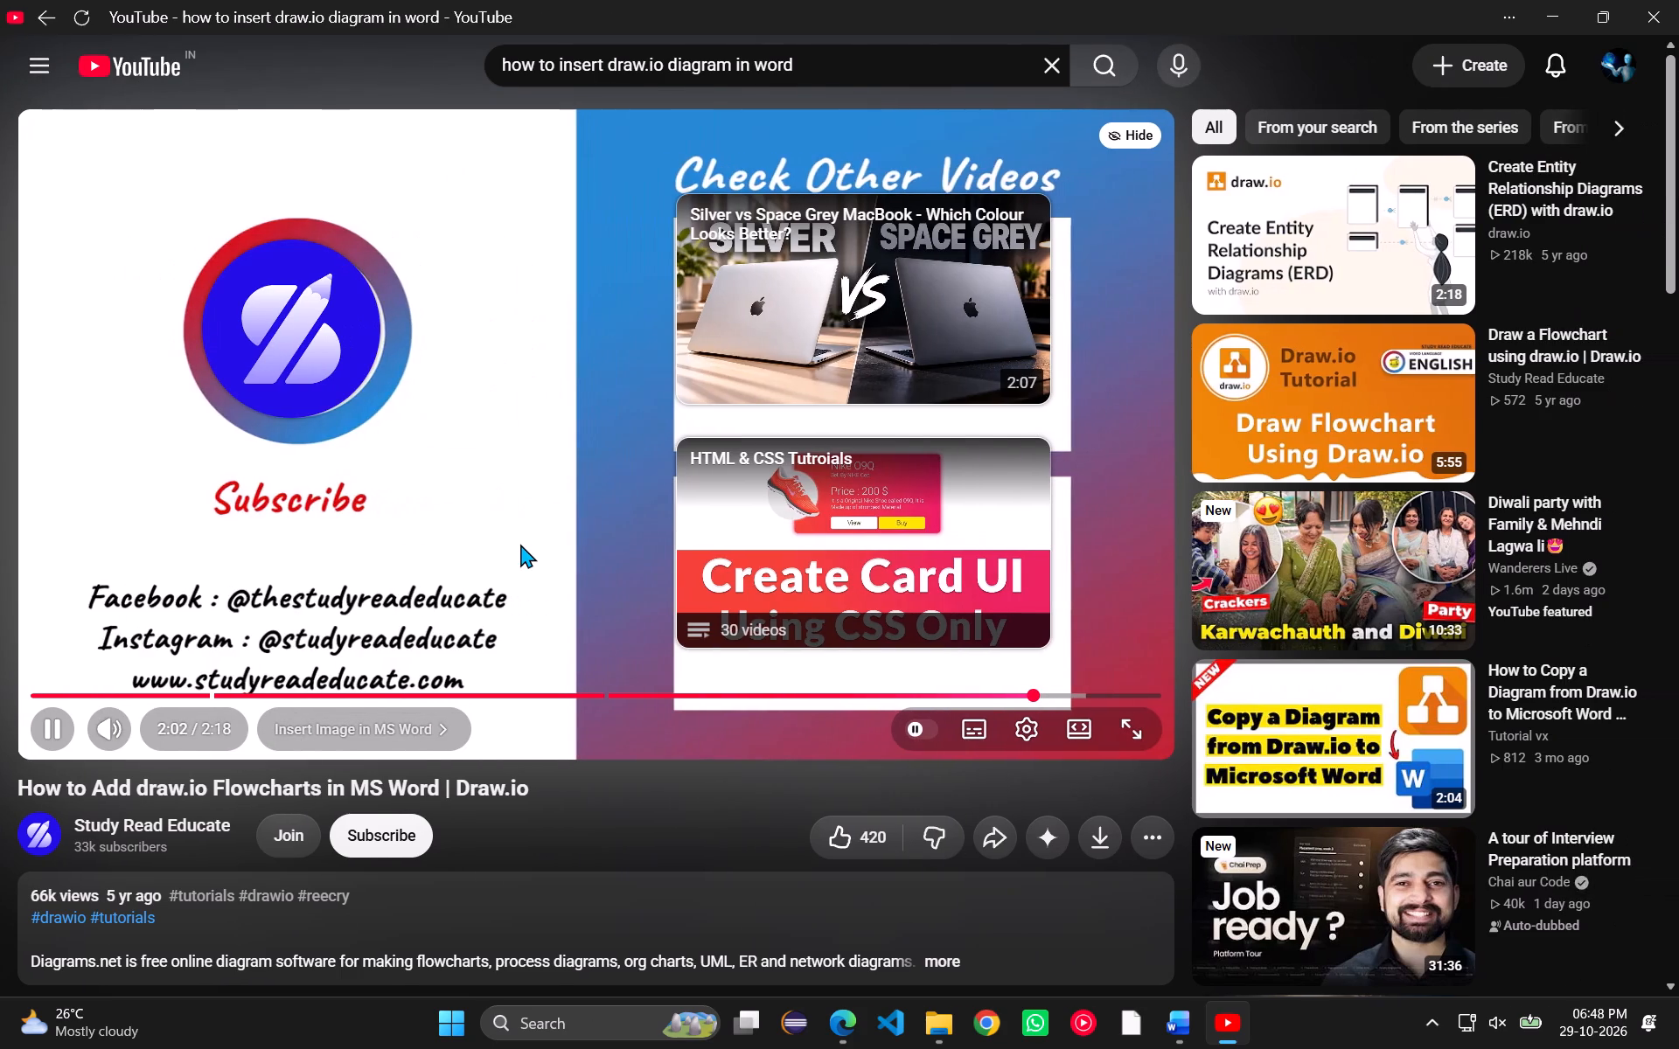
# Open the video "How to ADD DRAW.IO DIAGRAM to Word (Step by Step)", check its description and comments, and shrink it to the miniplayer.
pyautogui.scroll(-2, 731, 471)
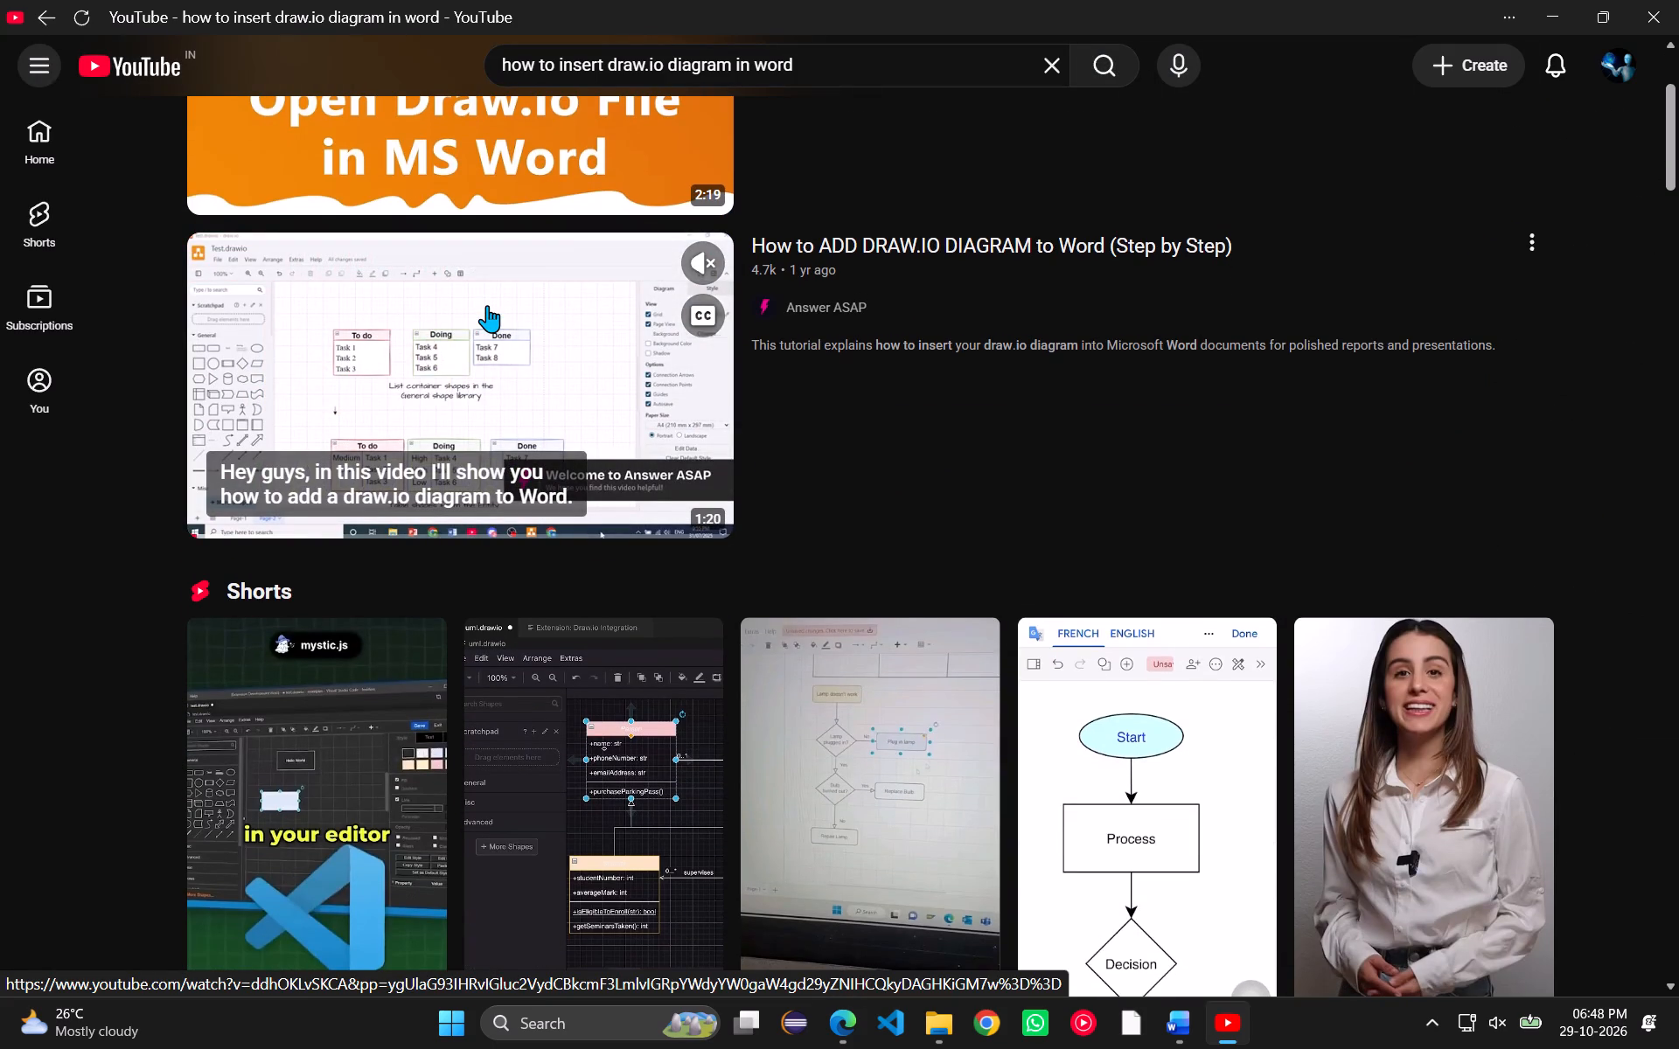
pyautogui.click(487, 305)
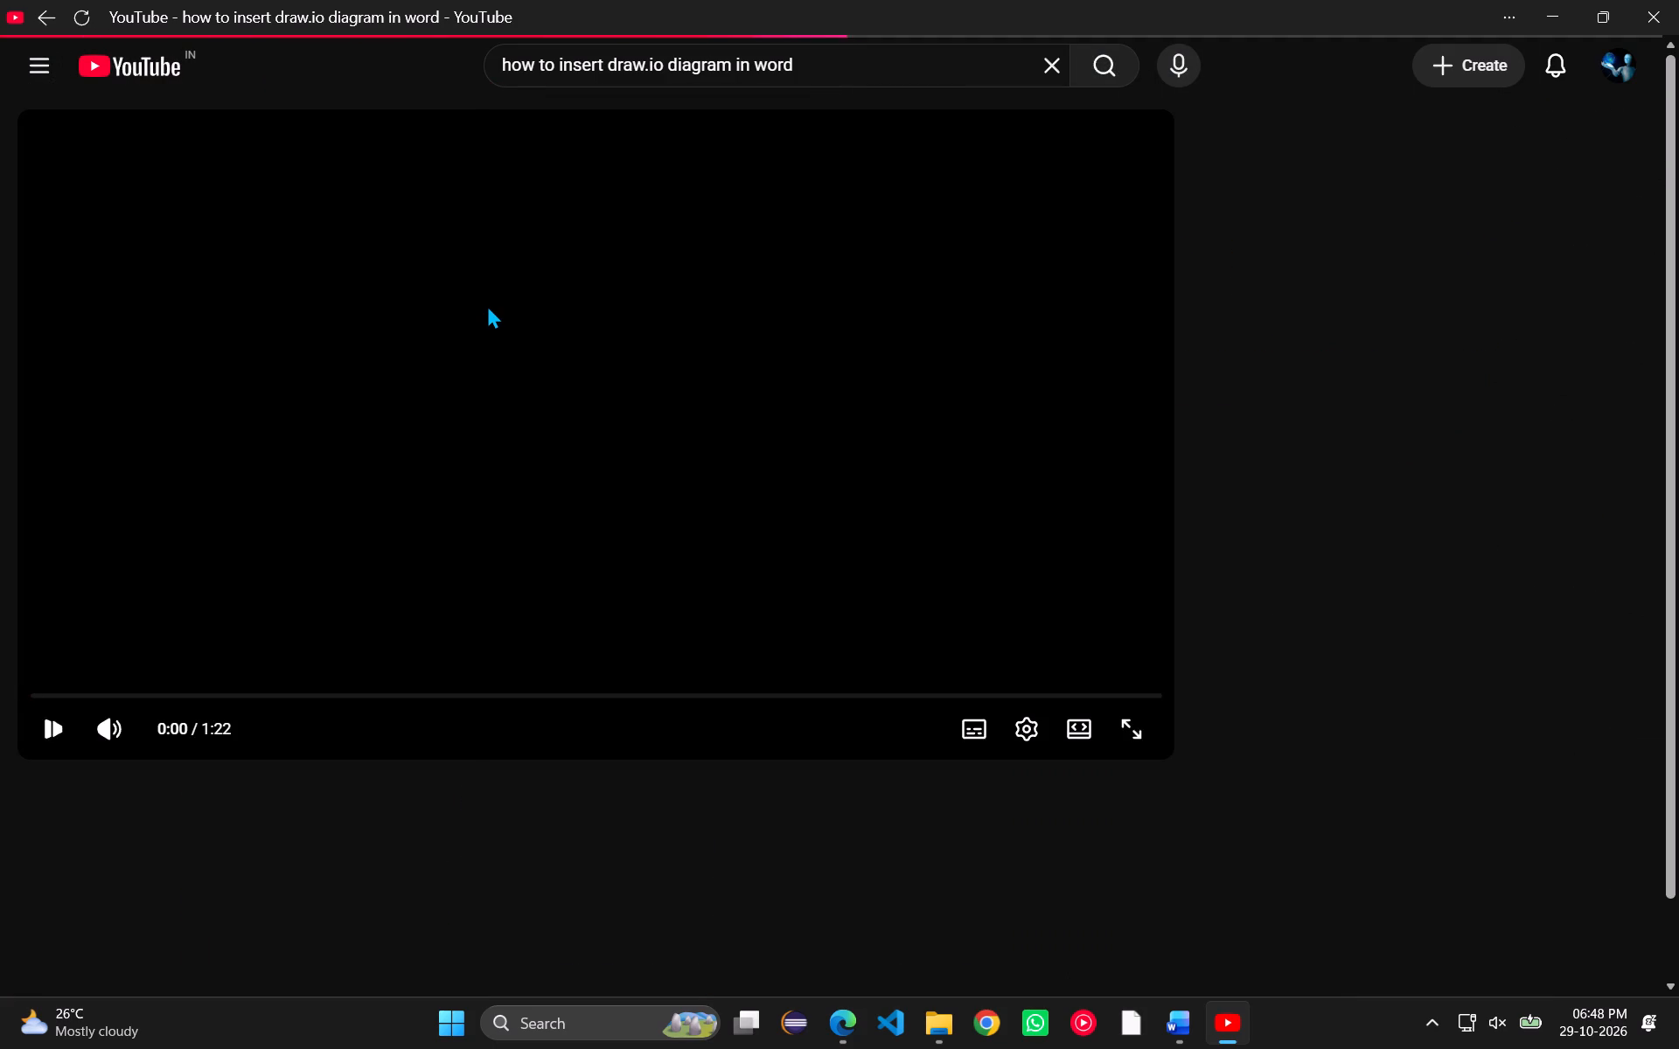
pyautogui.press('Right')
pyautogui.press('Right')
pyautogui.press('Right')
pyautogui.press('Right')
pyautogui.press('Right')
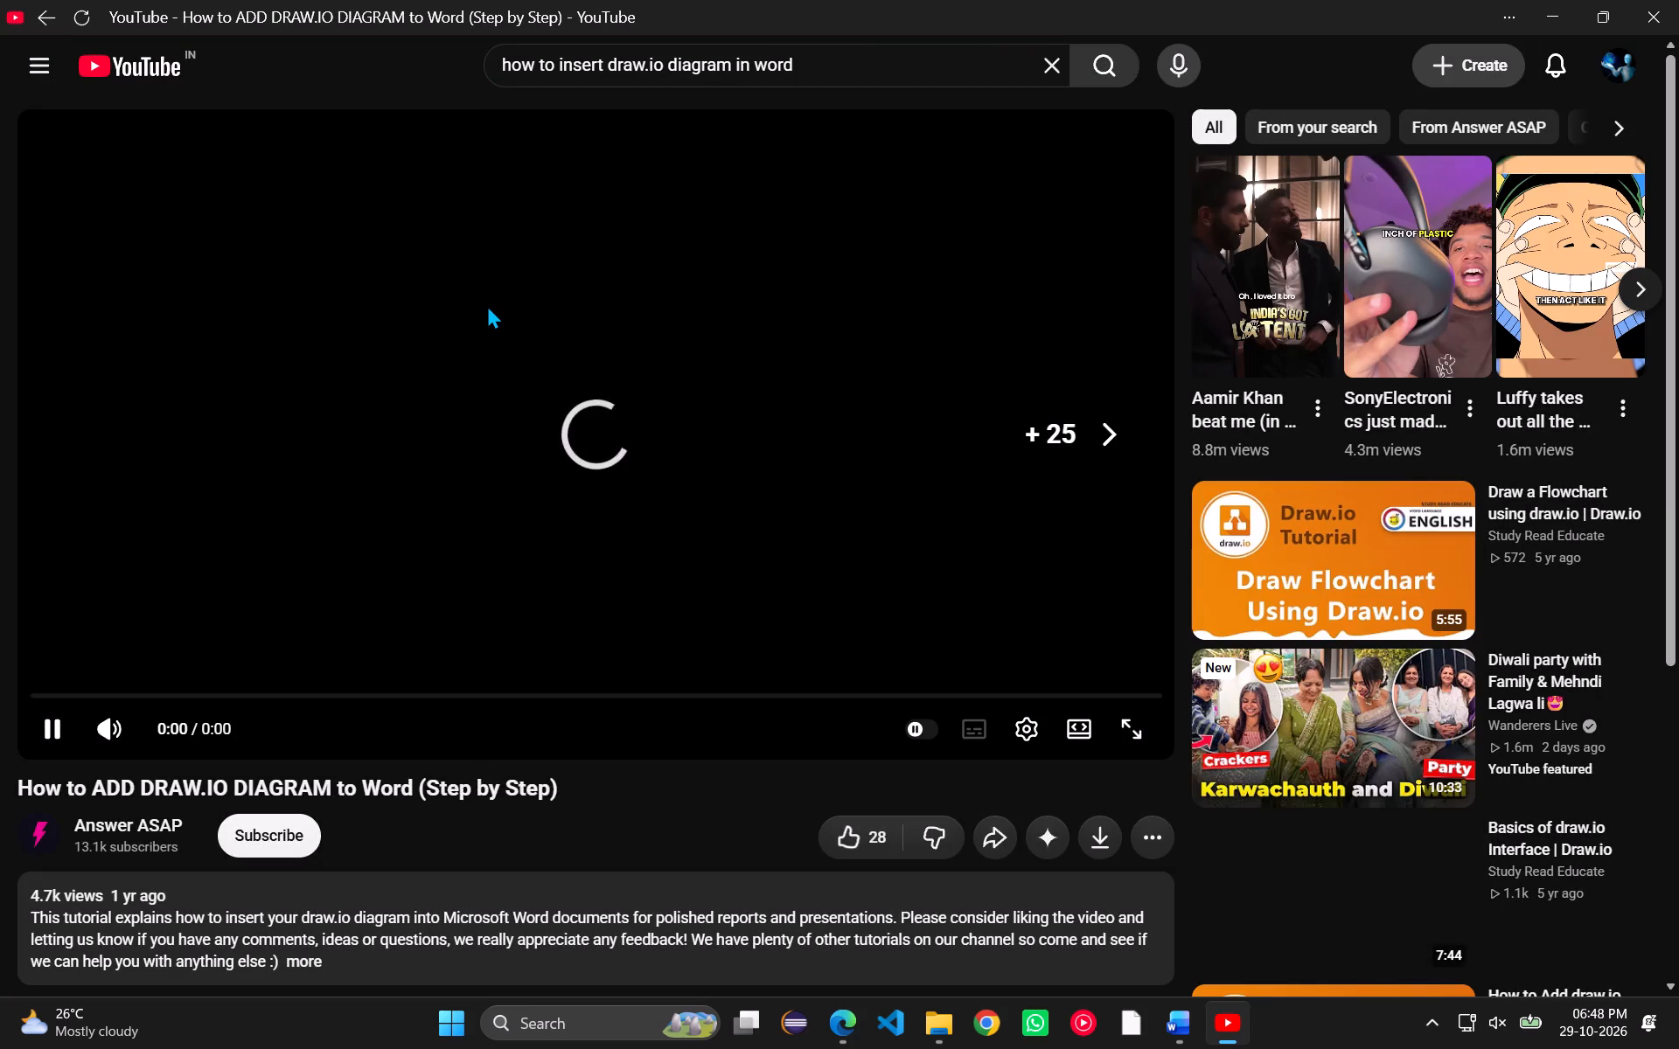
pyautogui.scroll(-4, 487, 305)
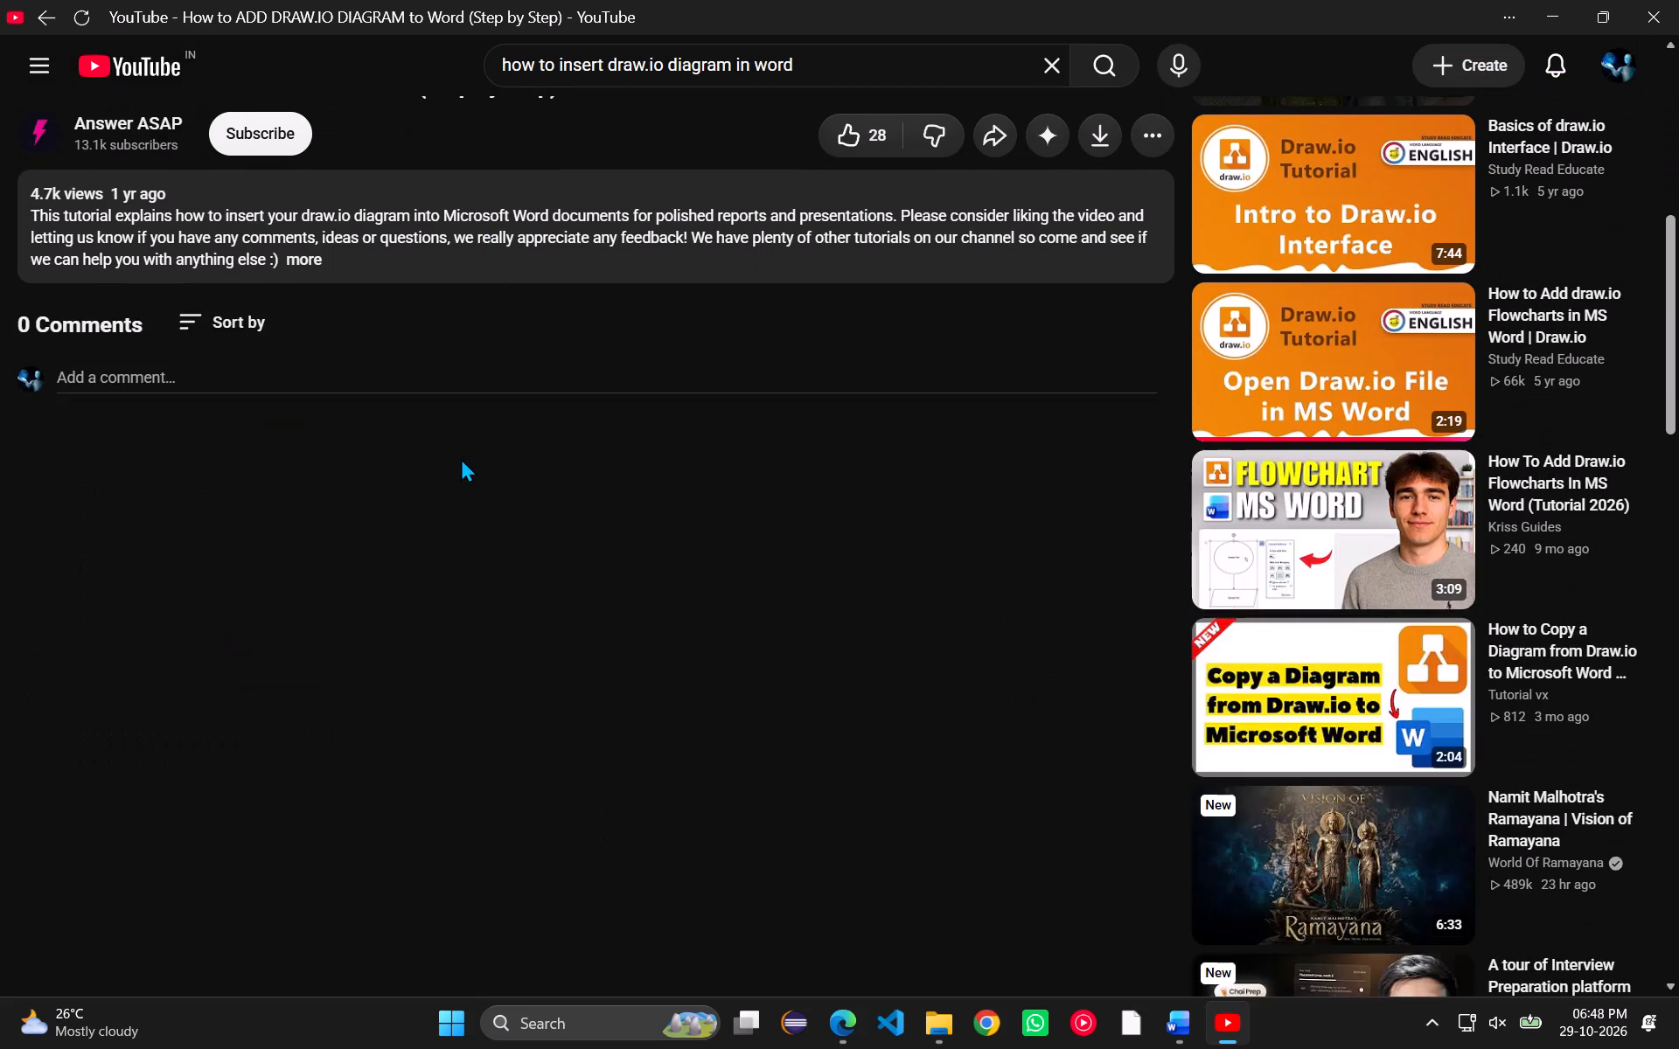
pyautogui.scroll(7, 461, 458)
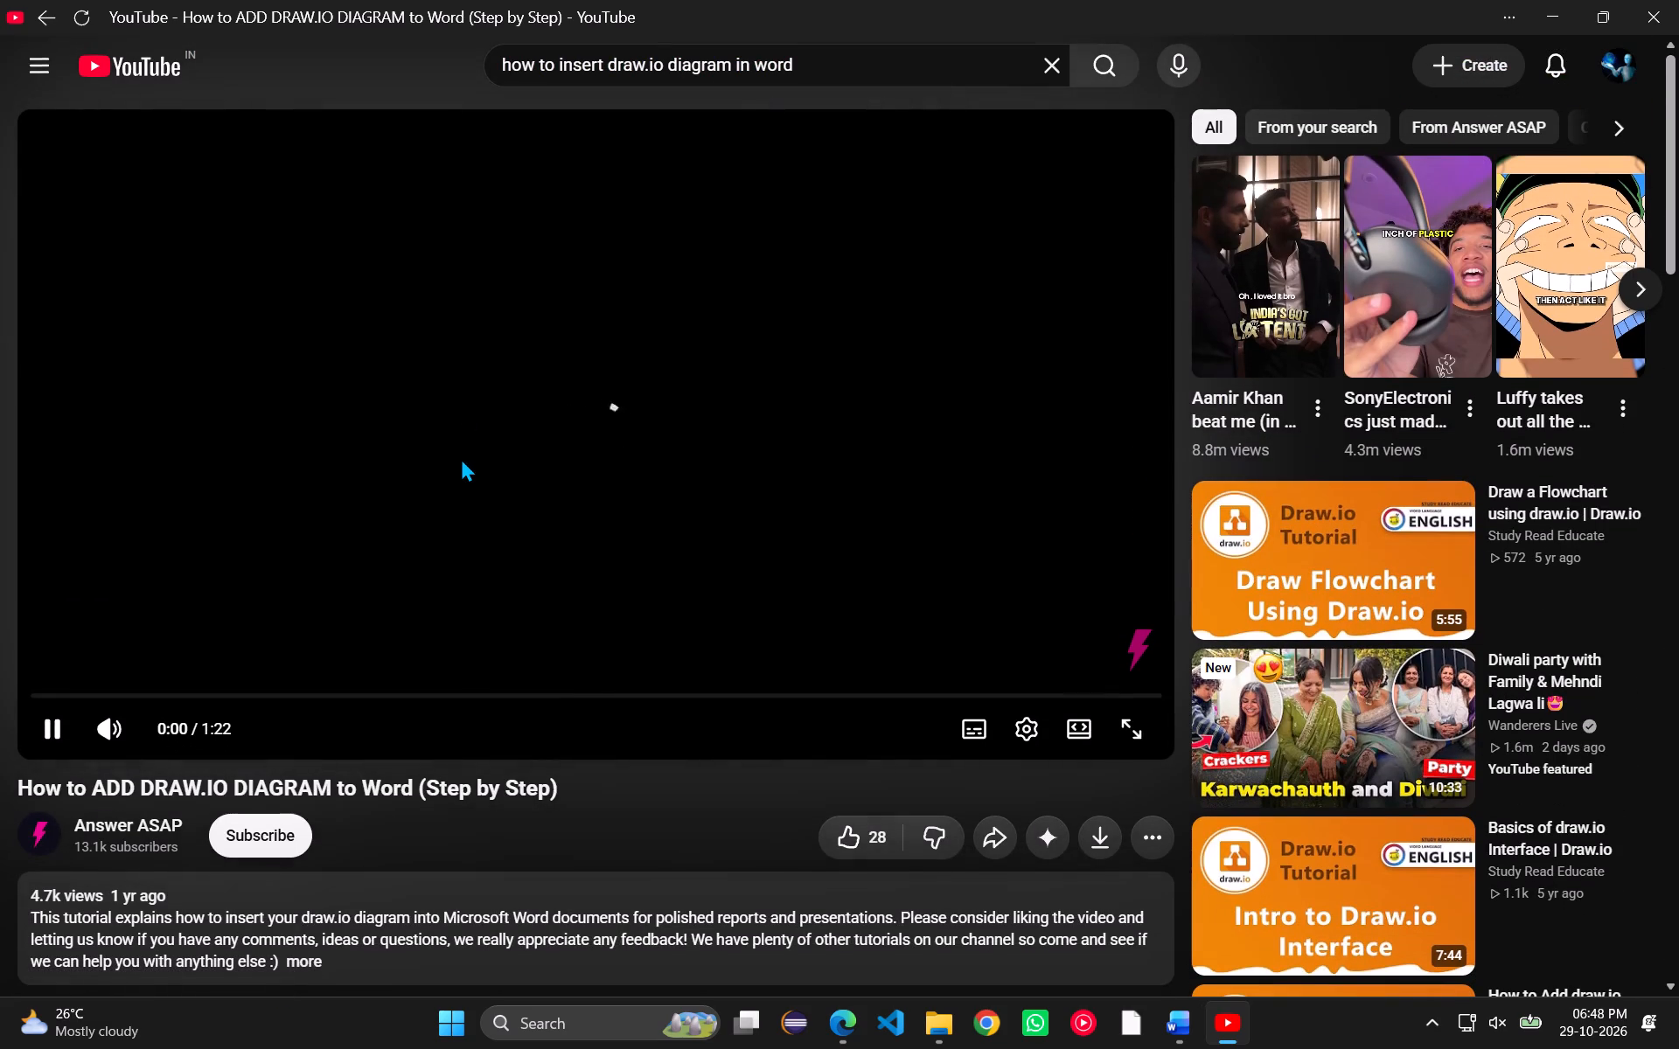
pyautogui.press('i')
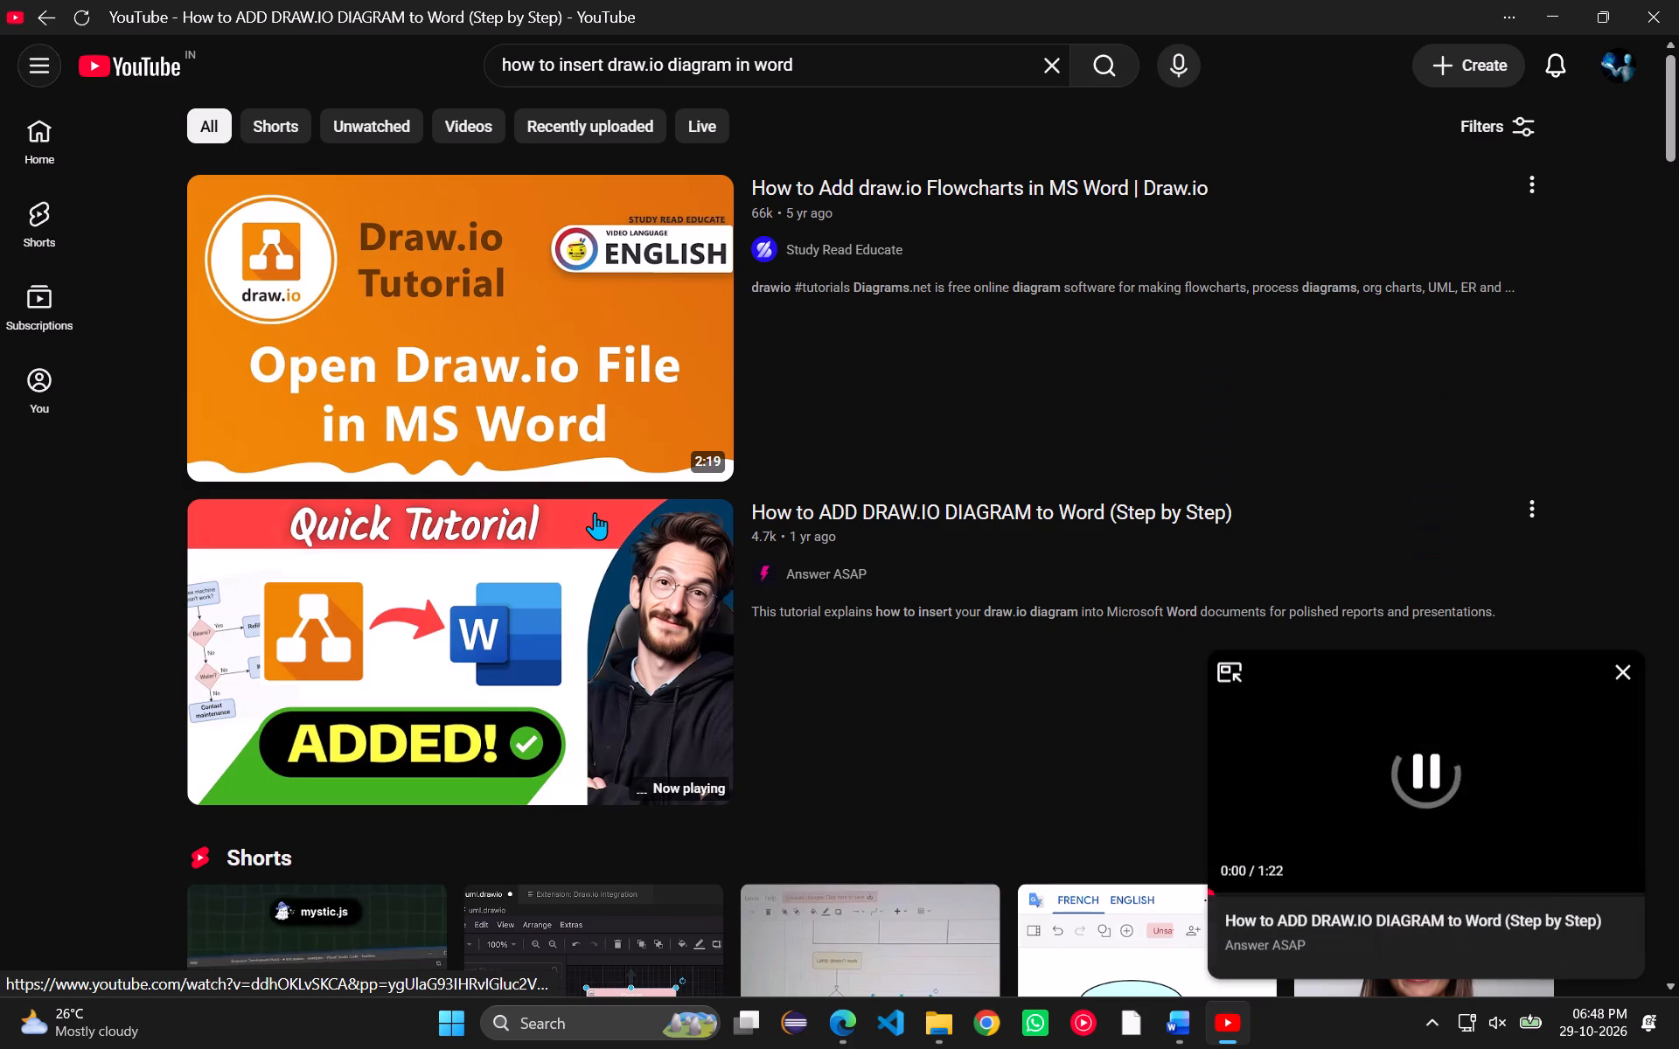
# Reopen the miniplayer video "How to ADD DRAW.IO DIAGRAM to Word (Step by Step)", skim its export and insertion steps to the end, and close YouTube.
pyautogui.scroll(-4, 533, 566)
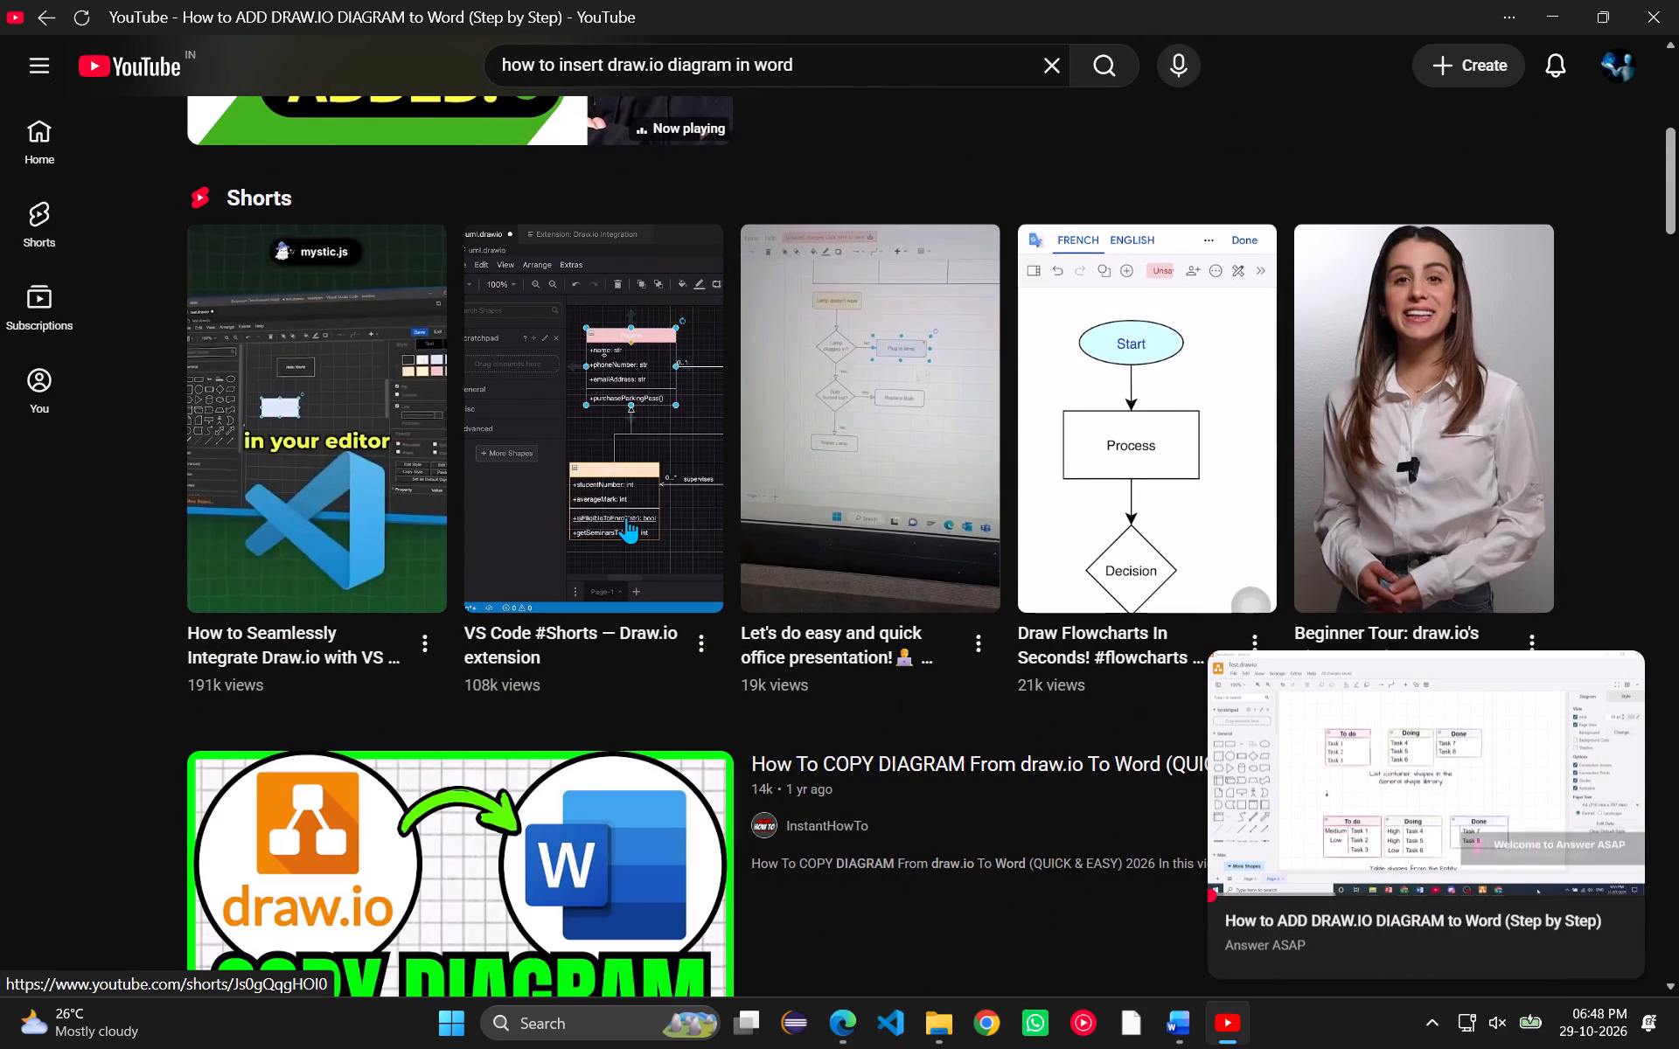
pyautogui.click(1229, 670)
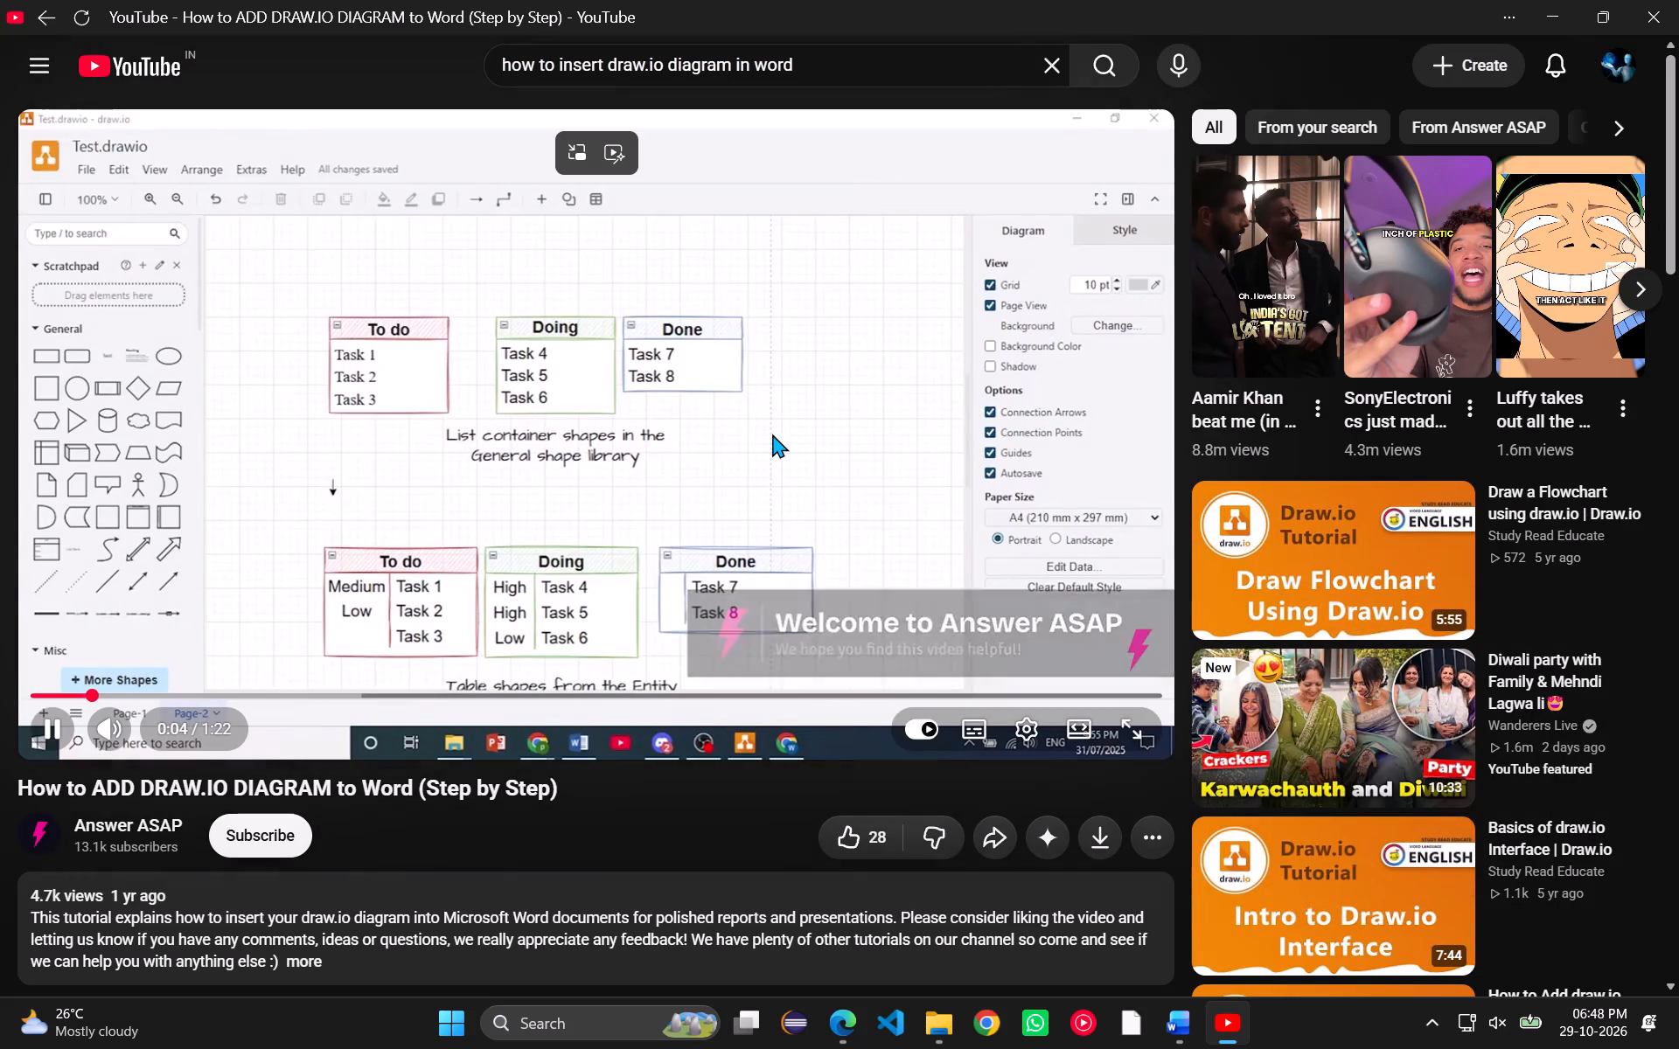
pyautogui.press('Right')
pyautogui.press('Right')
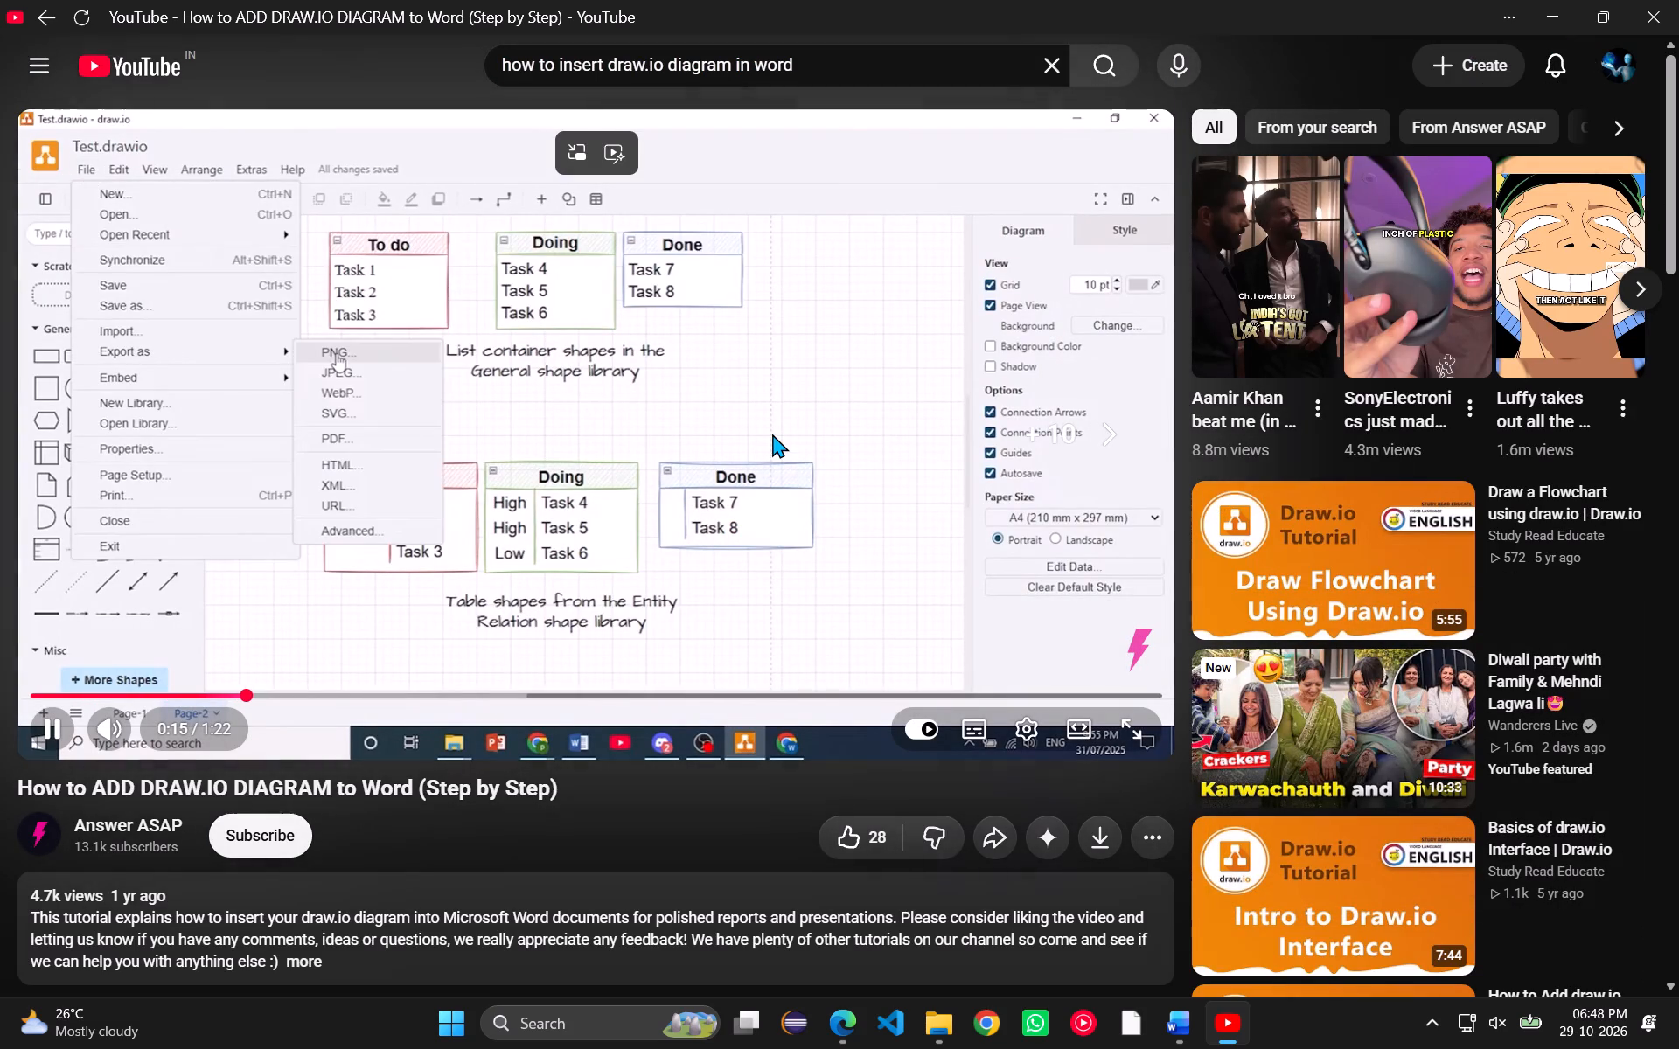
pyautogui.press('Left')
pyautogui.press('Right')
pyautogui.press('Right')
pyautogui.press('Right')
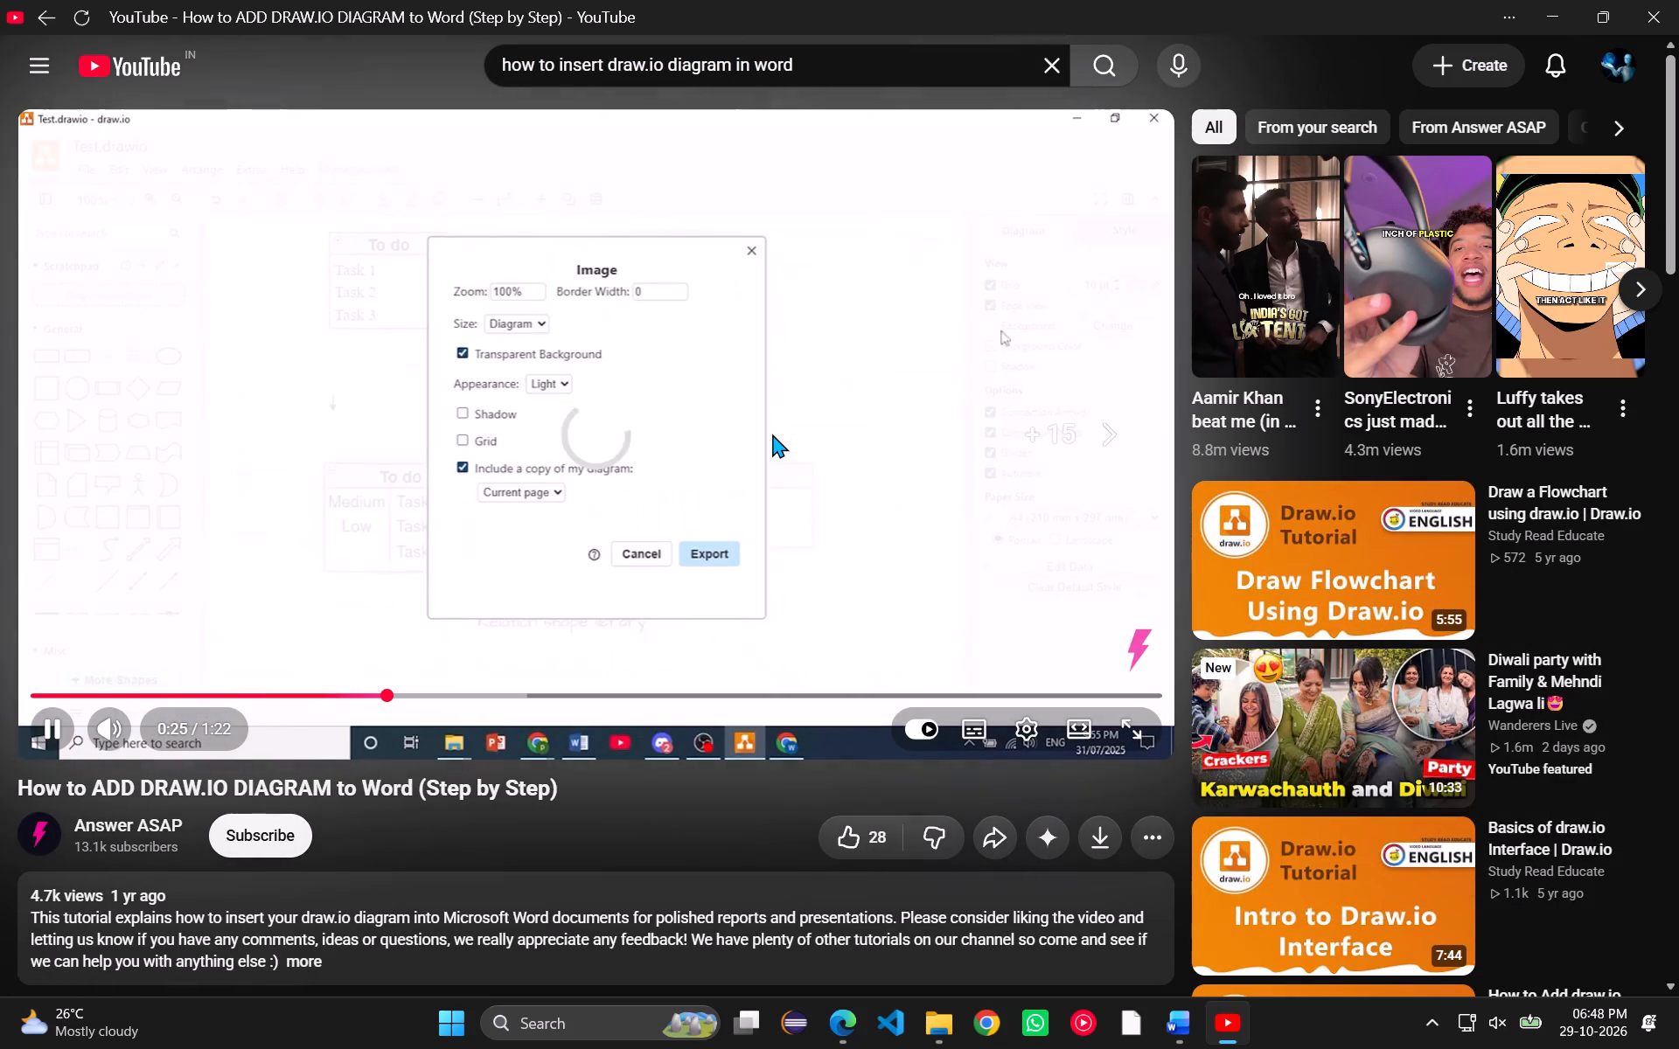
pyautogui.press('Left')
pyautogui.press('Left')
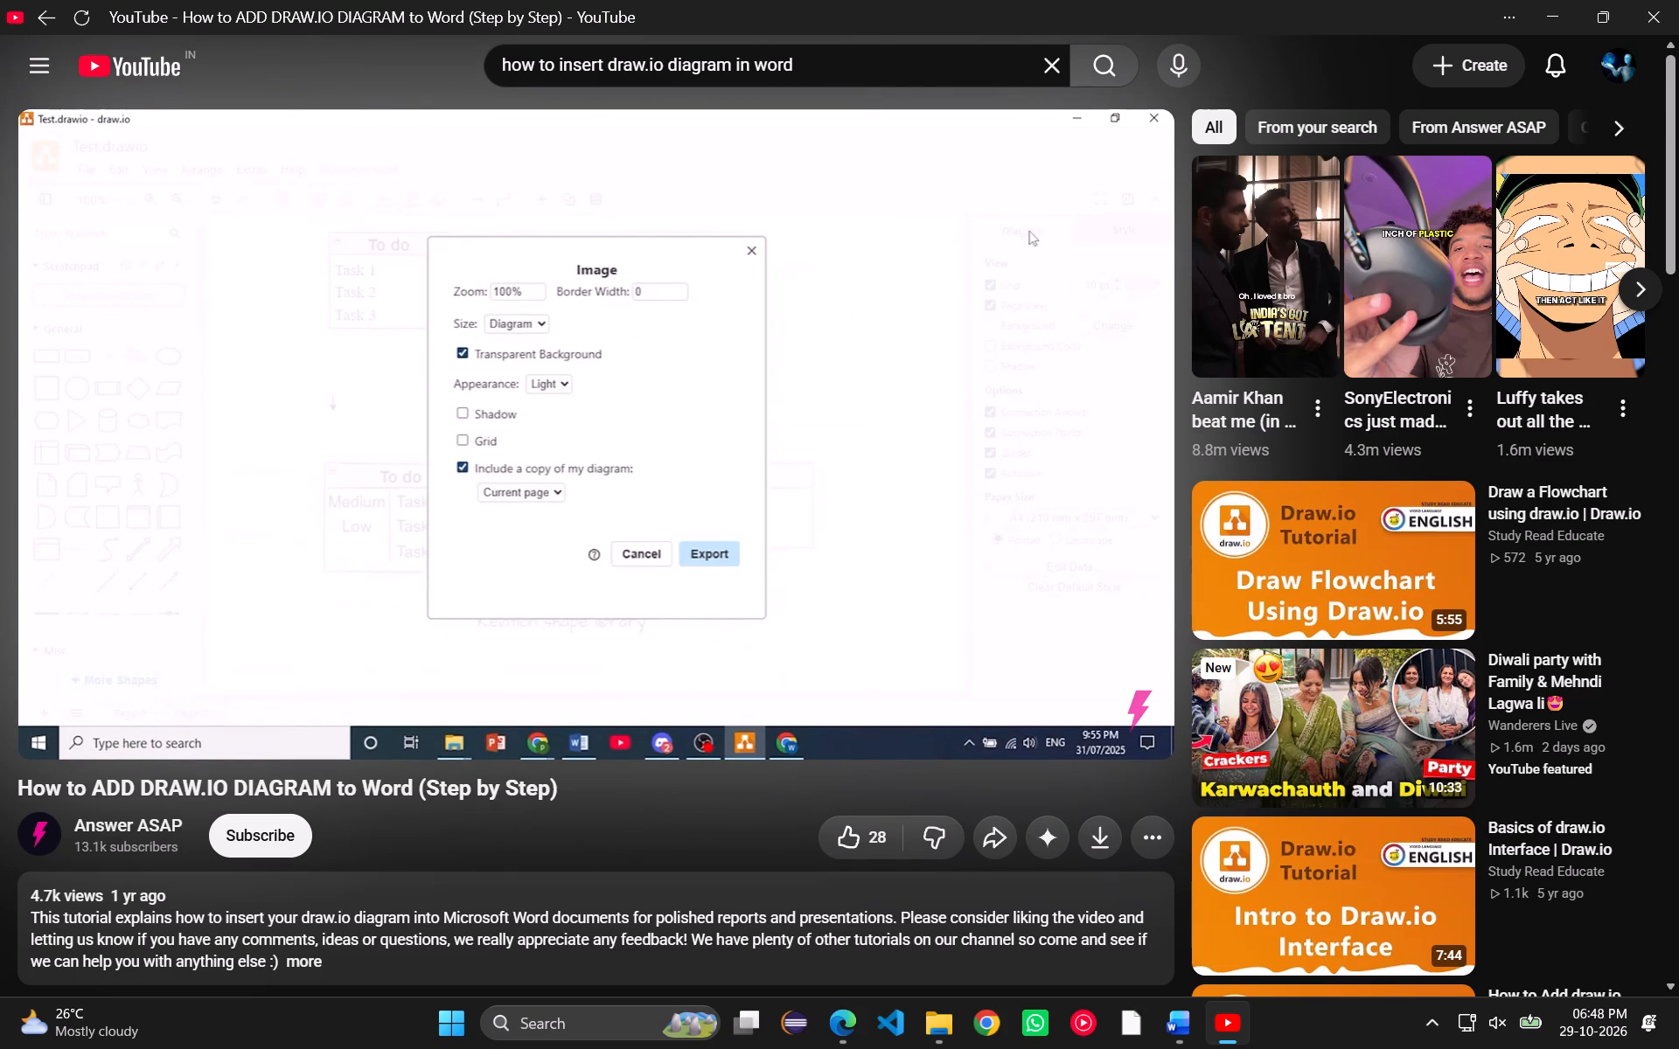
pyautogui.press('Right')
pyautogui.press('Right')
pyautogui.press('Right')
pyautogui.press('Right')
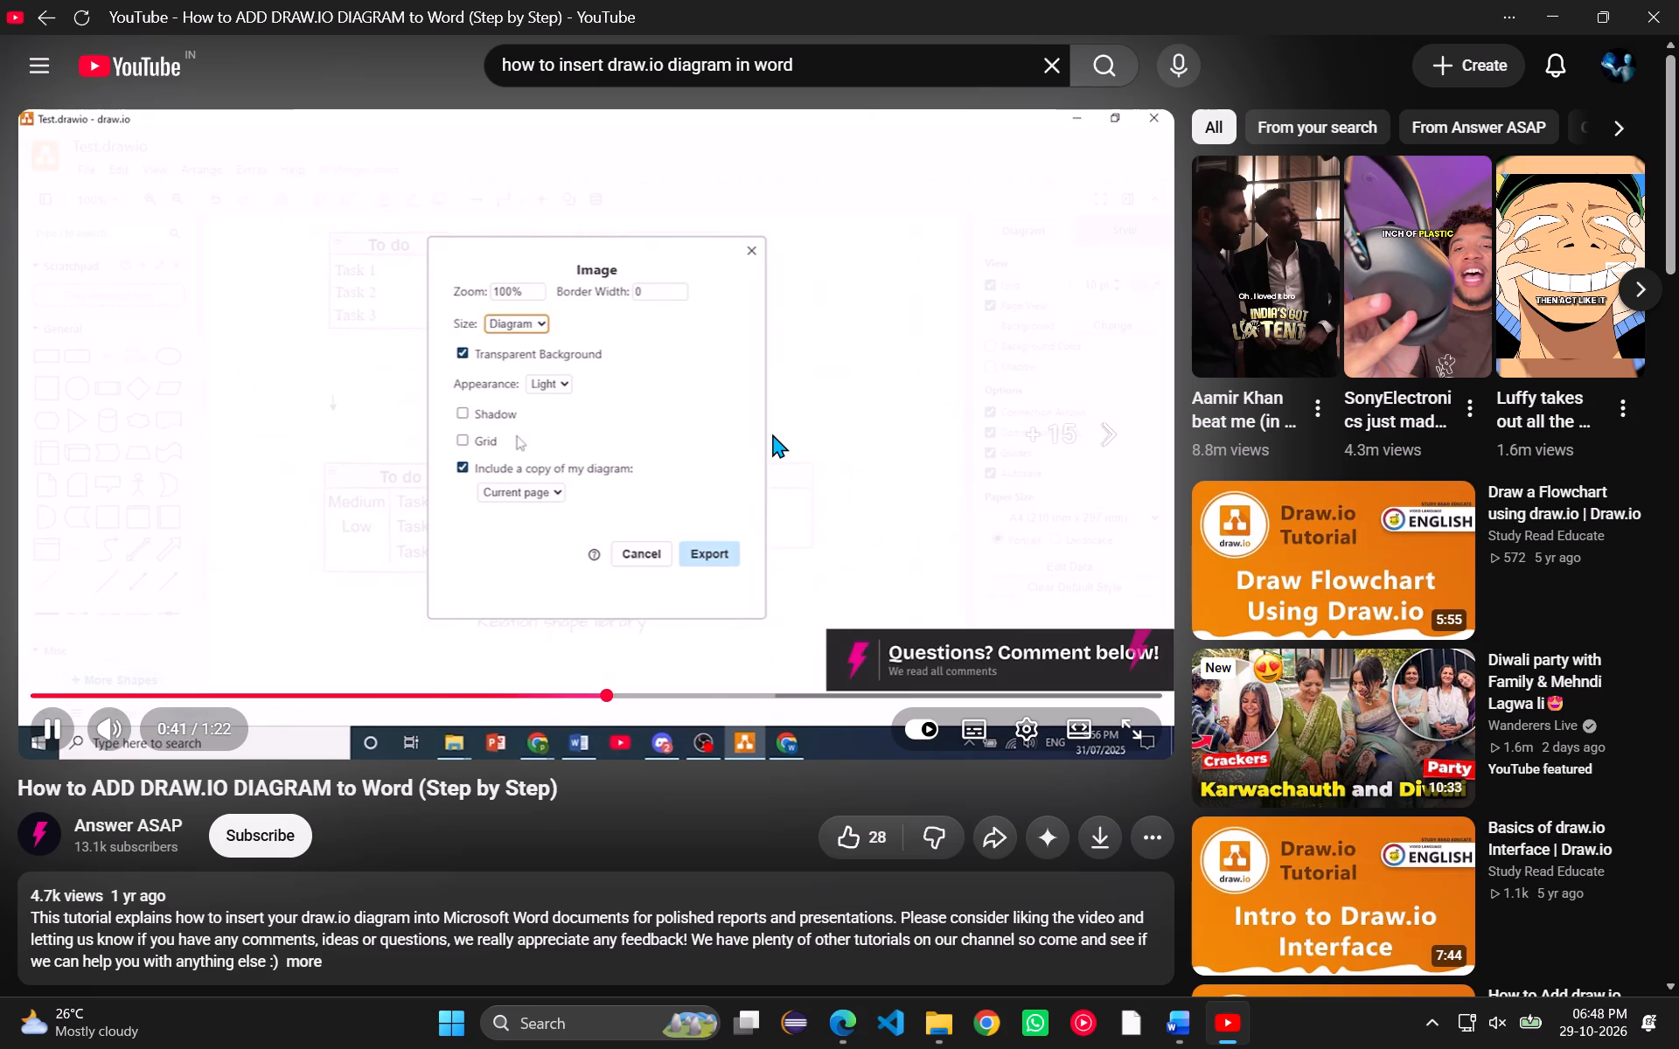
pyautogui.press('Right')
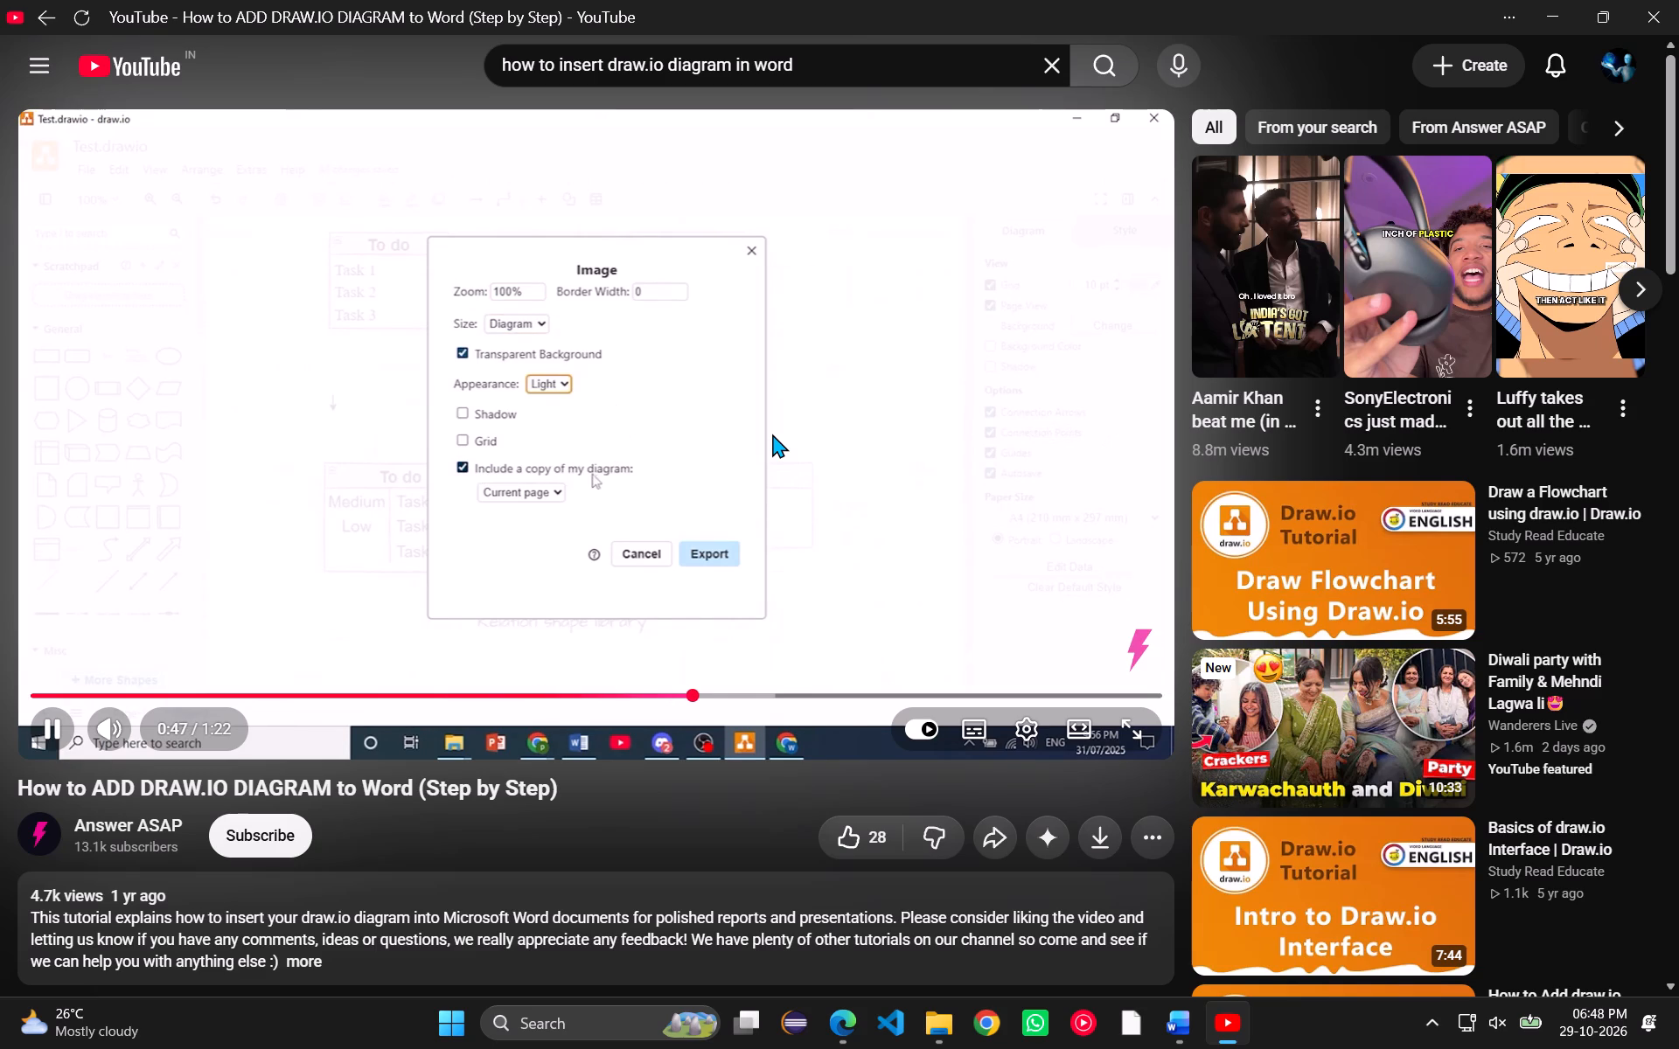
pyautogui.press('Right')
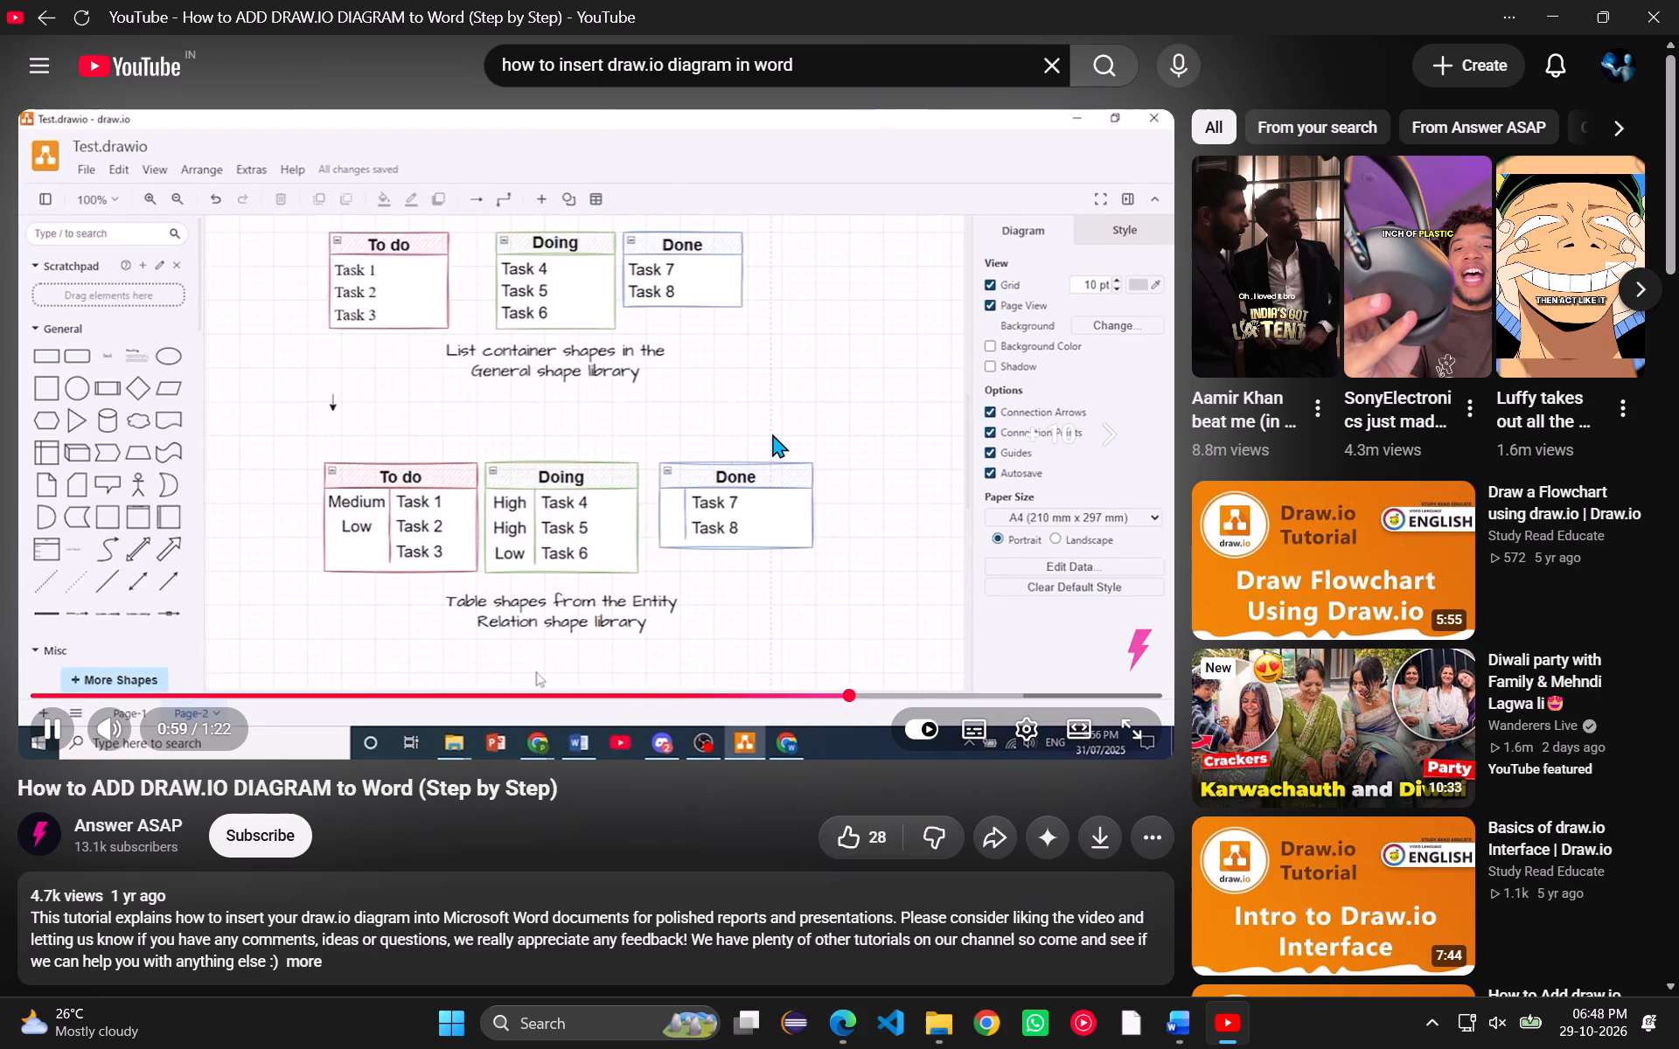
pyautogui.press('Right')
pyautogui.press('Left')
pyautogui.press('Right')
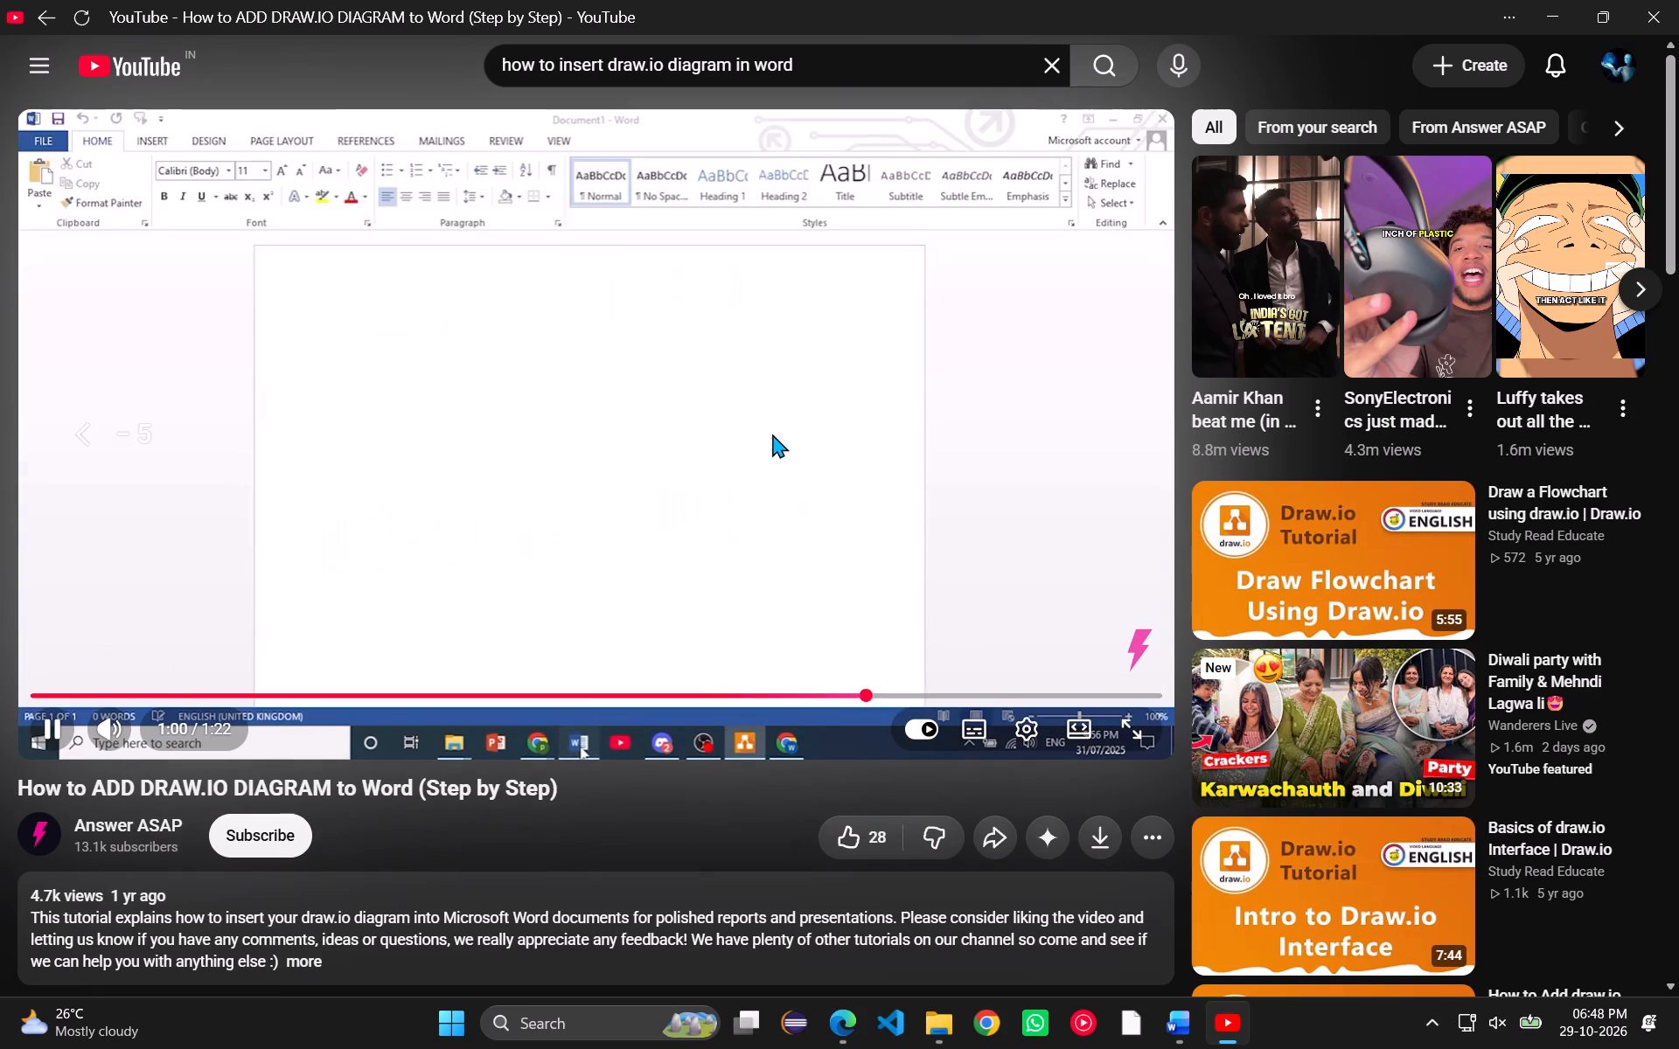
pyautogui.press('Right')
pyautogui.press('Right')
pyautogui.press('Right')
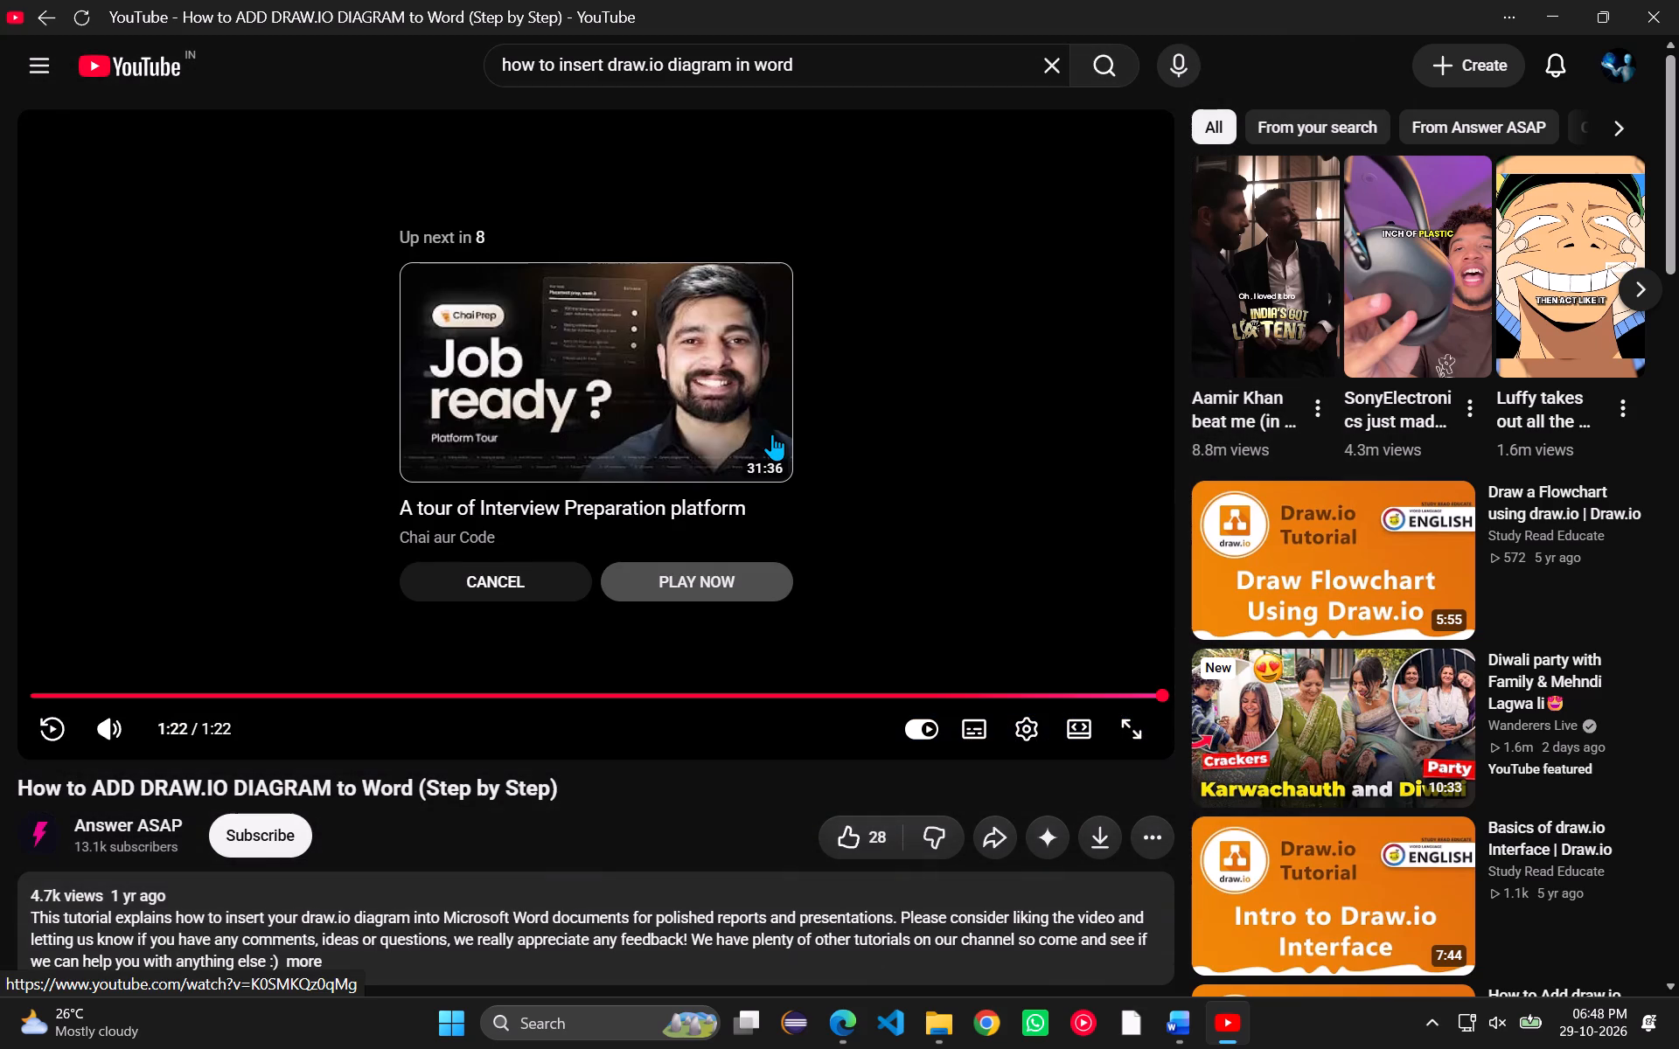
pyautogui.click(1671, 0)
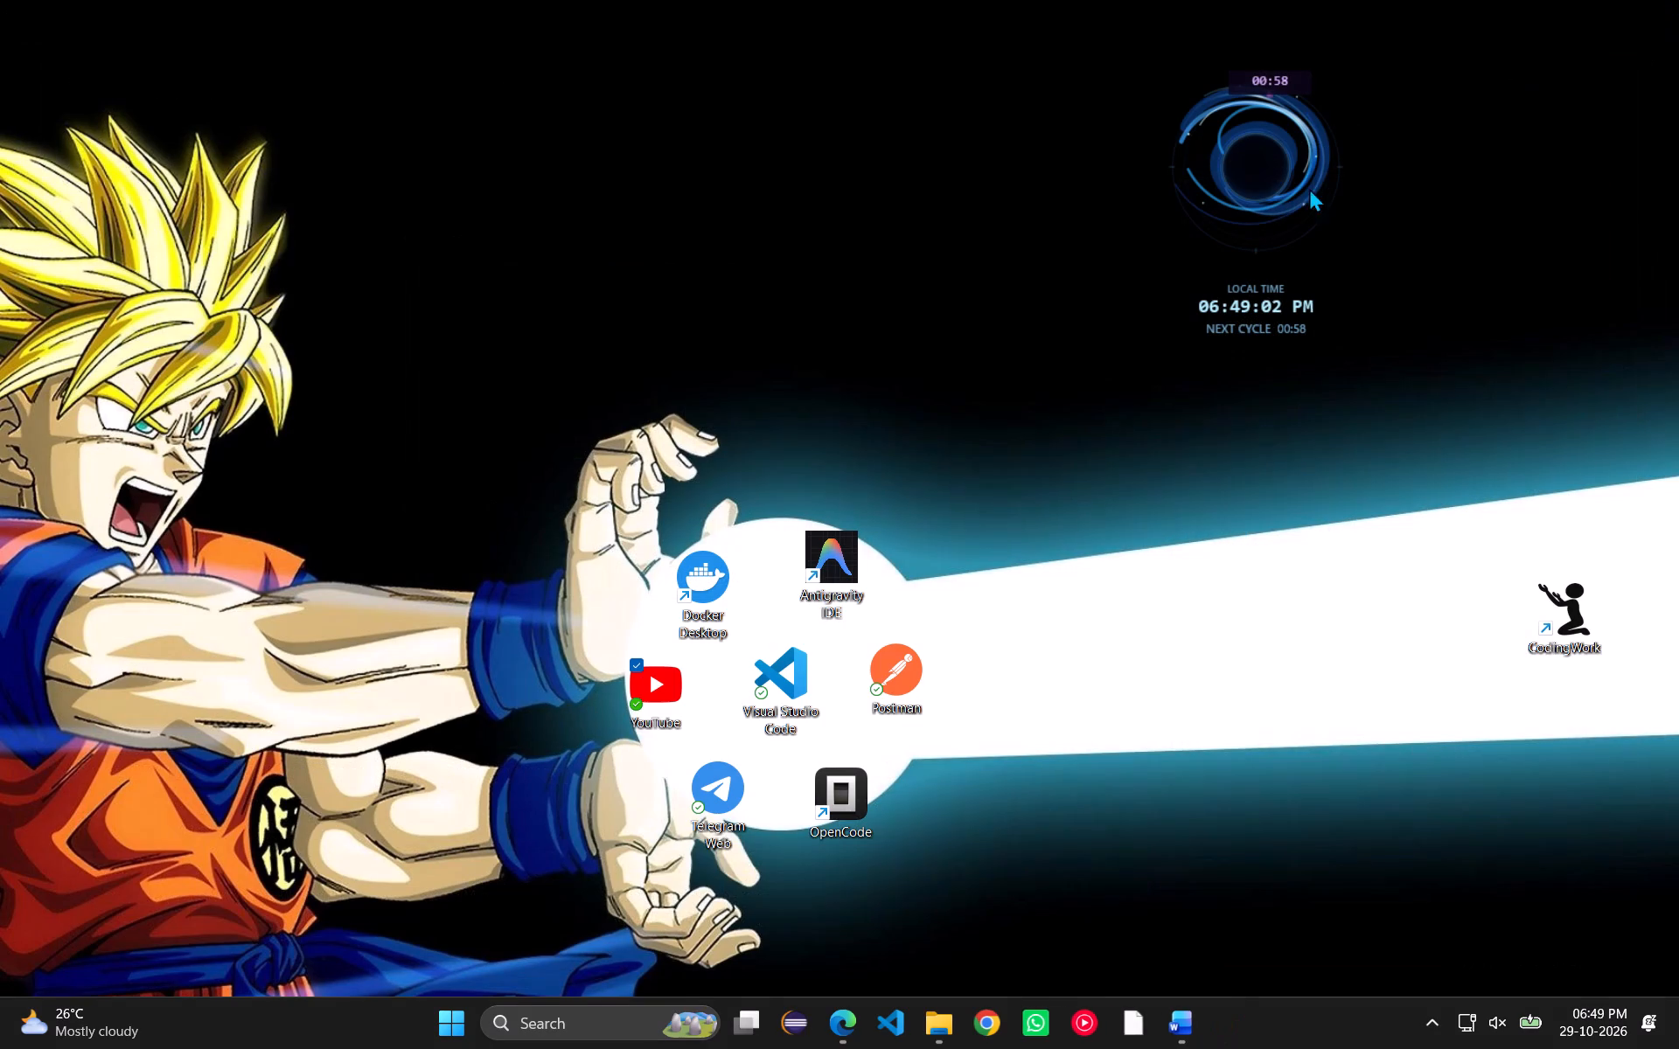
# In Edge, export the Orbit_AI_System_Architecture diagram as PNG with Diagram size and a transparent background, reviewing the advanced and preset options.
pyautogui.click(887, 1012)
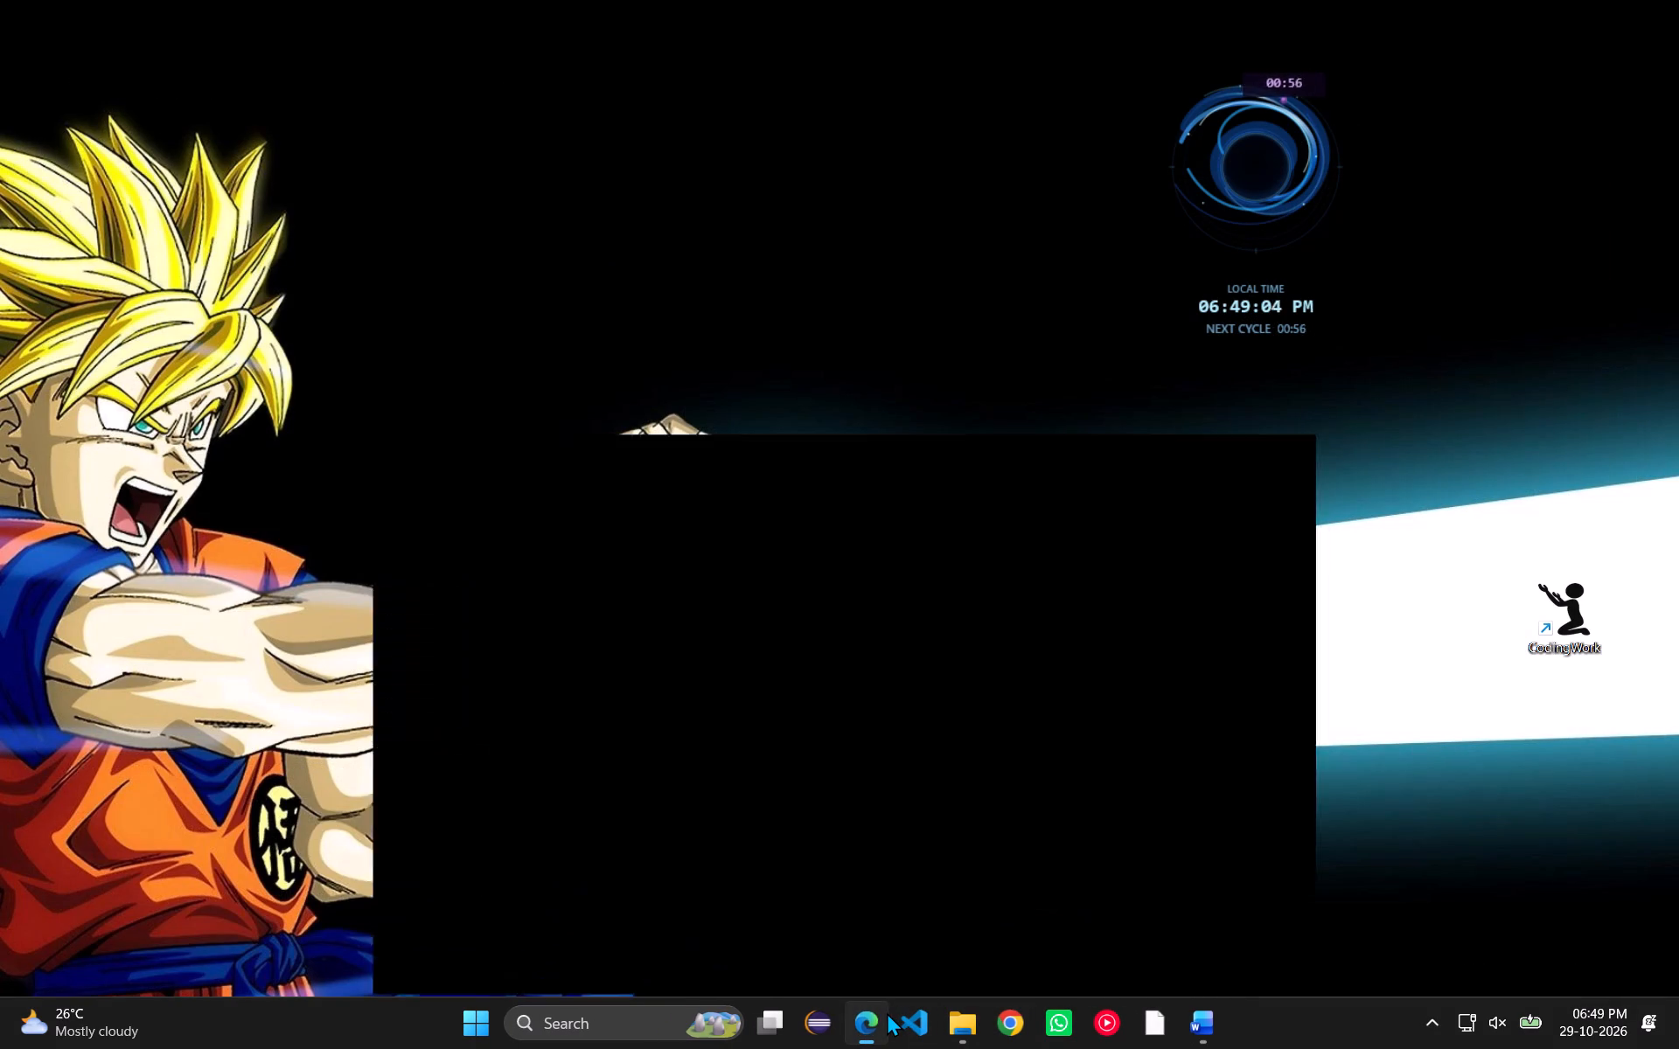
pyautogui.click(851, 0)
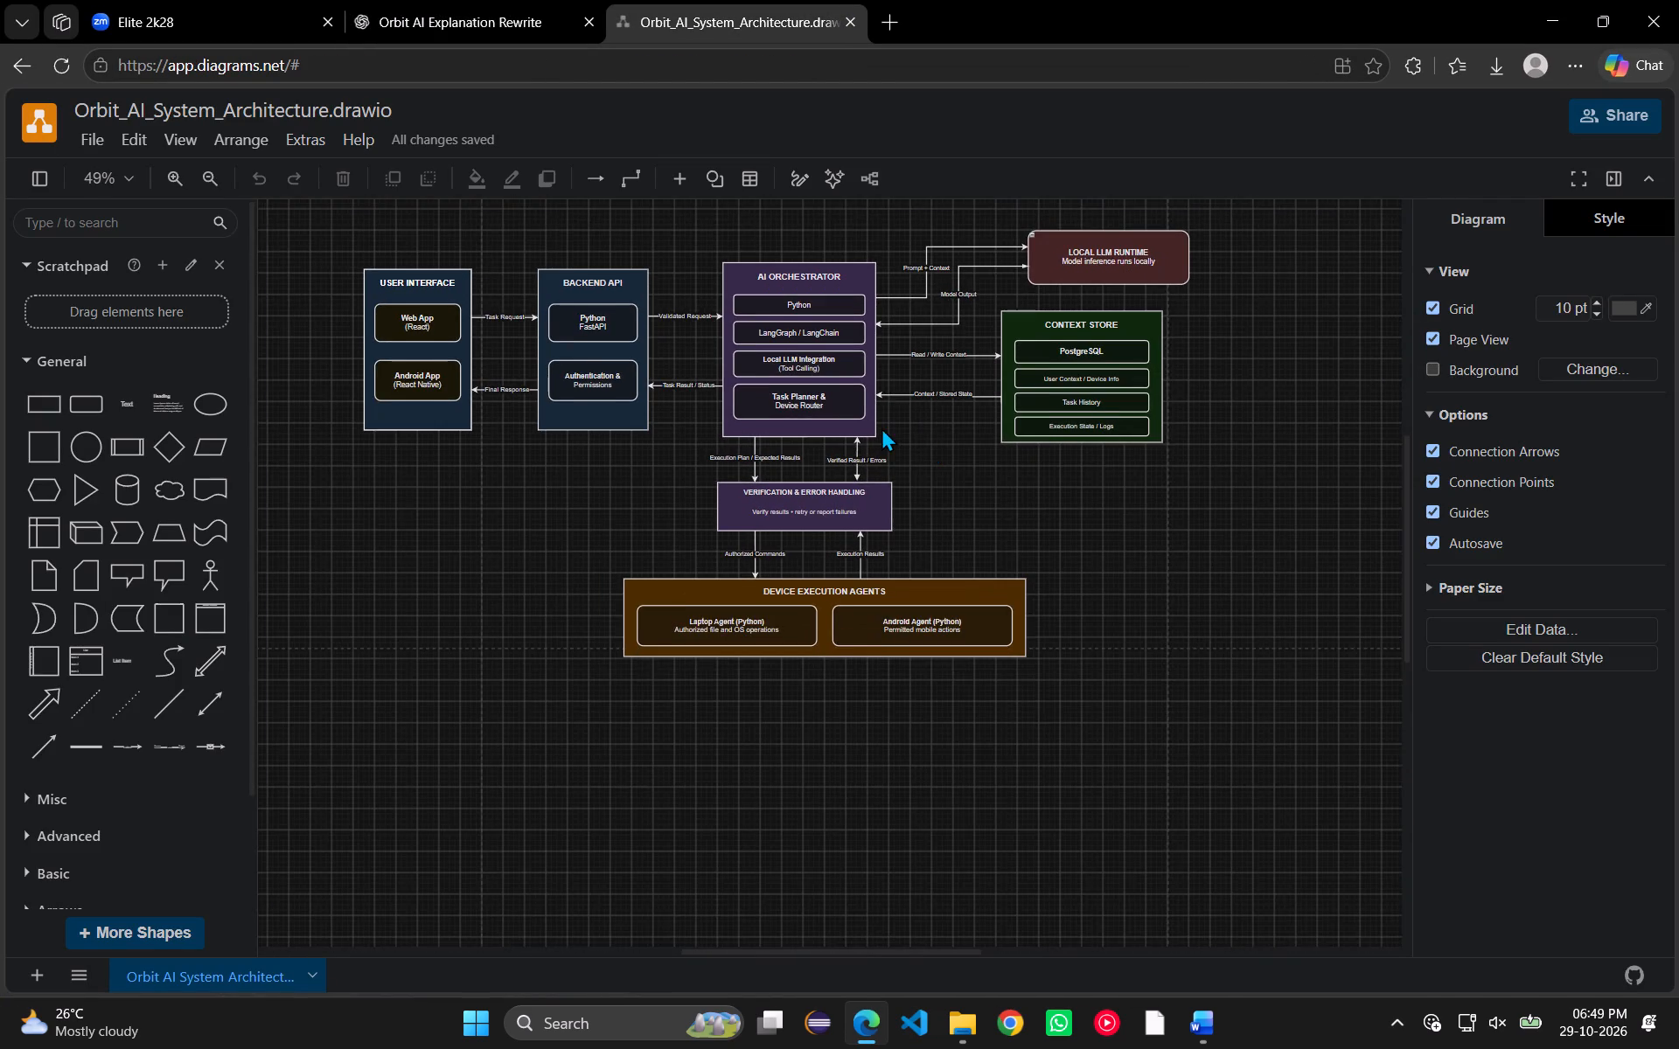
pyautogui.scroll(1, 881, 427)
pyautogui.click(107, 142)
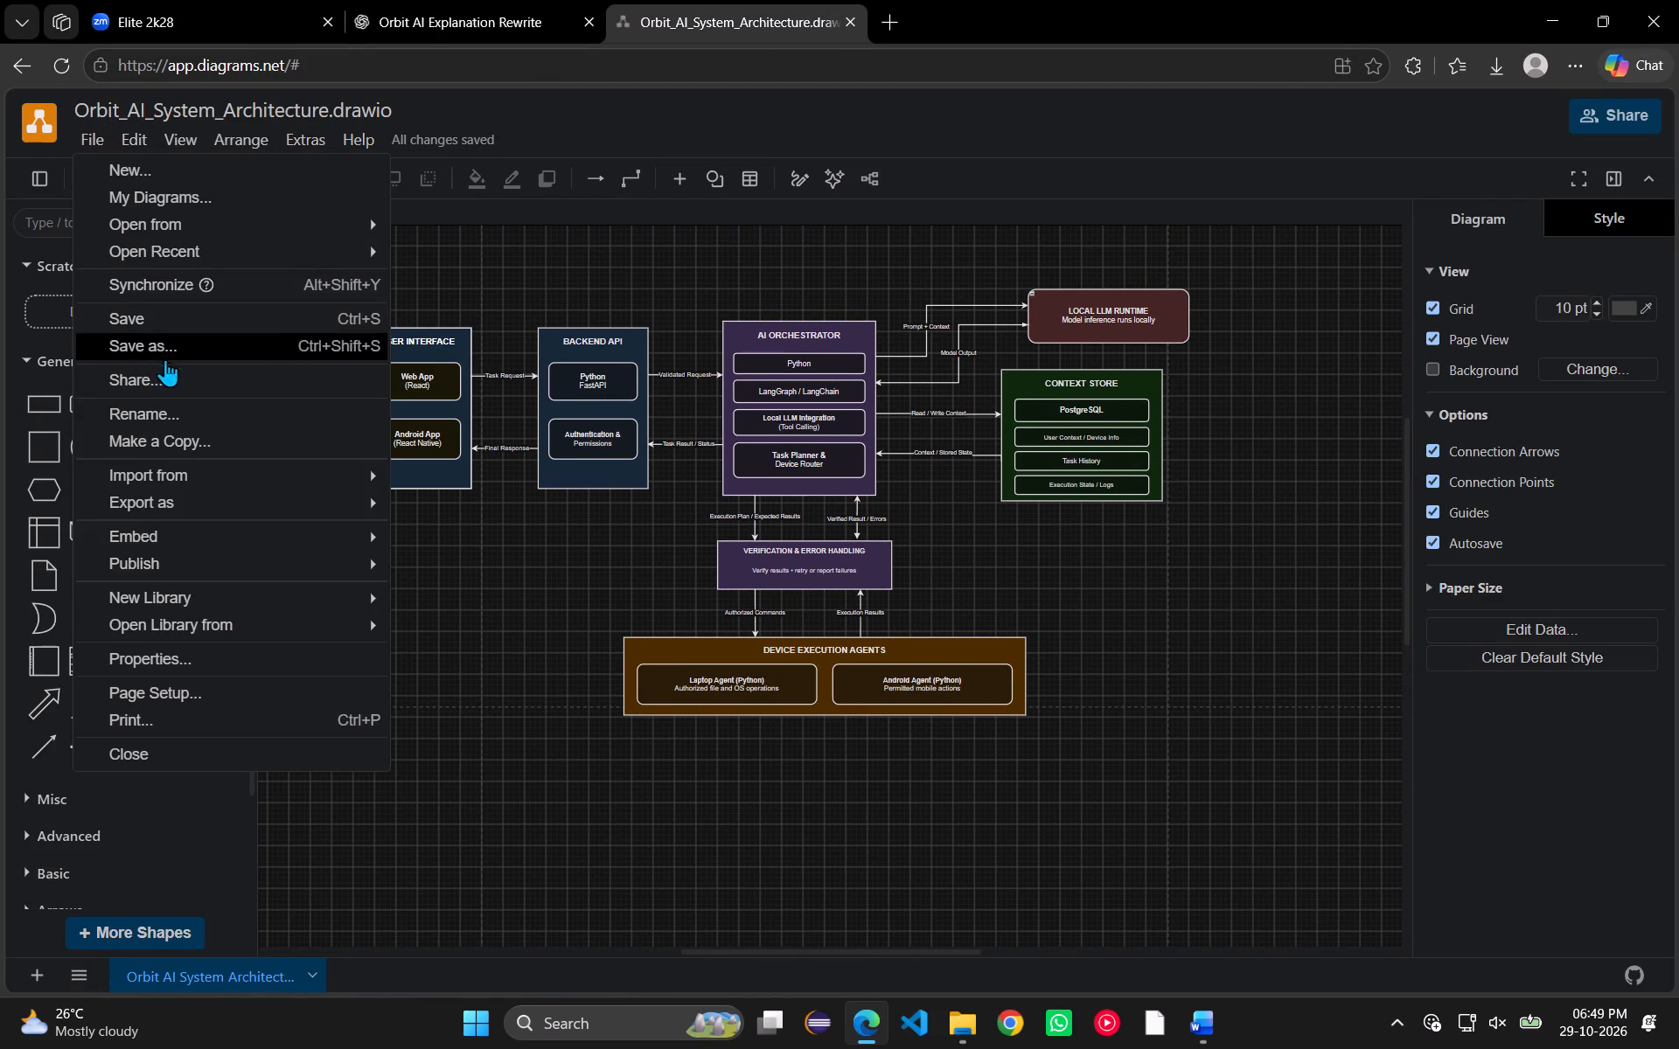
pyautogui.click(249, 497)
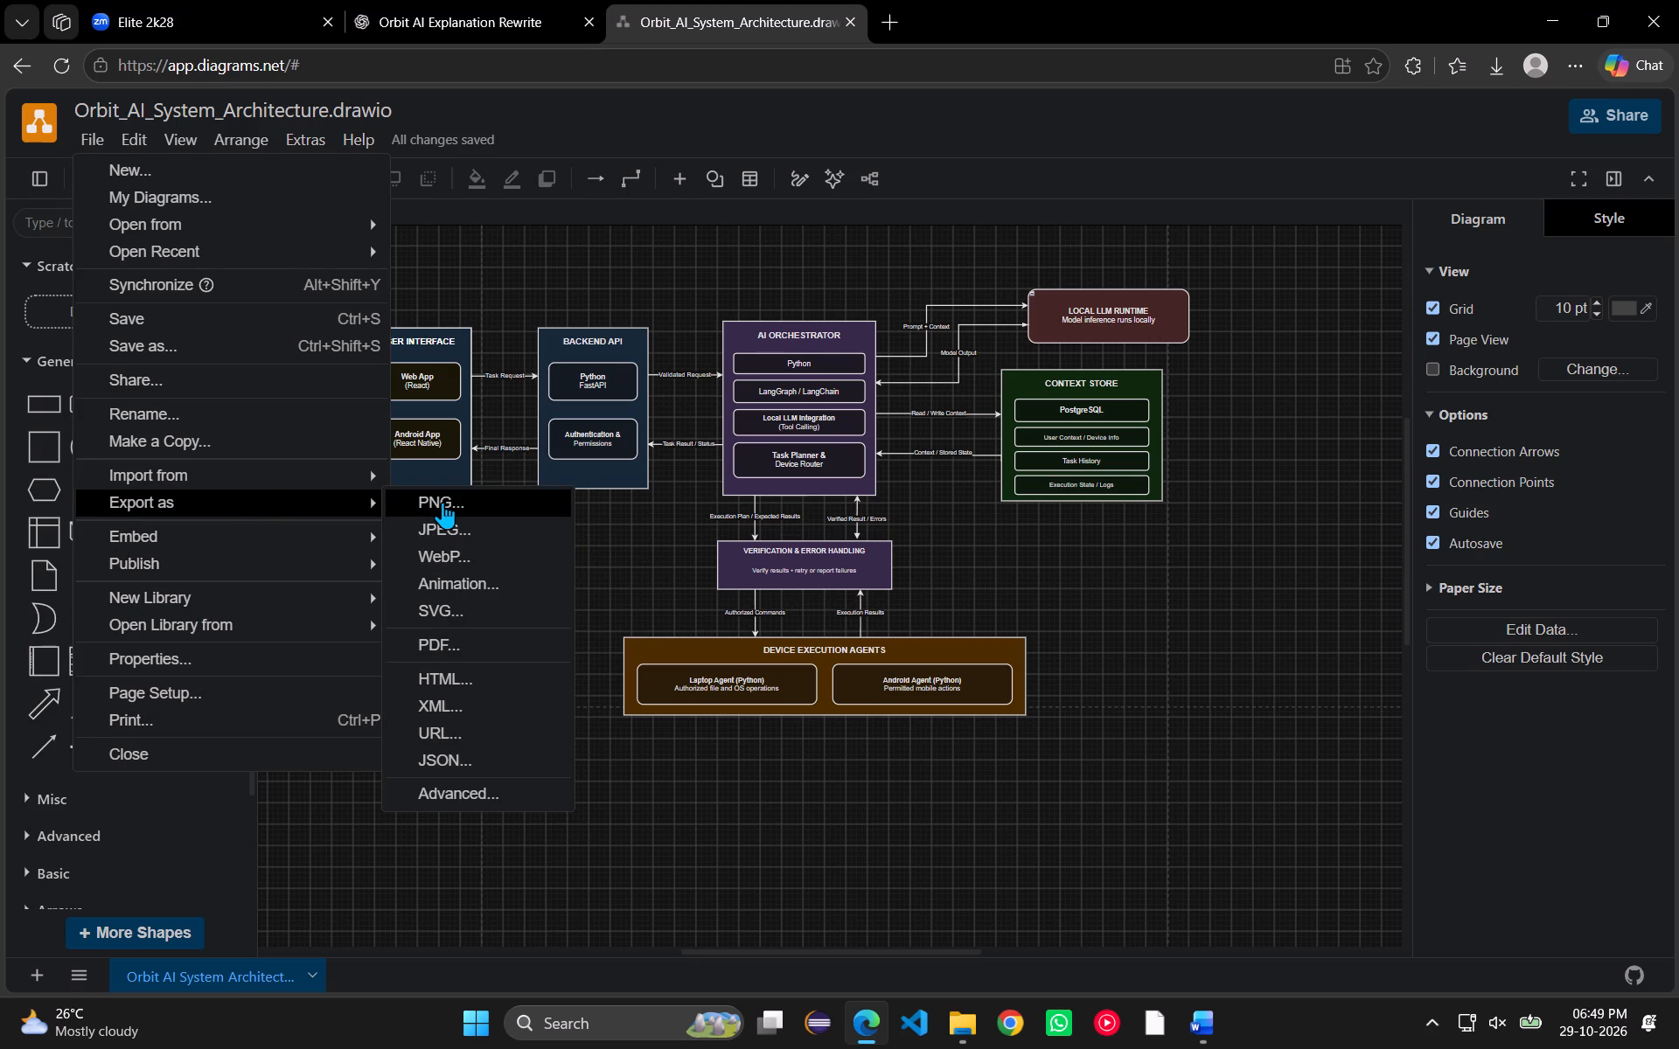
pyautogui.click(442, 502)
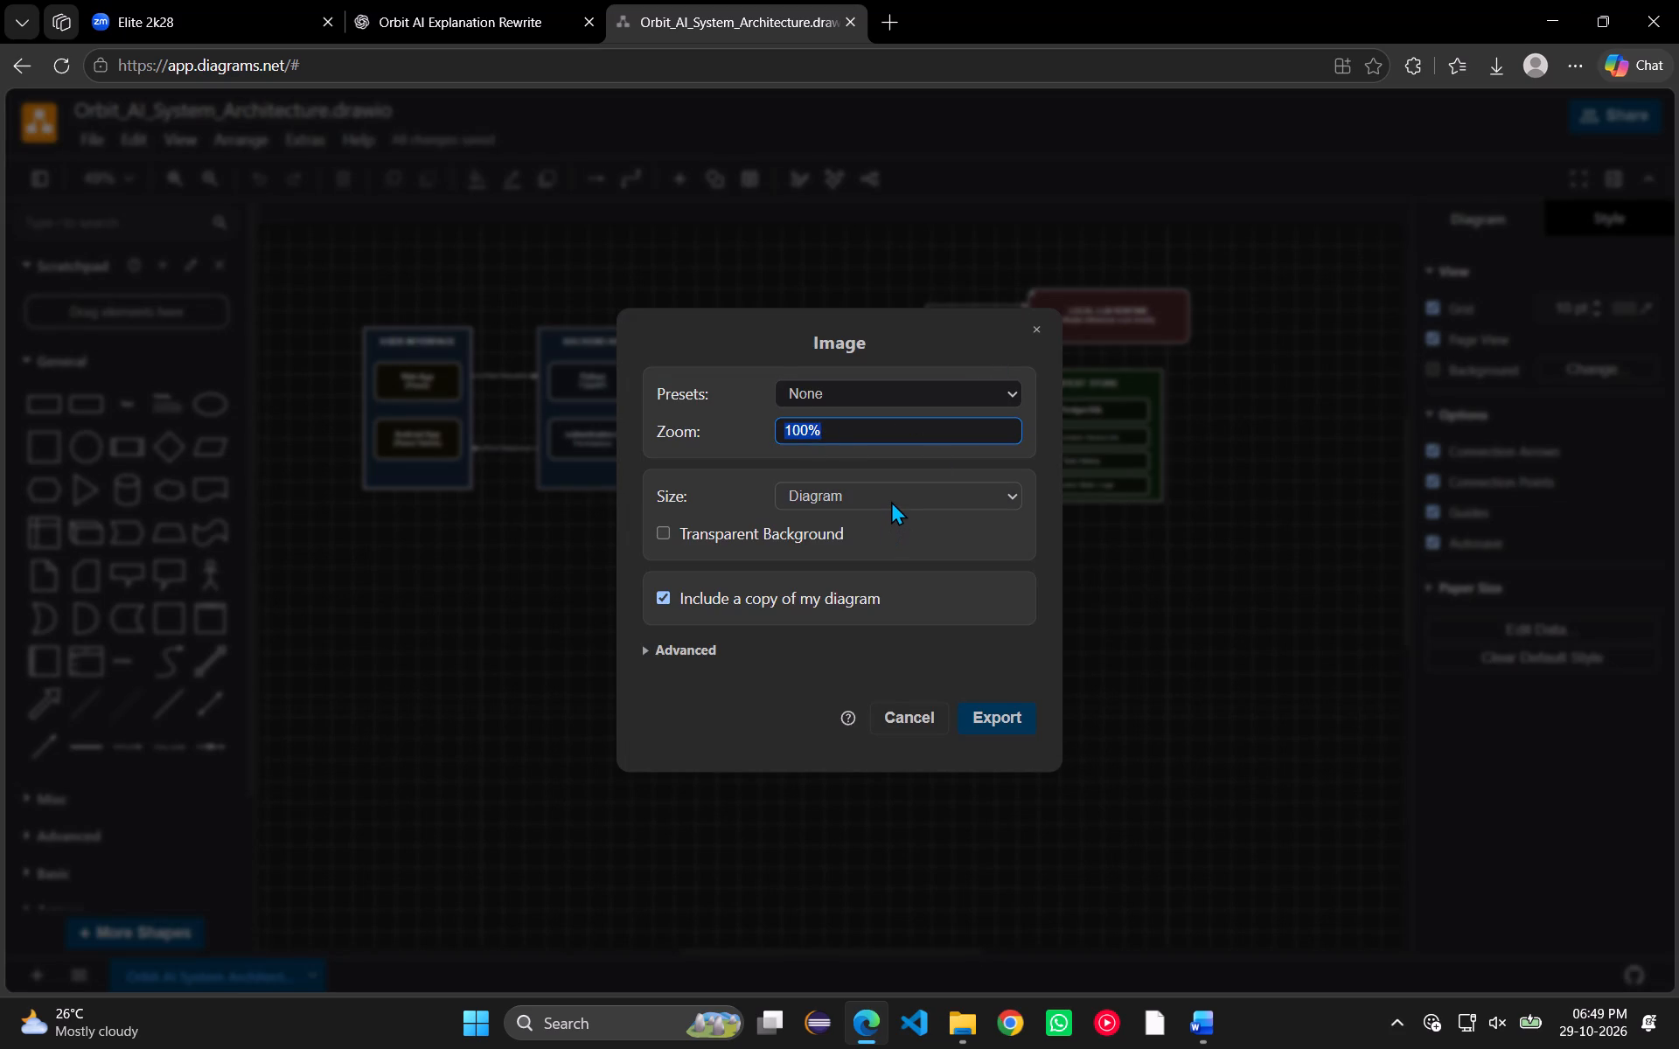
pyautogui.click(667, 526)
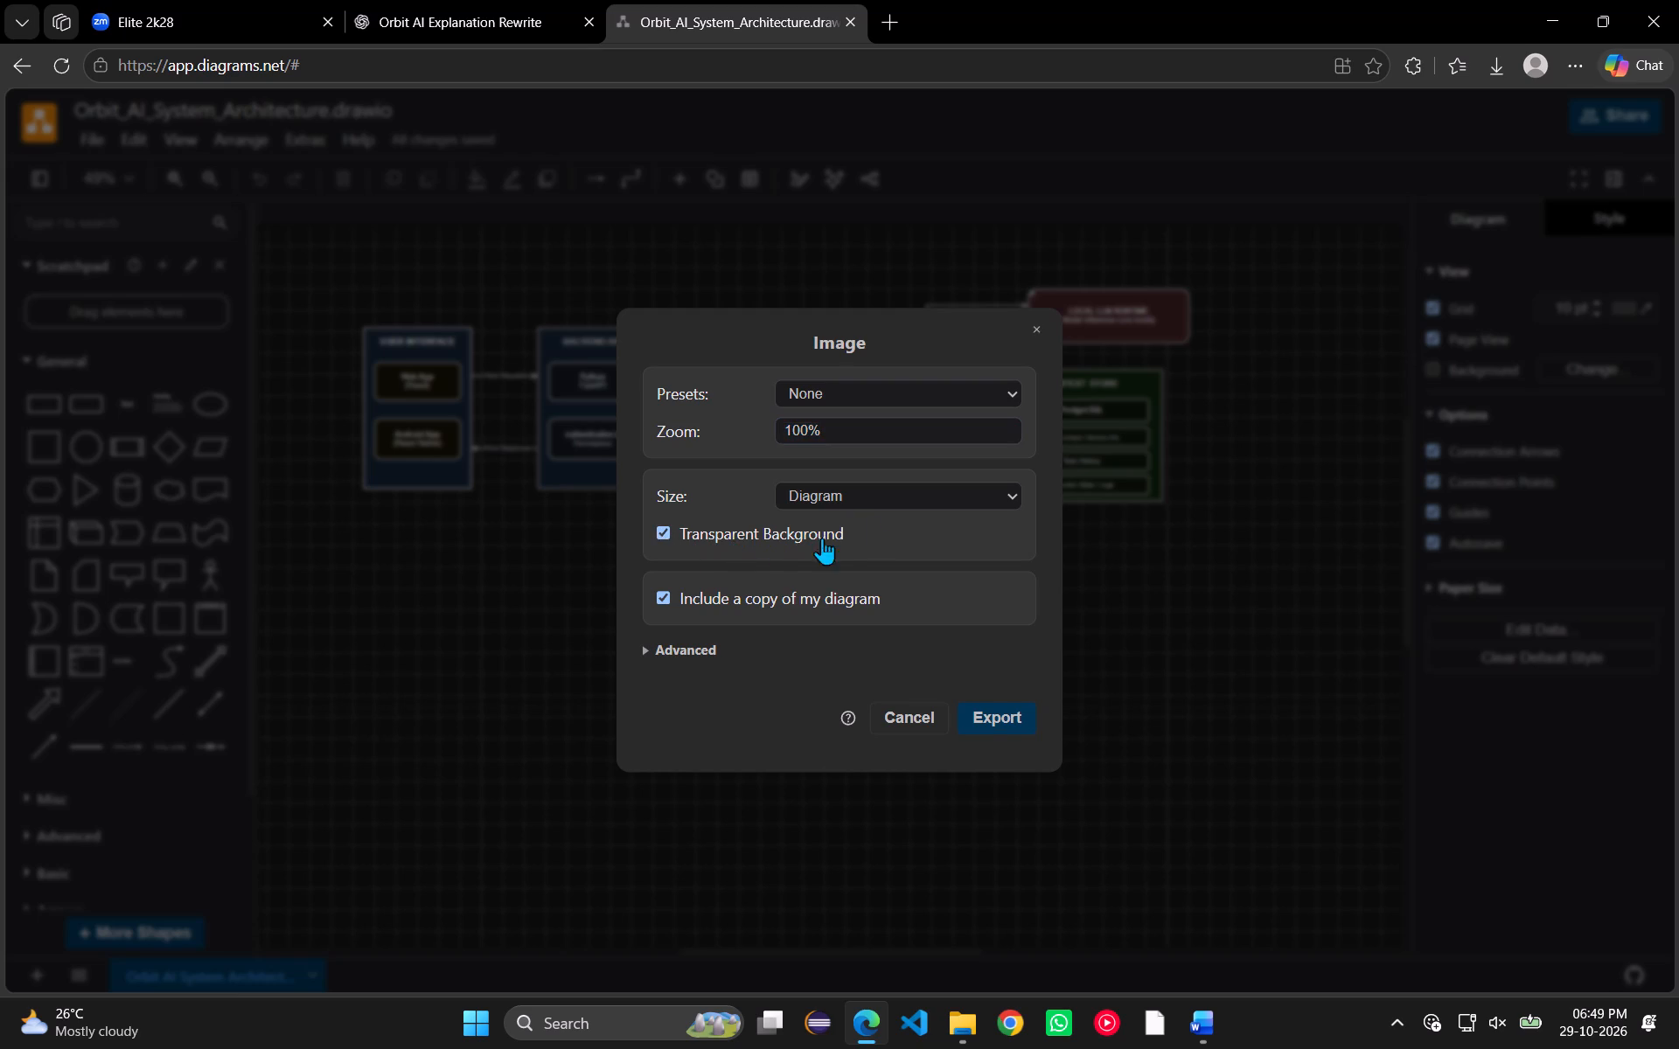
pyautogui.click(914, 498)
pyautogui.click(912, 529)
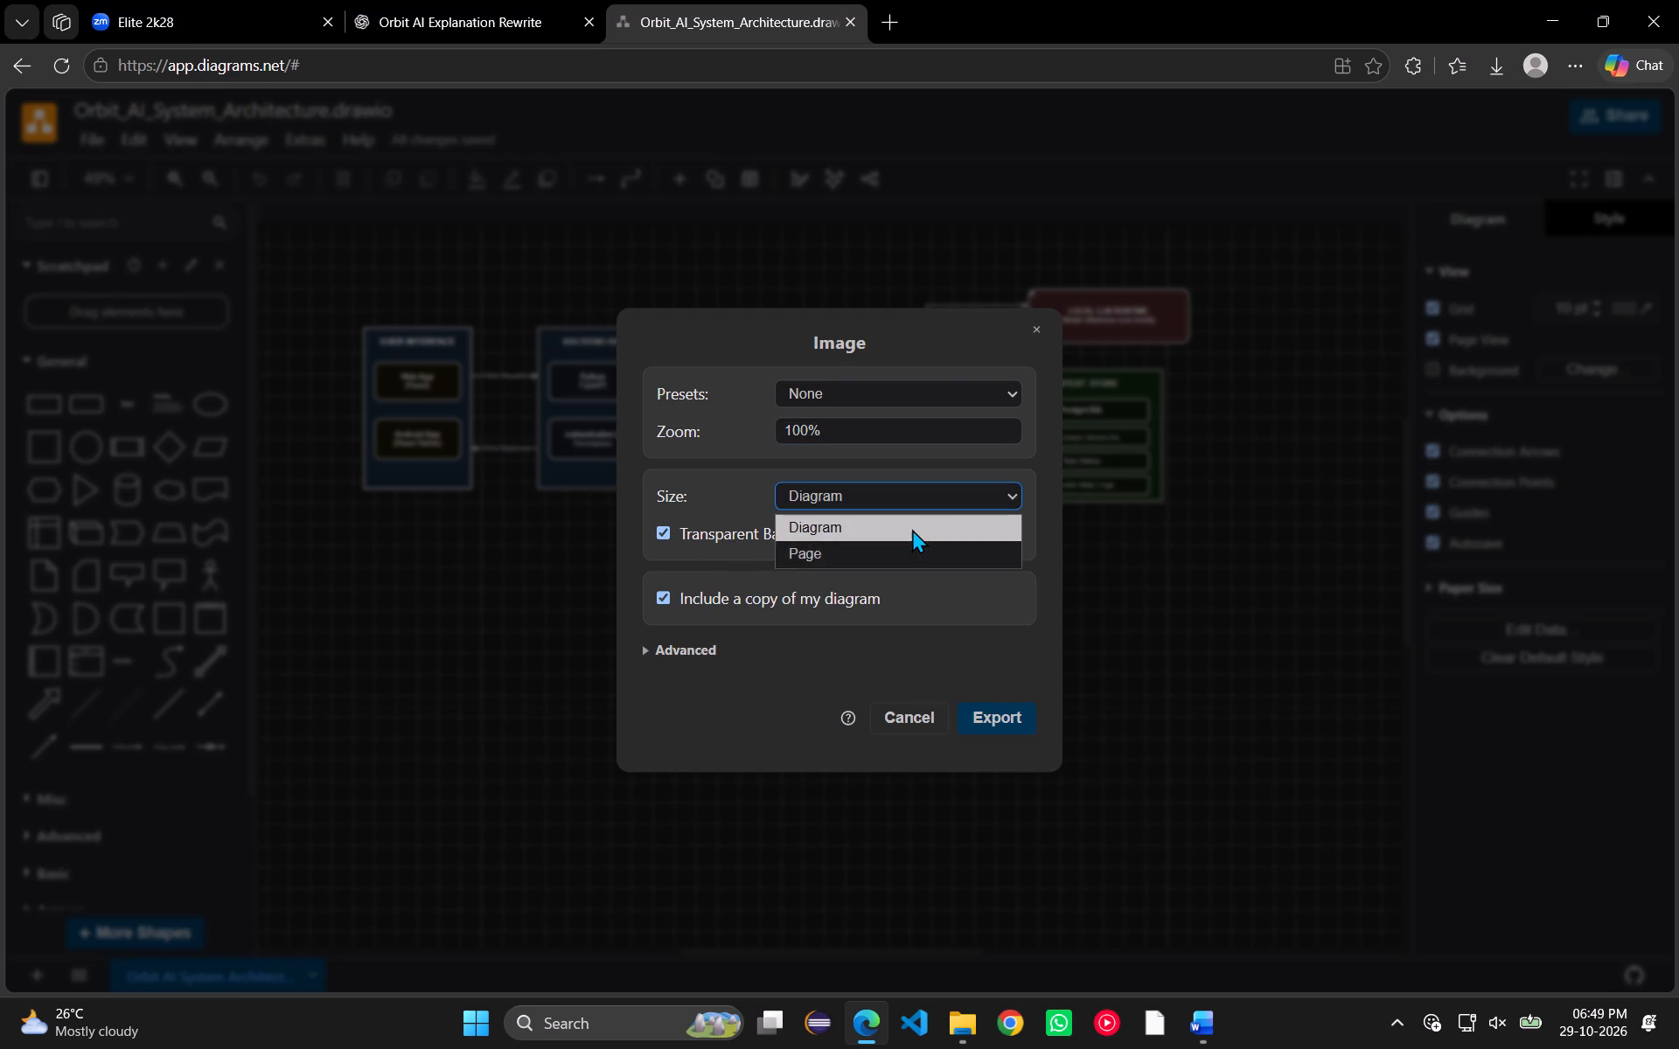
pyautogui.click(669, 637)
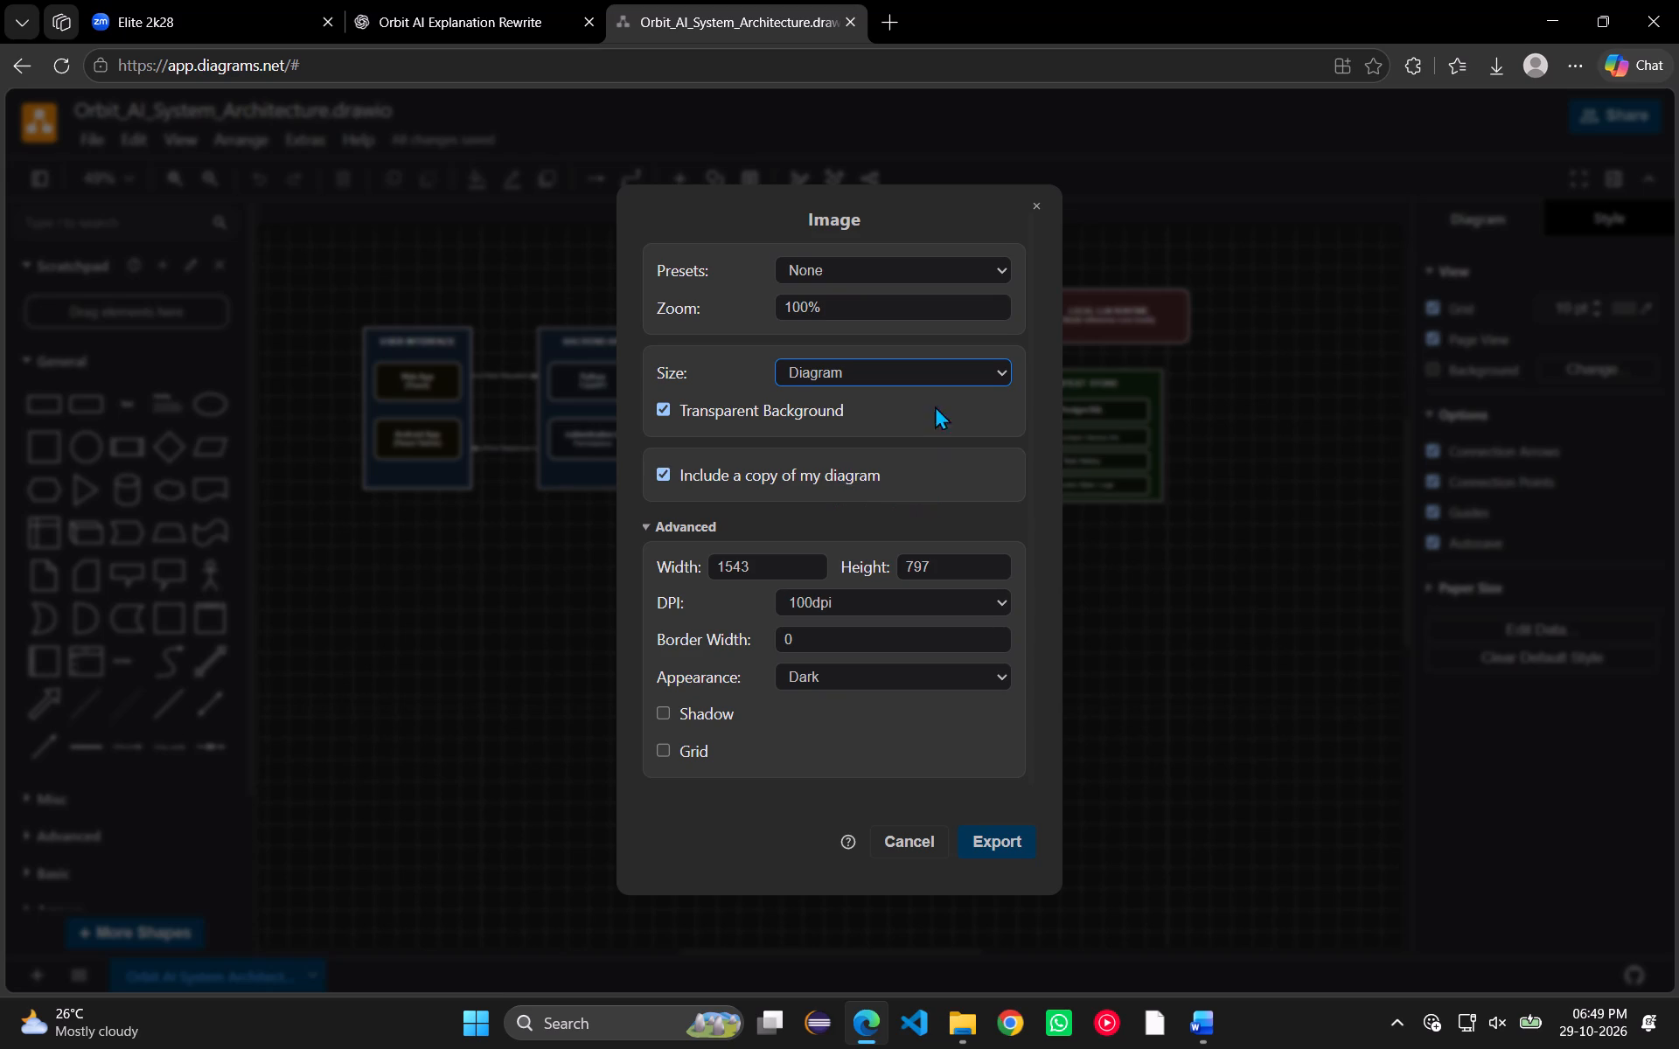
pyautogui.click(977, 278)
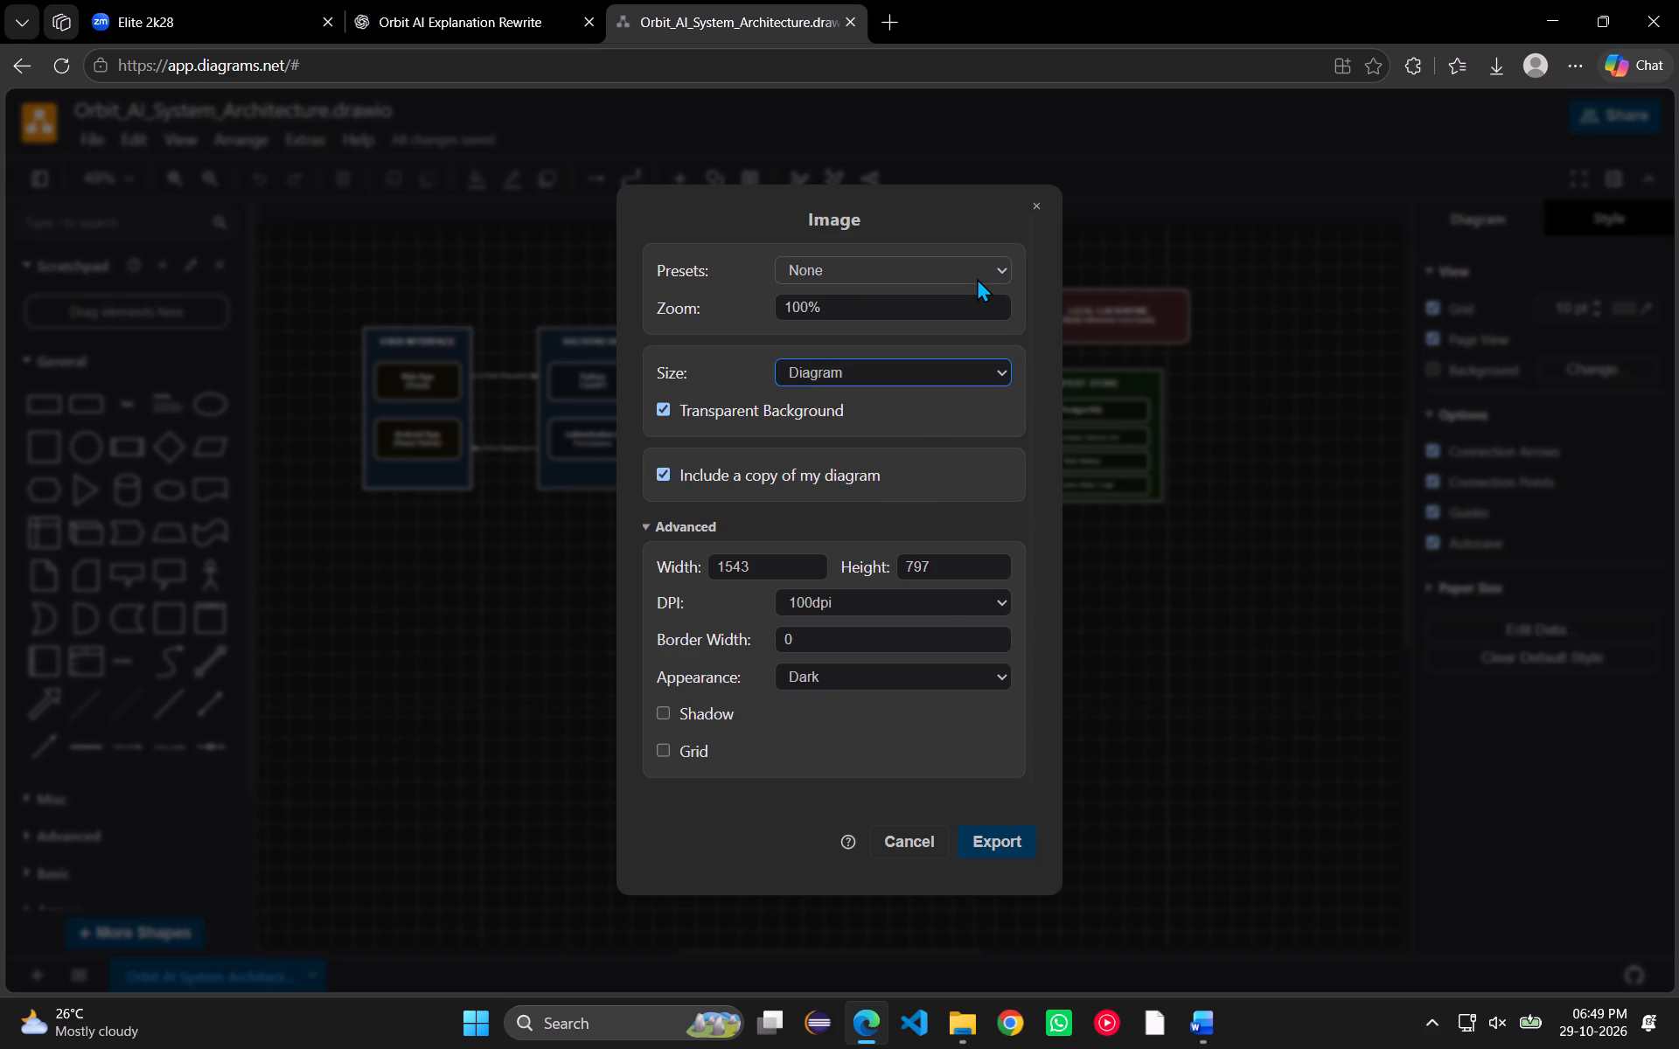
pyautogui.click(977, 278)
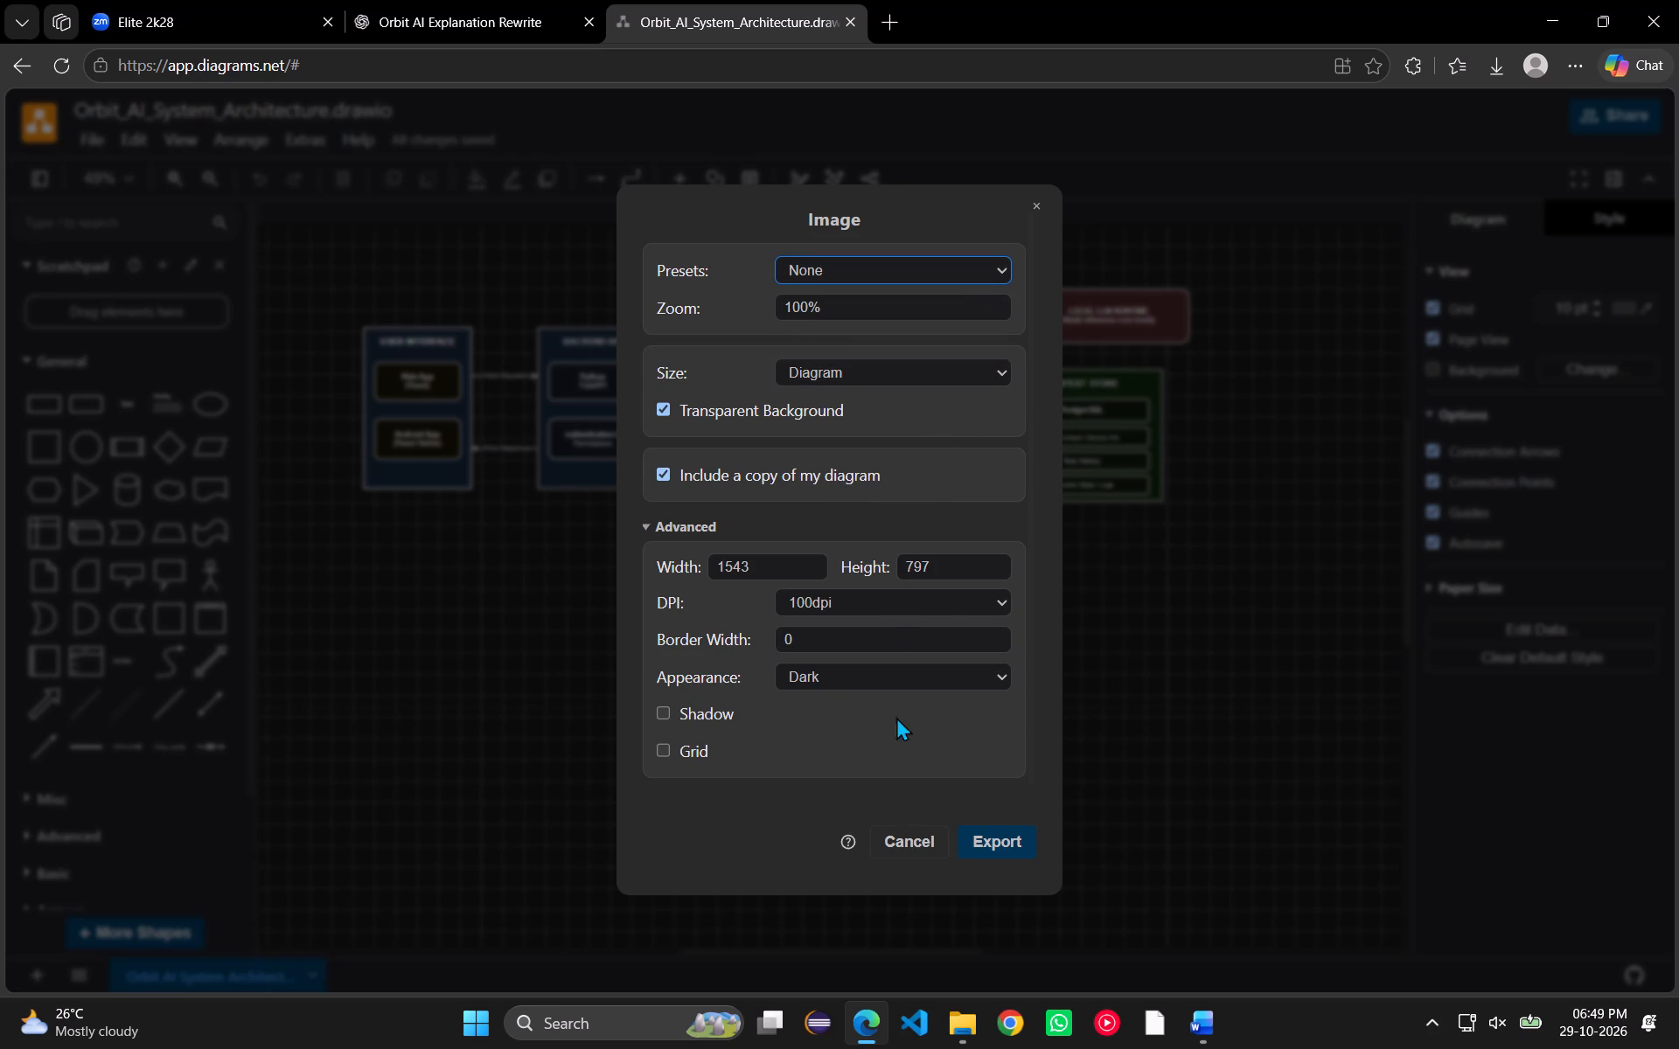
pyautogui.click(988, 843)
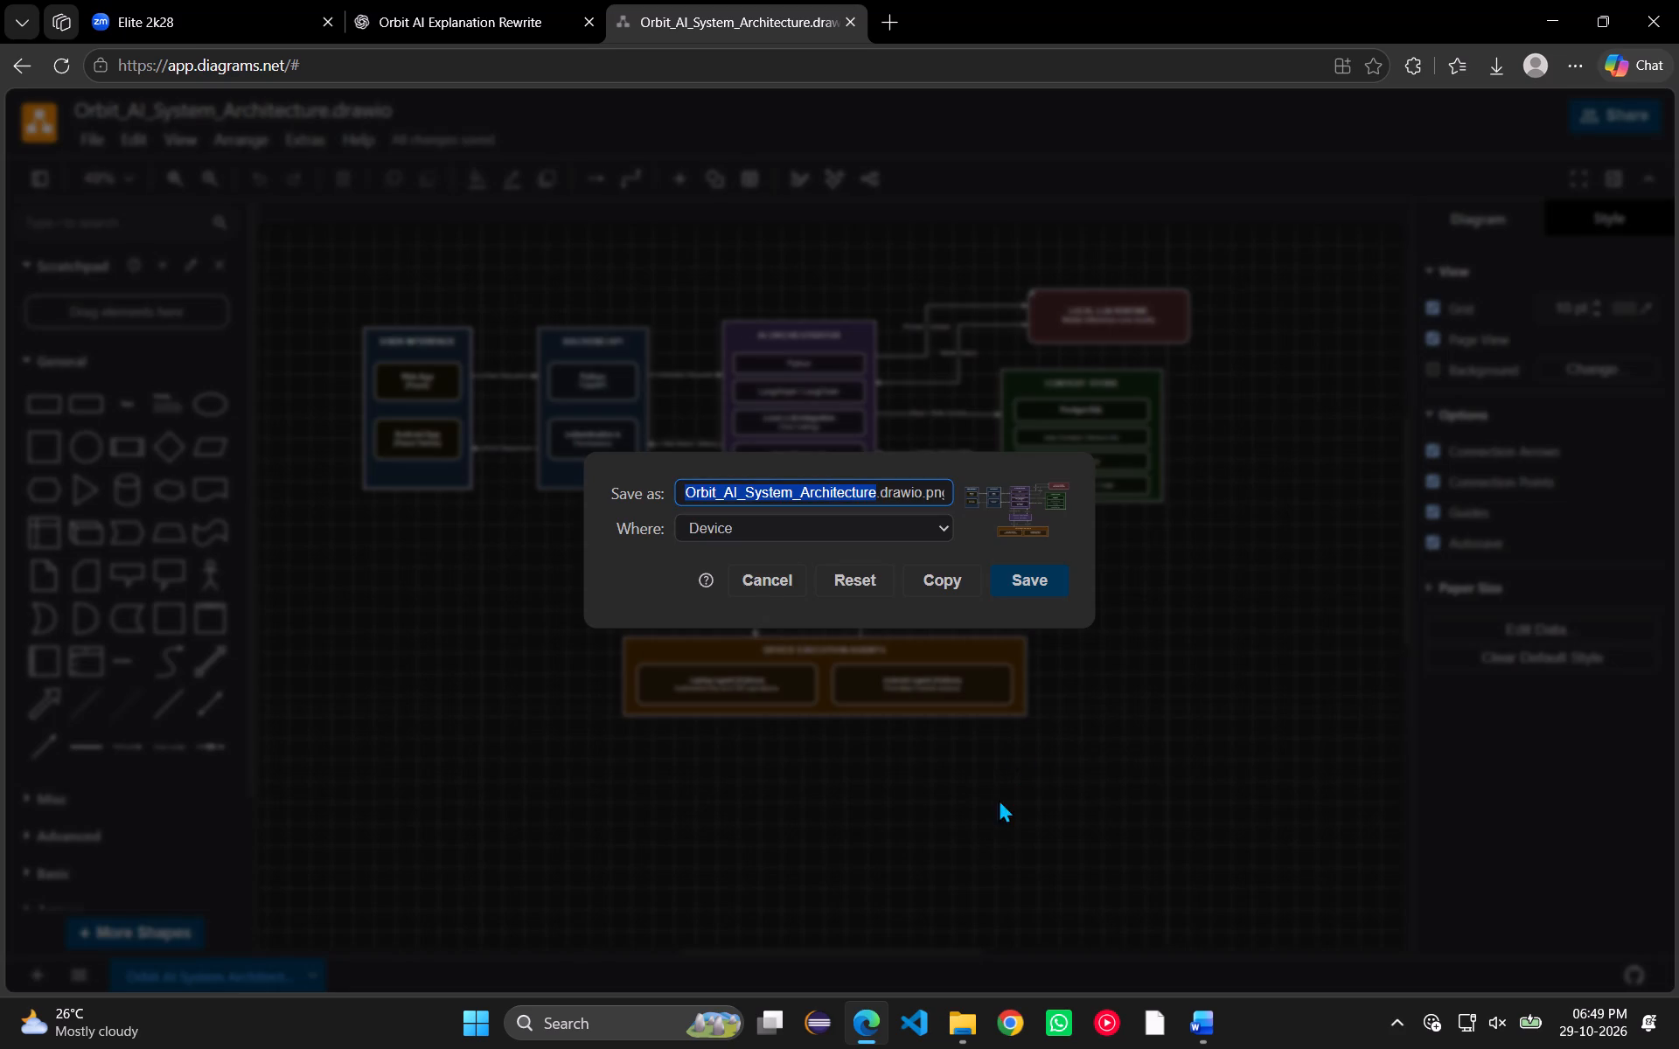
# Save the exported image to the device as Orbit_AI_System_Architecture_1.drawio.png.
pyautogui.click(874, 495)
pyautogui.hotkey('shift', '_')
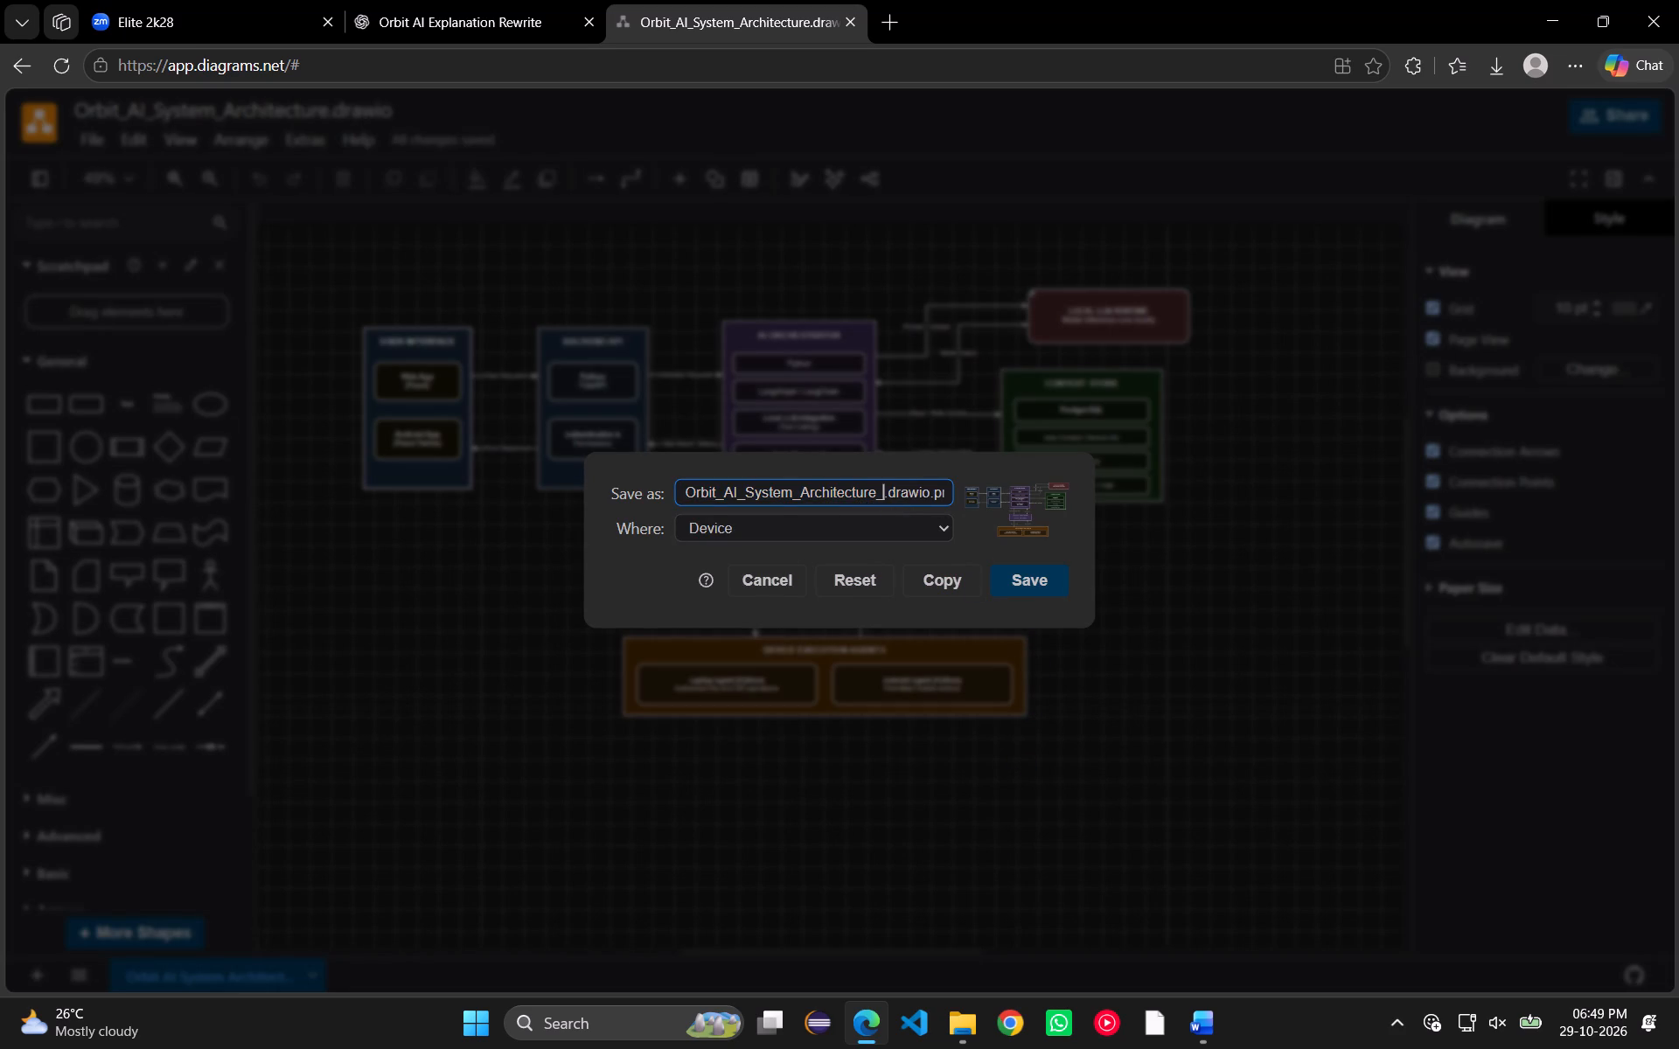
pyautogui.press('1')
pyautogui.click(1026, 576)
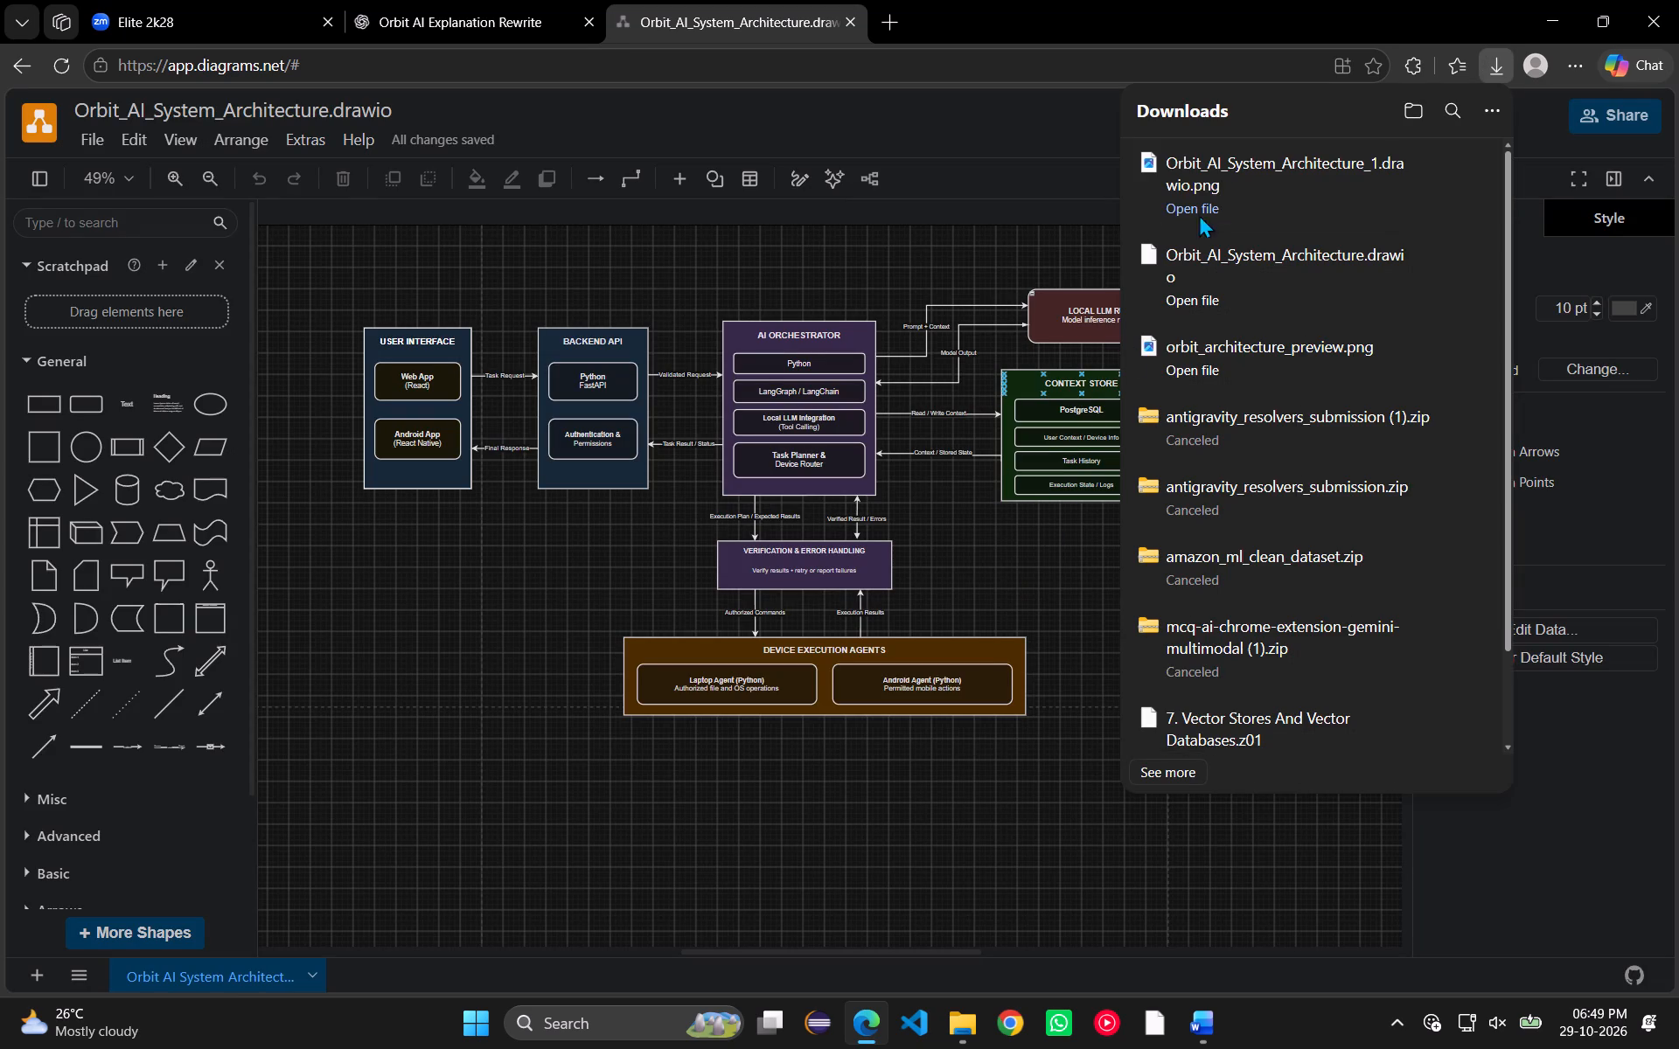
# In Word's Orbit_Synopsis.docx, replace the Fig. 1 picture with Orbit_AI_System_Architecture_1.drawio.png from the Downloads folder.
pyautogui.click(1199, 1016)
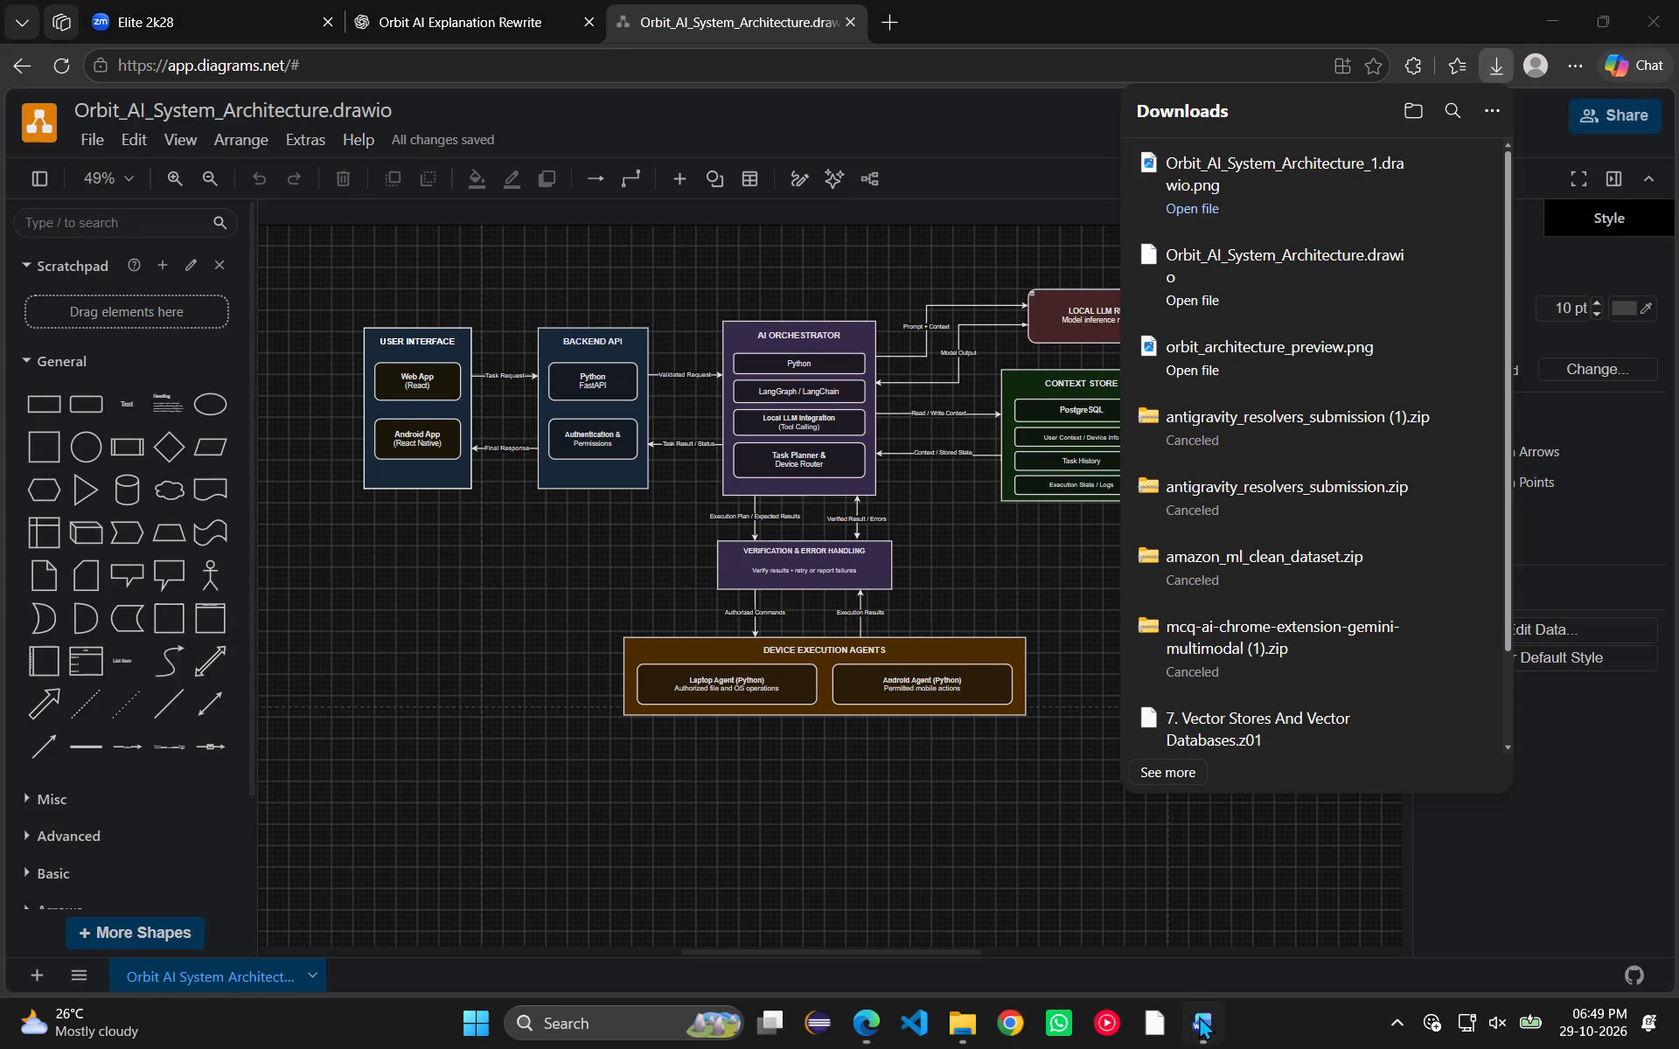
pyautogui.click(986, 665)
pyautogui.rightClick(986, 665)
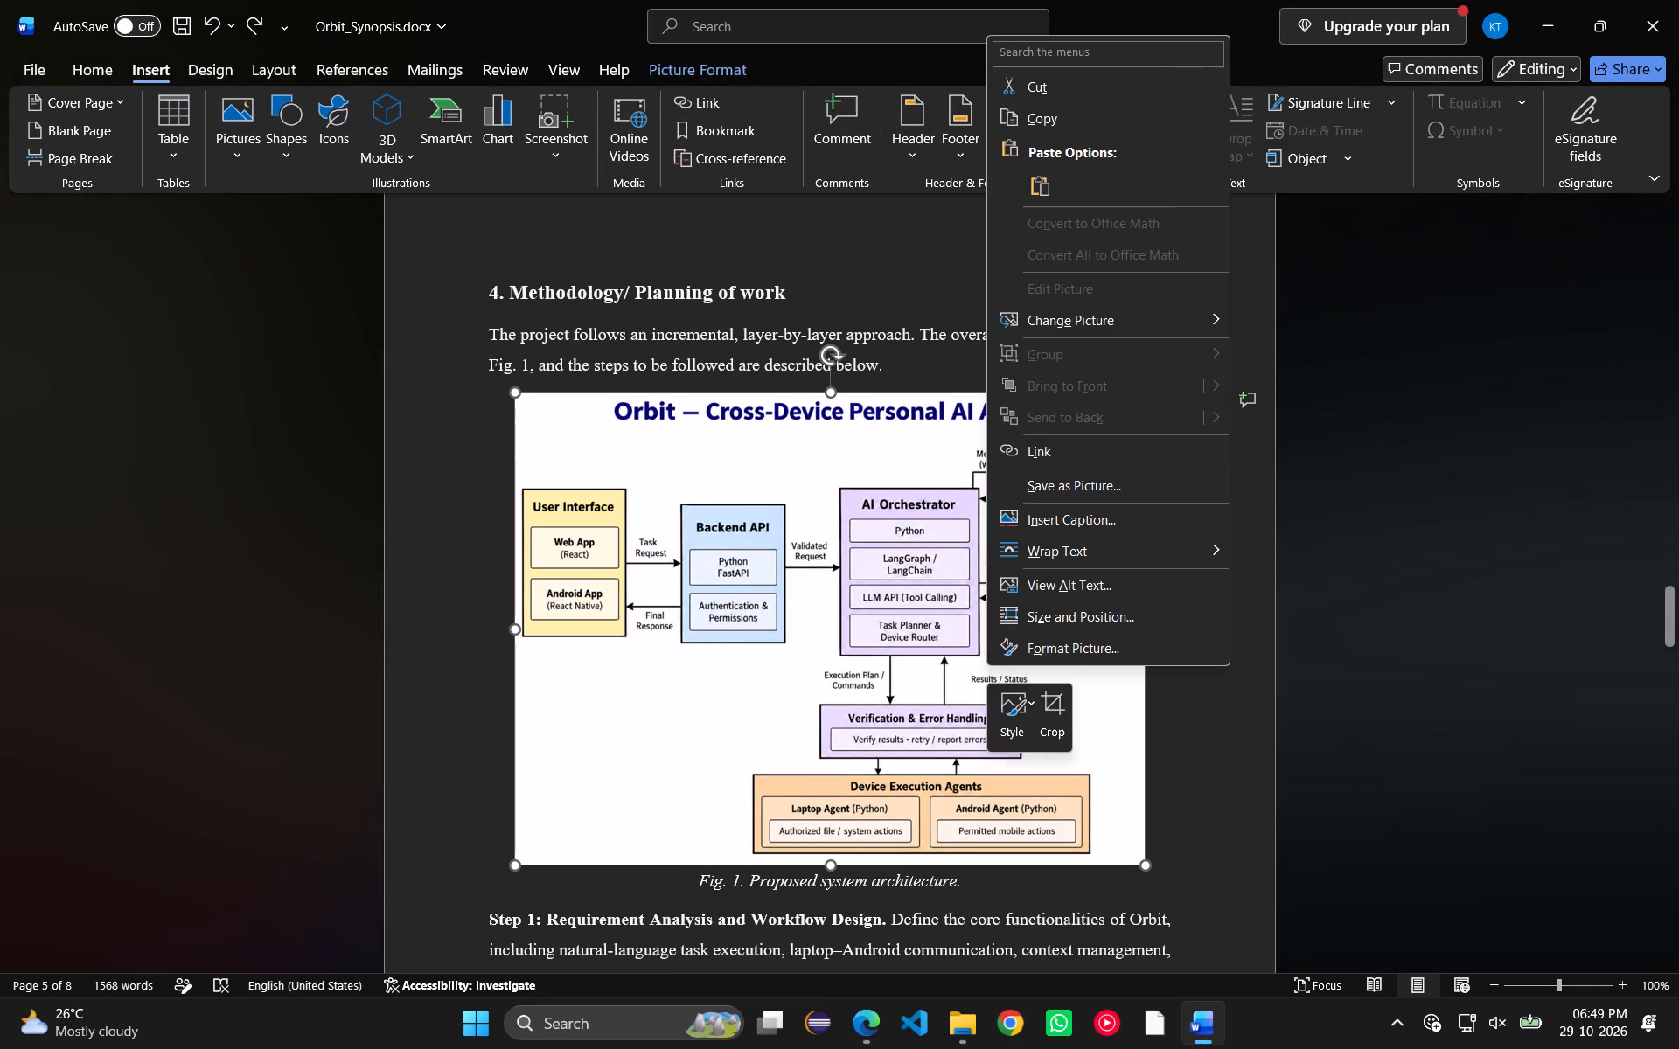
pyautogui.click(1087, 330)
pyautogui.click(1271, 317)
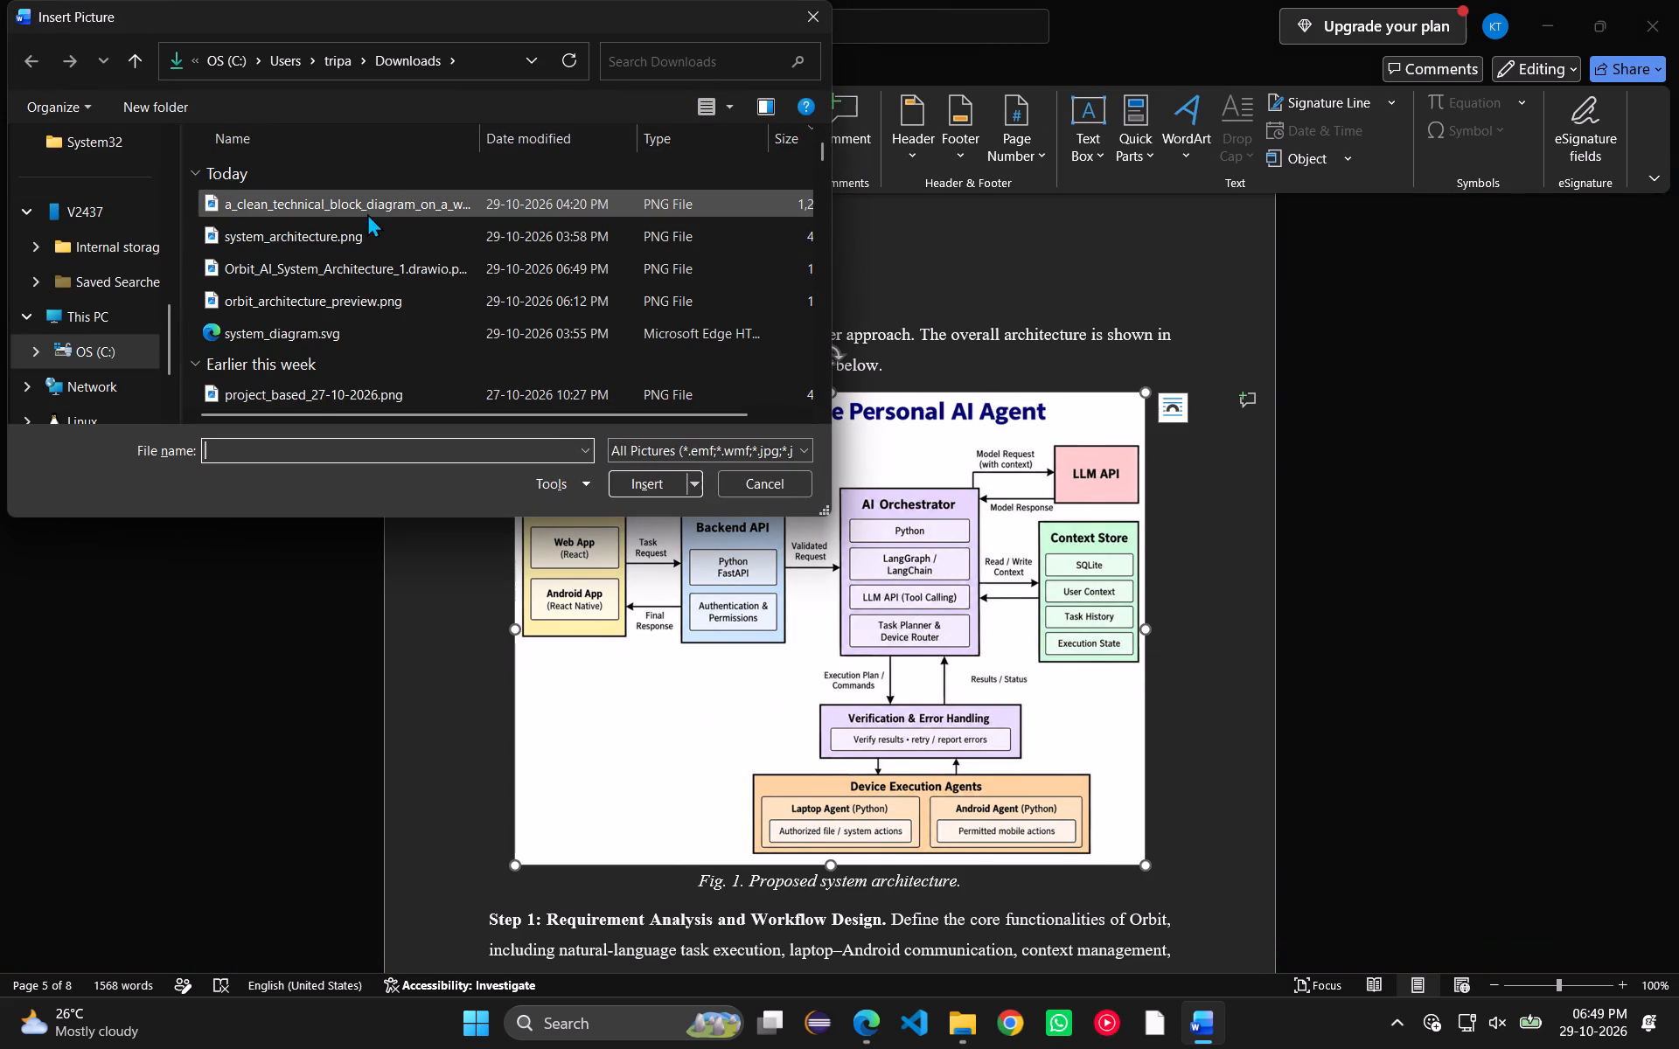
pyautogui.click(355, 207)
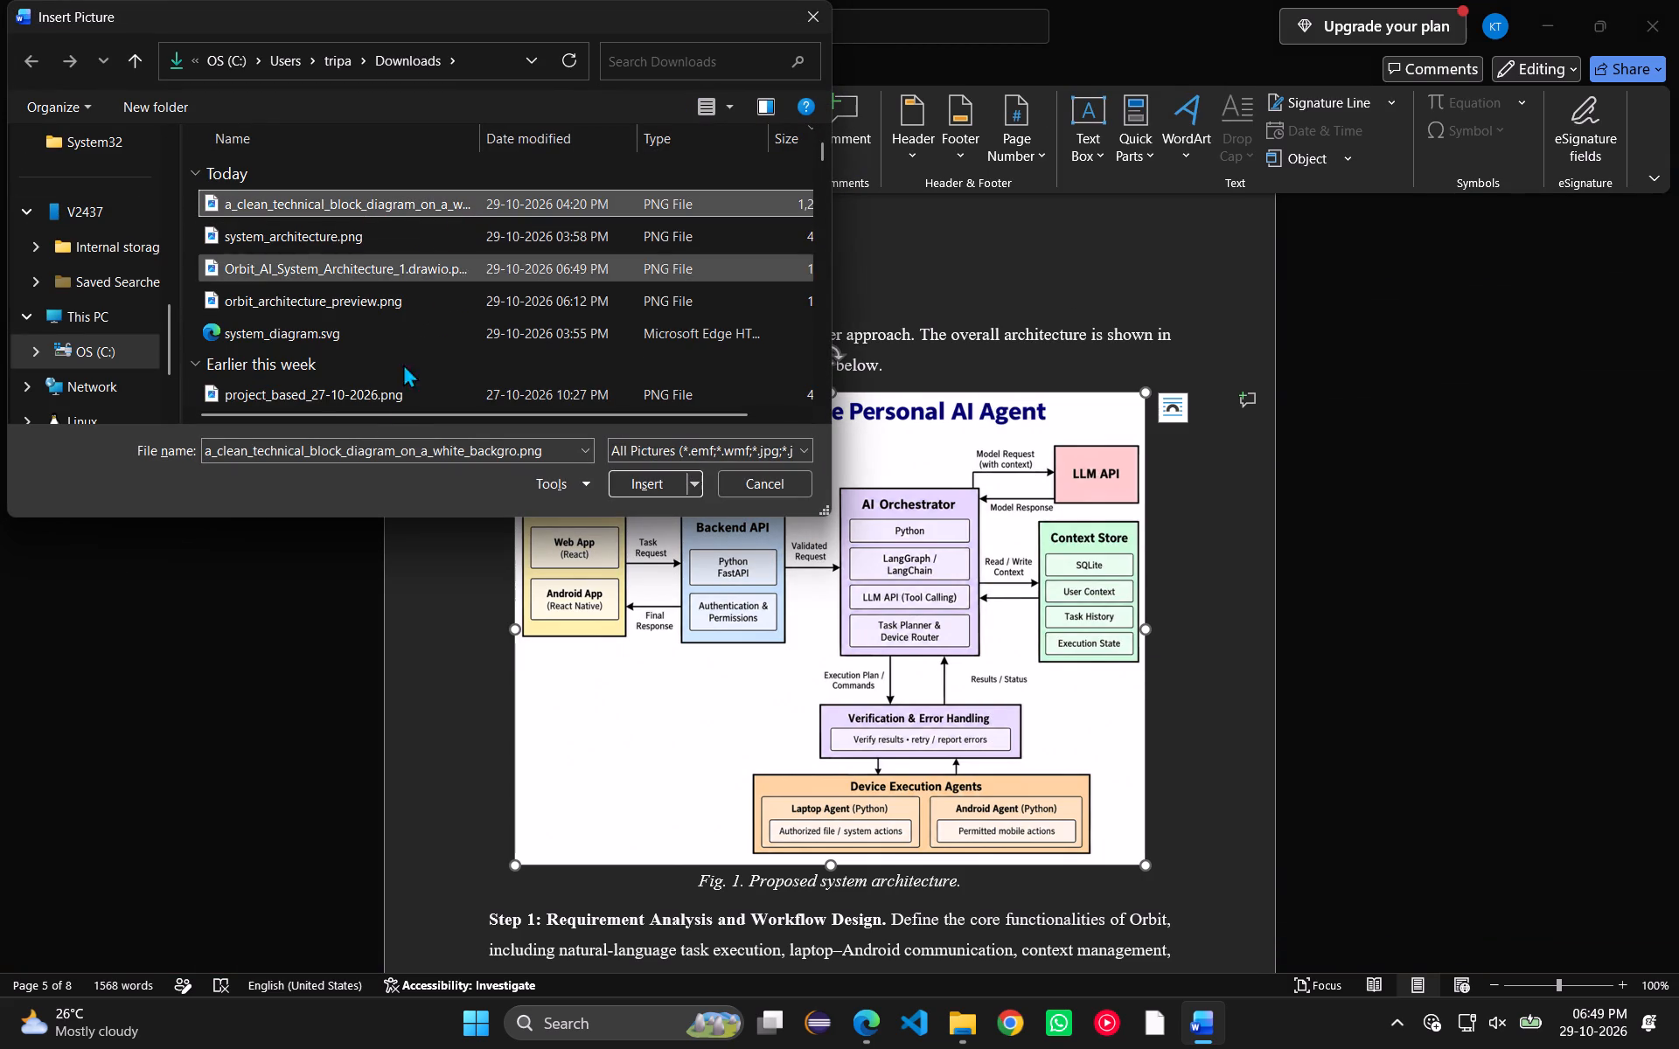
pyautogui.hscroll(2, 391, 454)
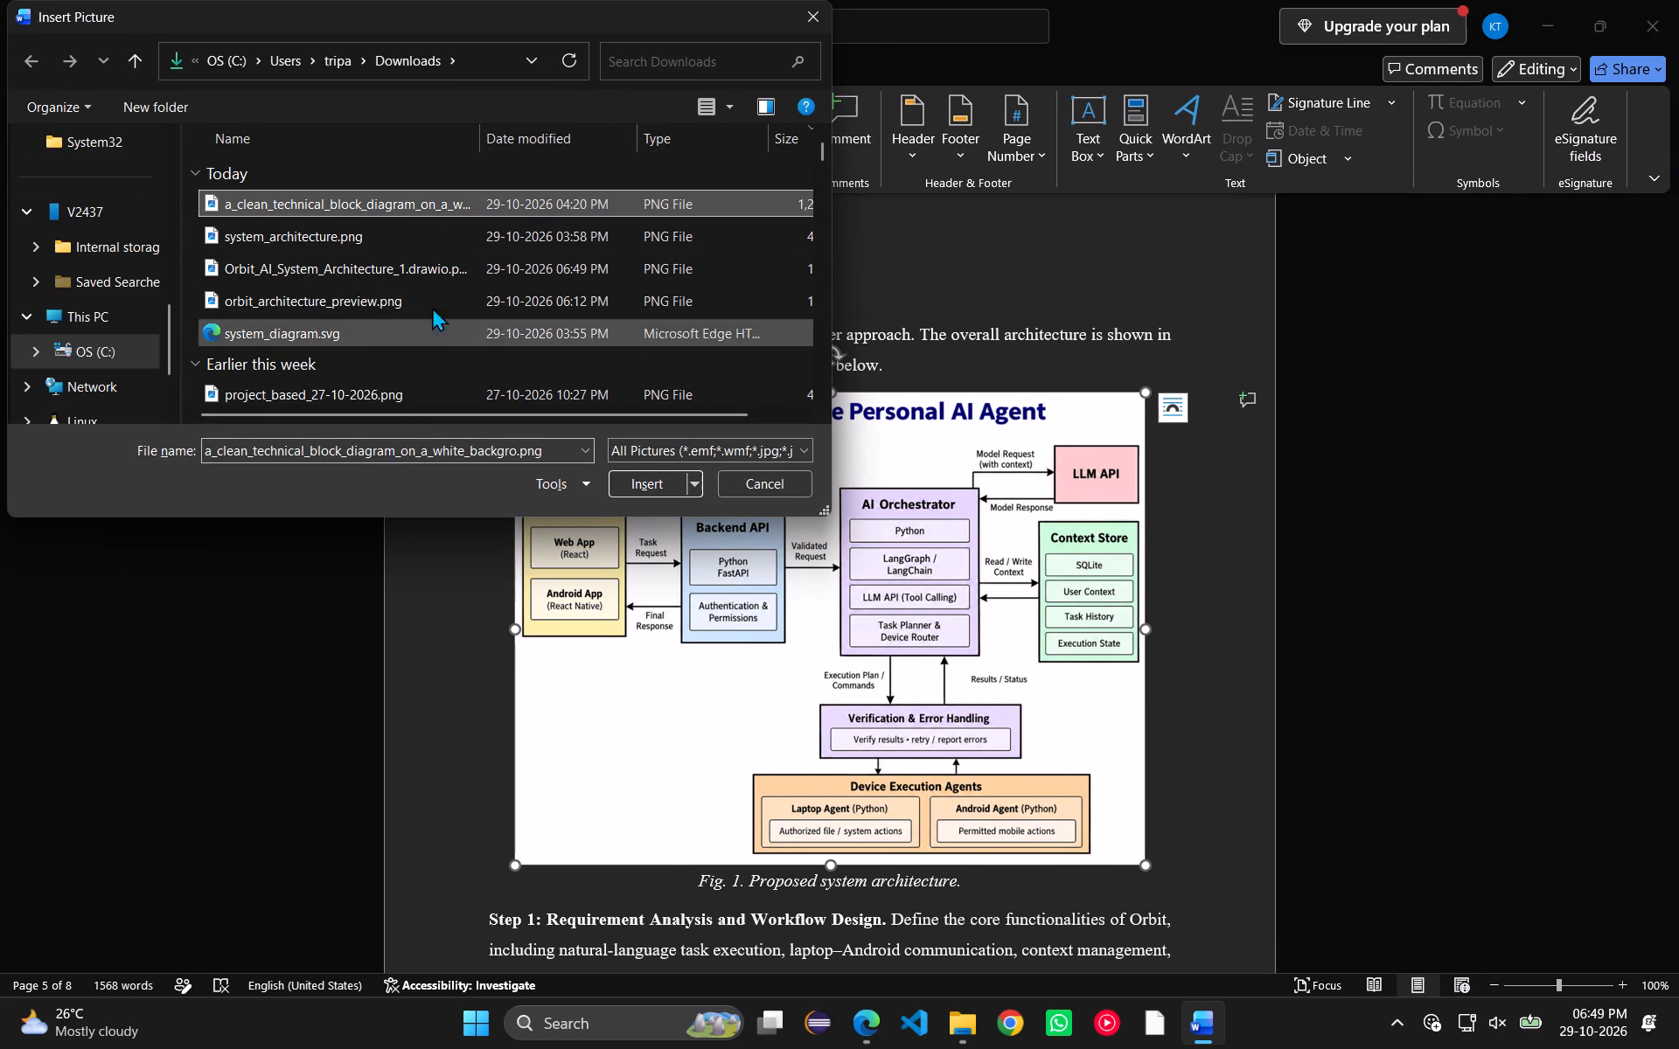
pyautogui.scroll(-1, 389, 303)
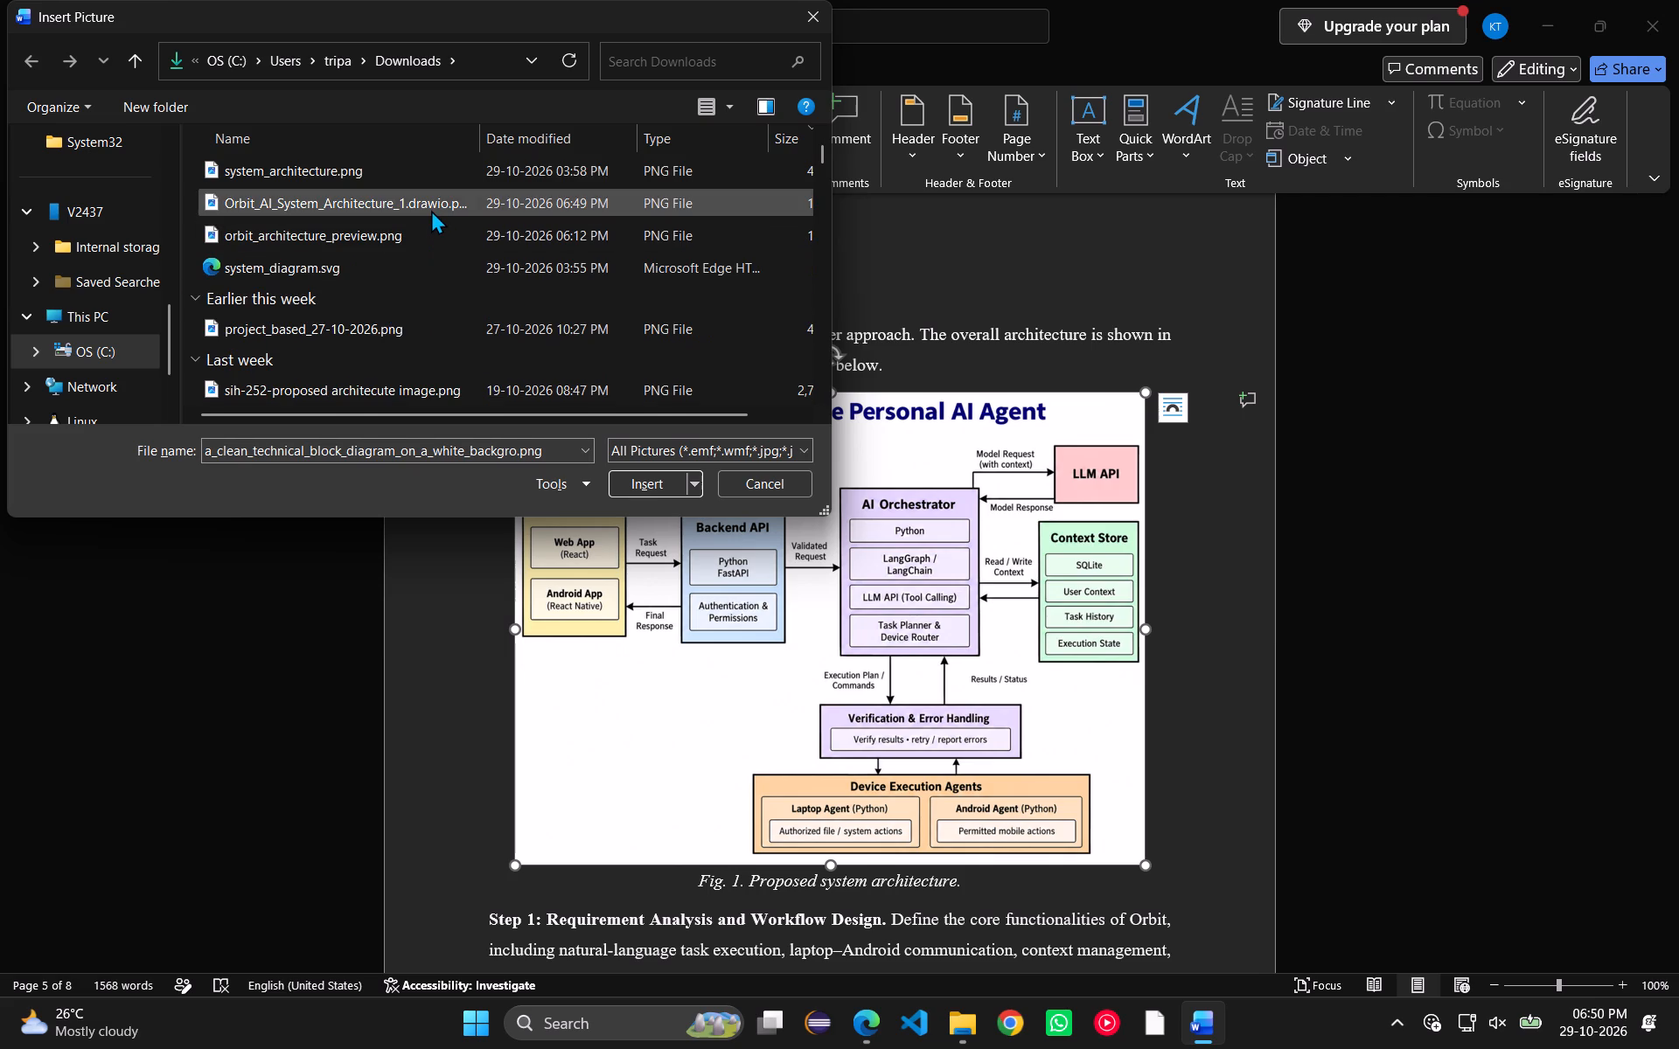
pyautogui.click(431, 210)
pyautogui.click(431, 210)
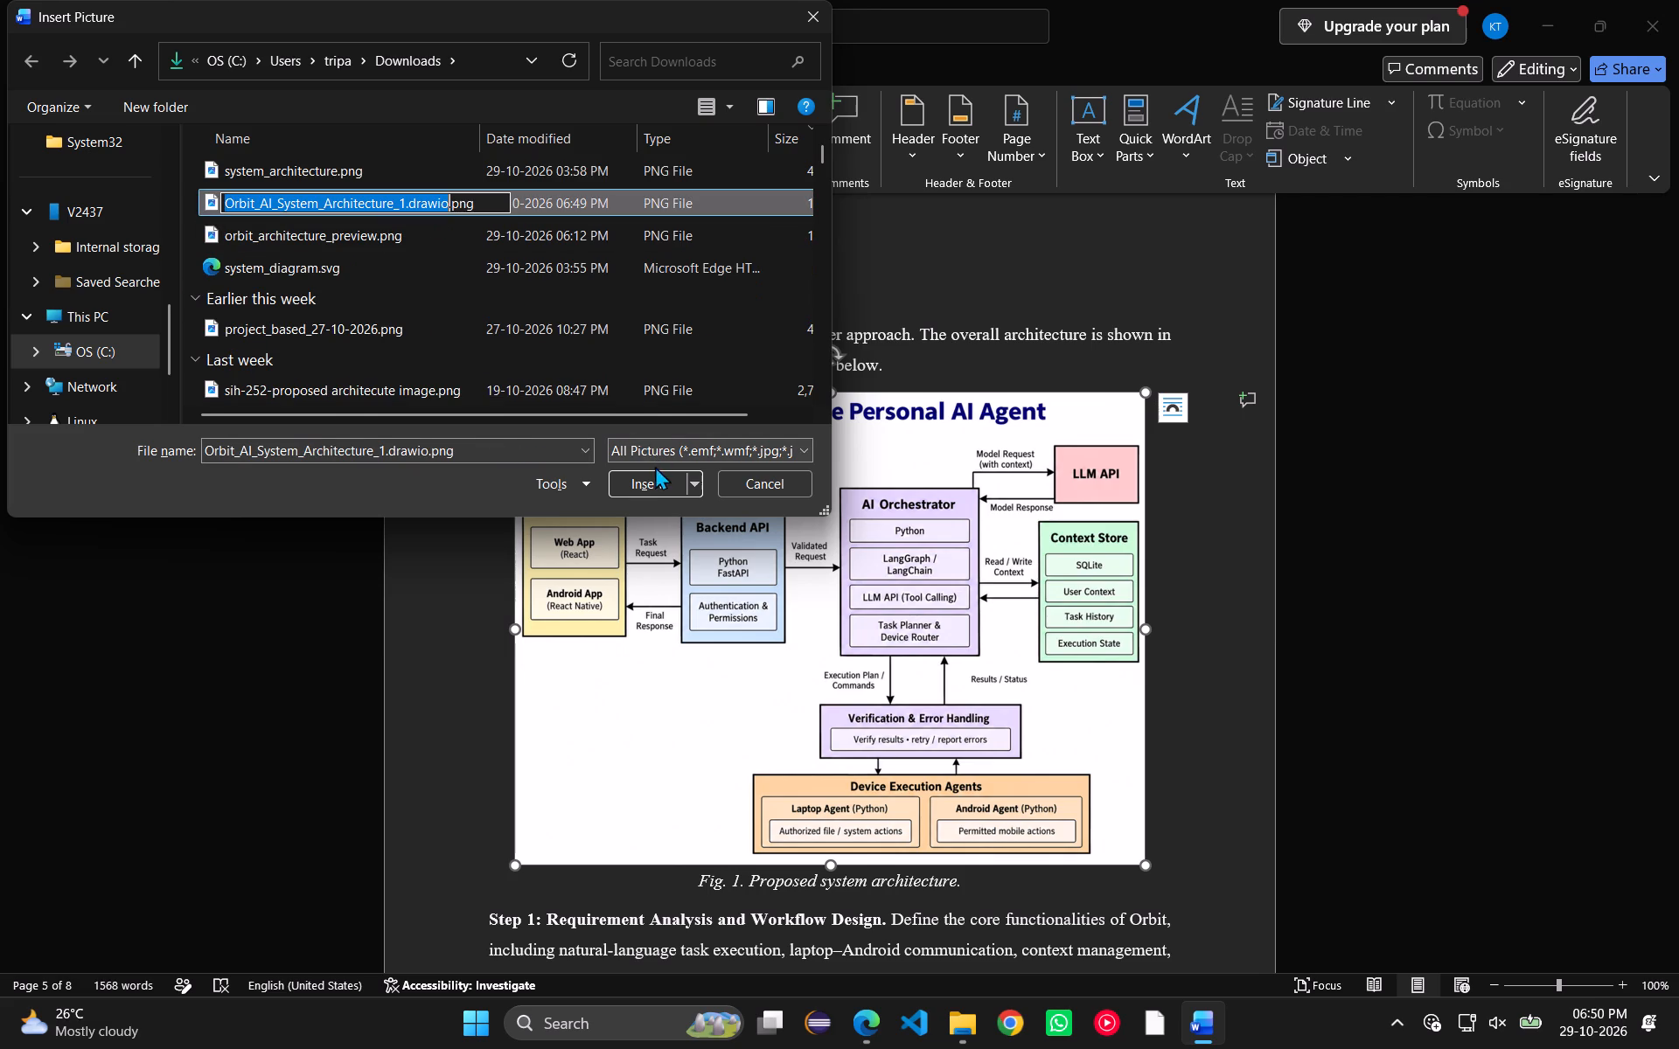
pyautogui.click(652, 481)
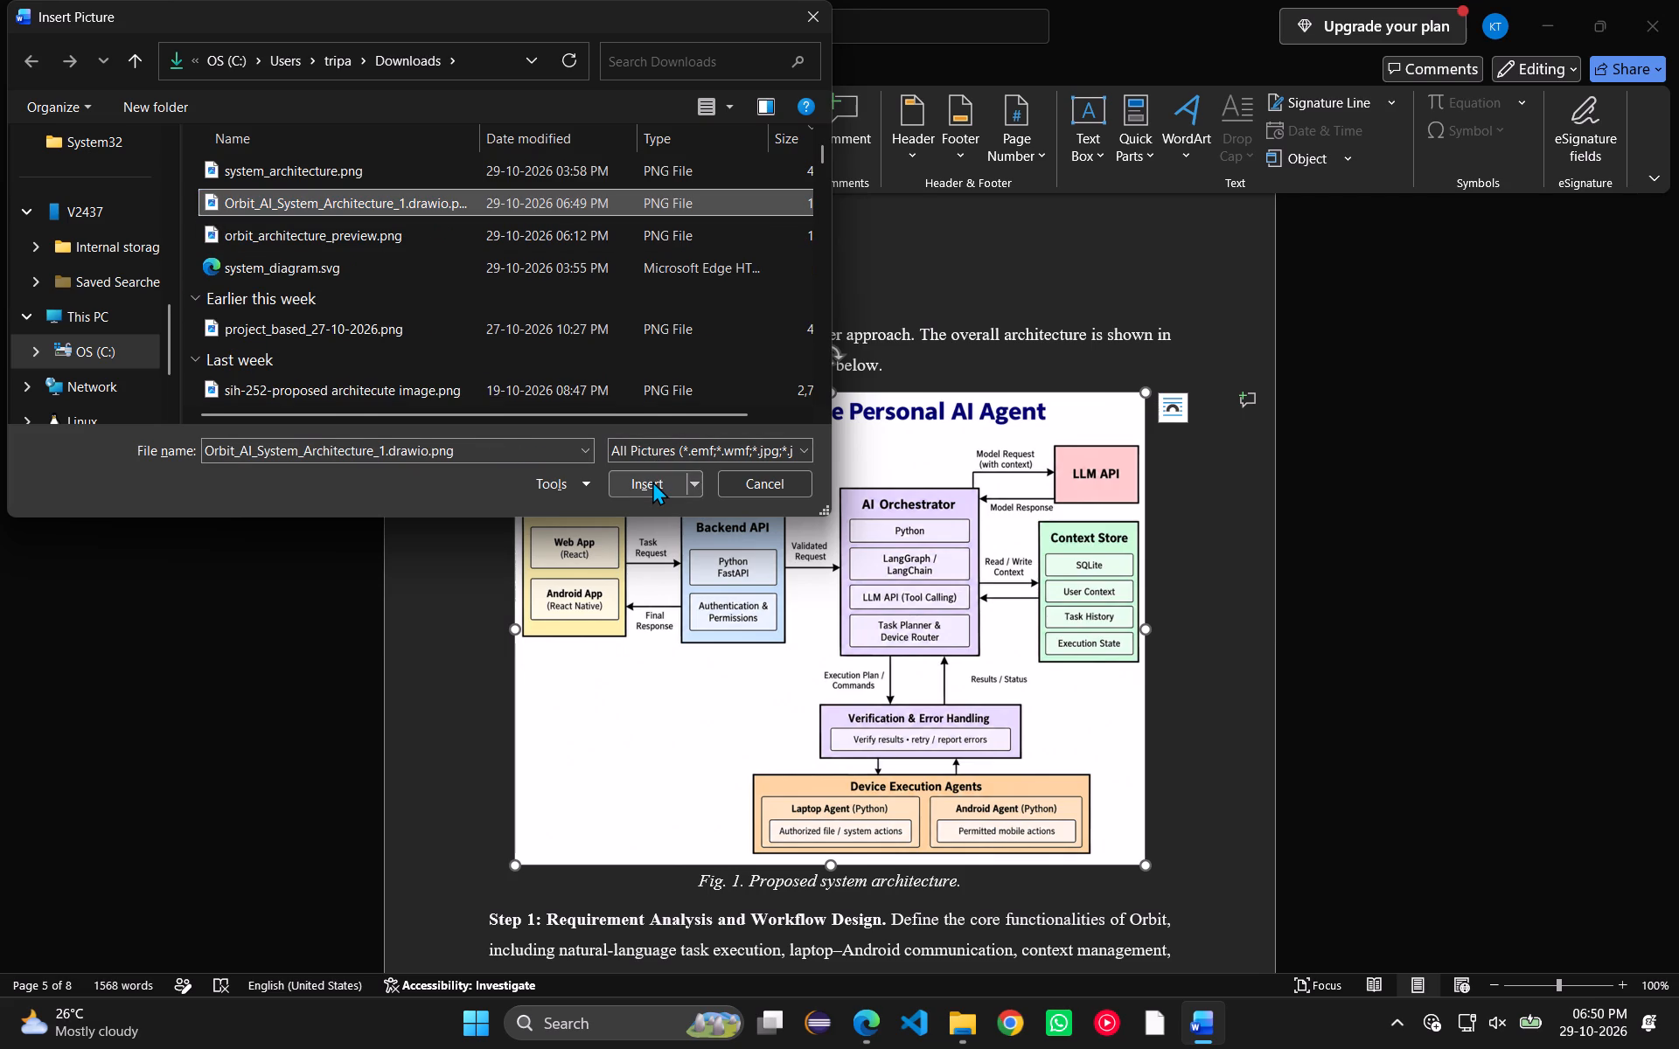
pyautogui.click(652, 481)
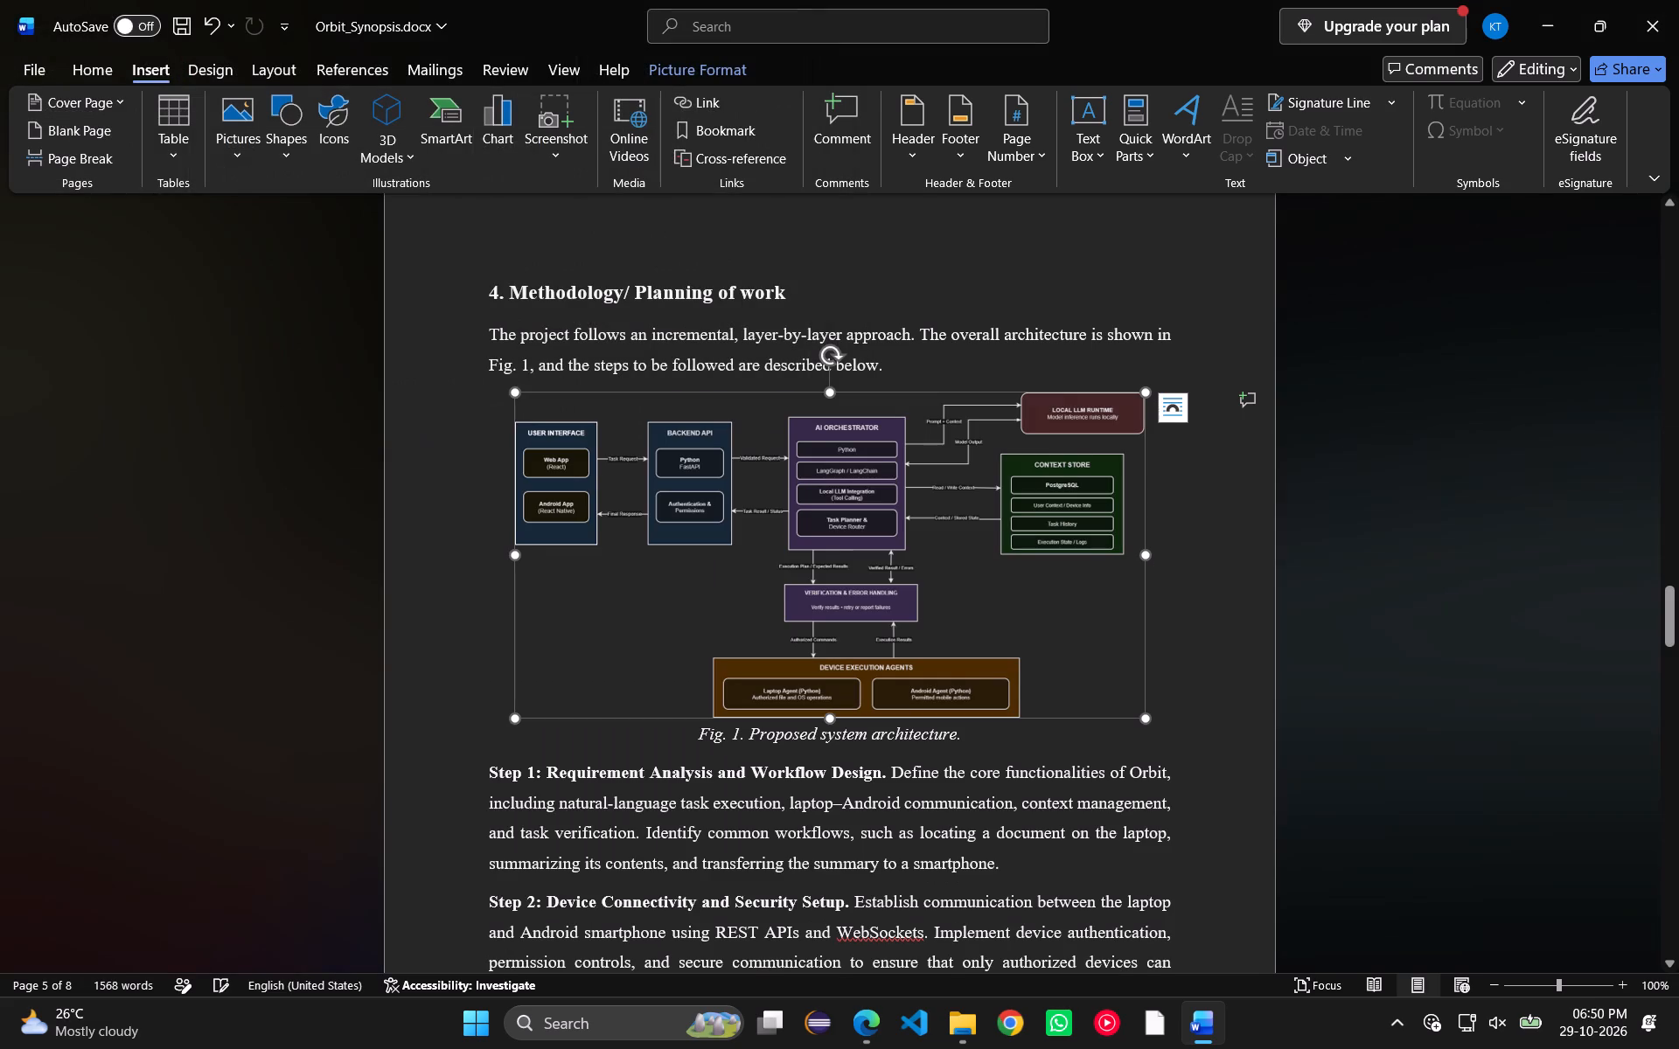
pyautogui.click(940, 608)
pyautogui.click(999, 604)
# Stretch the Fig. 1 architecture picture horizontally to nearly the full text width, leaving its height as is.
pyautogui.moveTo(1148, 548); pyautogui.dragTo(1181, 543)
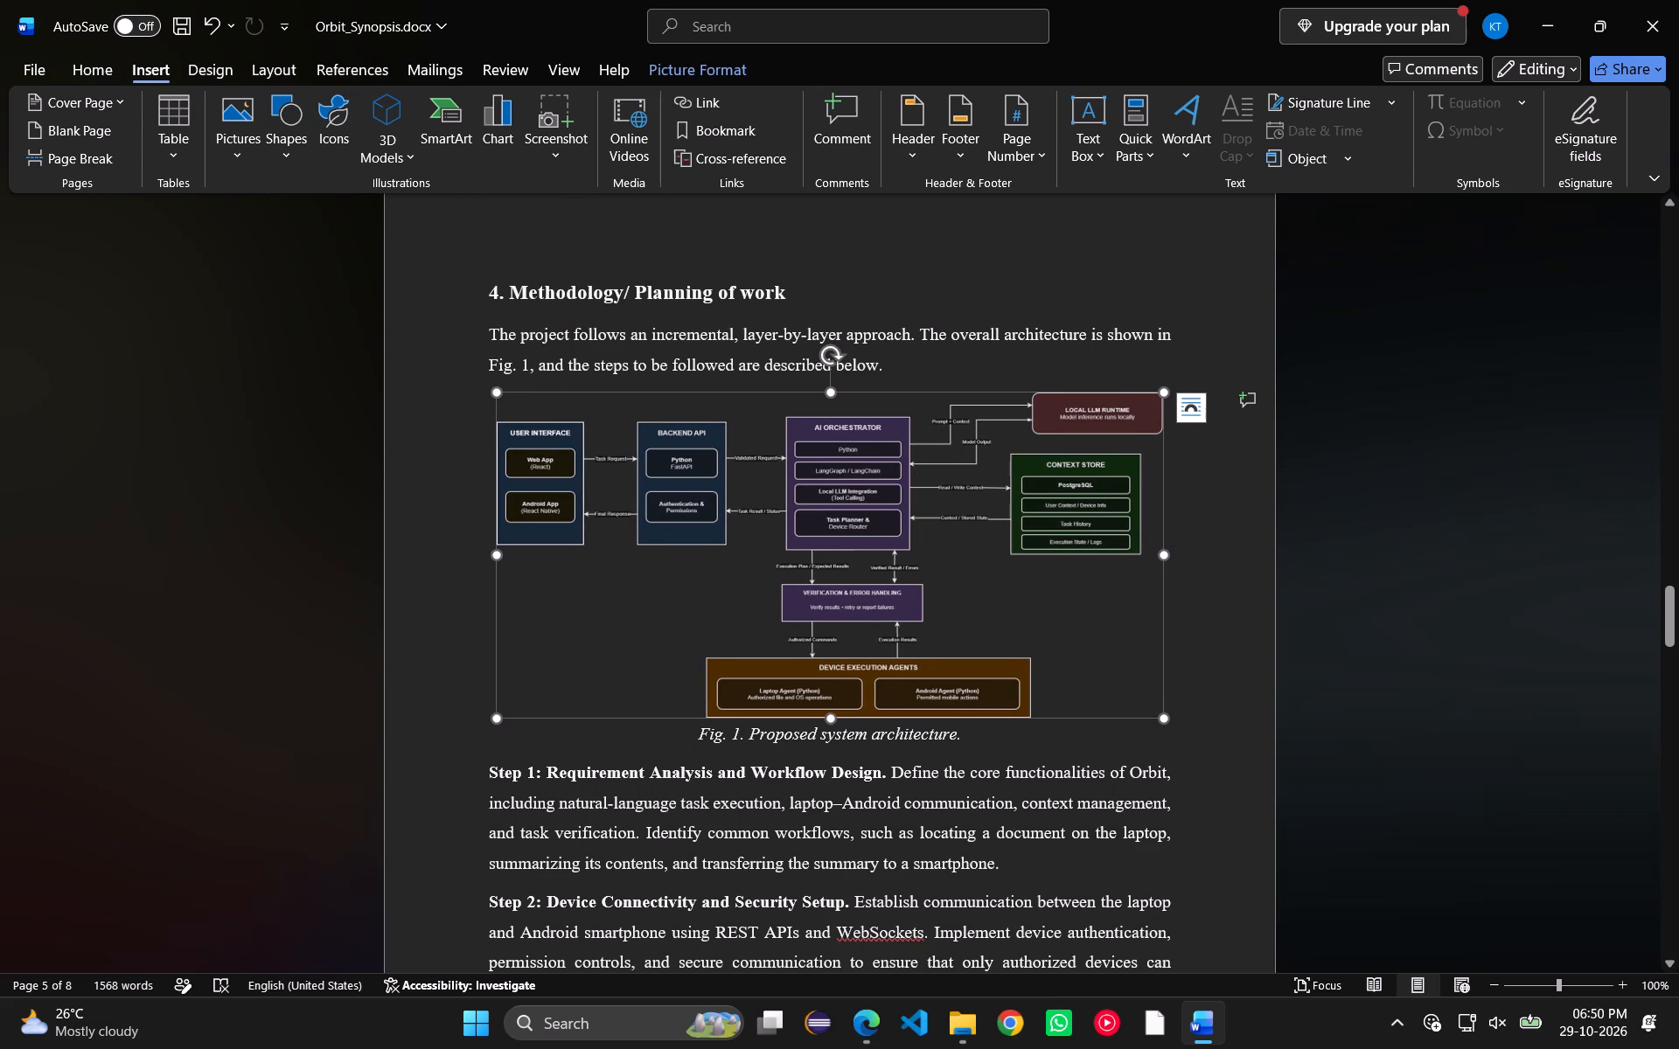
pyautogui.click(791, 506)
pyautogui.click(370, 617)
pyautogui.click(406, 739)
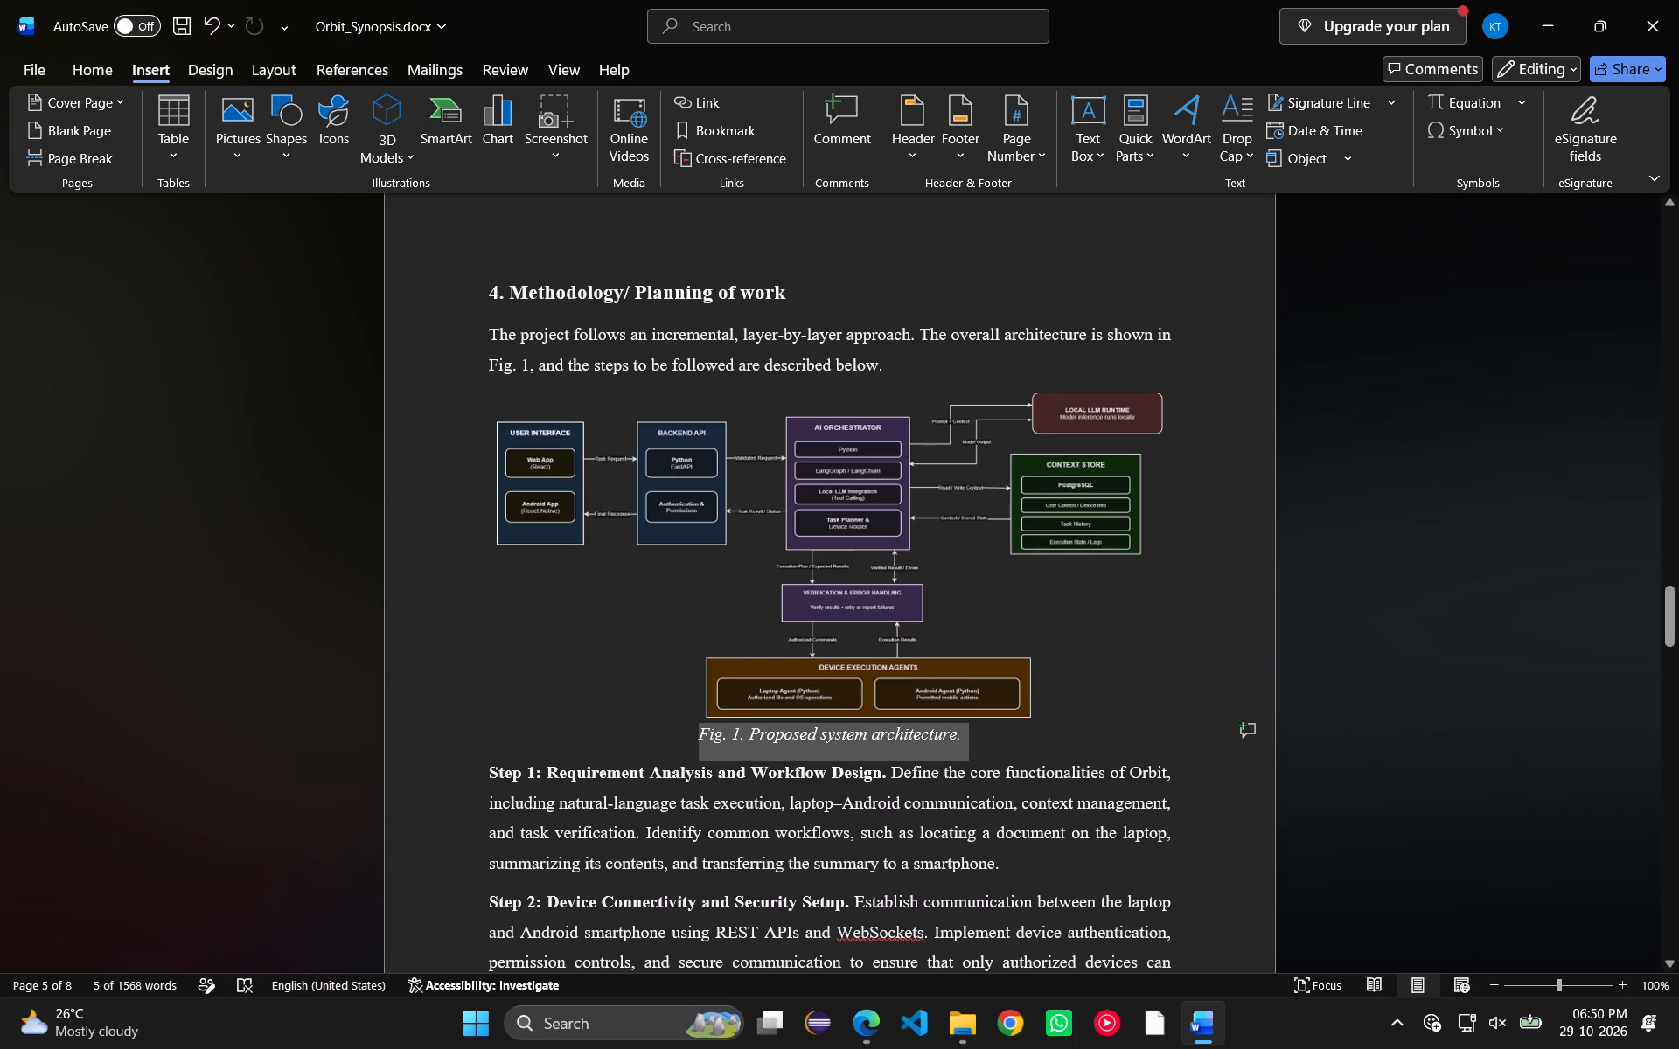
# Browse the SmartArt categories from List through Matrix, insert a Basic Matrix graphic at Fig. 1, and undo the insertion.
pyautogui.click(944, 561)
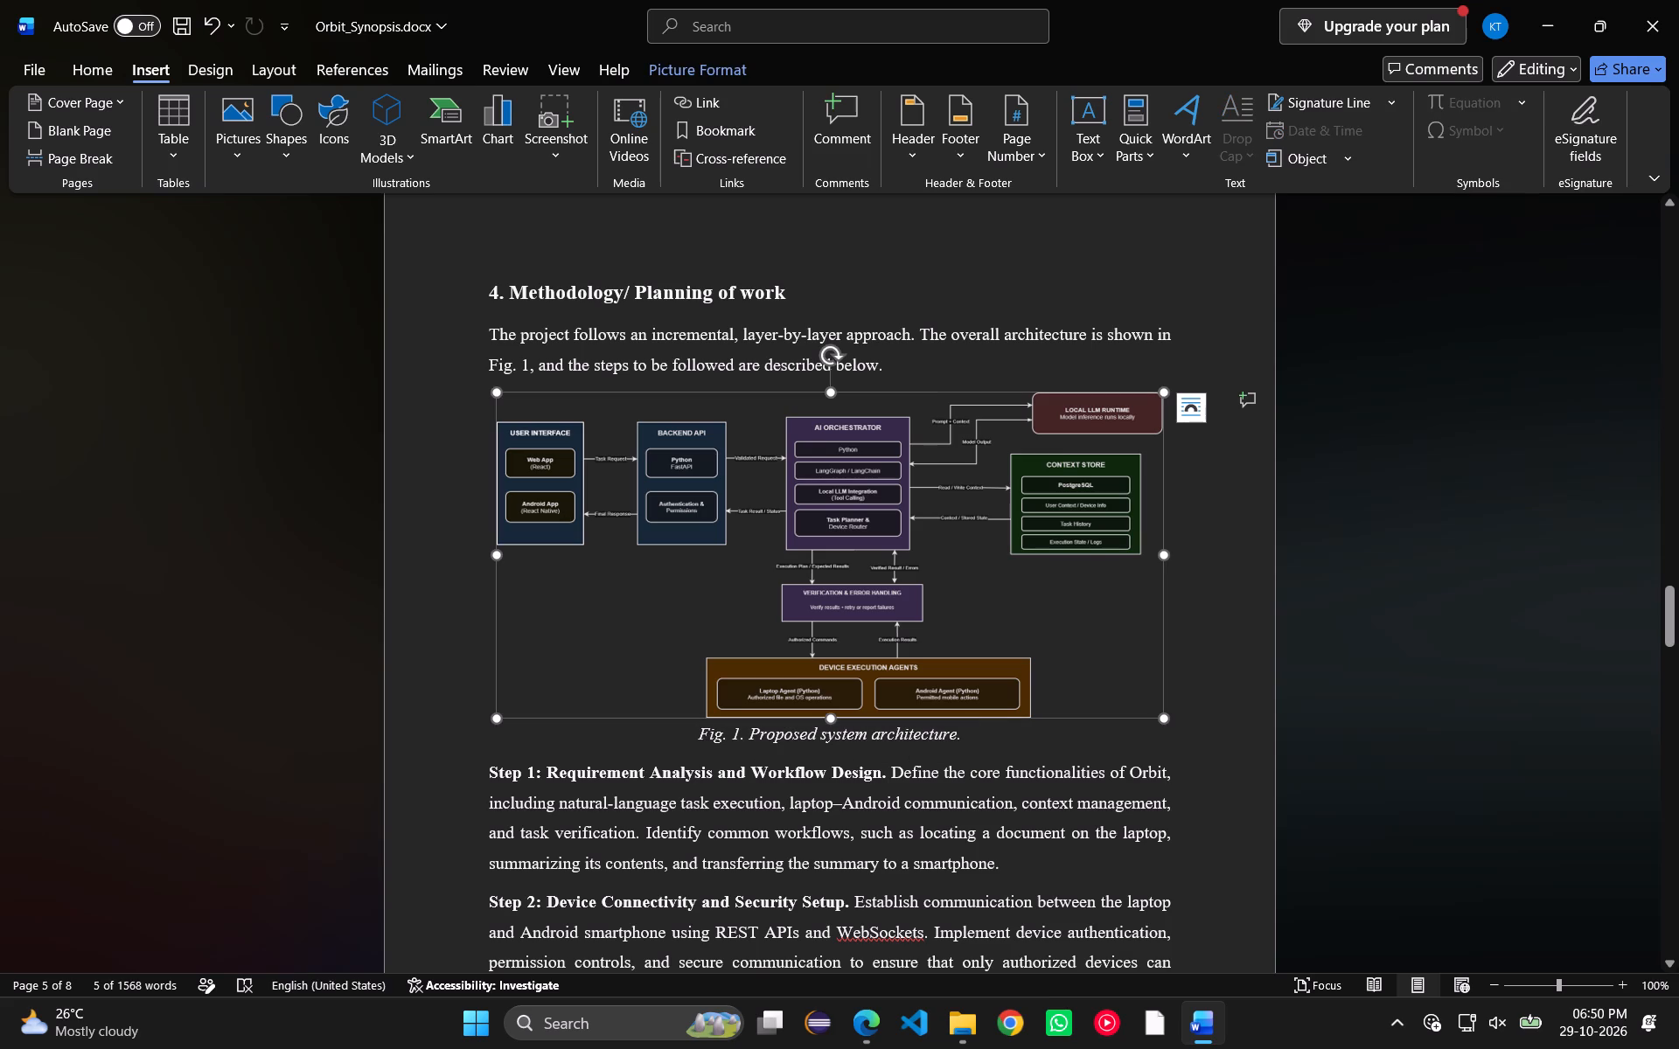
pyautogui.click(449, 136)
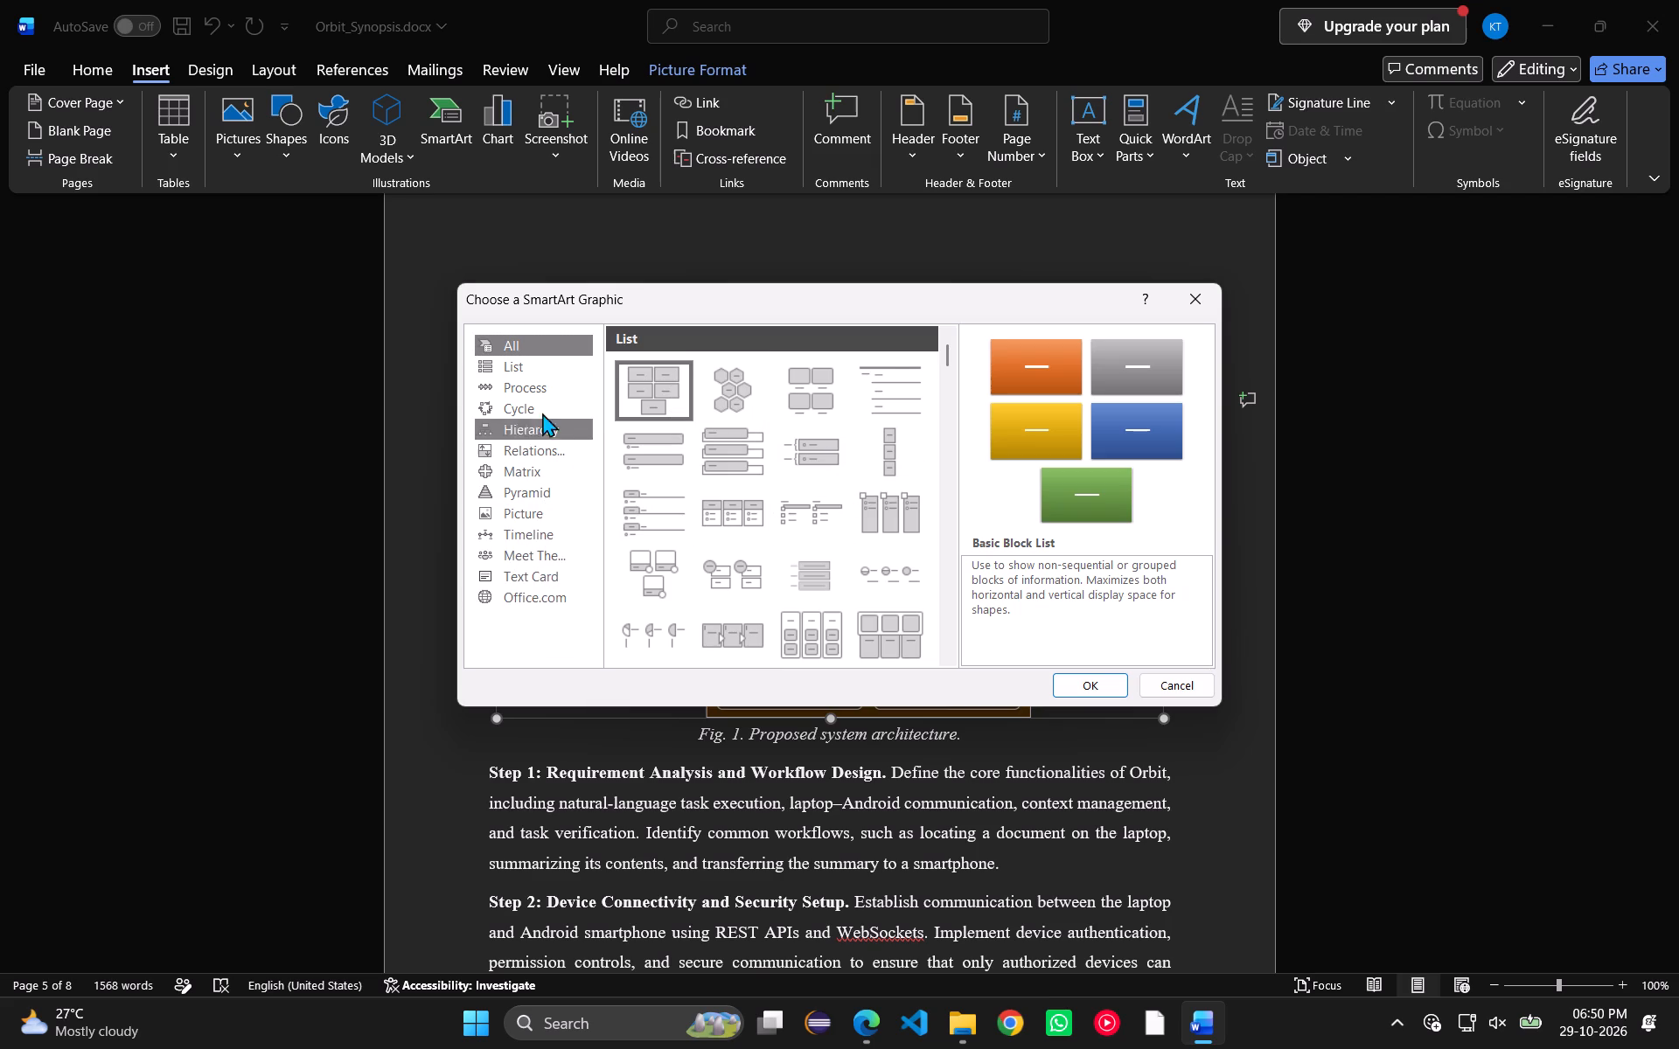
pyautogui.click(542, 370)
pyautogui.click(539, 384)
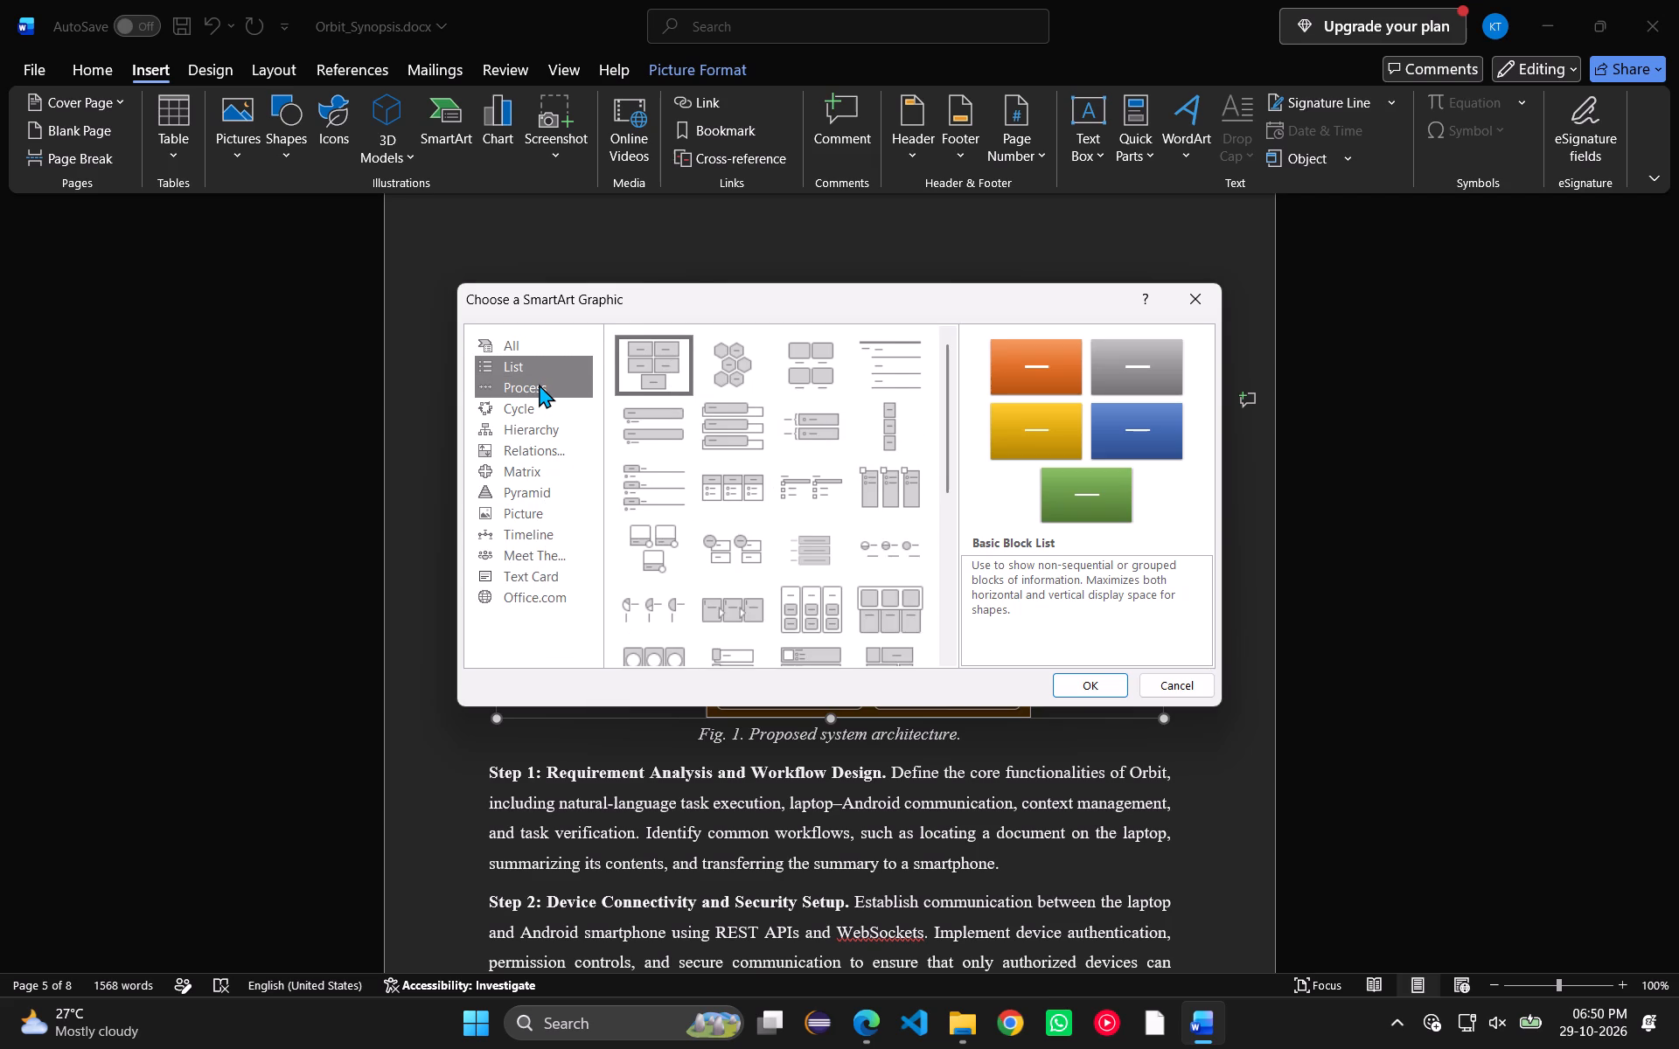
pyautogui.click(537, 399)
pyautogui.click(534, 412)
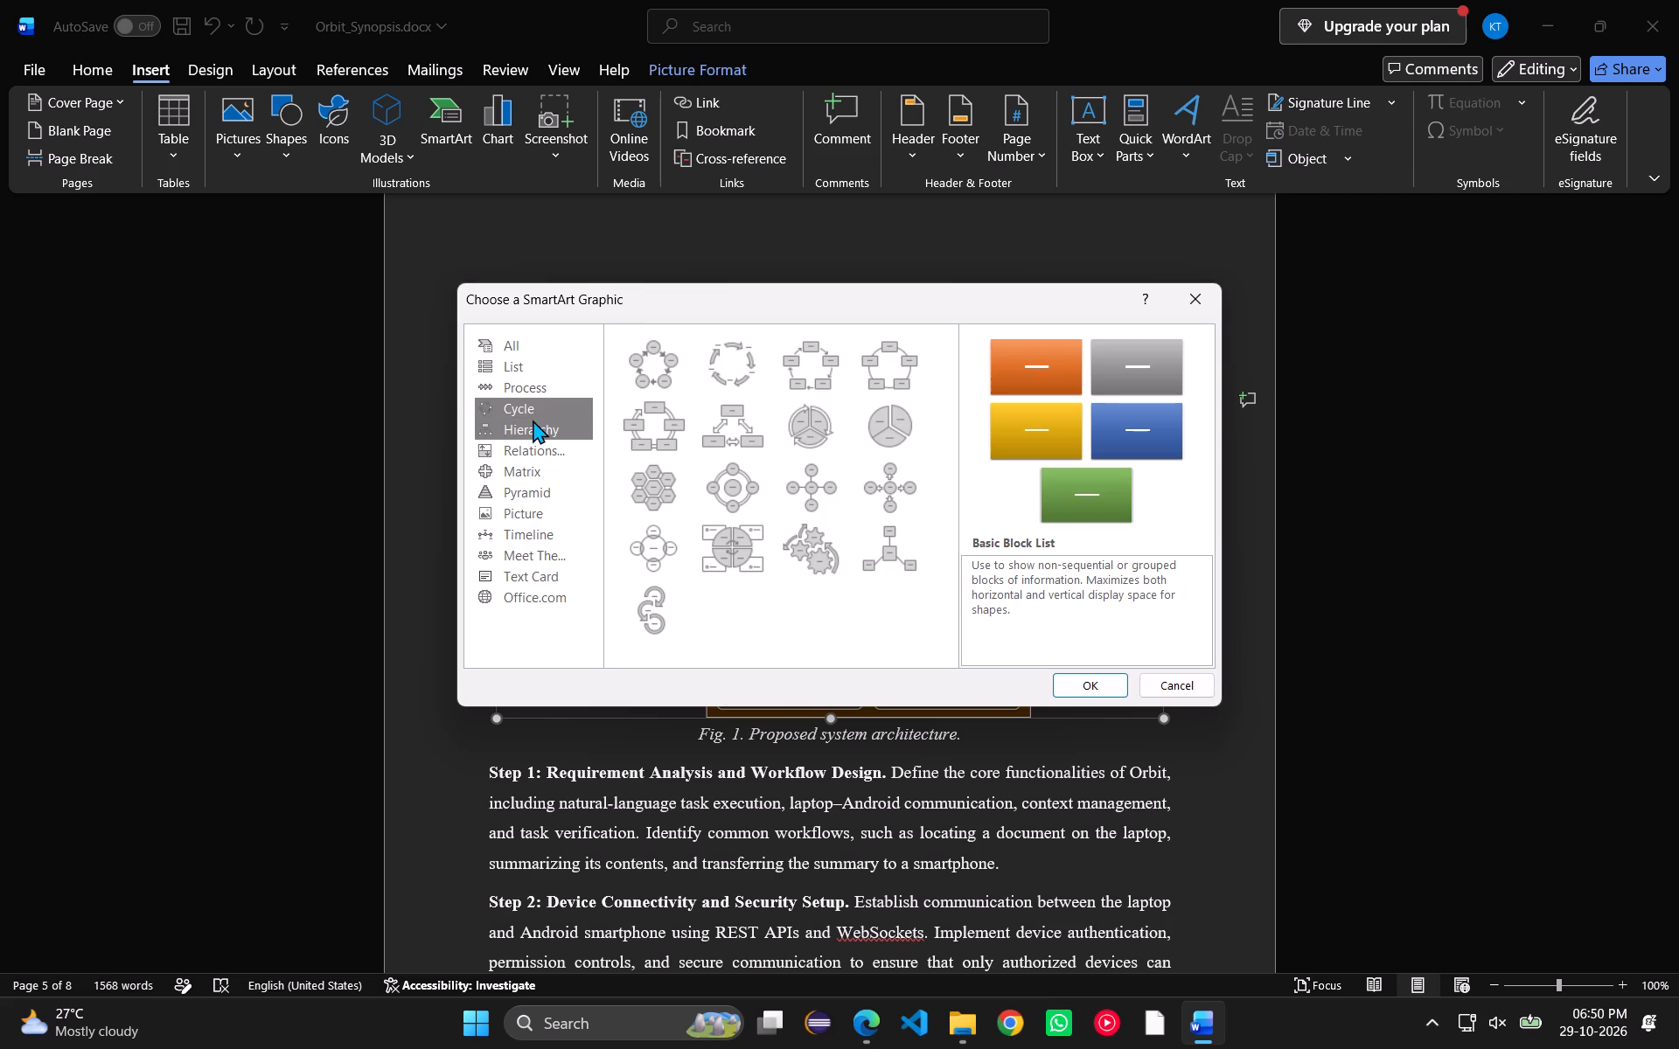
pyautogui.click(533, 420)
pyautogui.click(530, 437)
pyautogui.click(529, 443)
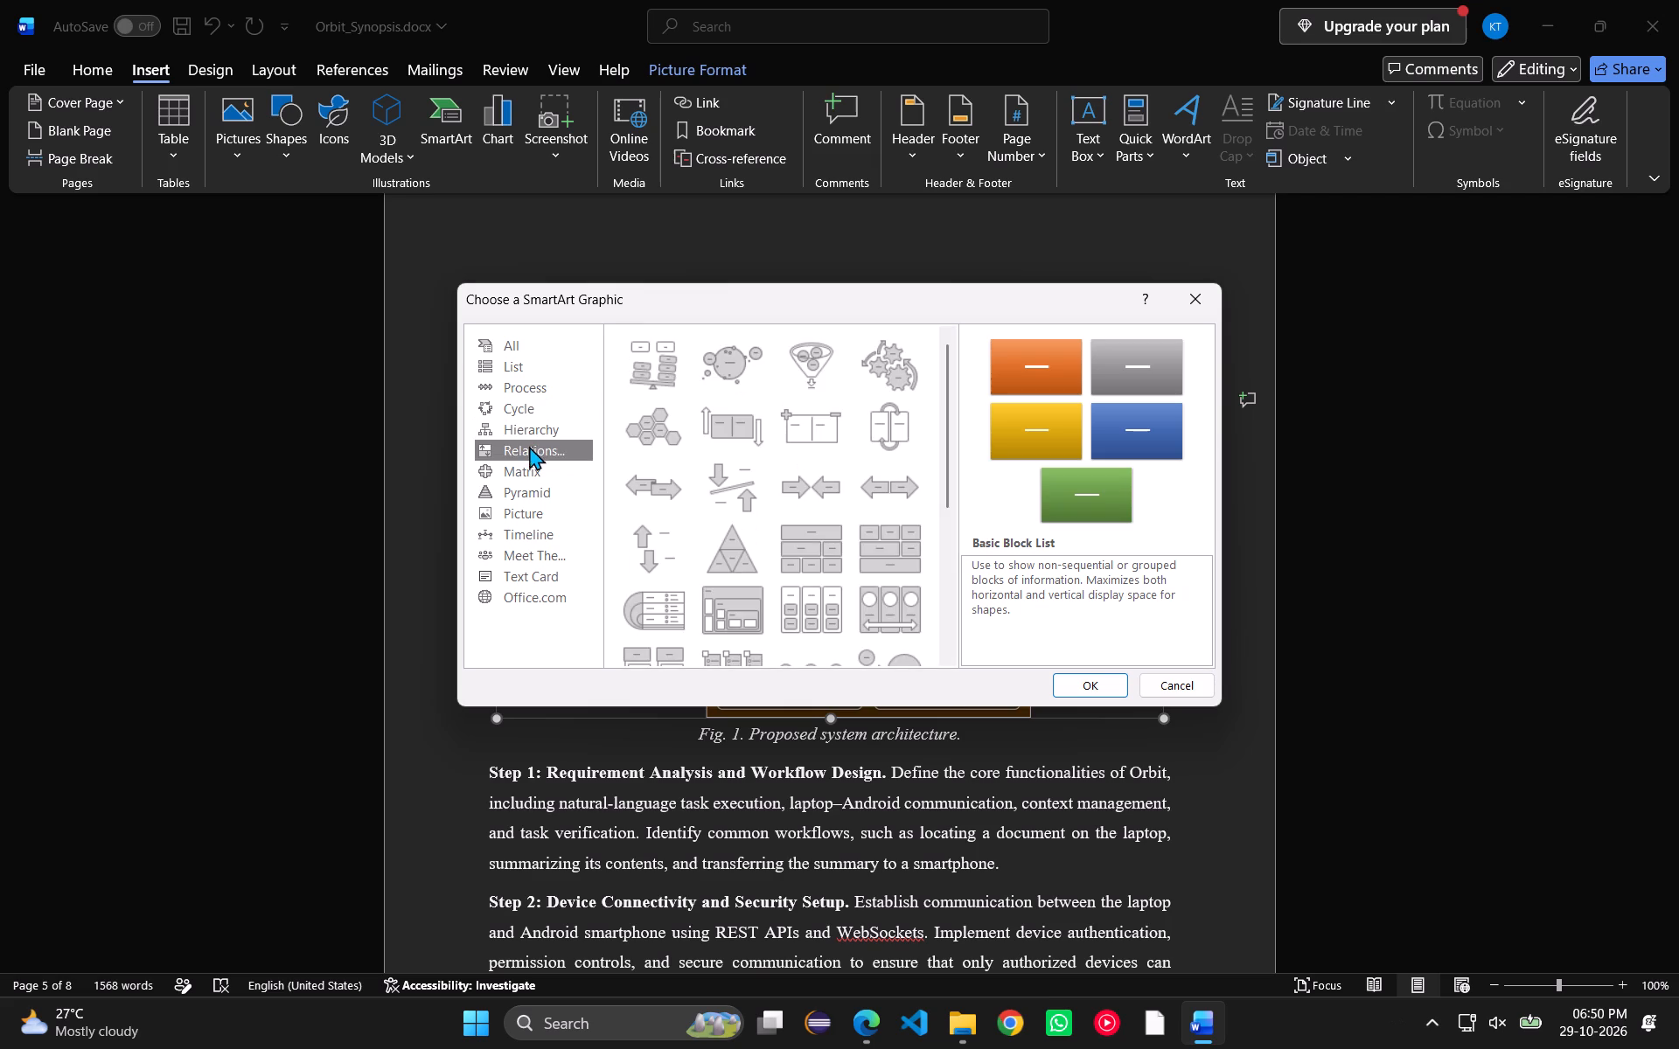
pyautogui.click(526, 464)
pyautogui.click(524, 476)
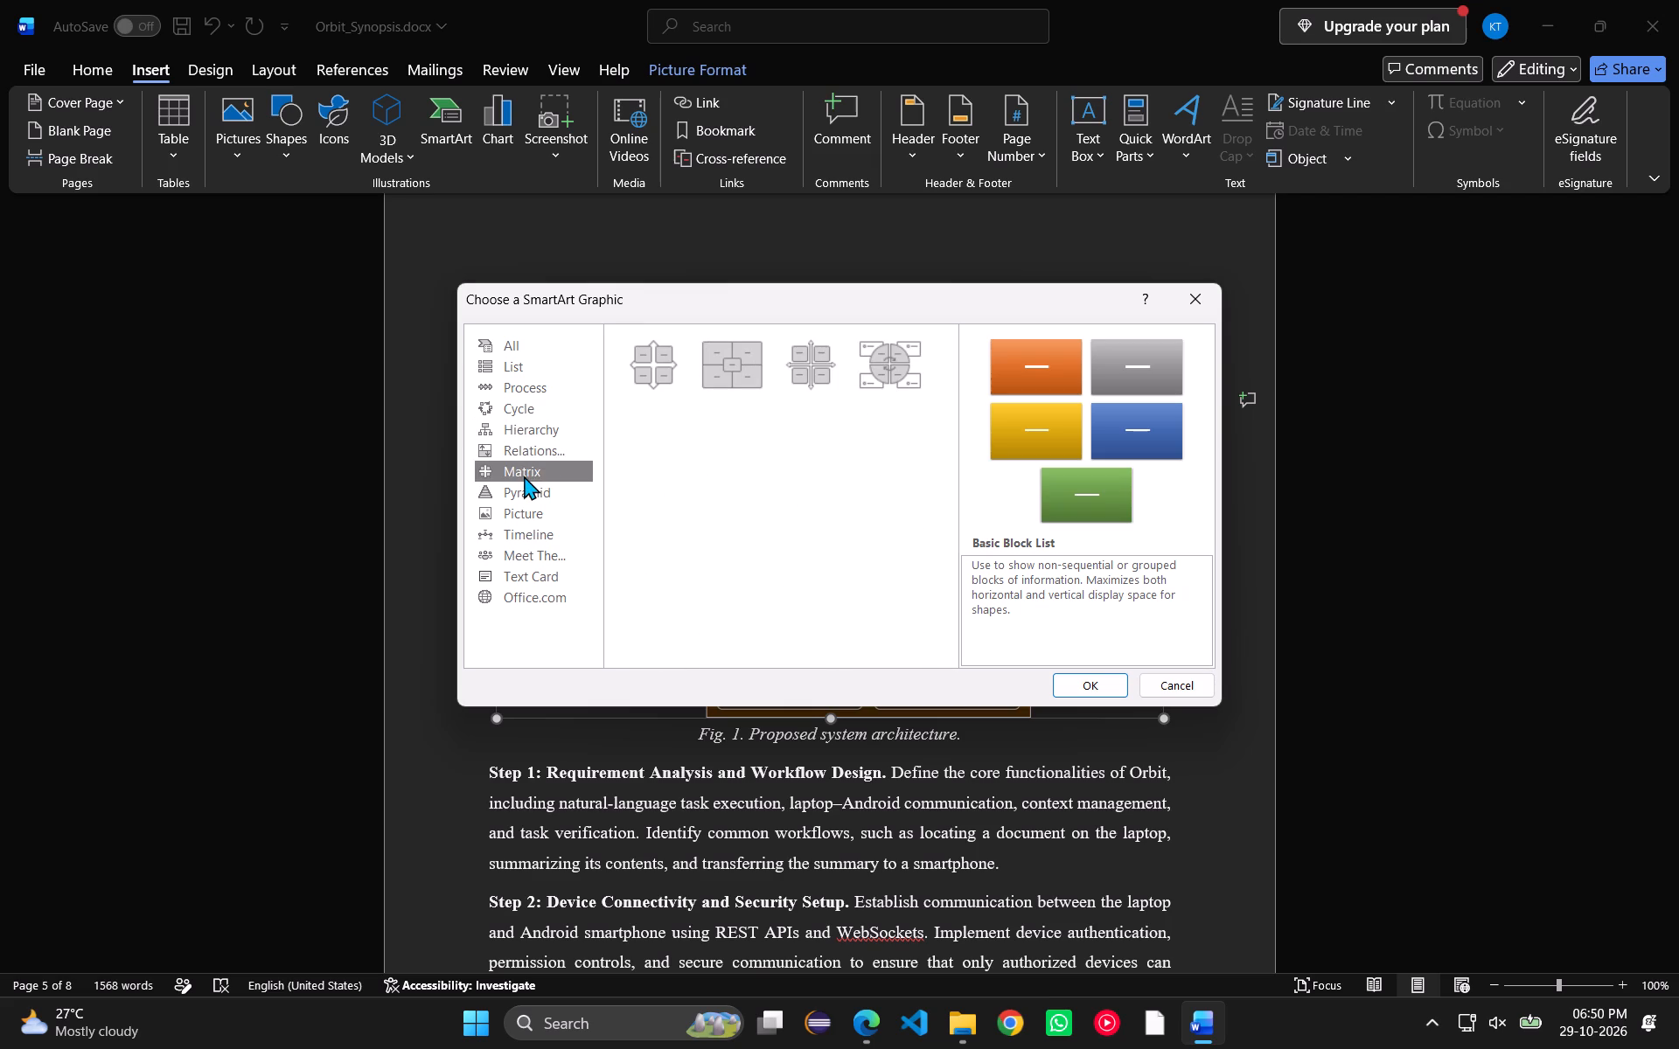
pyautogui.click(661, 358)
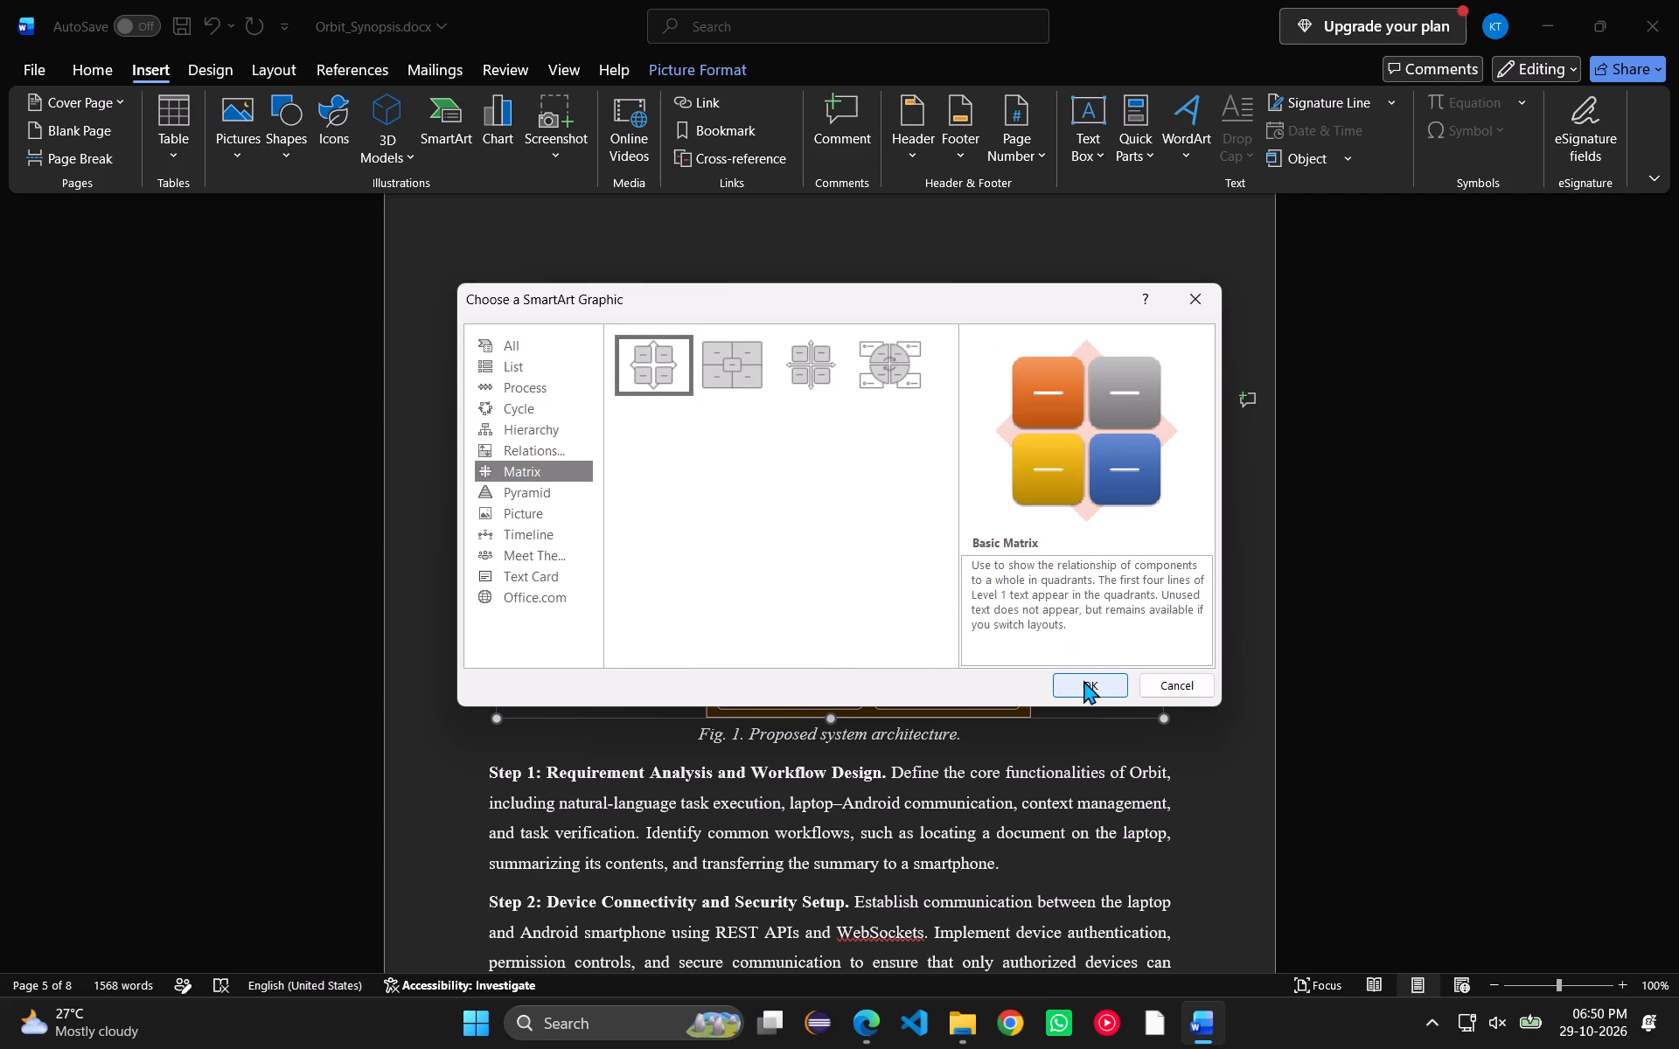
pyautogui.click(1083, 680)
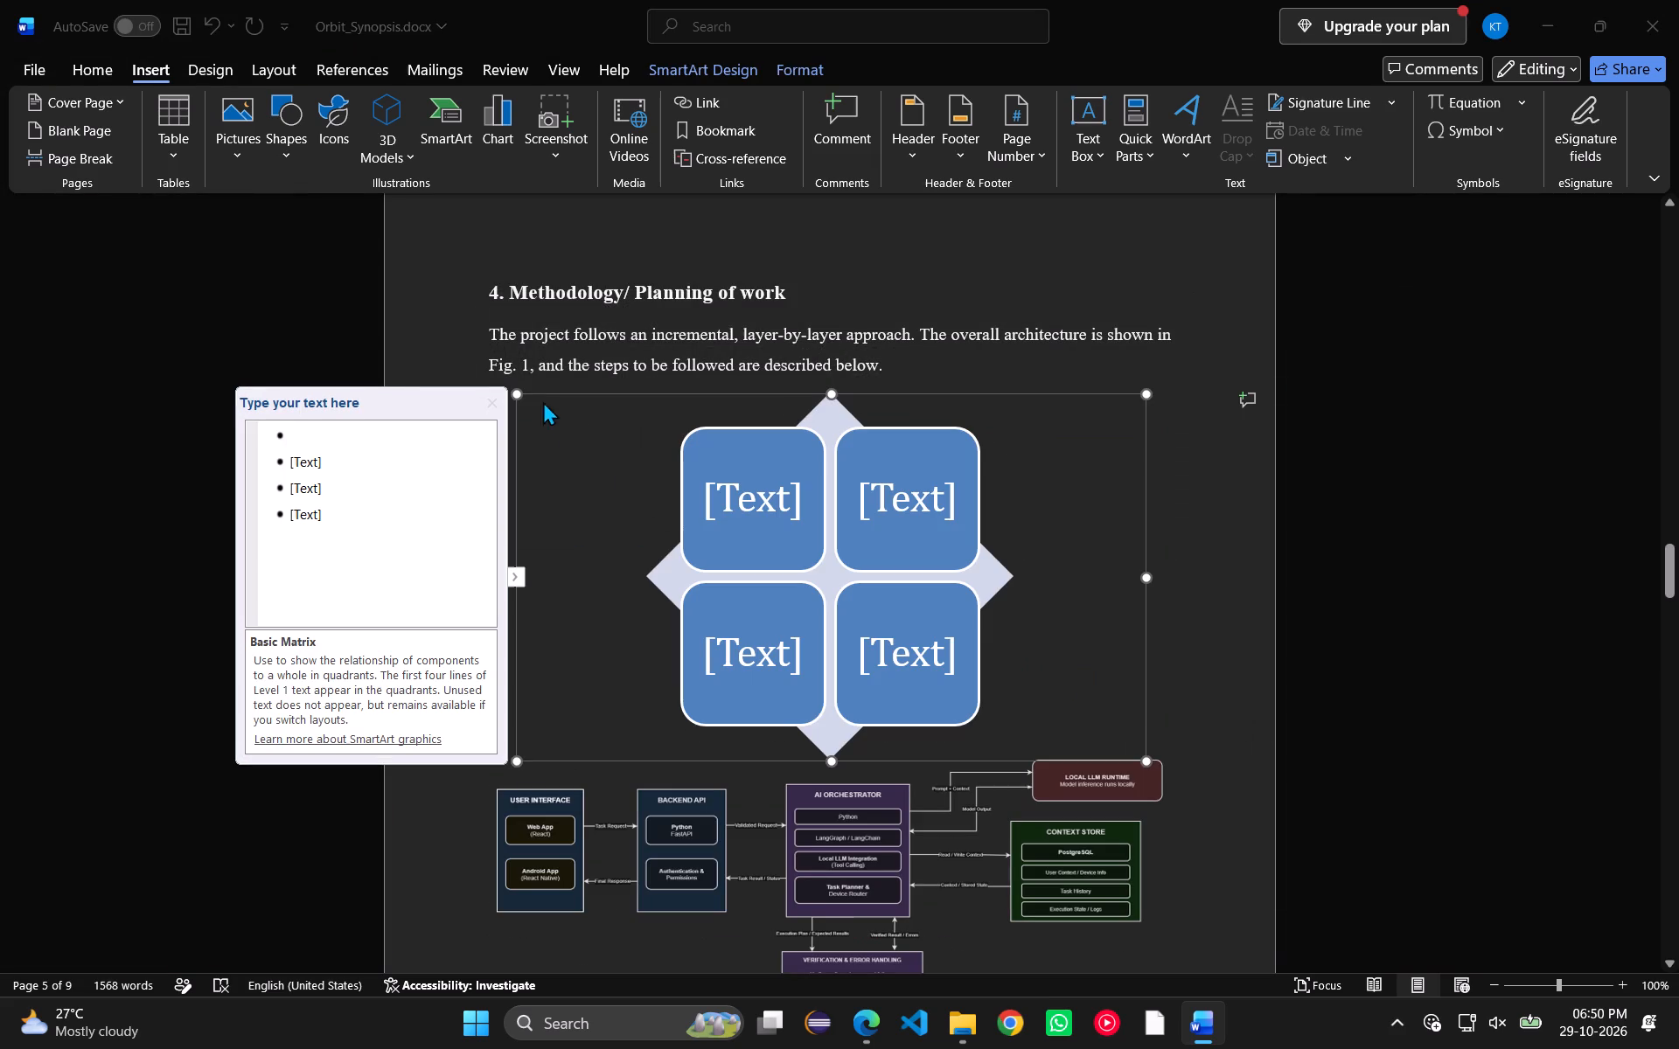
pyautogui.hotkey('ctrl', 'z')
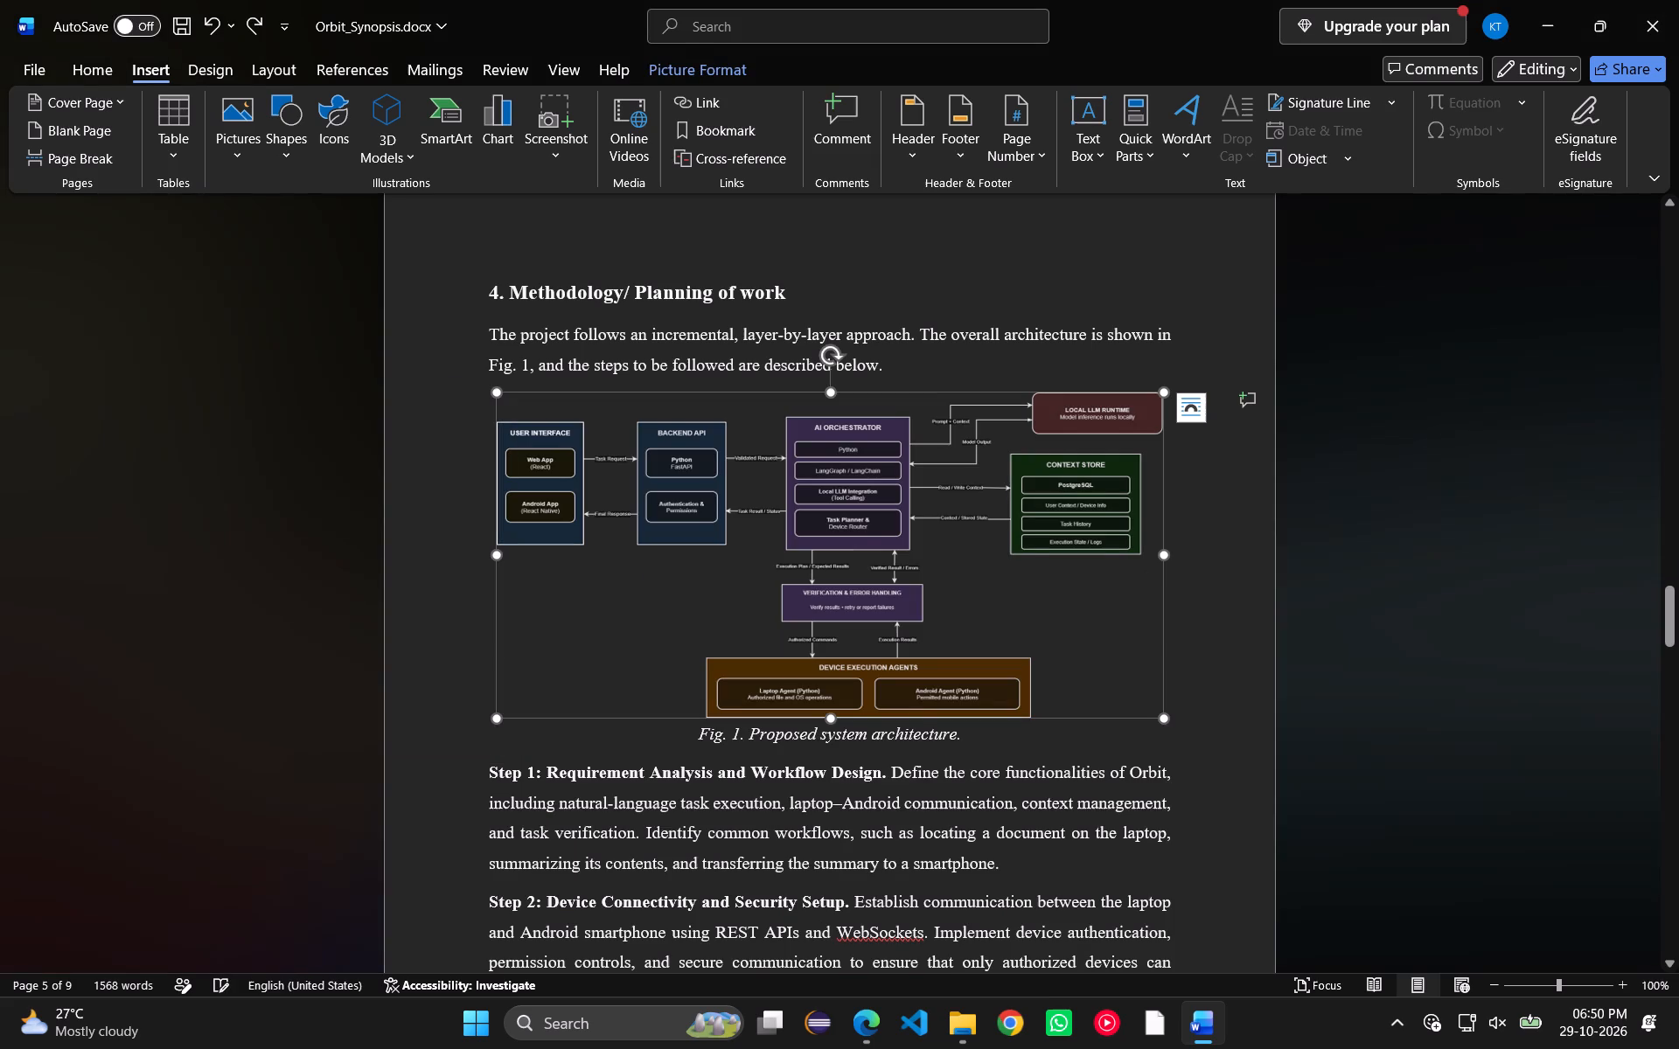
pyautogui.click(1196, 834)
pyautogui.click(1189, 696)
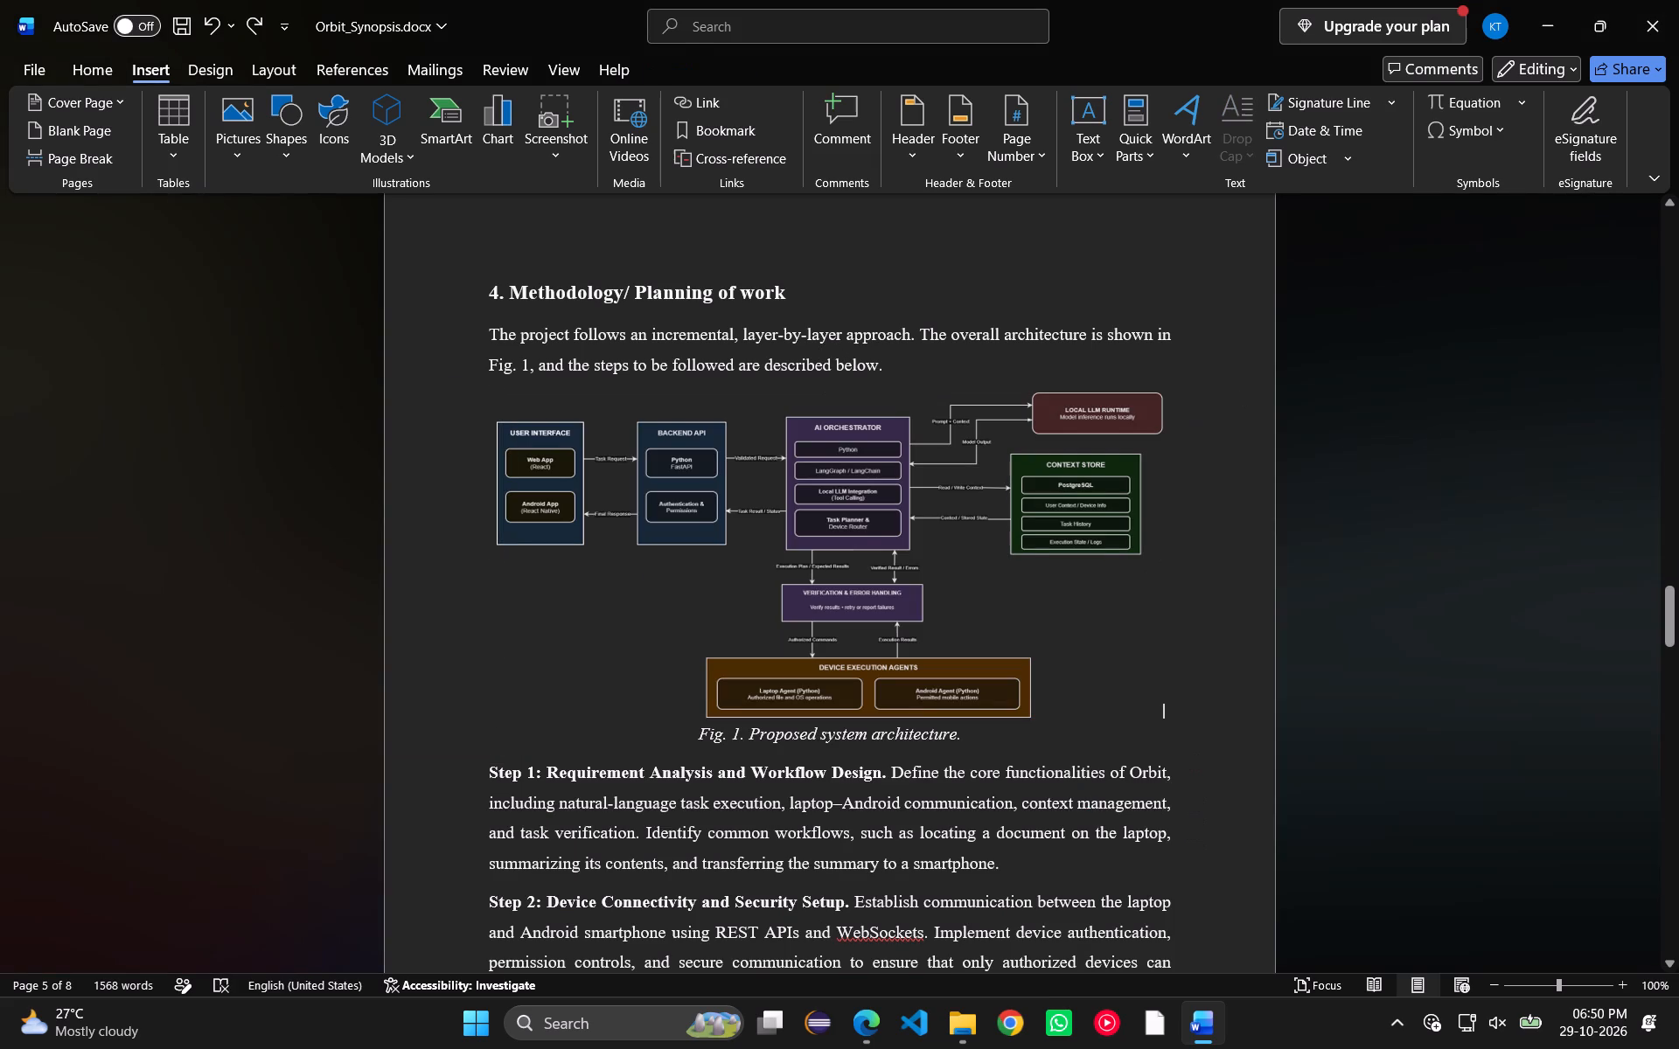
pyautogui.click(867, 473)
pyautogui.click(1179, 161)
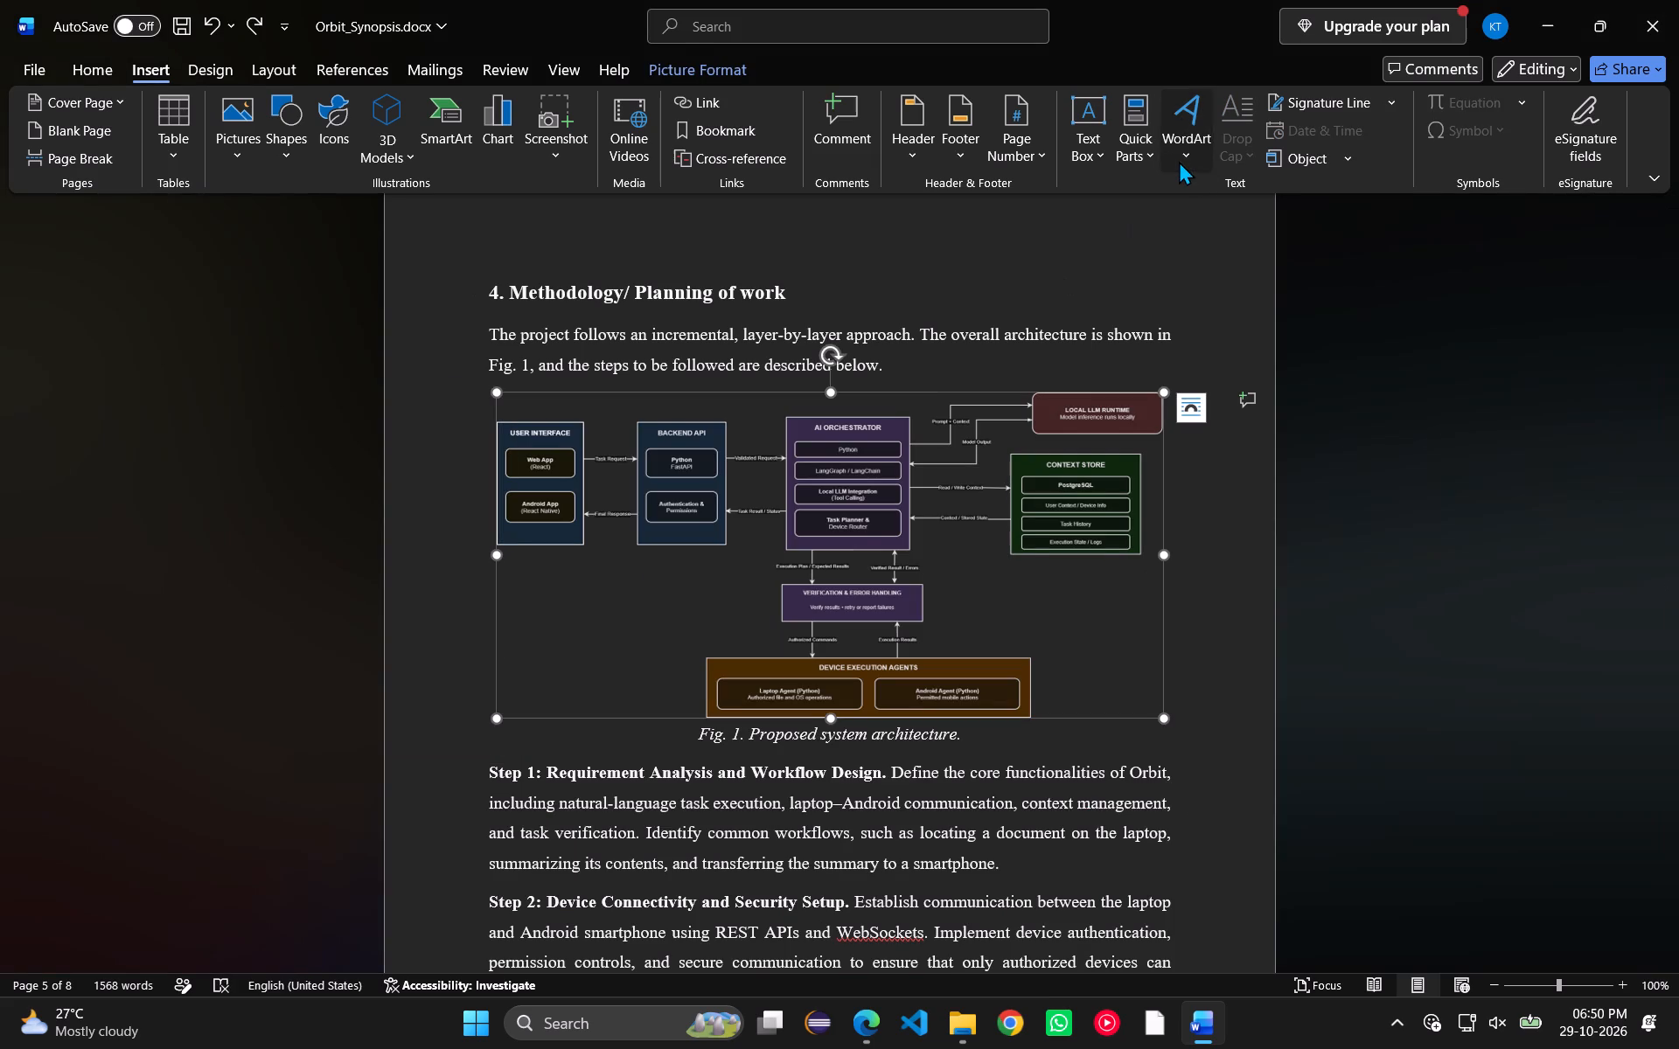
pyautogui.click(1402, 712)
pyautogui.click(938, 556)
# Switch to the Orbit AI Explanation Rewrite chat in Edge and ask ChatGPT "where to find graphics format".
pyautogui.click(885, 1031)
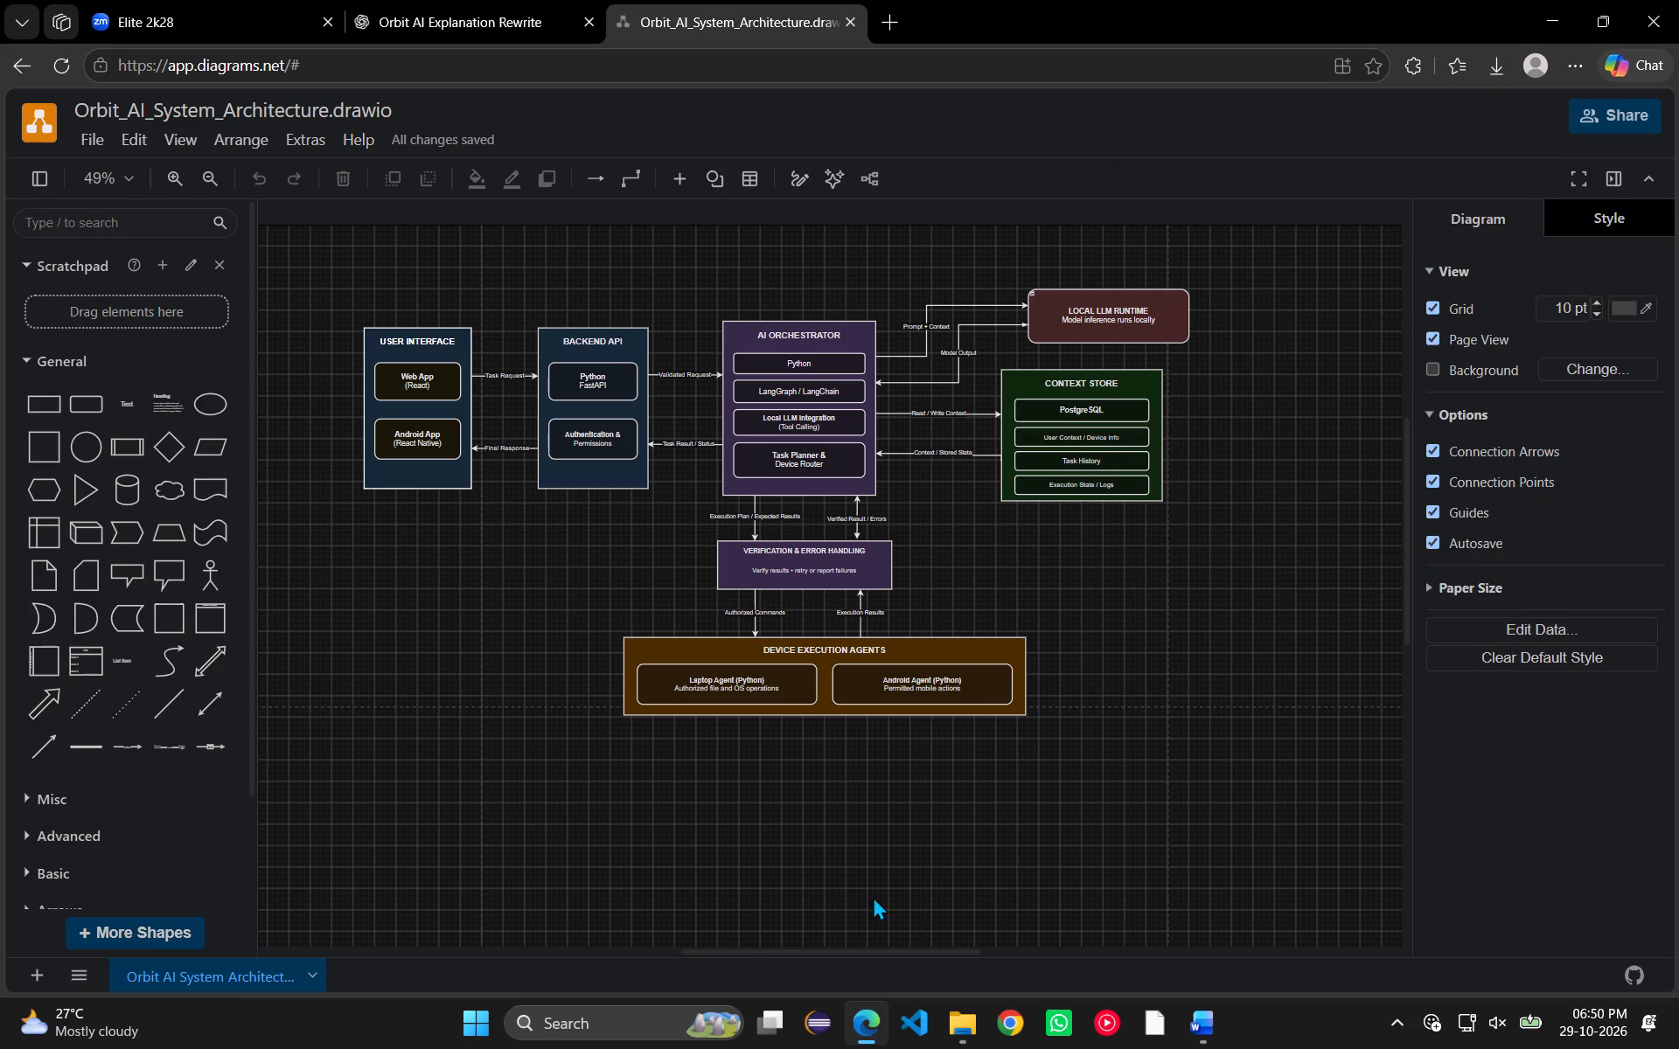
pyautogui.click(581, 0)
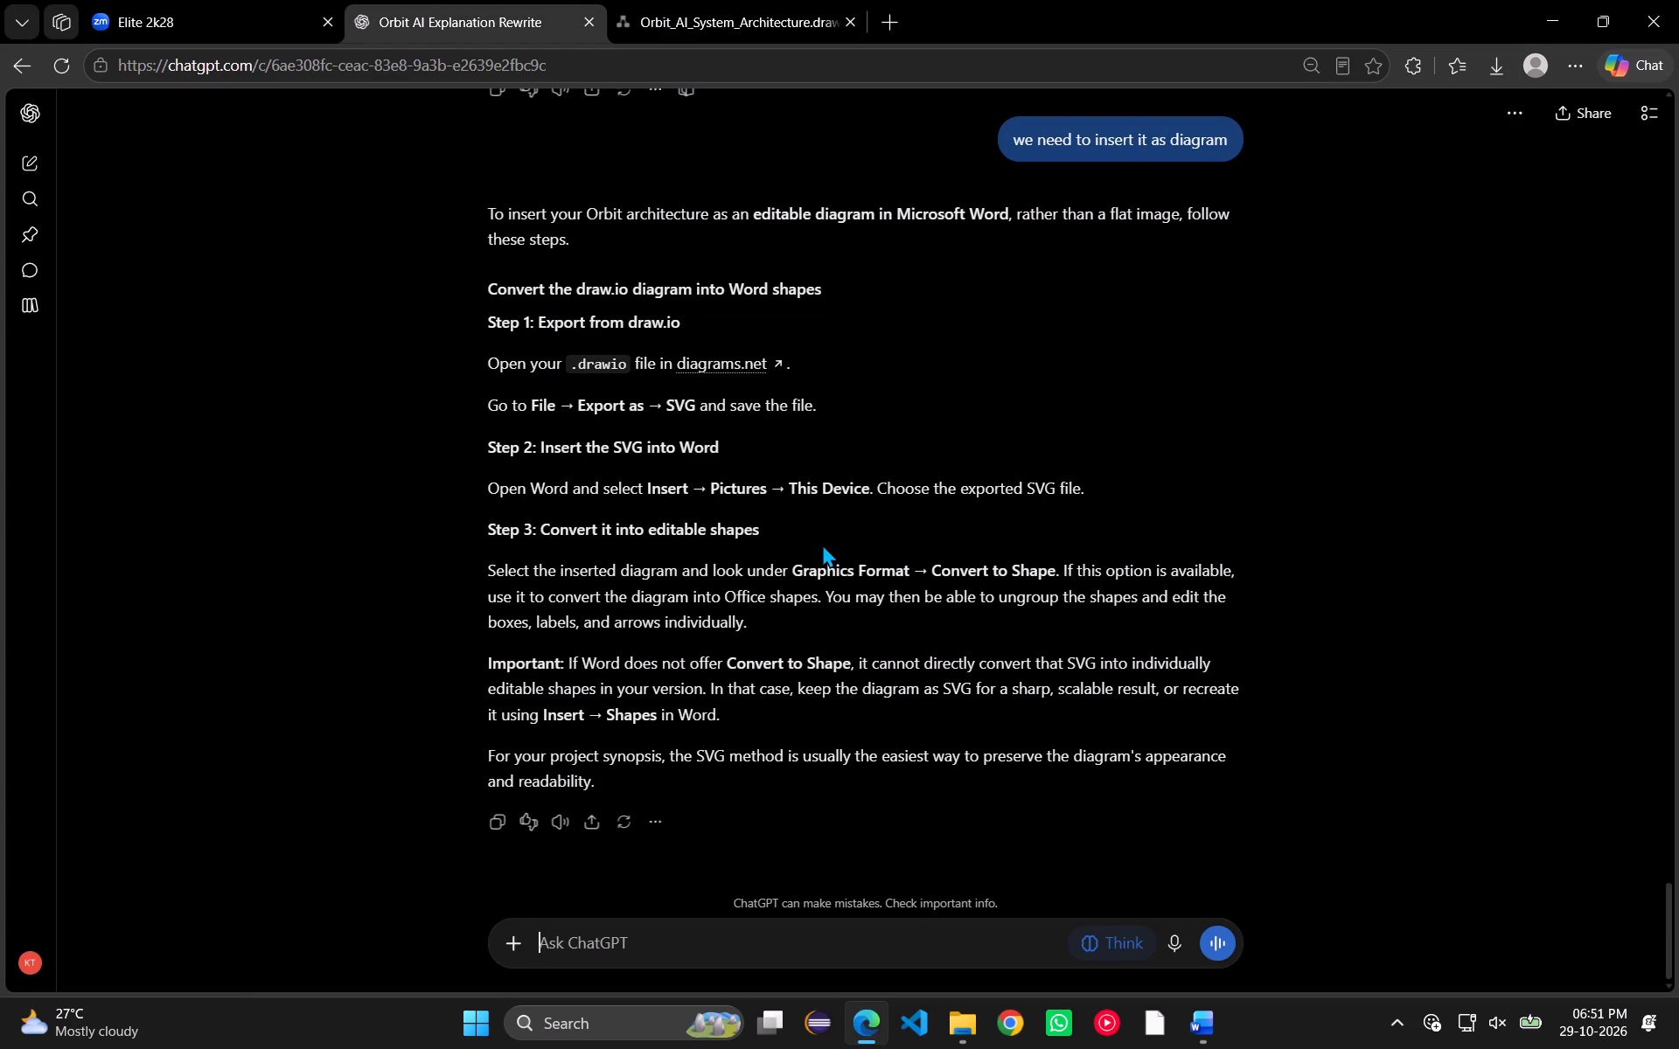
pyautogui.click(259, 0)
pyautogui.click(492, 0)
pyautogui.click(712, 969)
pyautogui.press('w')
pyautogui.write('here to find graphics format')
pyautogui.press('Return')
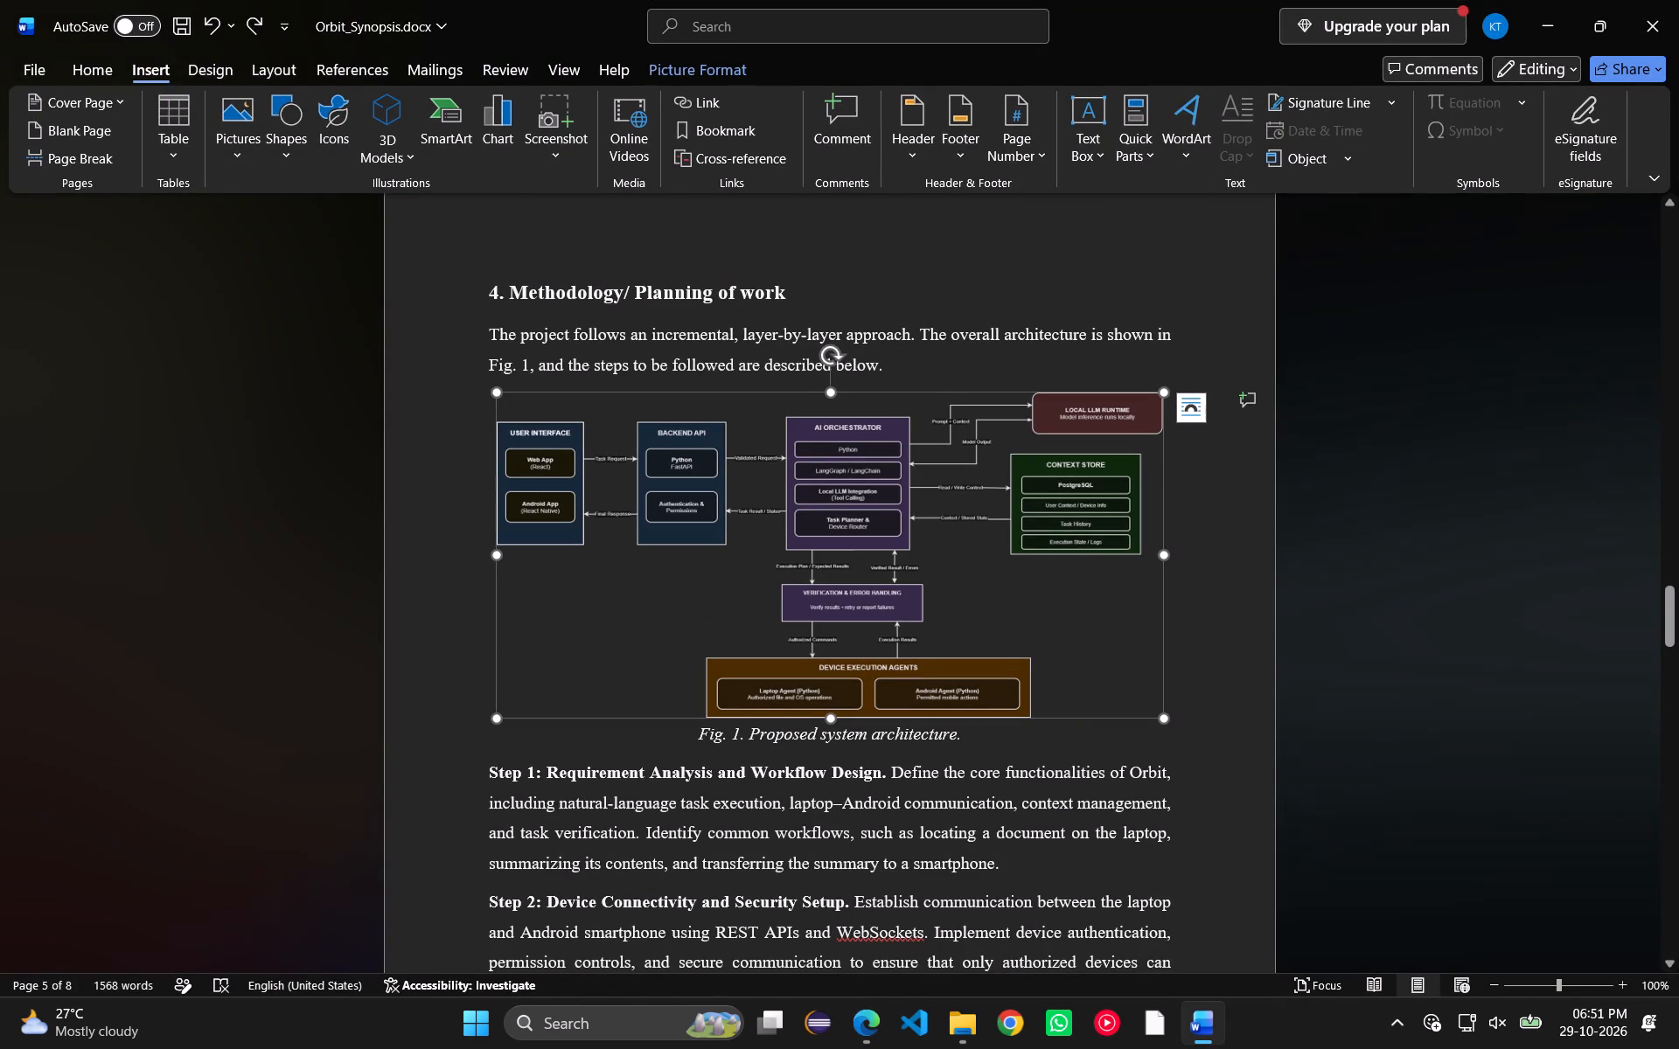
pyautogui.click(941, 485)
pyautogui.rightClick(878, 550)
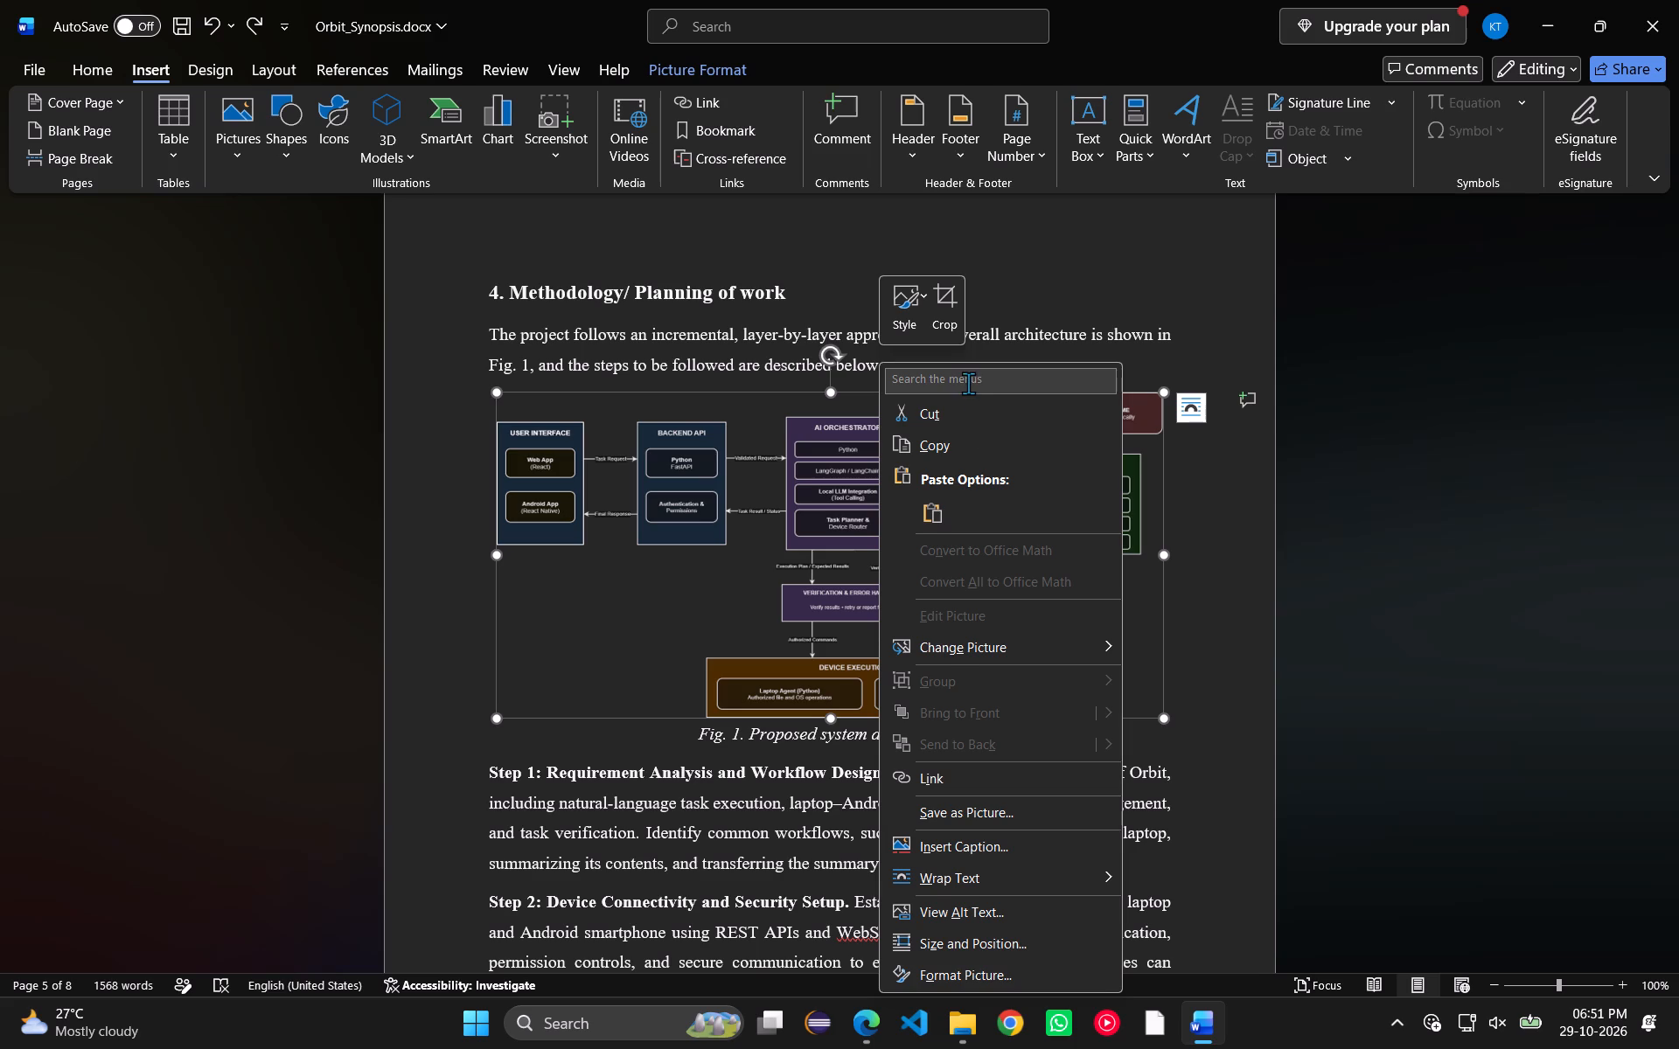
pyautogui.click(968, 383)
pyautogui.hotkey('shift', 'g')
pyautogui.write('ra')
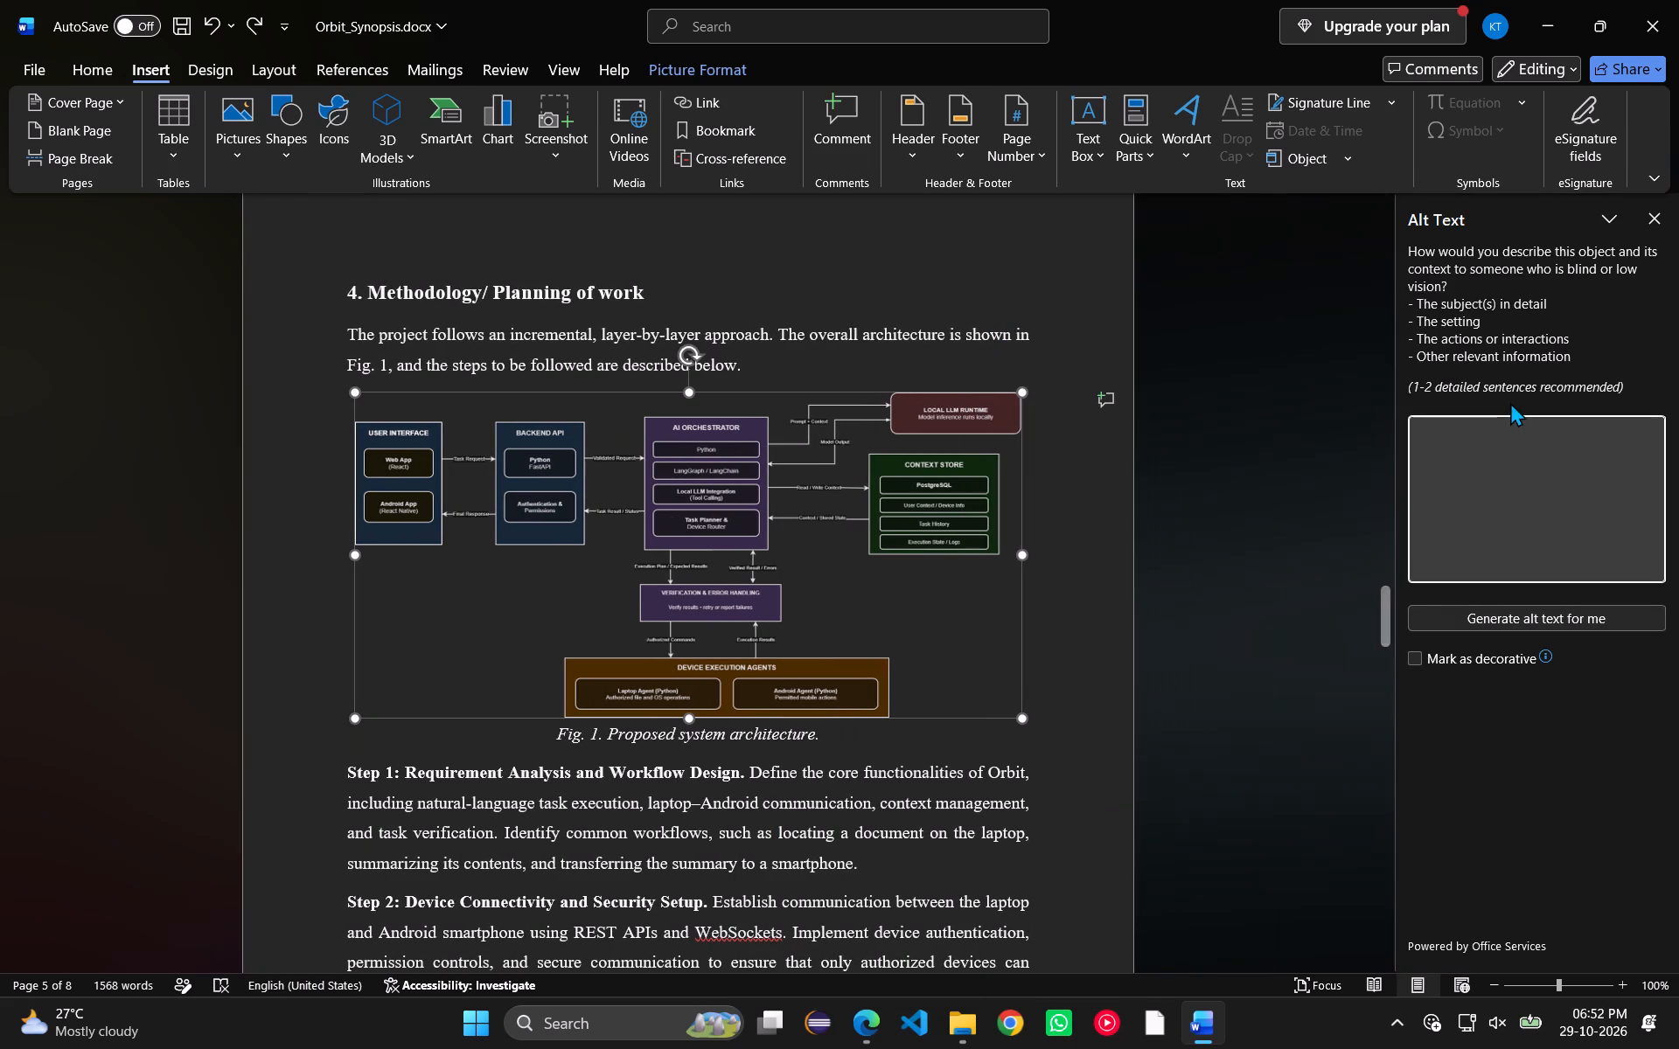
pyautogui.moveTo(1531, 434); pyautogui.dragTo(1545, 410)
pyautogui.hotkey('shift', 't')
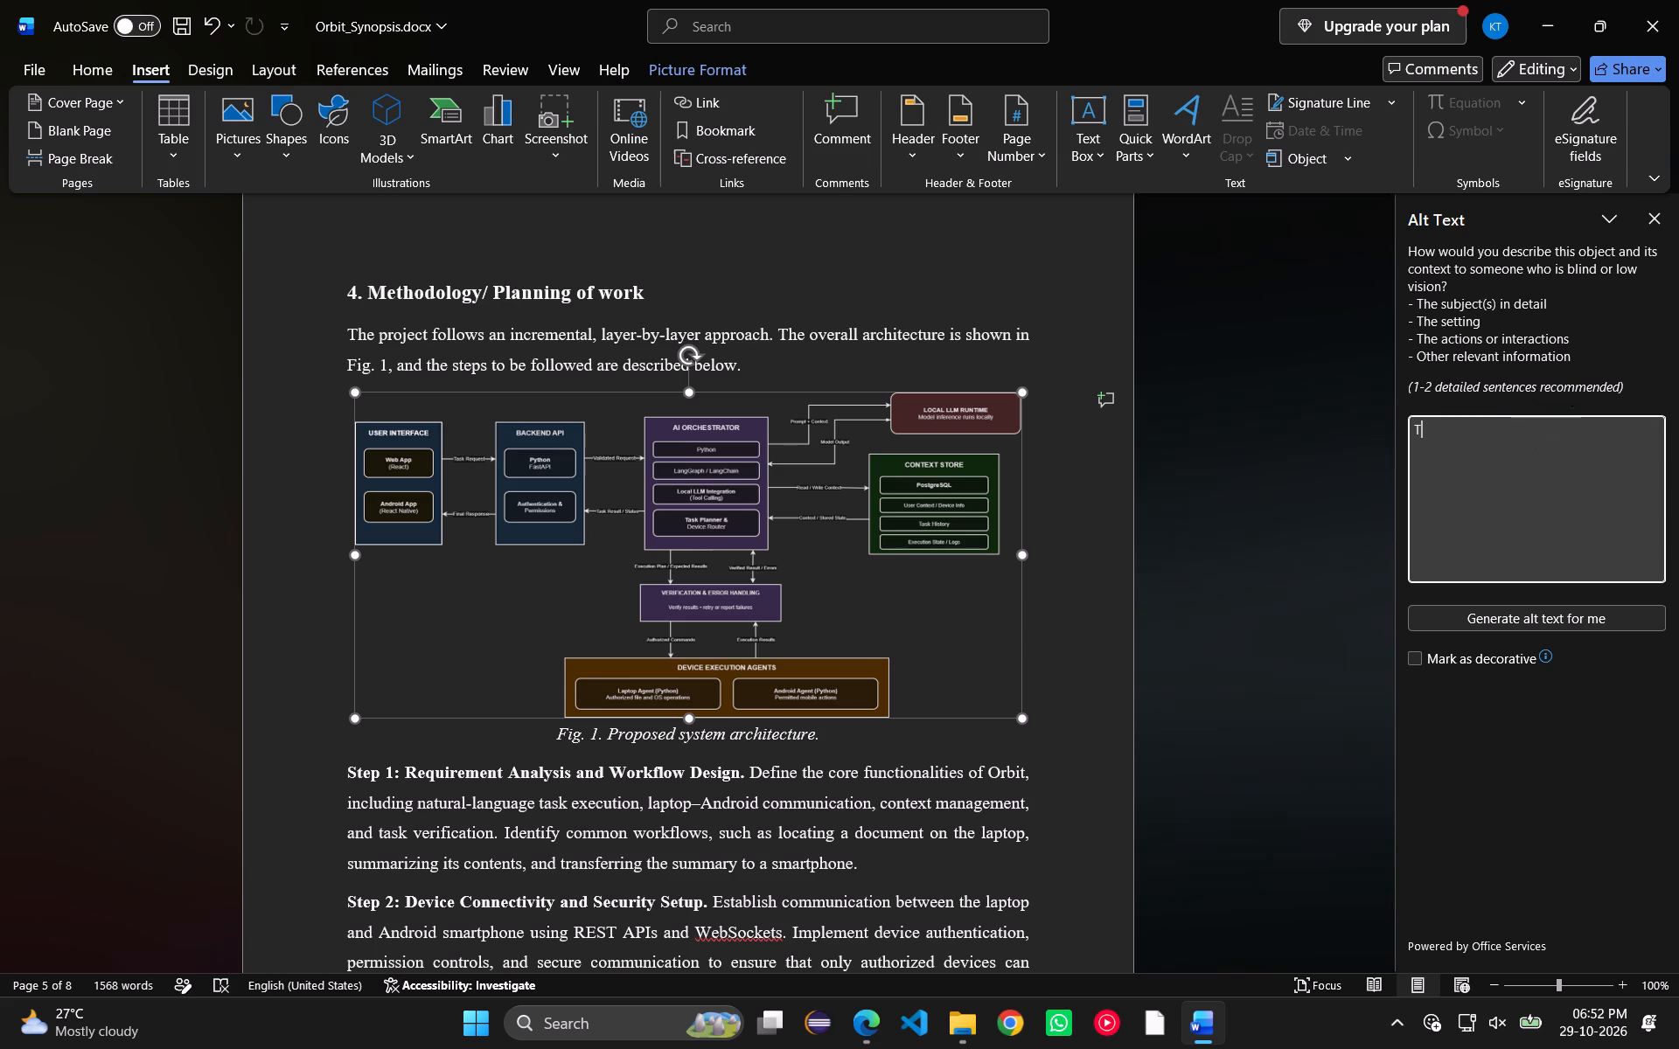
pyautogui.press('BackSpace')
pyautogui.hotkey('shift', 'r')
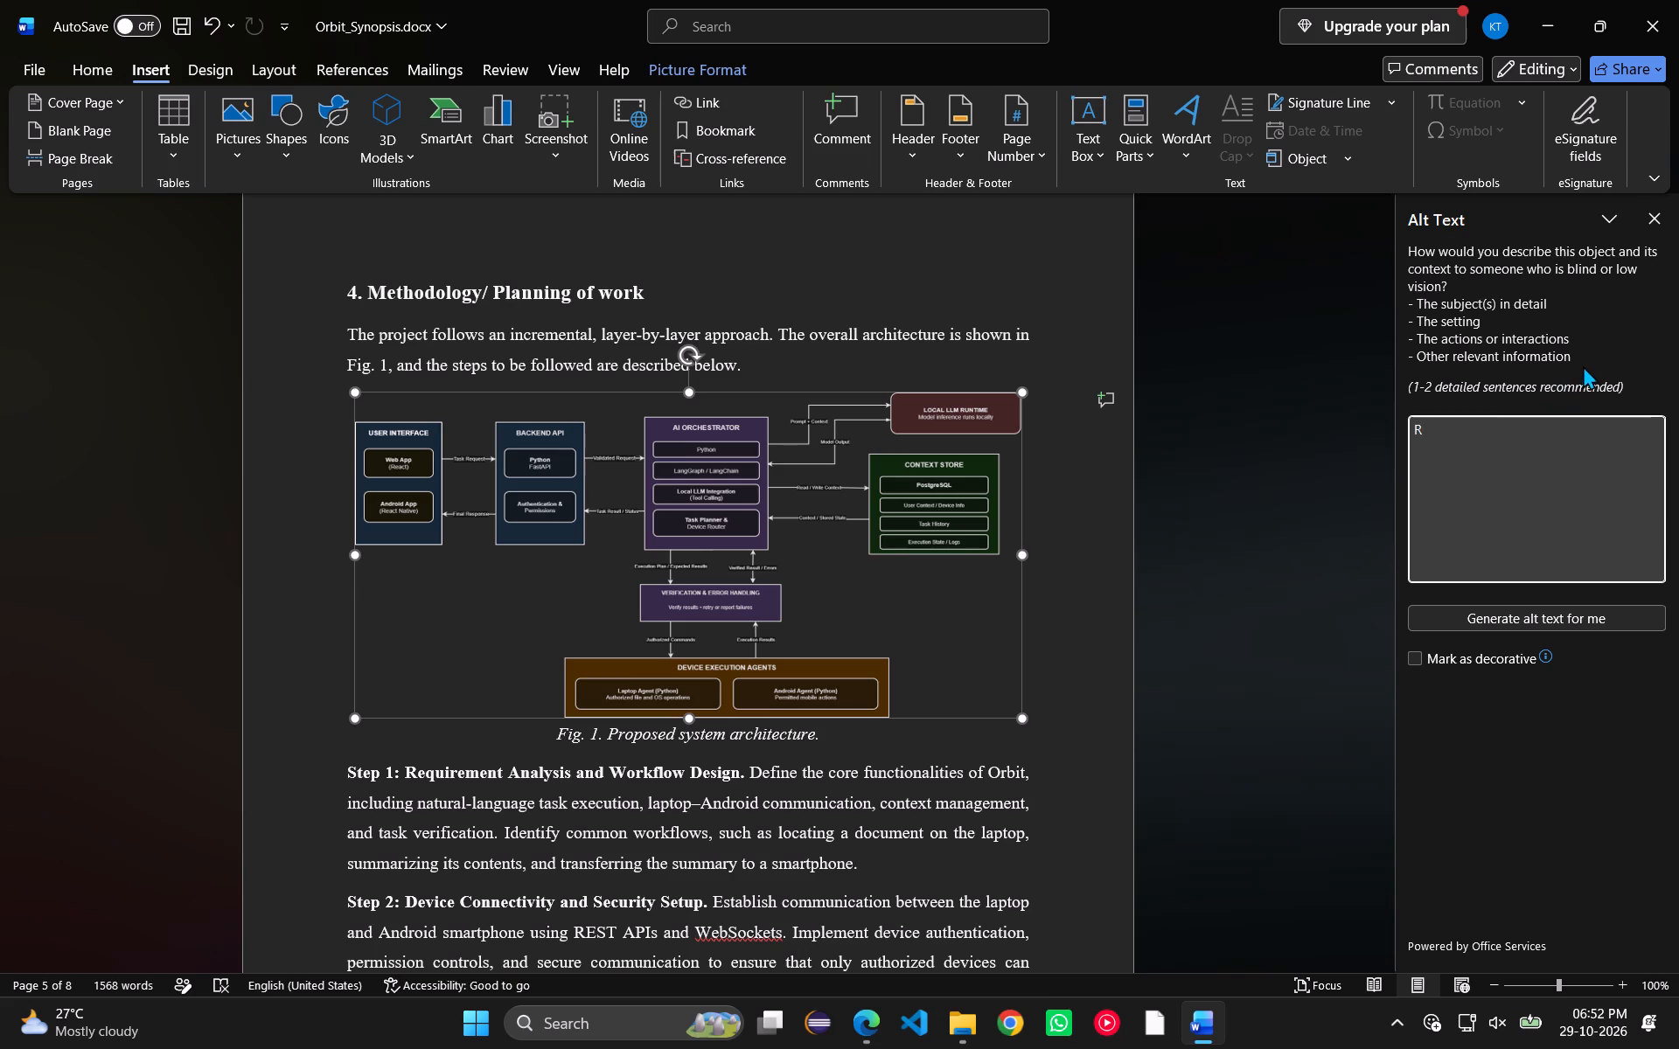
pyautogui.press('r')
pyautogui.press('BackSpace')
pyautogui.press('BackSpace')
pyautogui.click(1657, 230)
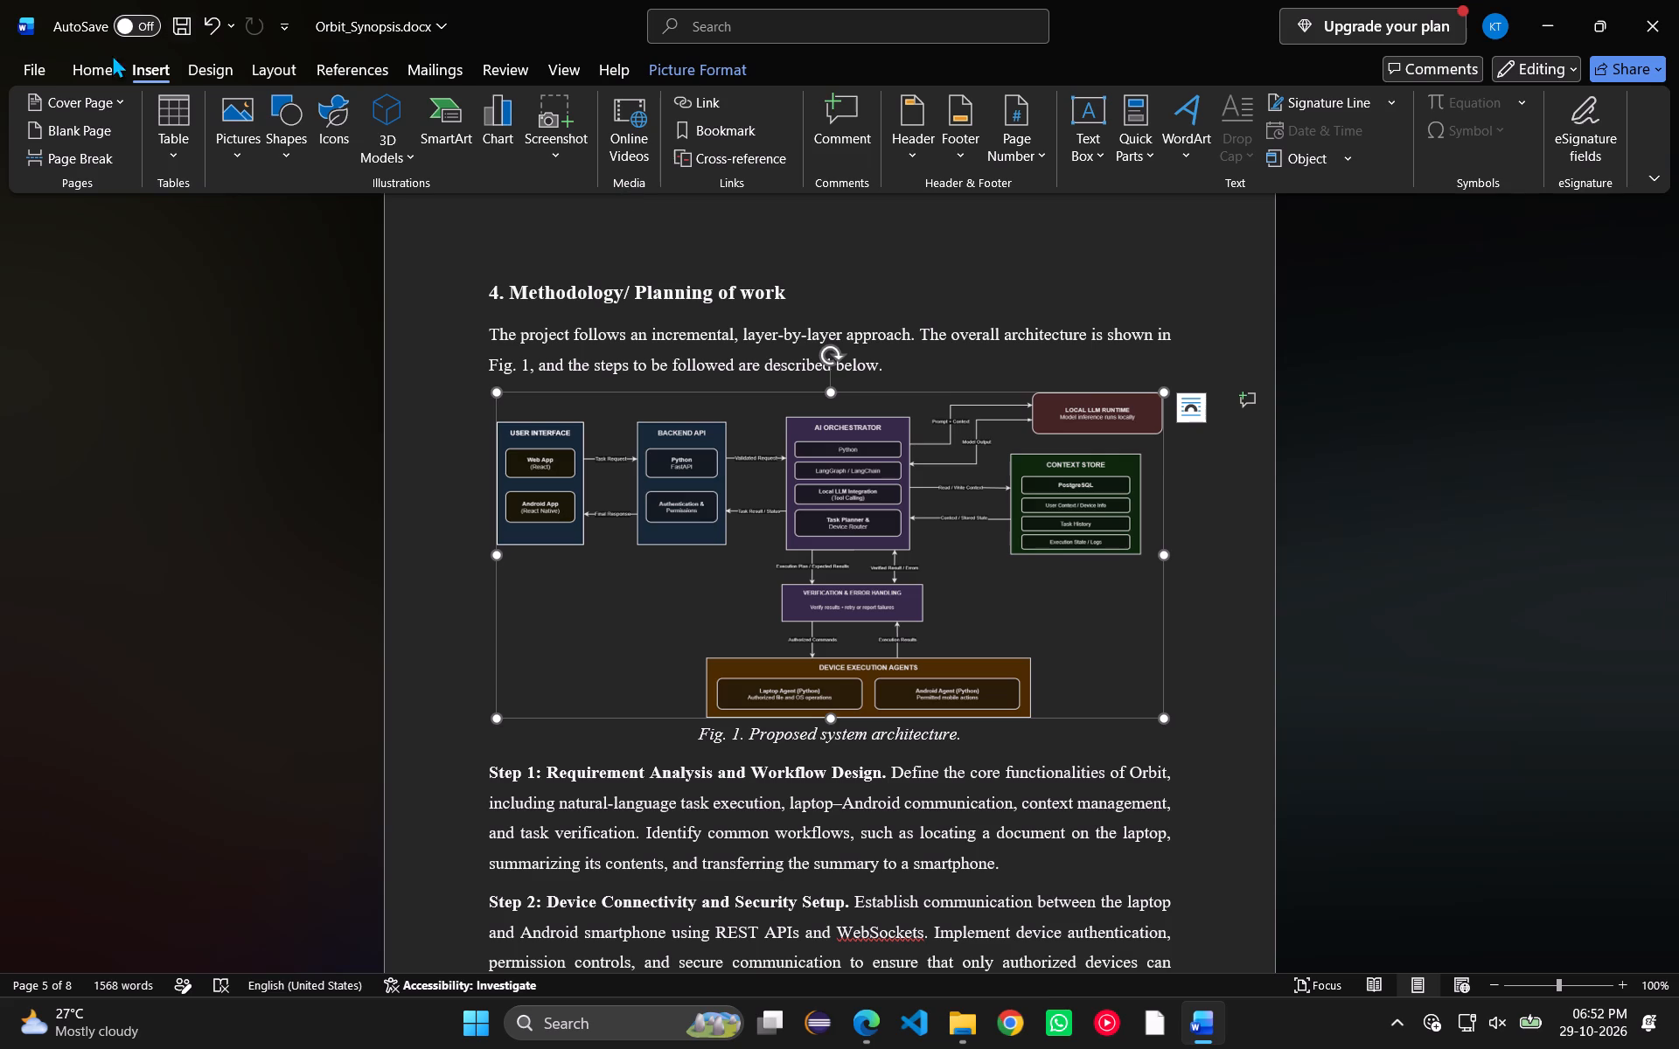
# Check Word's file options, the Fig. 1 picture's available commands and the ribbon display options for Graphics Format.
pyautogui.click(71, 70)
pyautogui.click(37, 72)
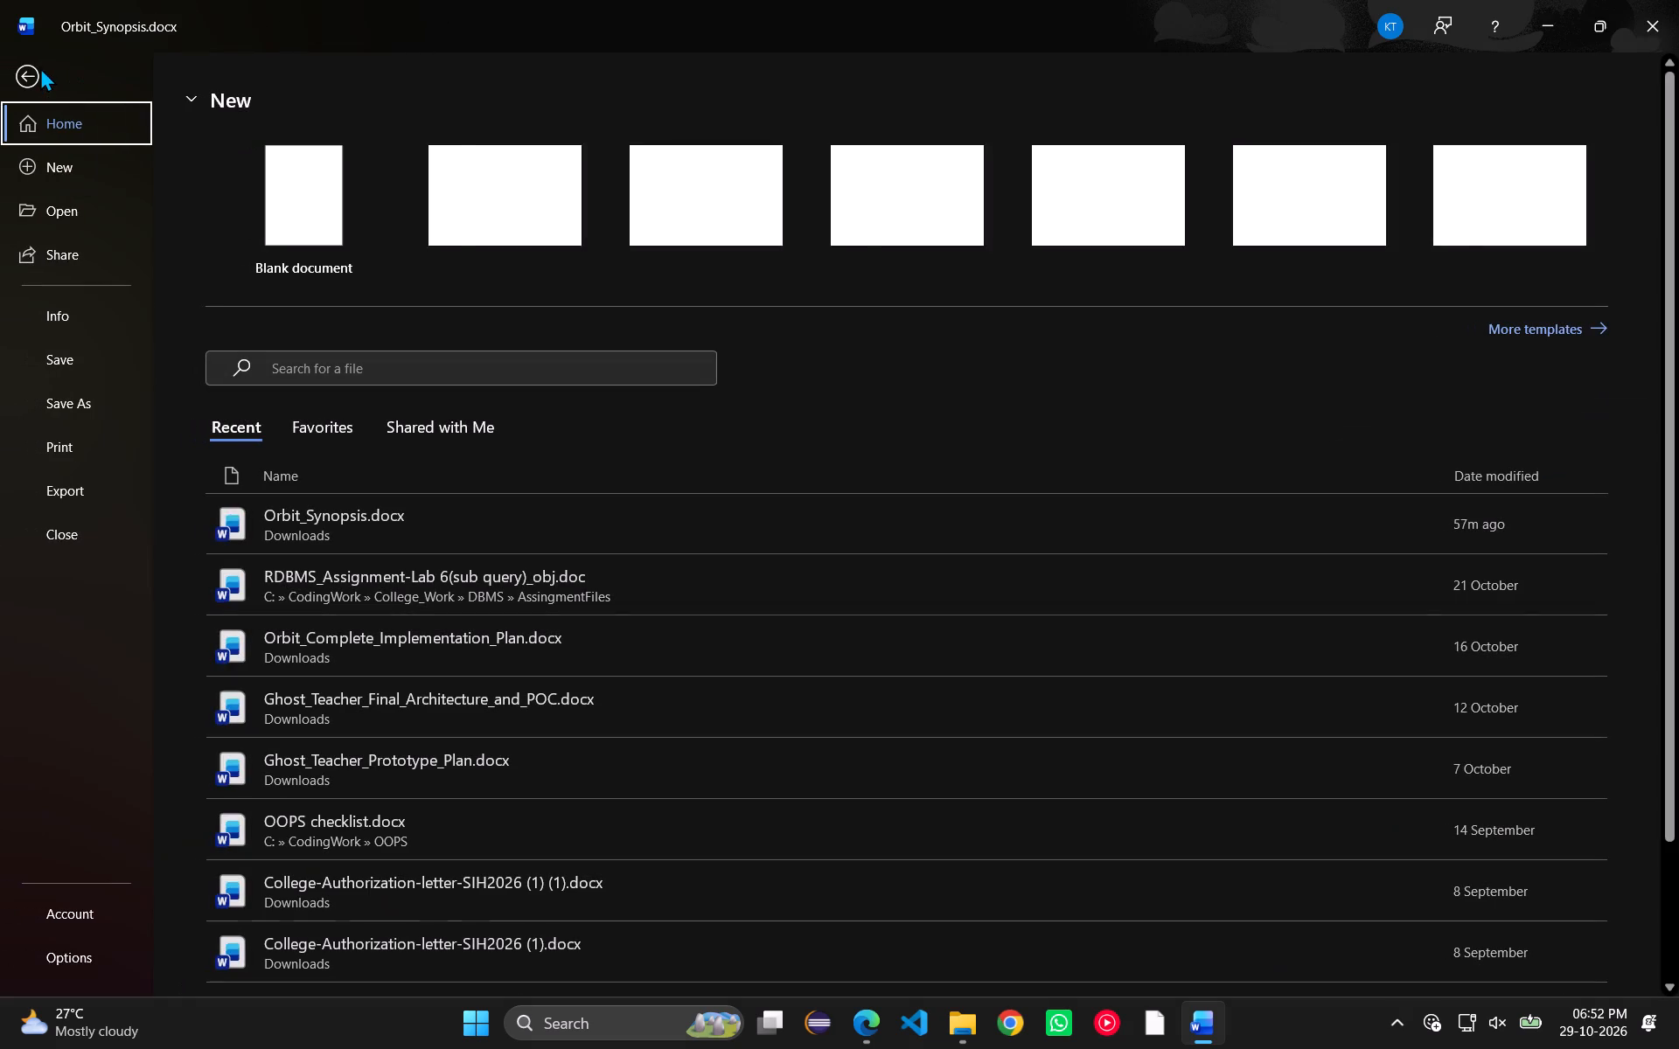
pyautogui.click(31, 66)
pyautogui.rightClick(894, 517)
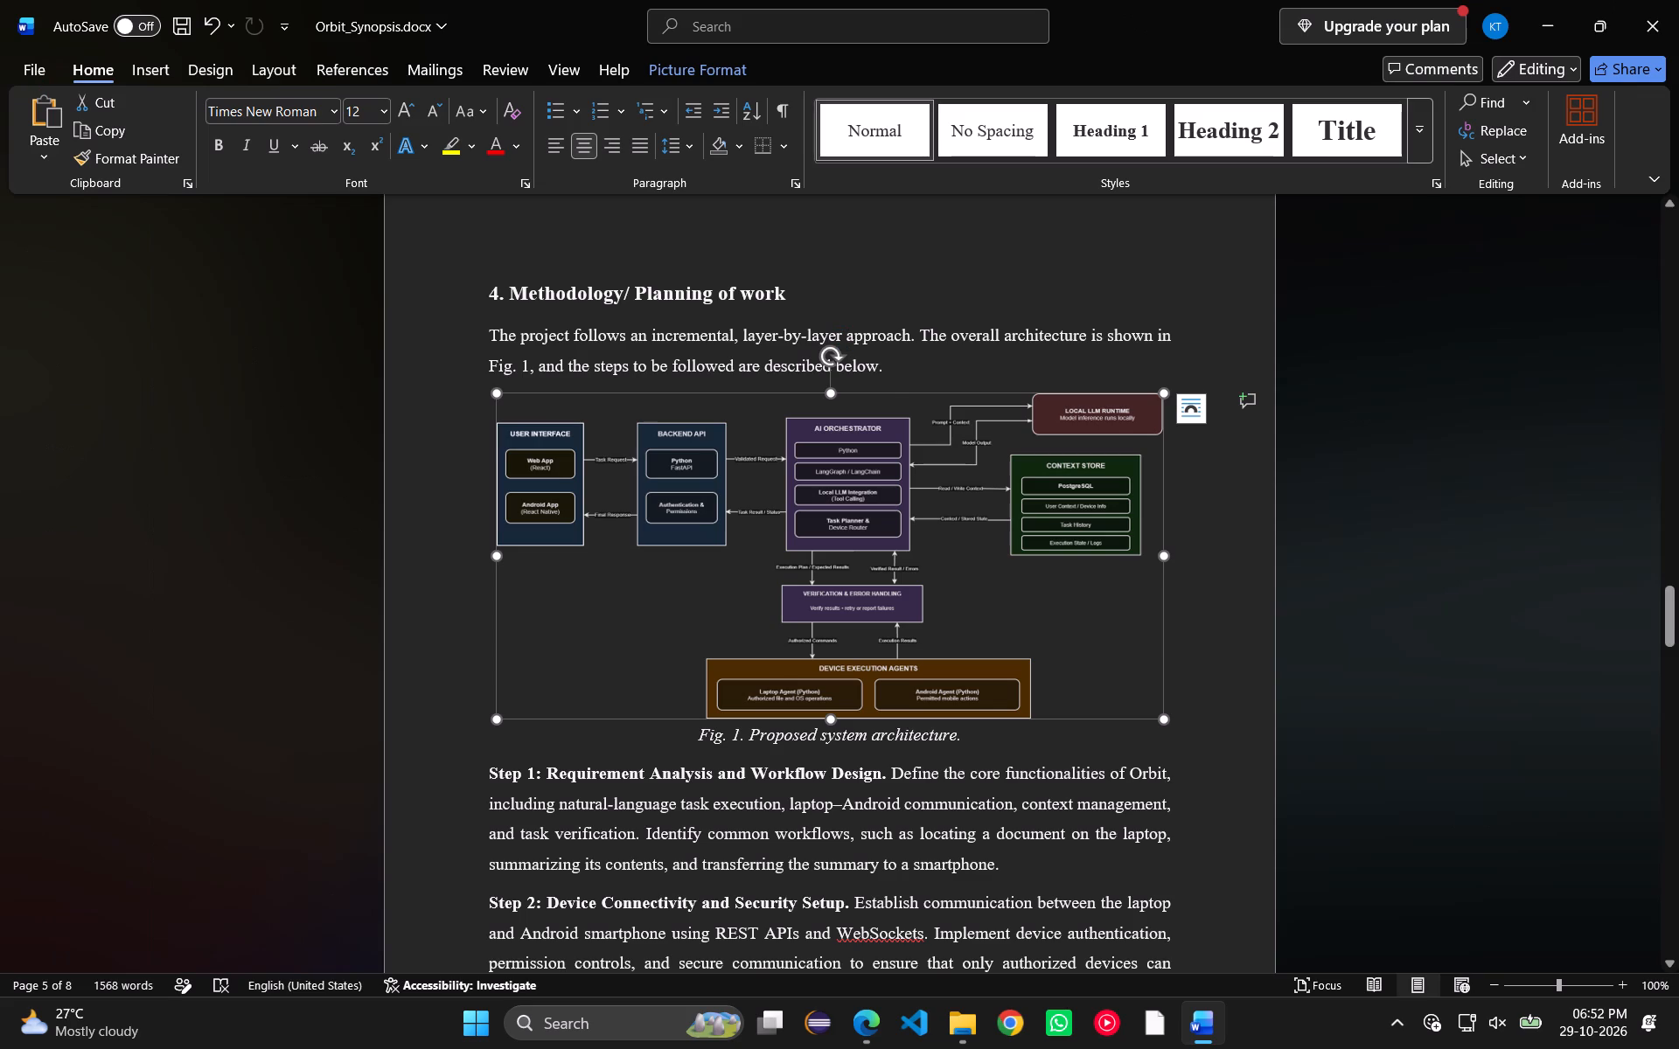
pyautogui.click(776, 498)
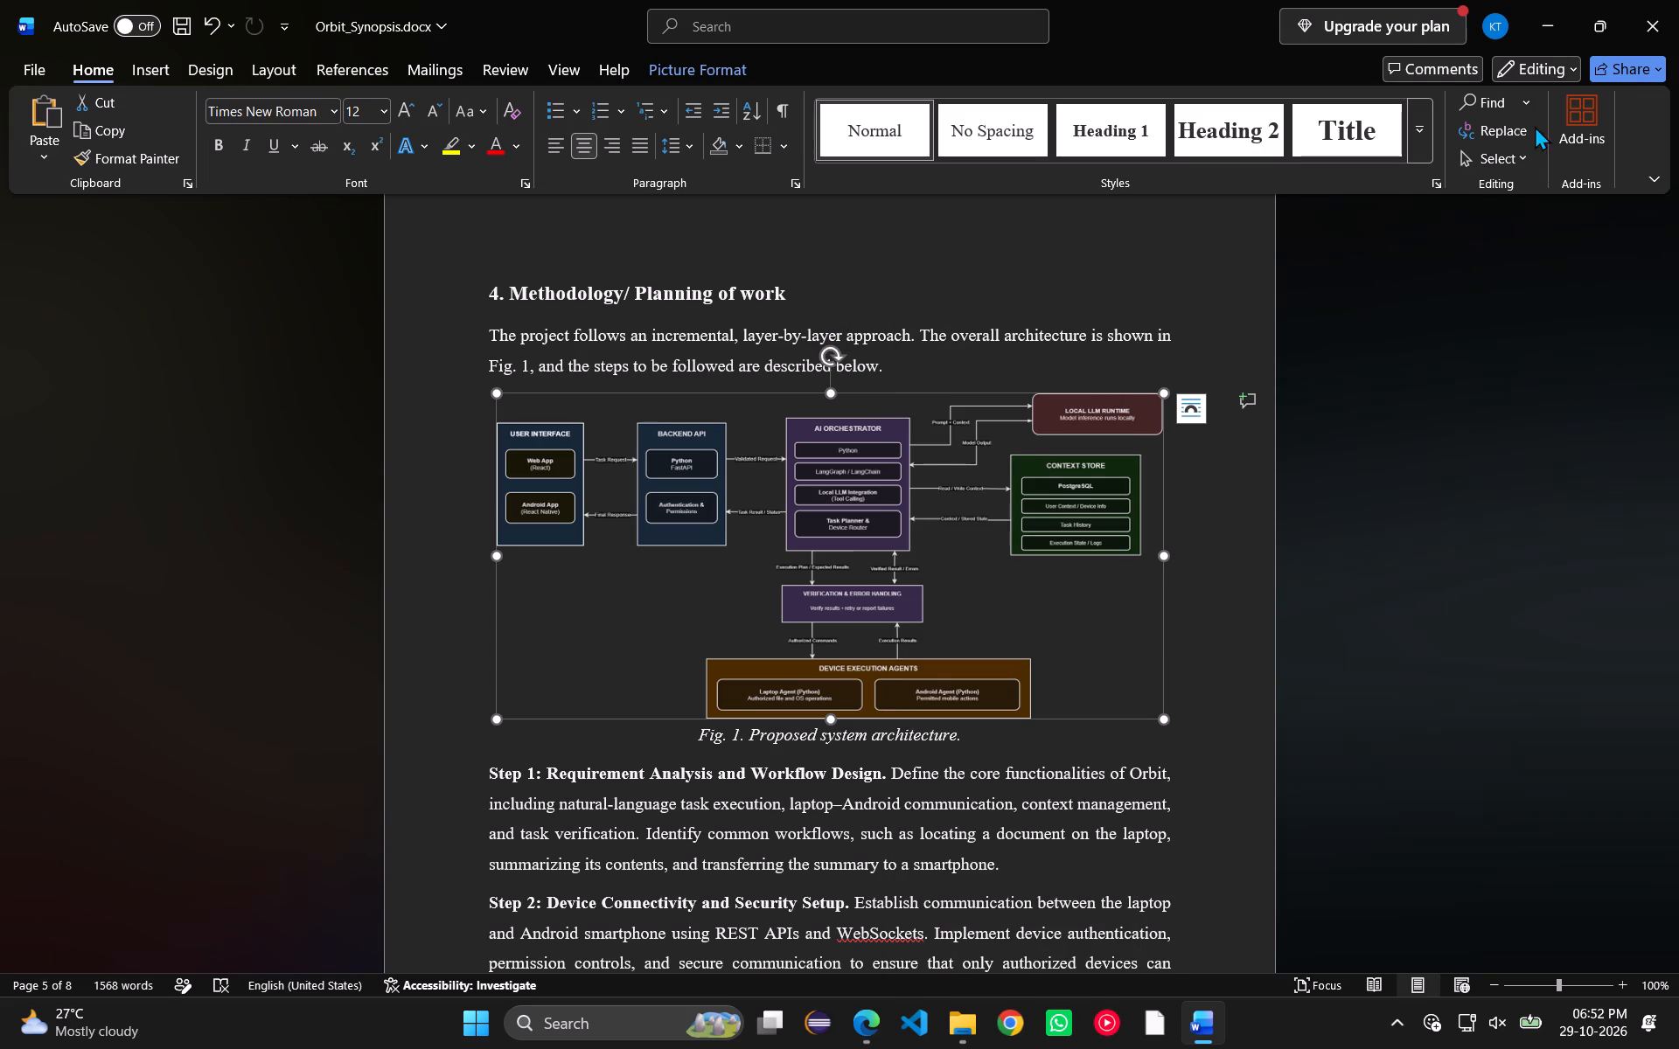
pyautogui.click(1660, 178)
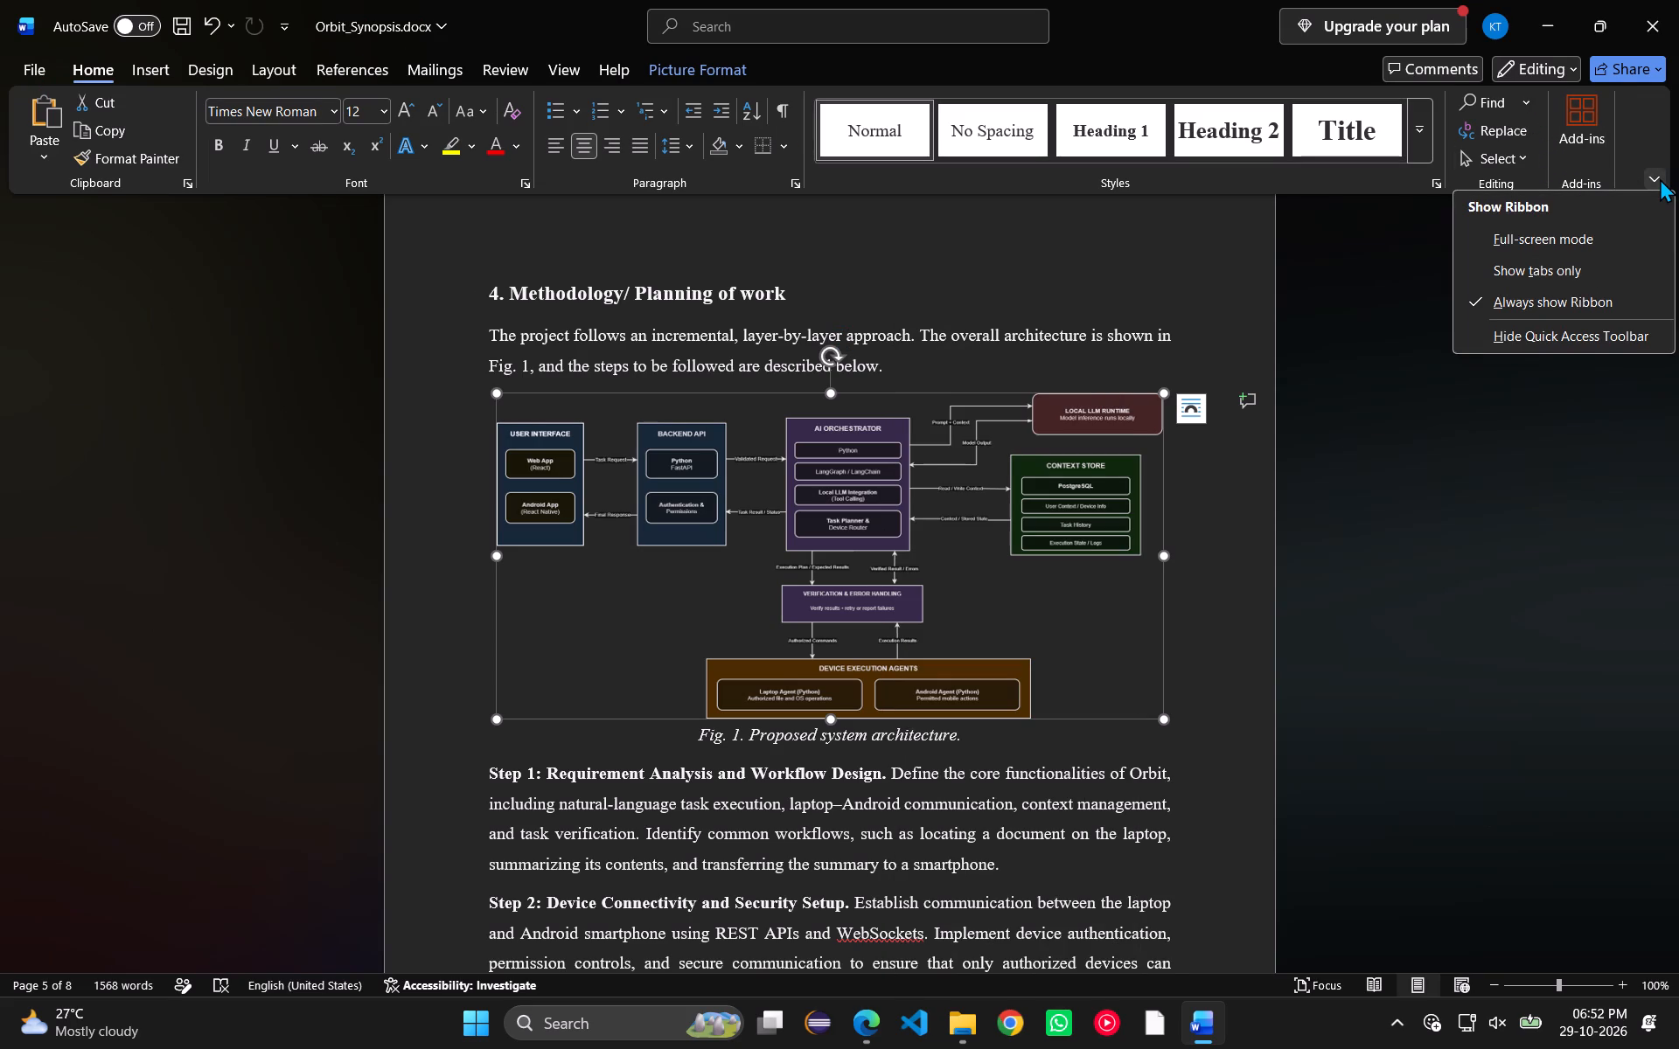
pyautogui.click(1544, 487)
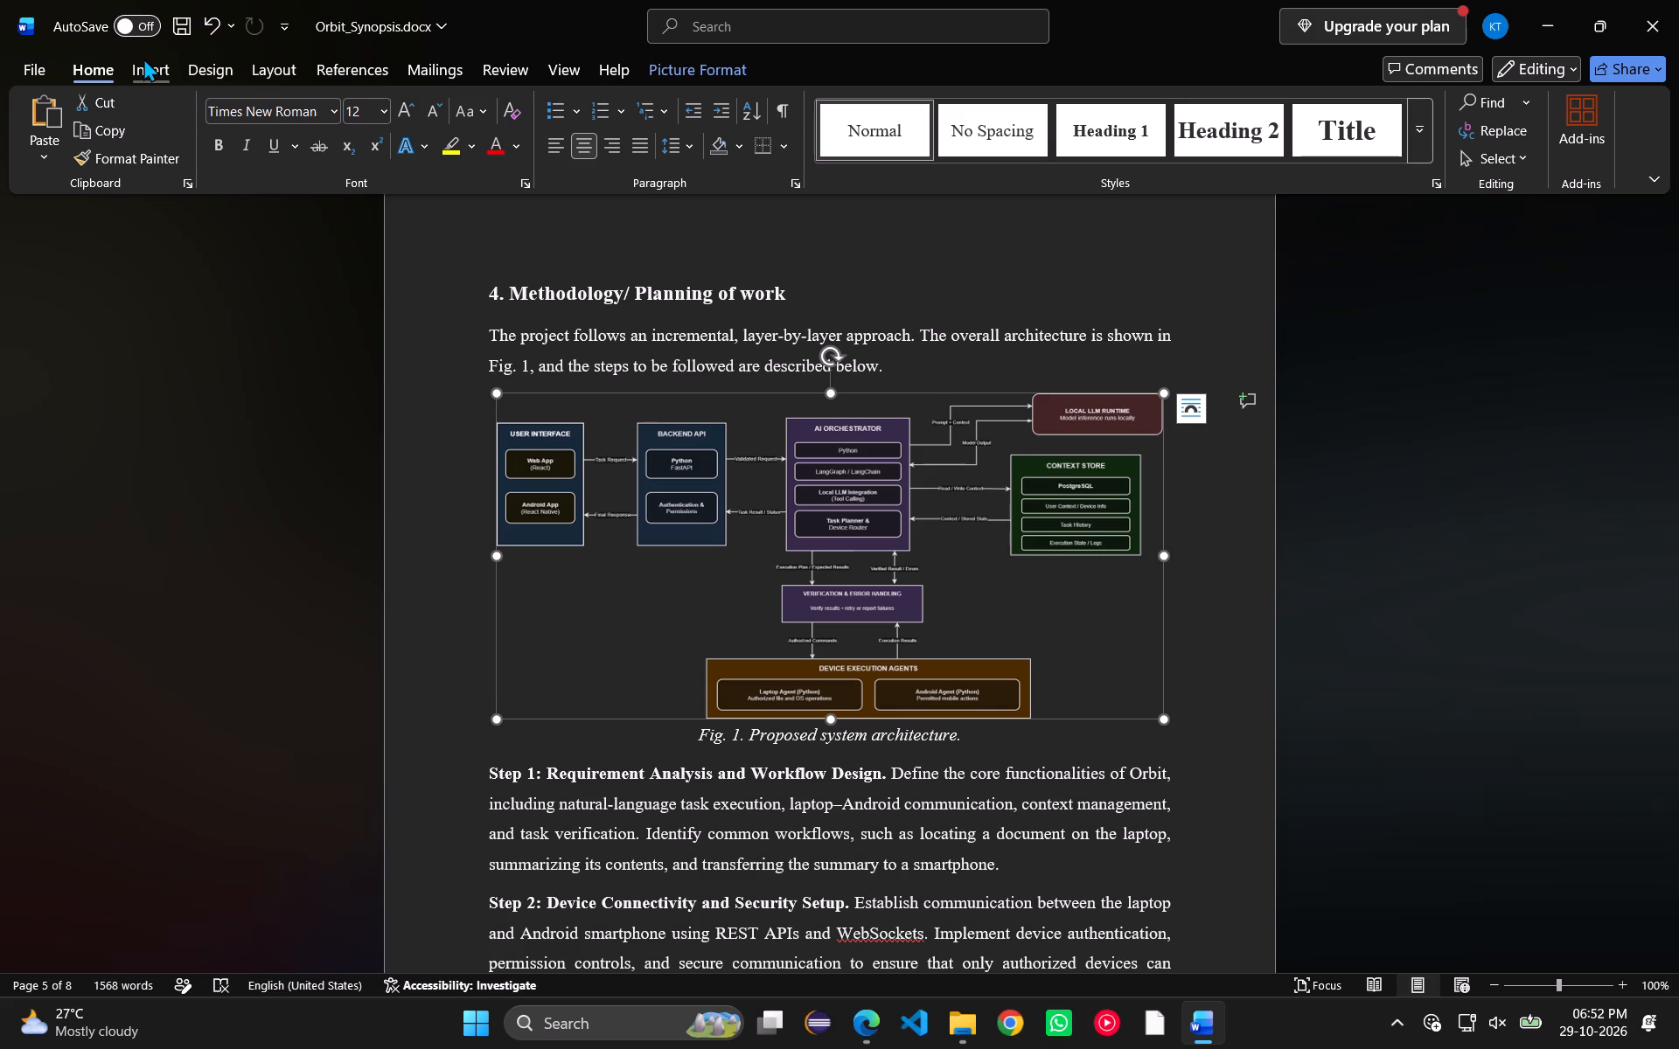
pyautogui.click(140, 60)
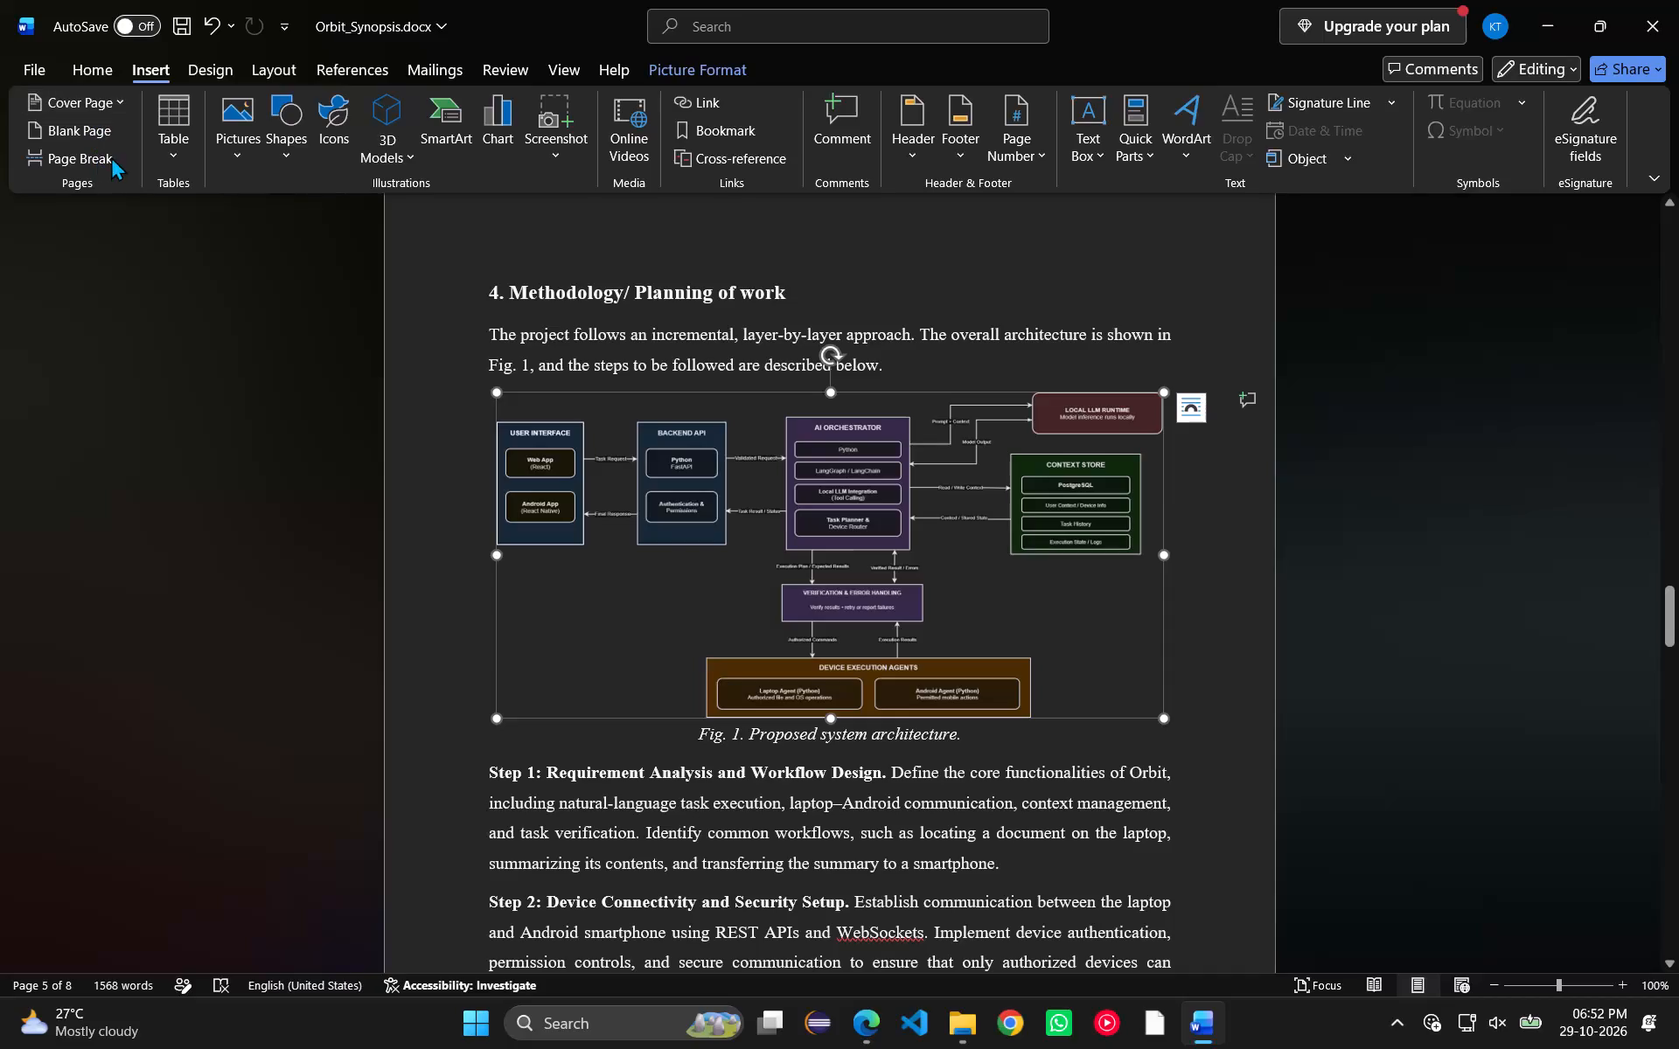
pyautogui.click(246, 154)
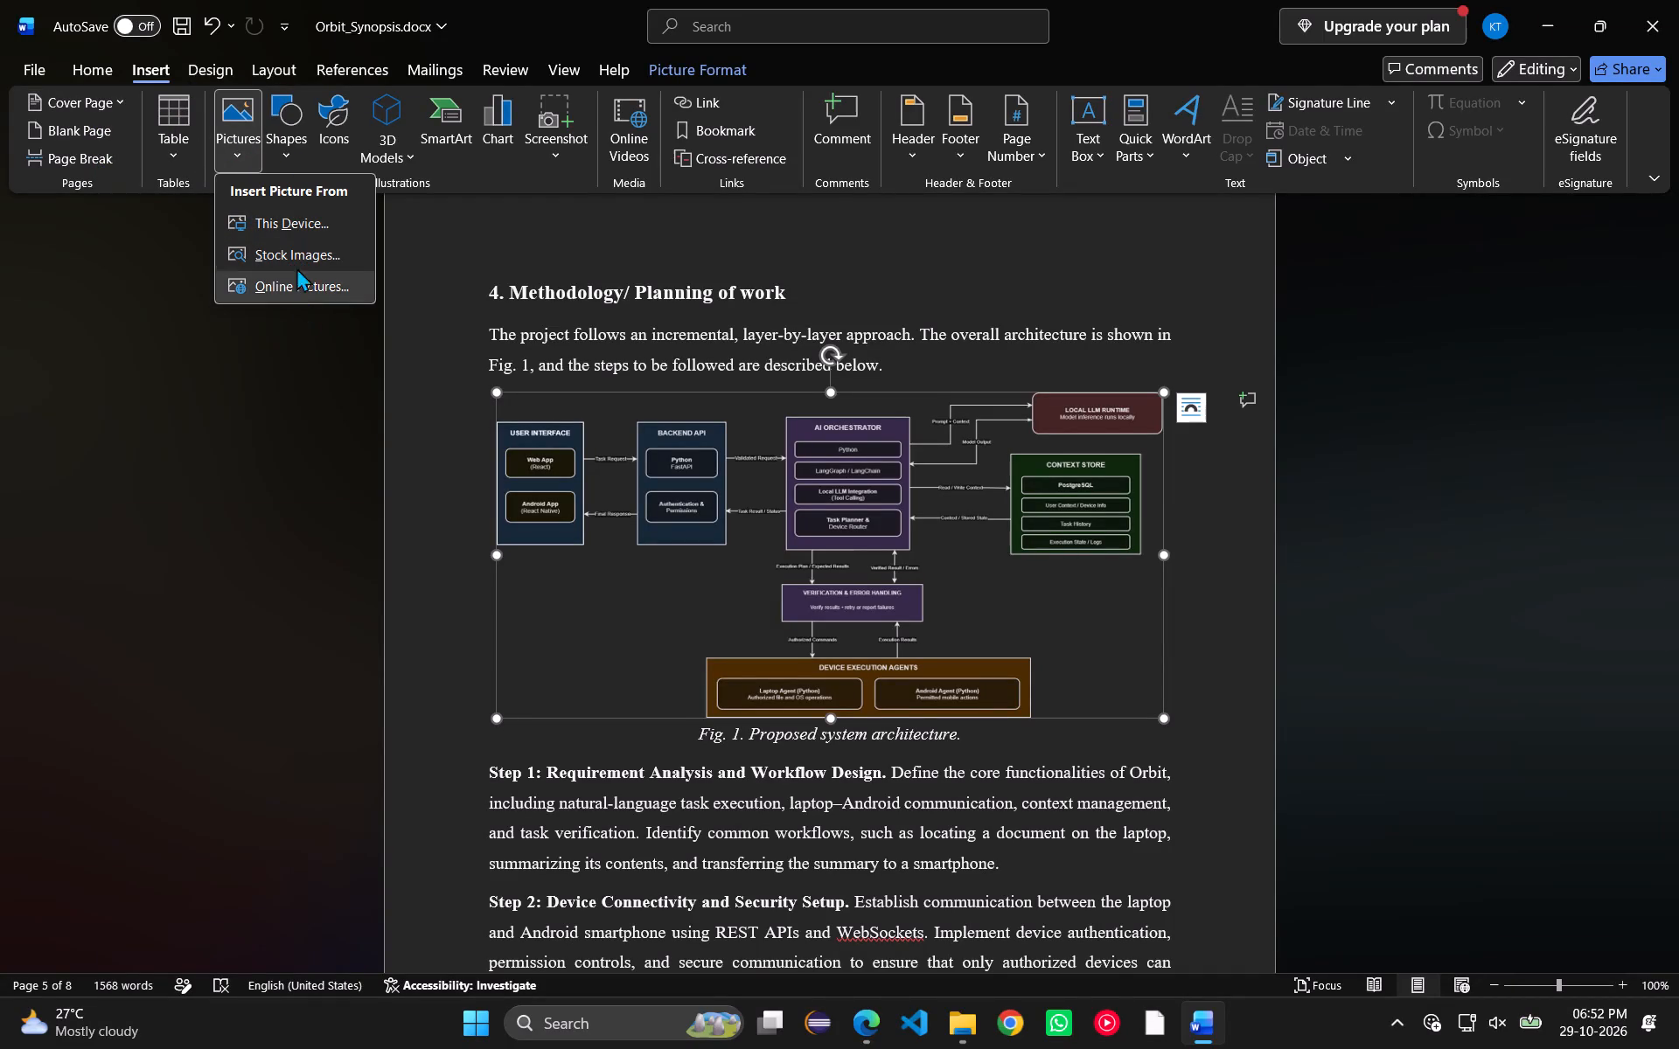
pyautogui.click(289, 165)
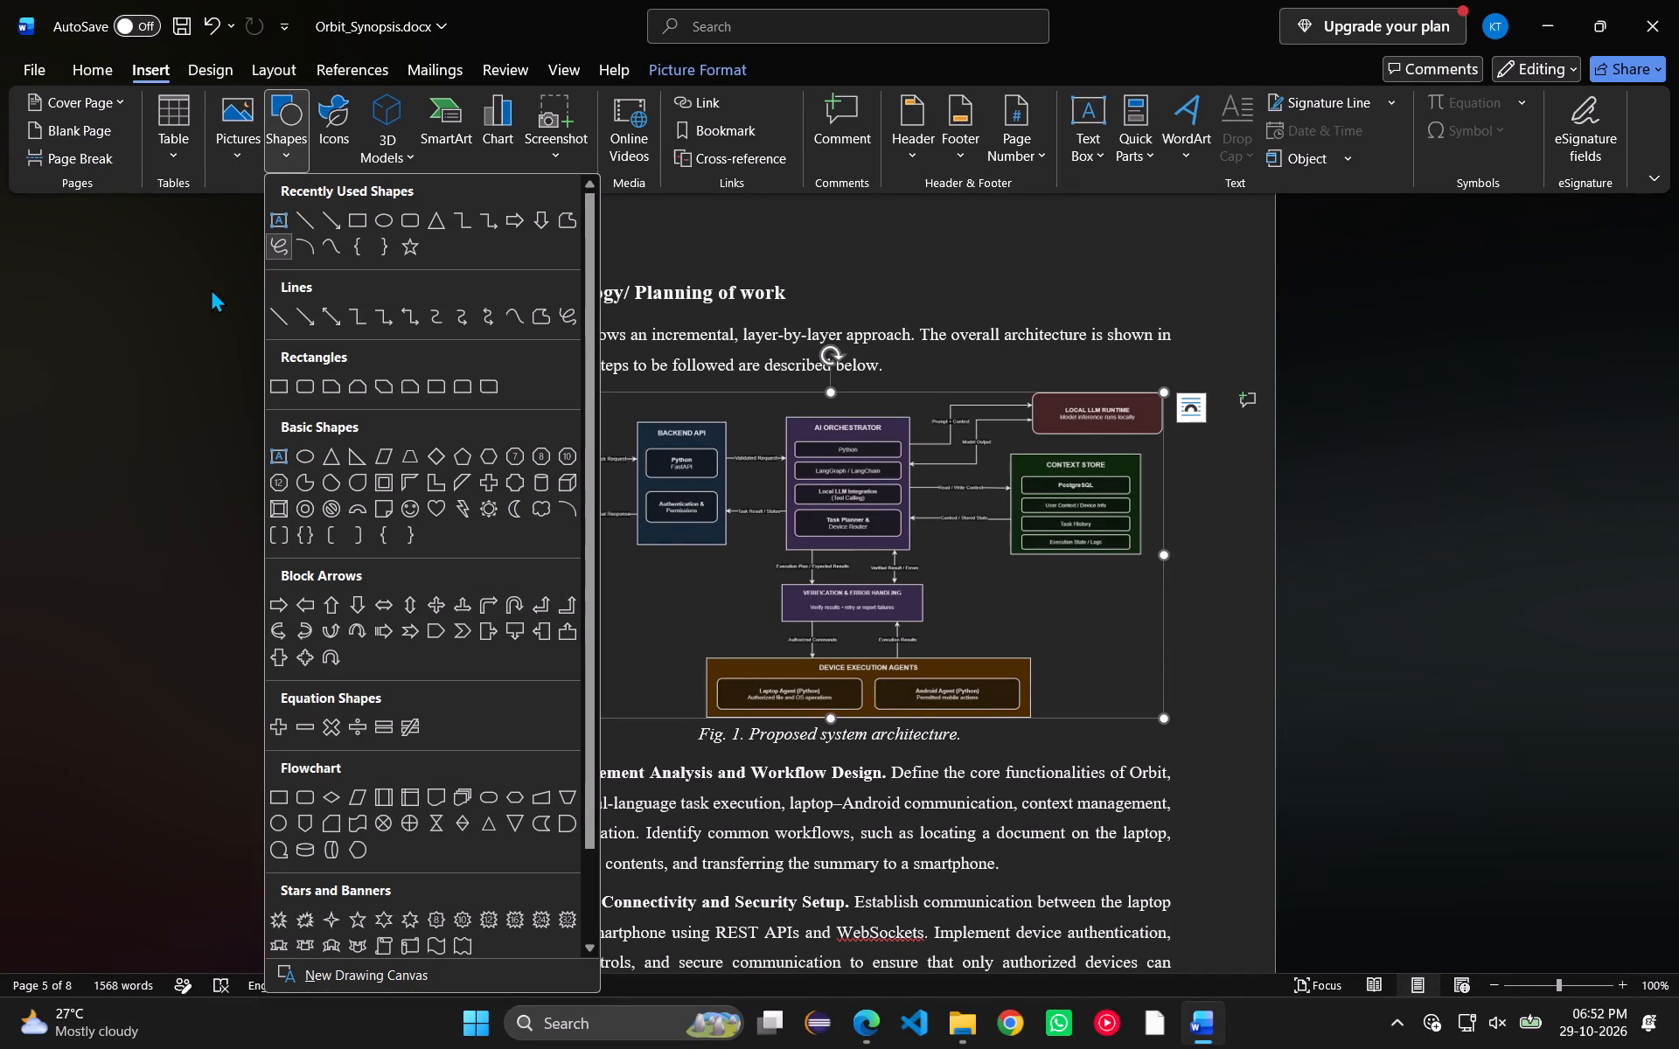
pyautogui.scroll(-5, 256, 391)
pyautogui.scroll(7, 720, 378)
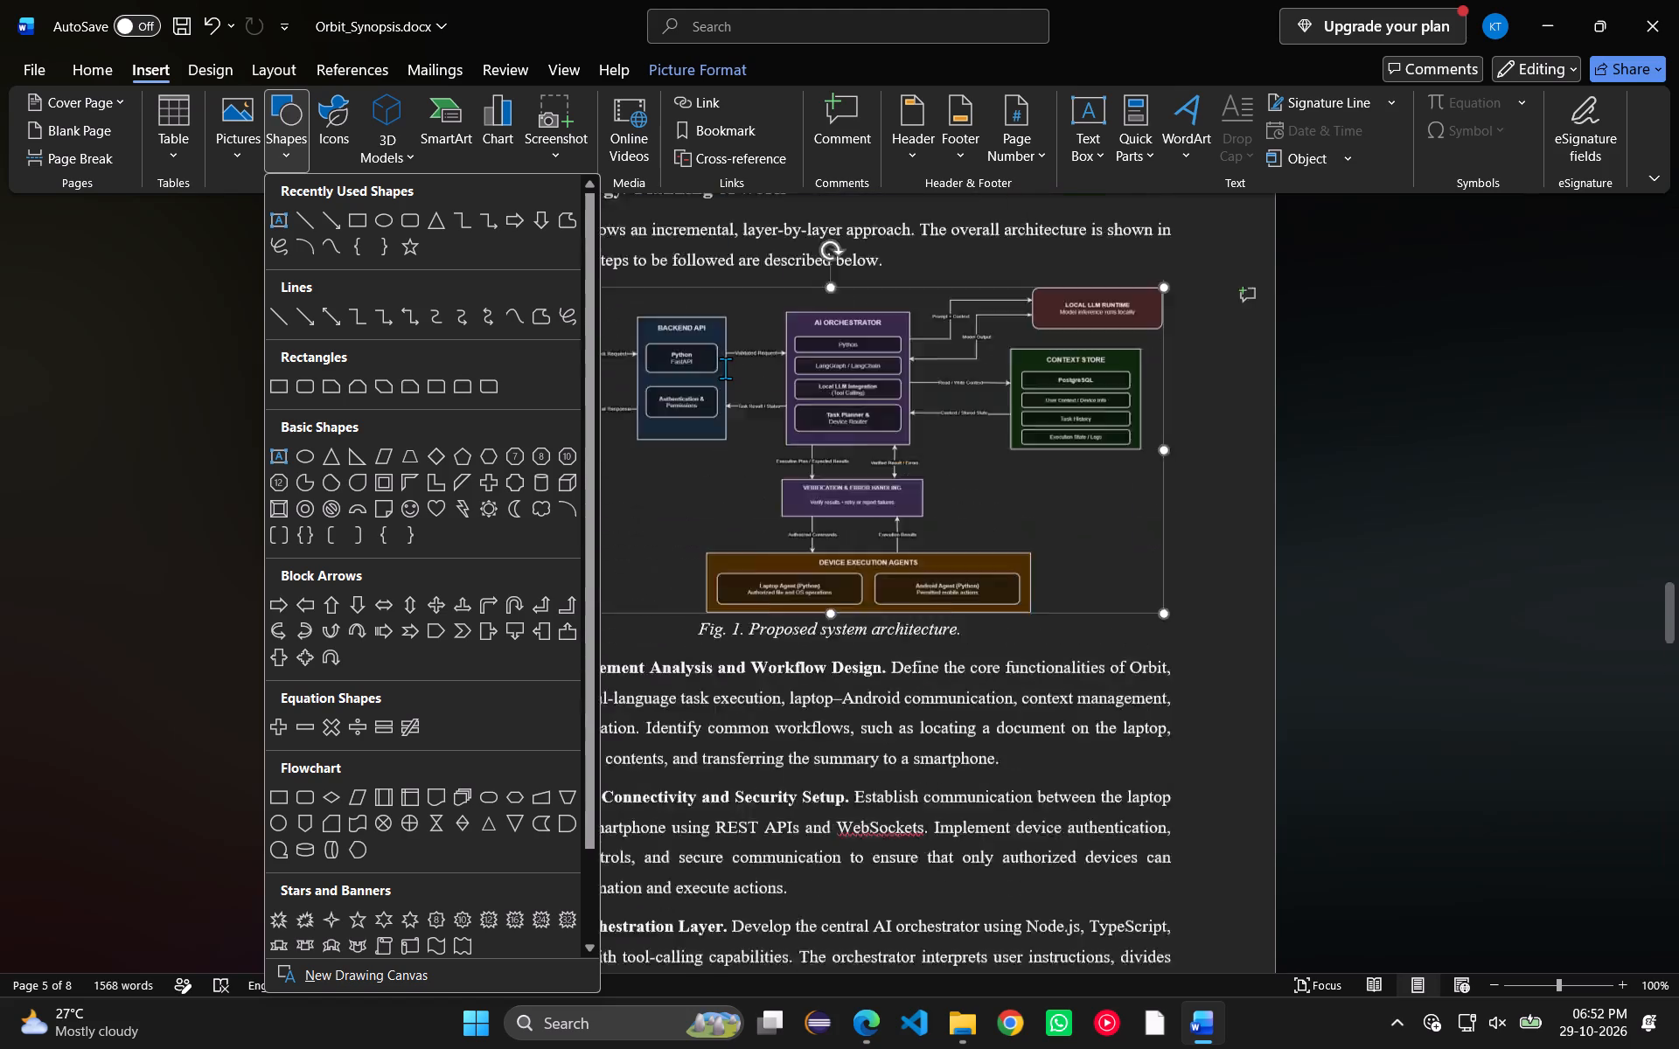
pyautogui.scroll(1, 725, 368)
pyautogui.scroll(-3, 725, 368)
pyautogui.scroll(-1, 777, 484)
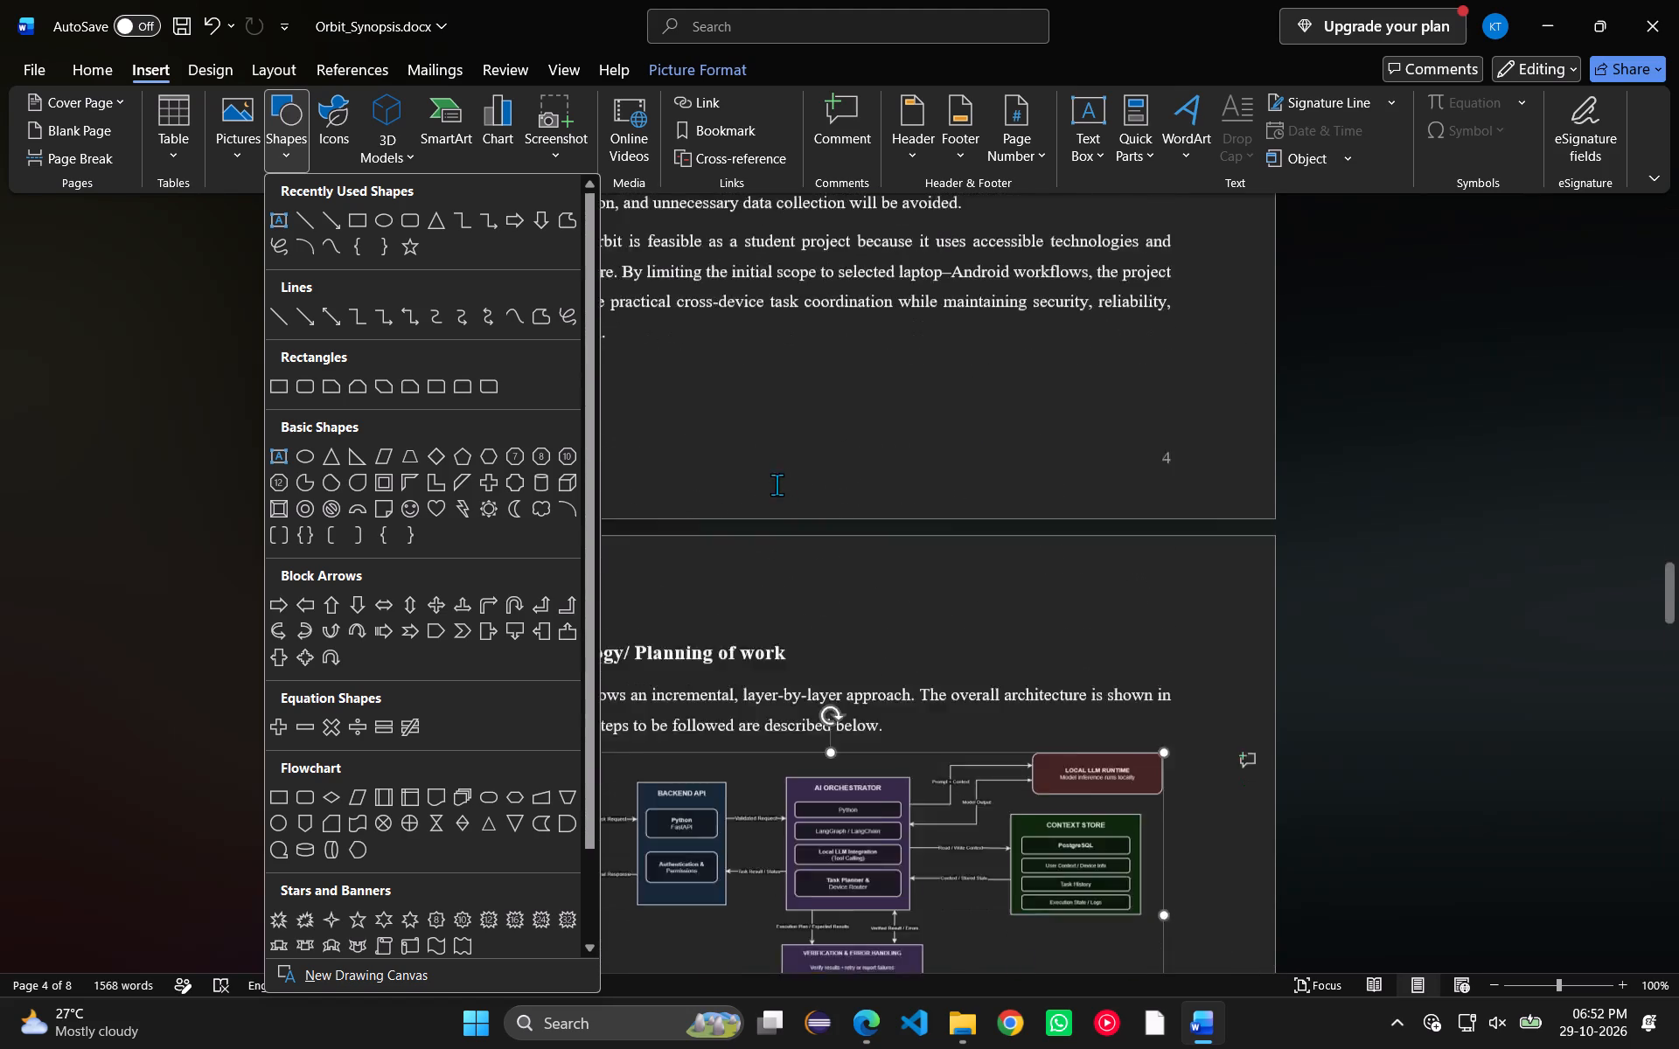
pyautogui.scroll(-1, 777, 484)
pyautogui.click(347, 148)
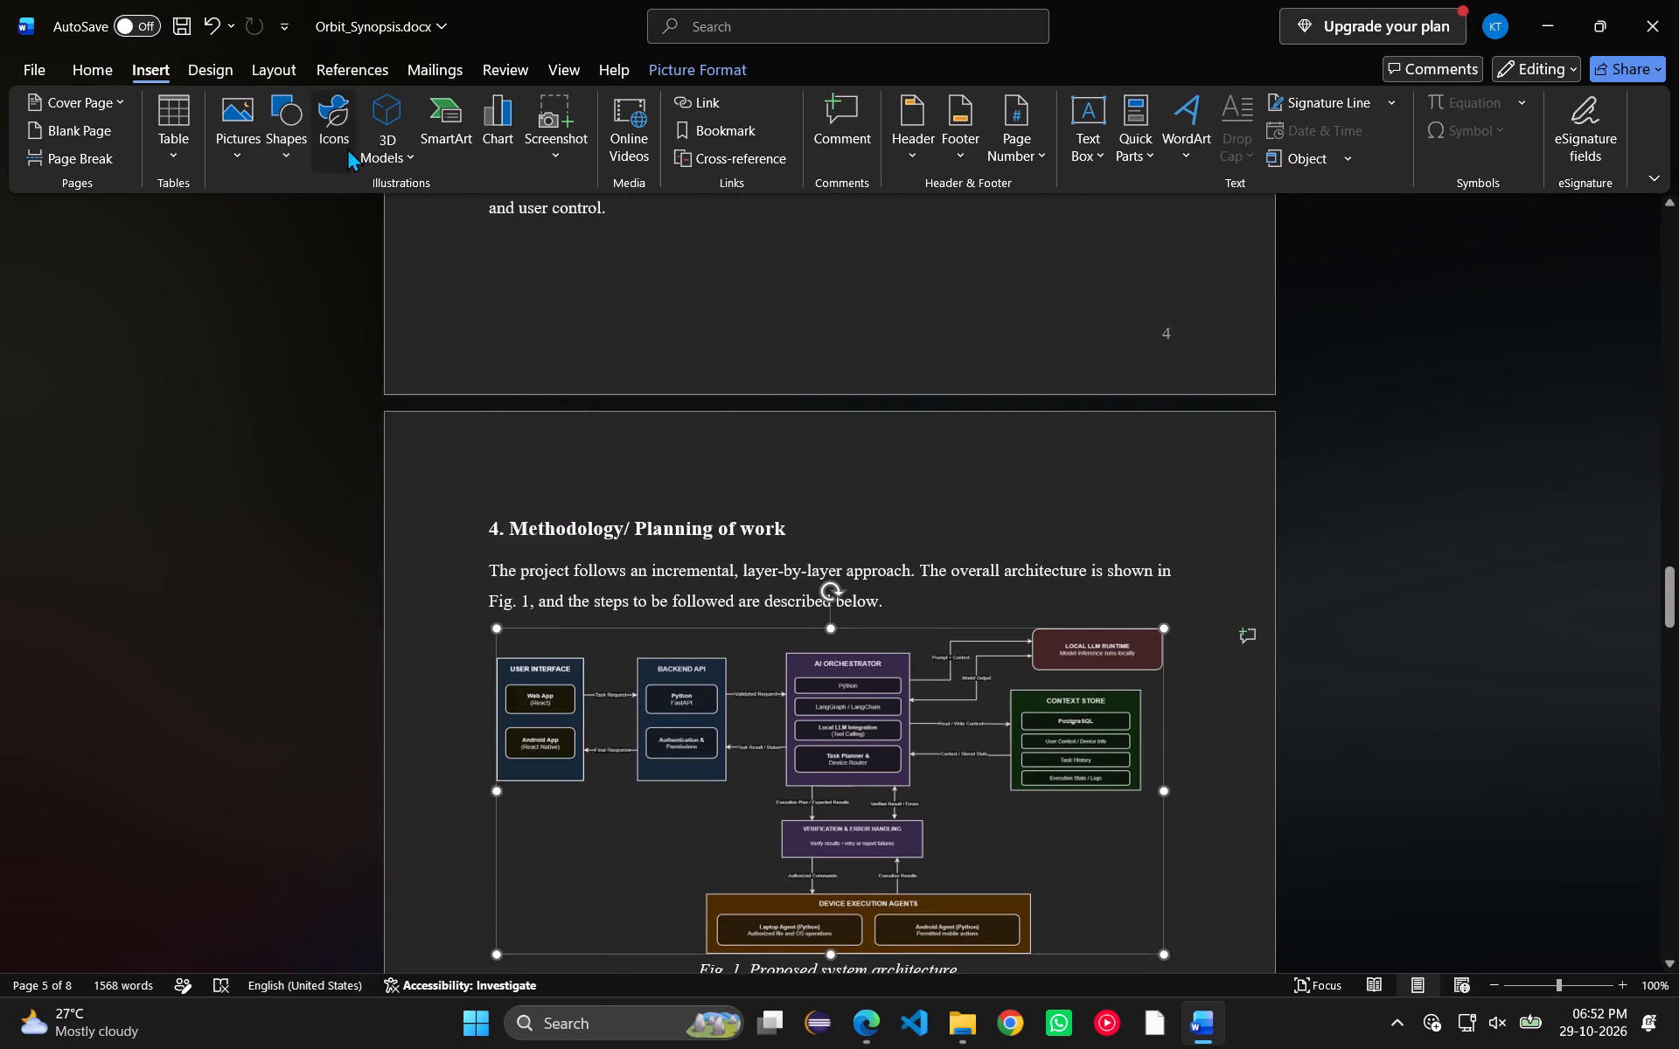
pyautogui.click(1490, 114)
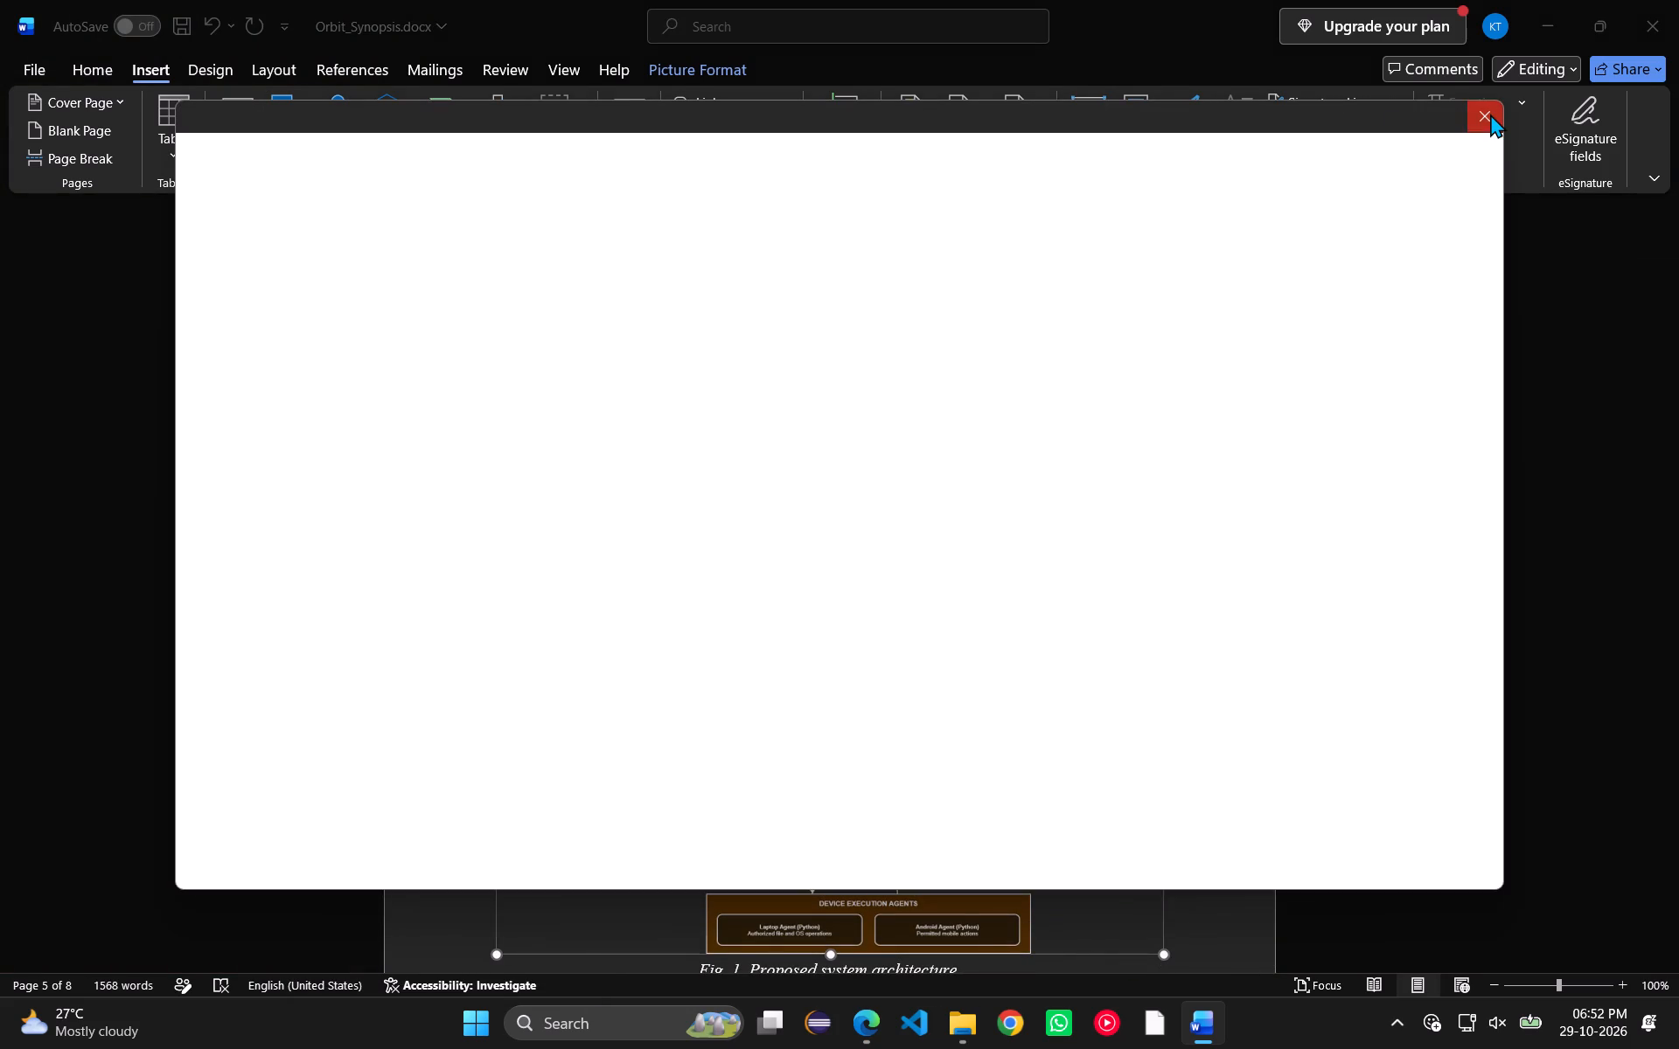
pyautogui.click(463, 141)
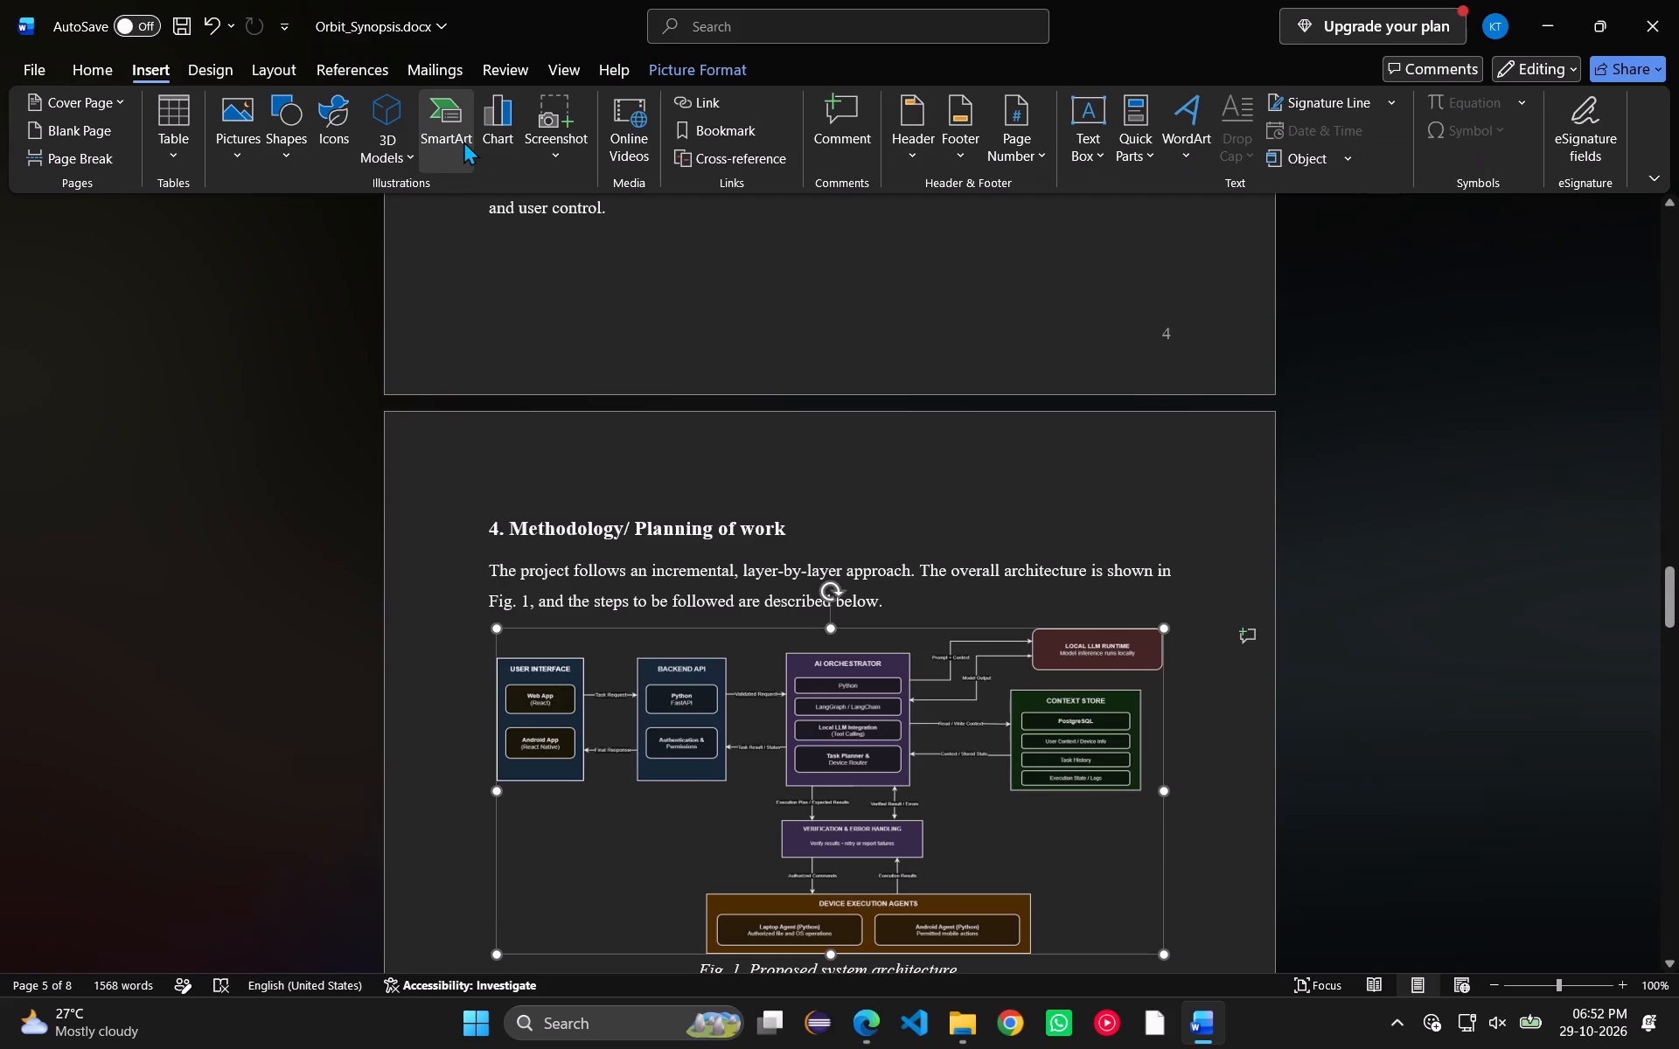
pyautogui.click(1195, 298)
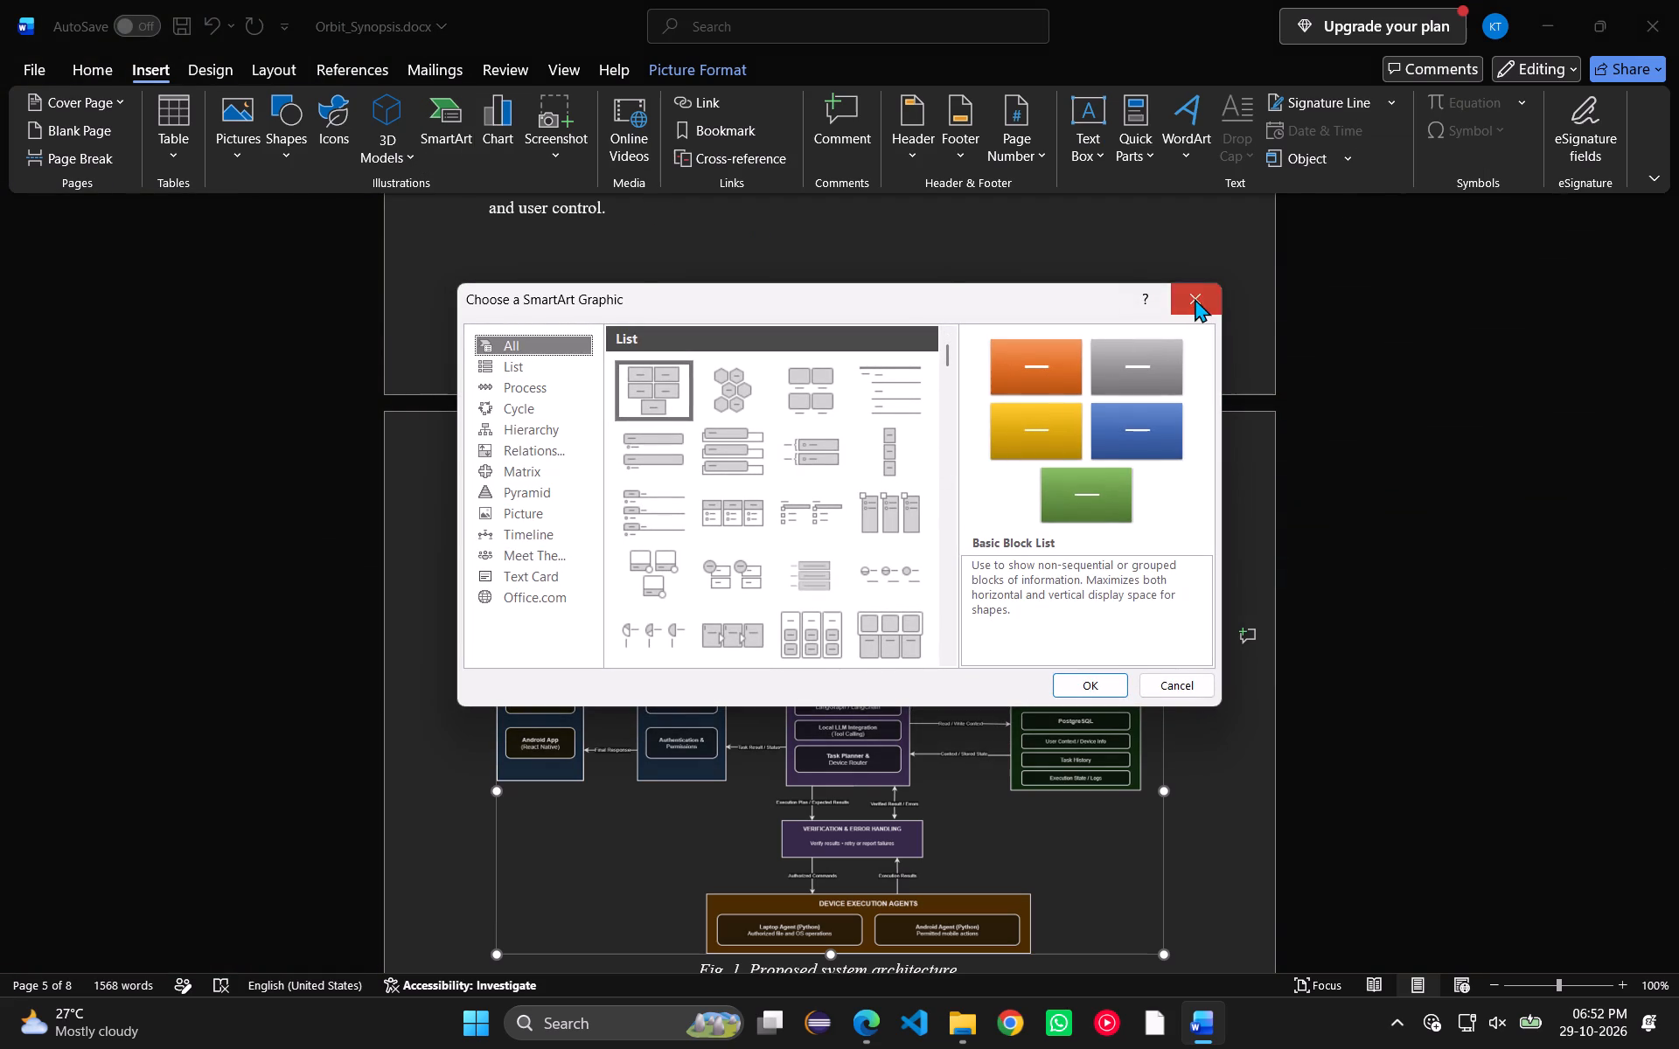
pyautogui.click(500, 146)
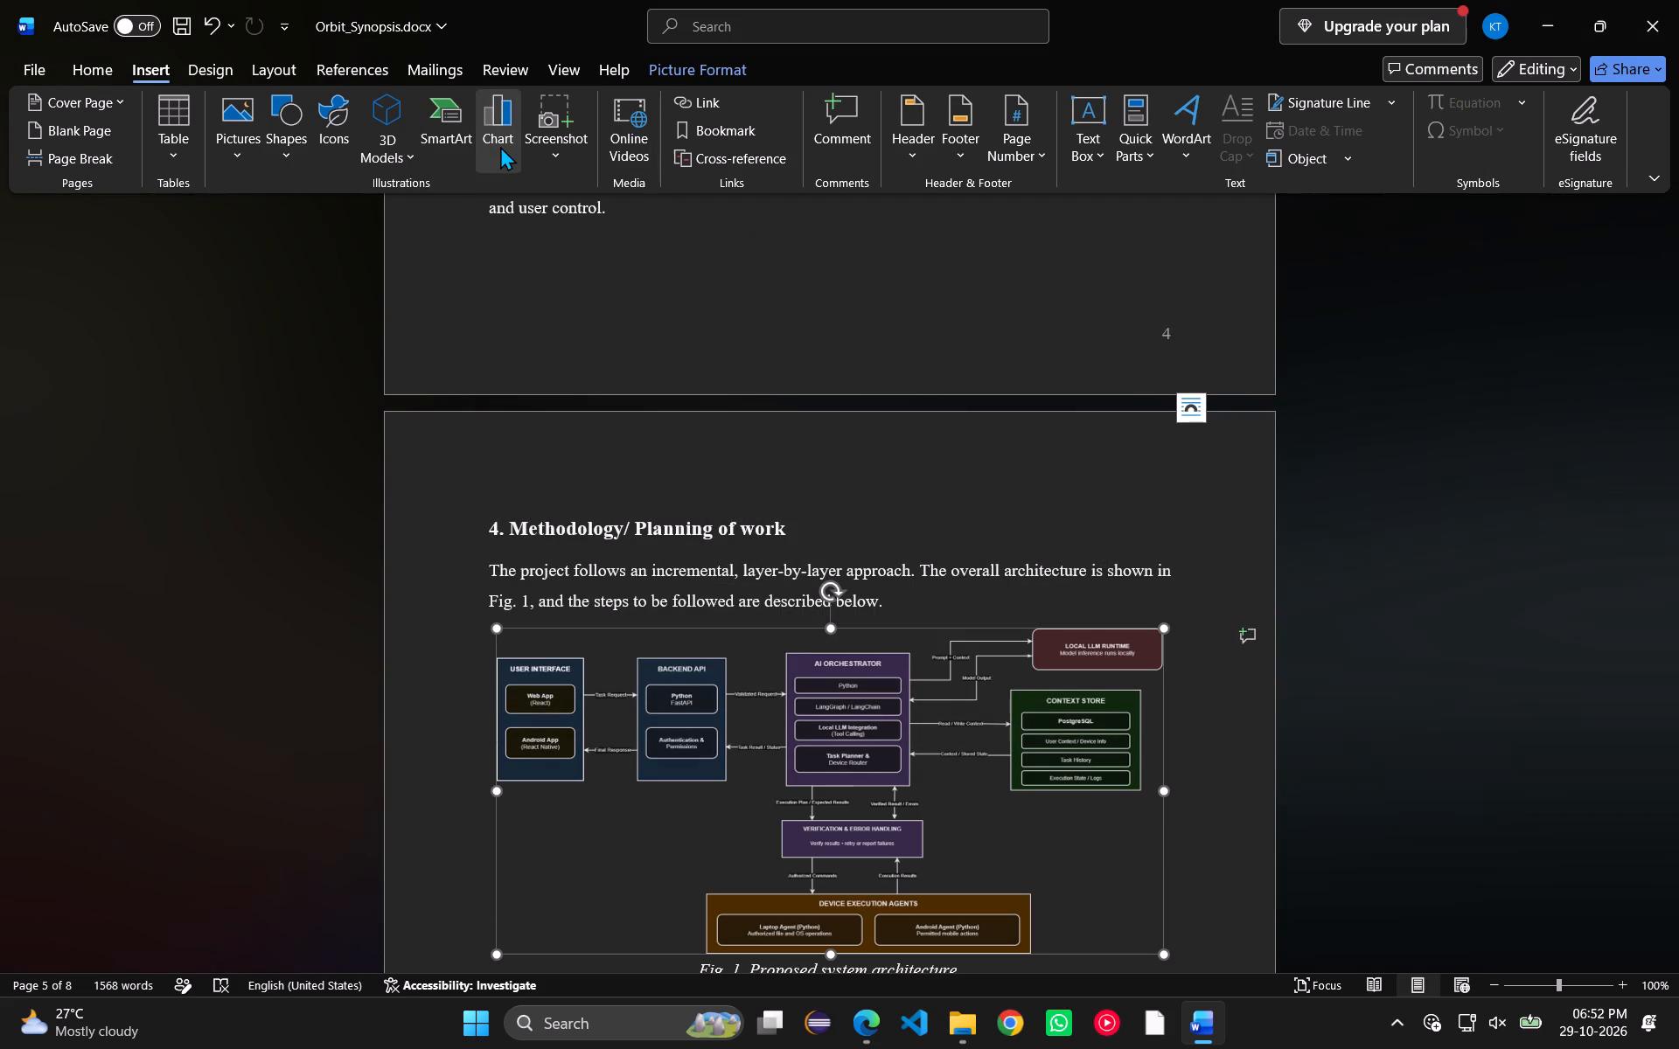
pyautogui.click(1169, 183)
pyautogui.click(567, 156)
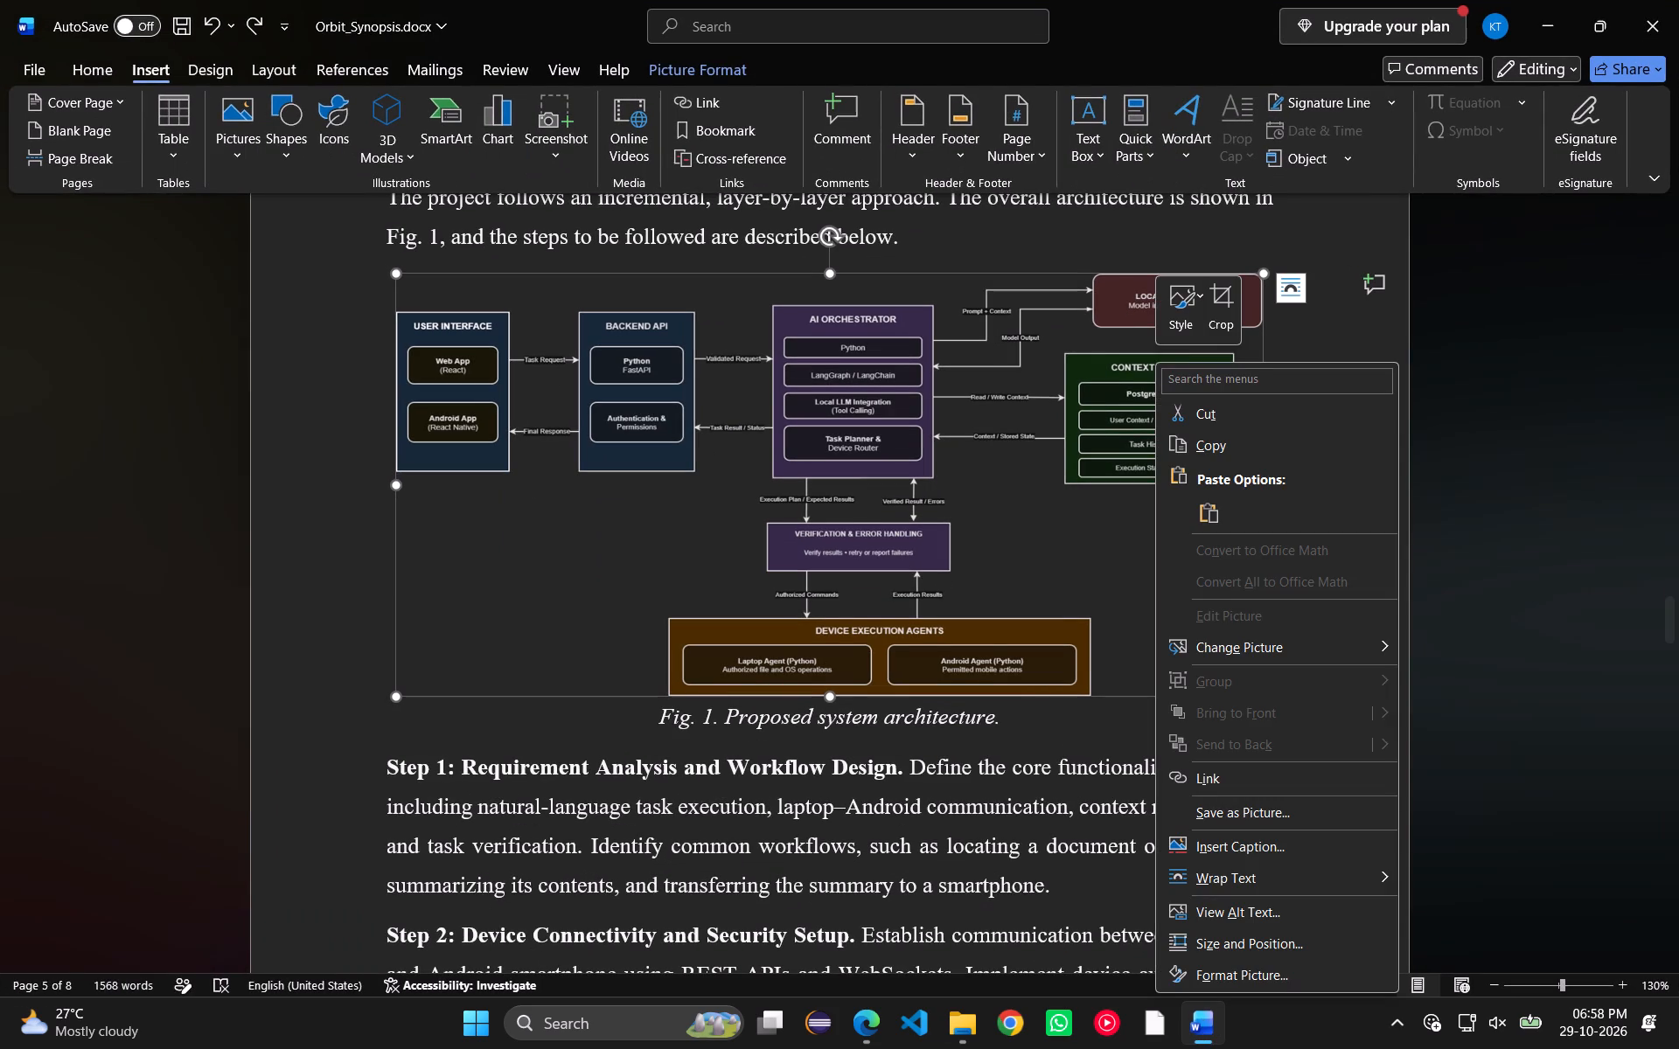
pyautogui.click(1048, 512)
pyautogui.click(997, 426)
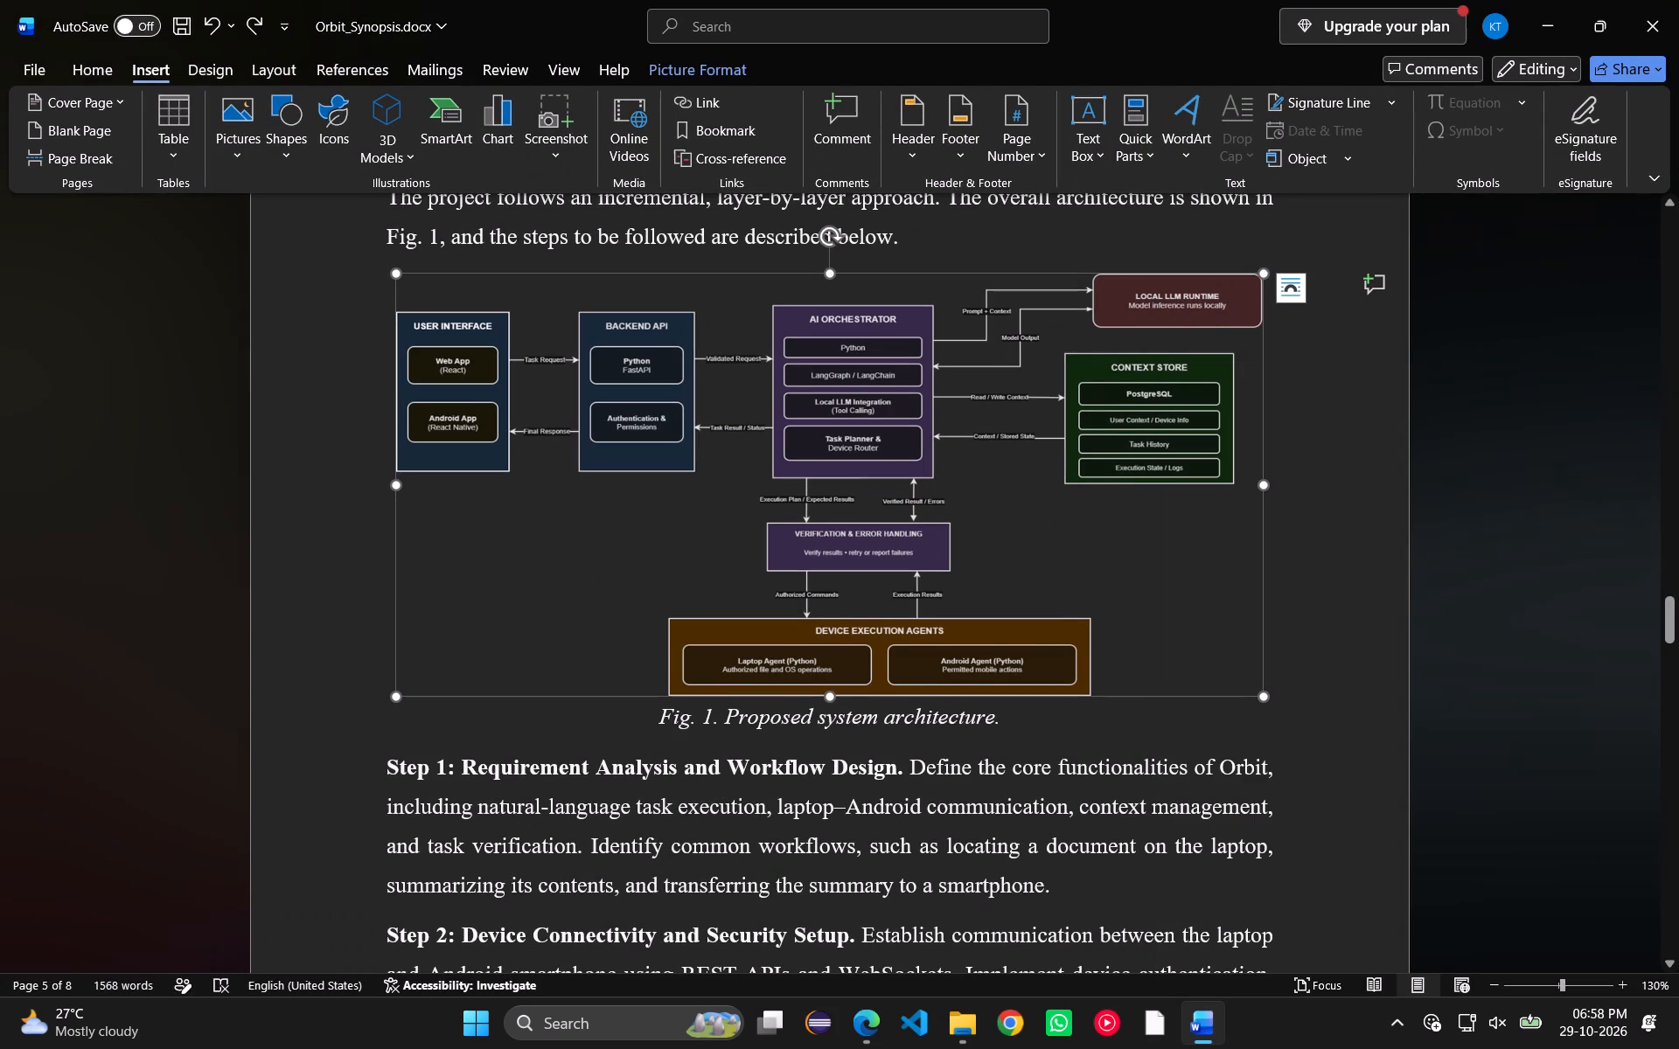
pyautogui.rightClick(997, 426)
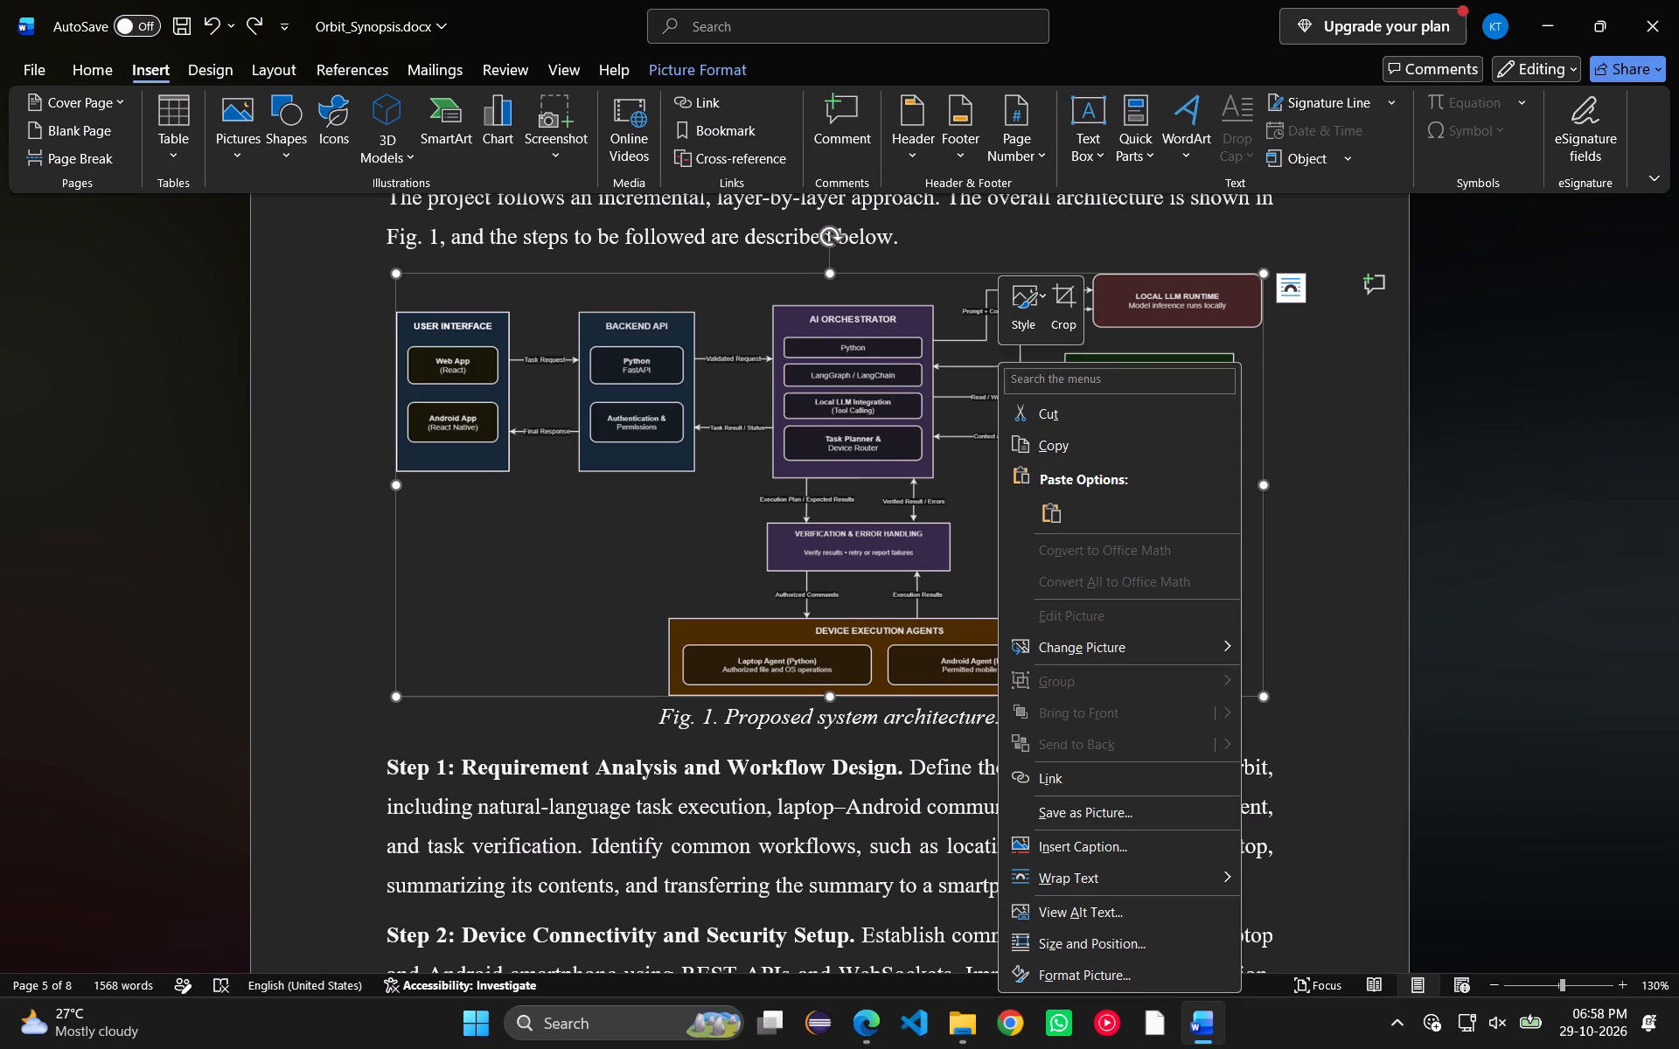
pyautogui.hotkey('ctrl', 'y')
pyautogui.click(359, 441)
pyautogui.hotkey('ctrl', 'y')
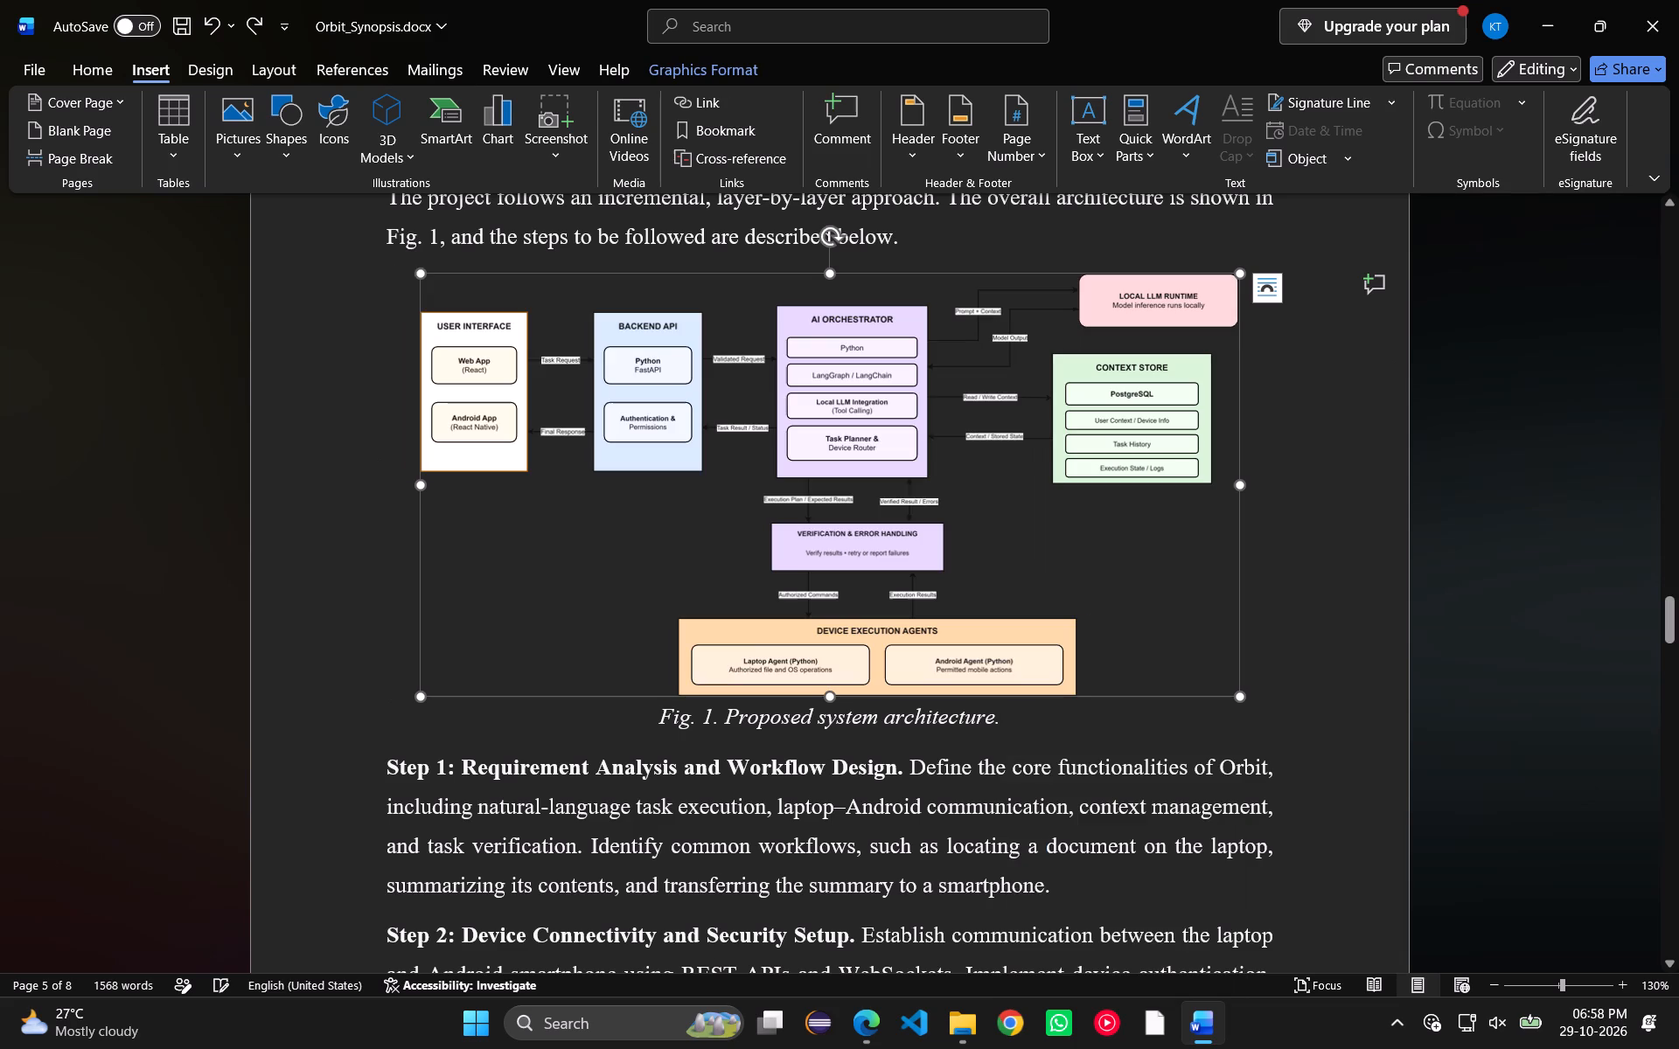
# Convert the Fig. 1 SVG graphic to shapes and clear the selection.
pyautogui.rightClick(1106, 531)
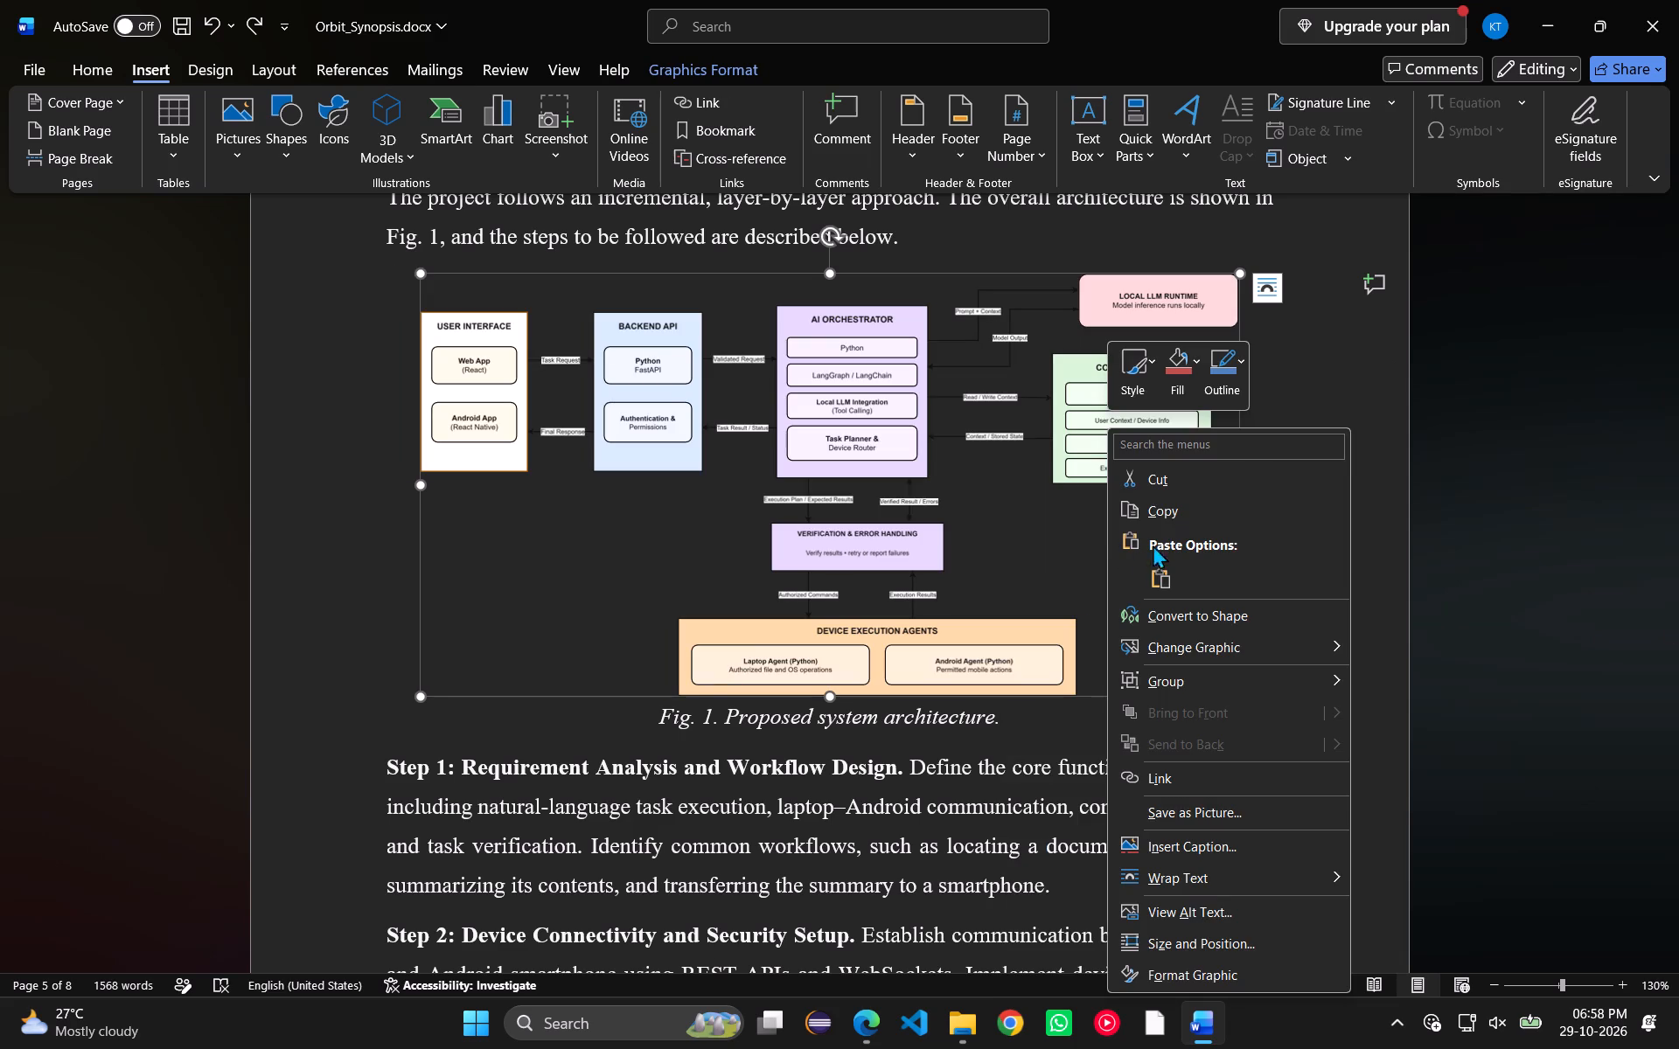
pyautogui.click(1236, 636)
pyautogui.click(1325, 612)
pyautogui.click(1332, 558)
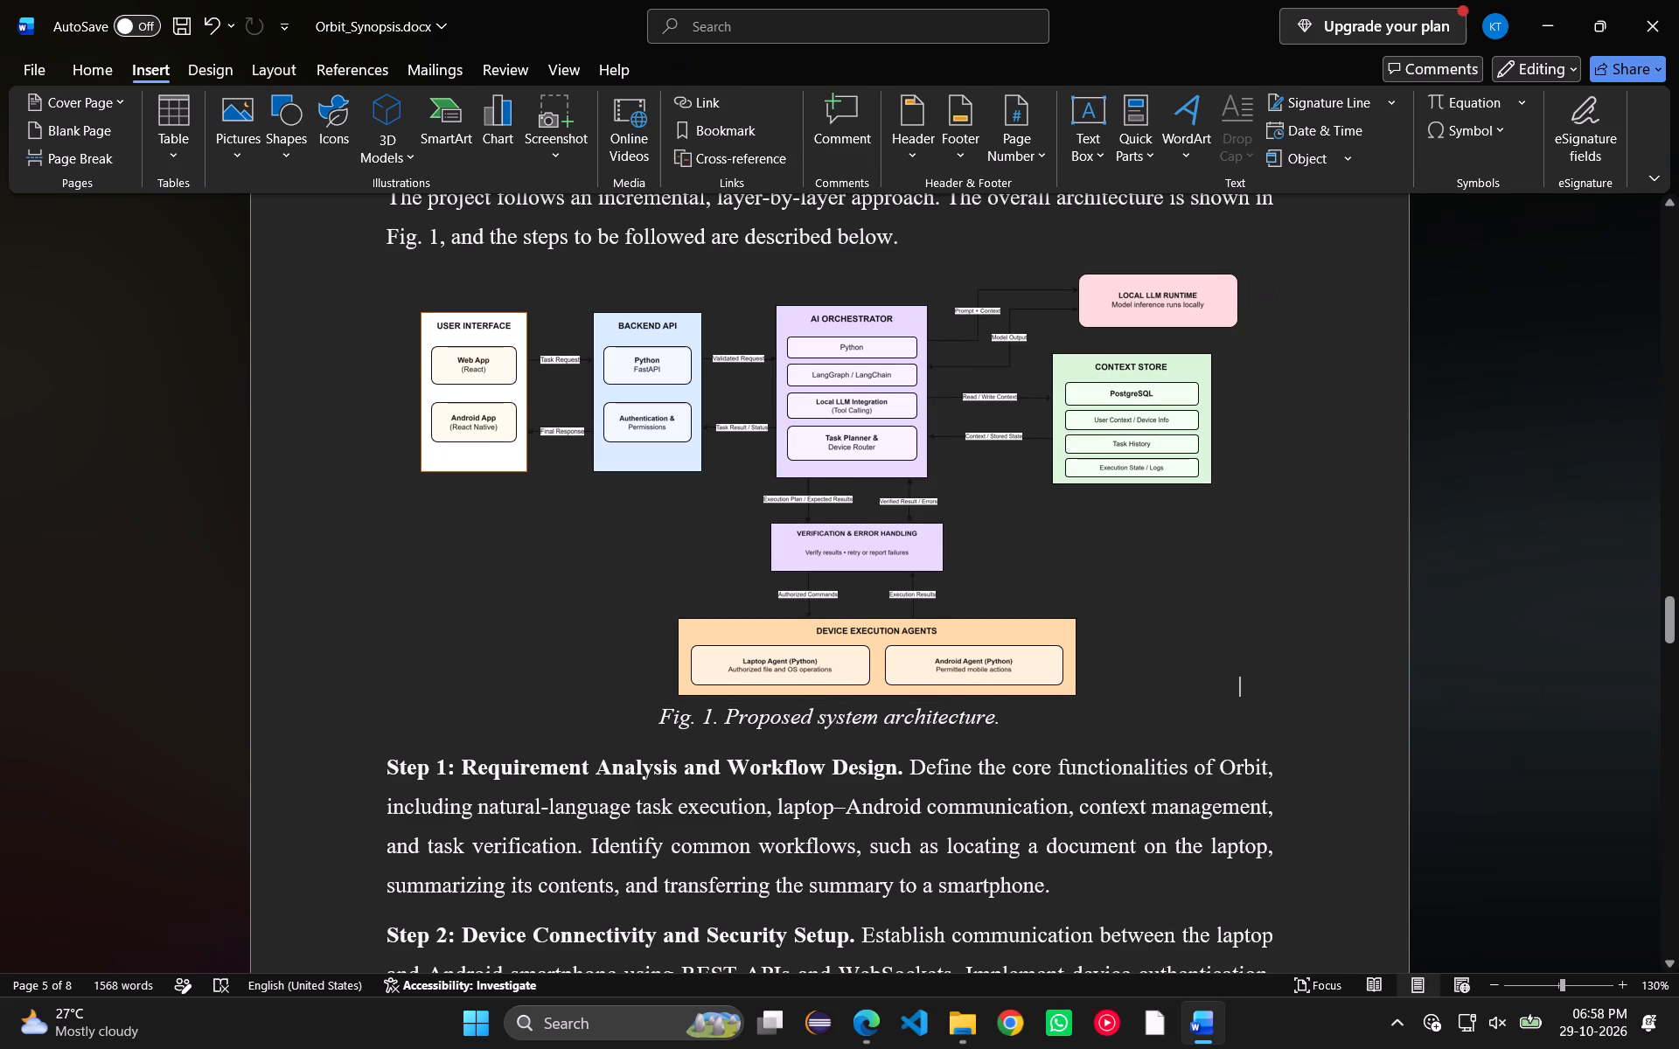
pyautogui.click(743, 408)
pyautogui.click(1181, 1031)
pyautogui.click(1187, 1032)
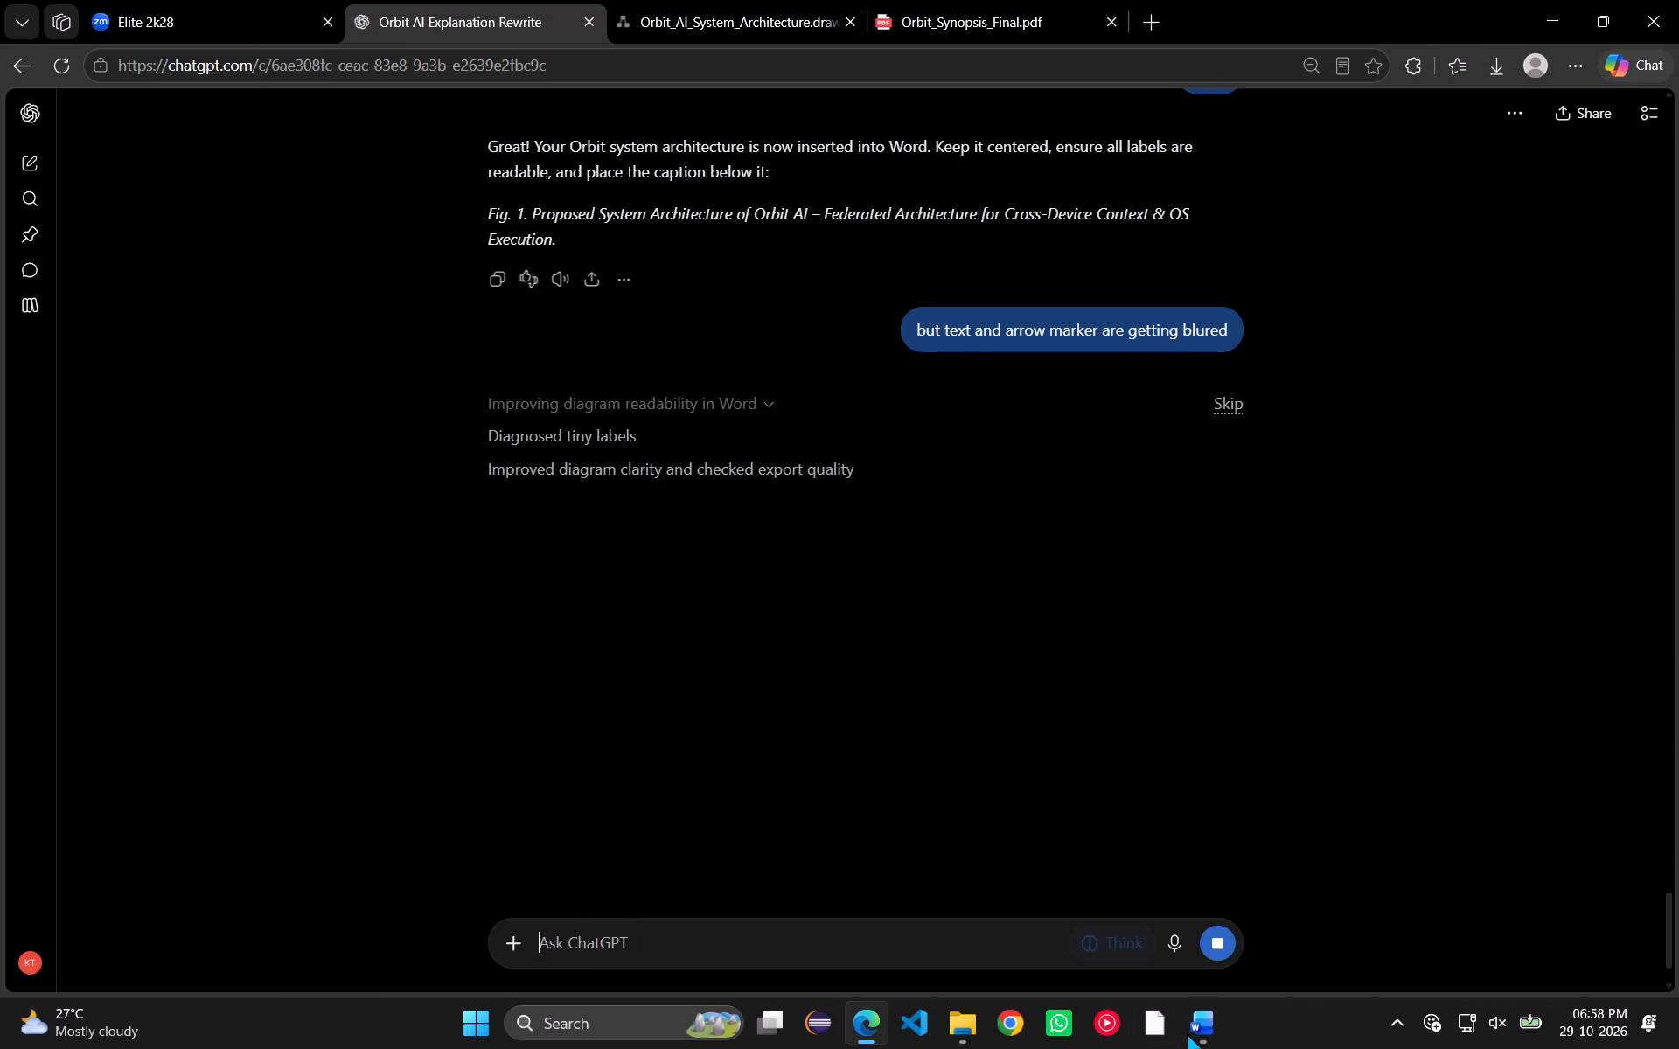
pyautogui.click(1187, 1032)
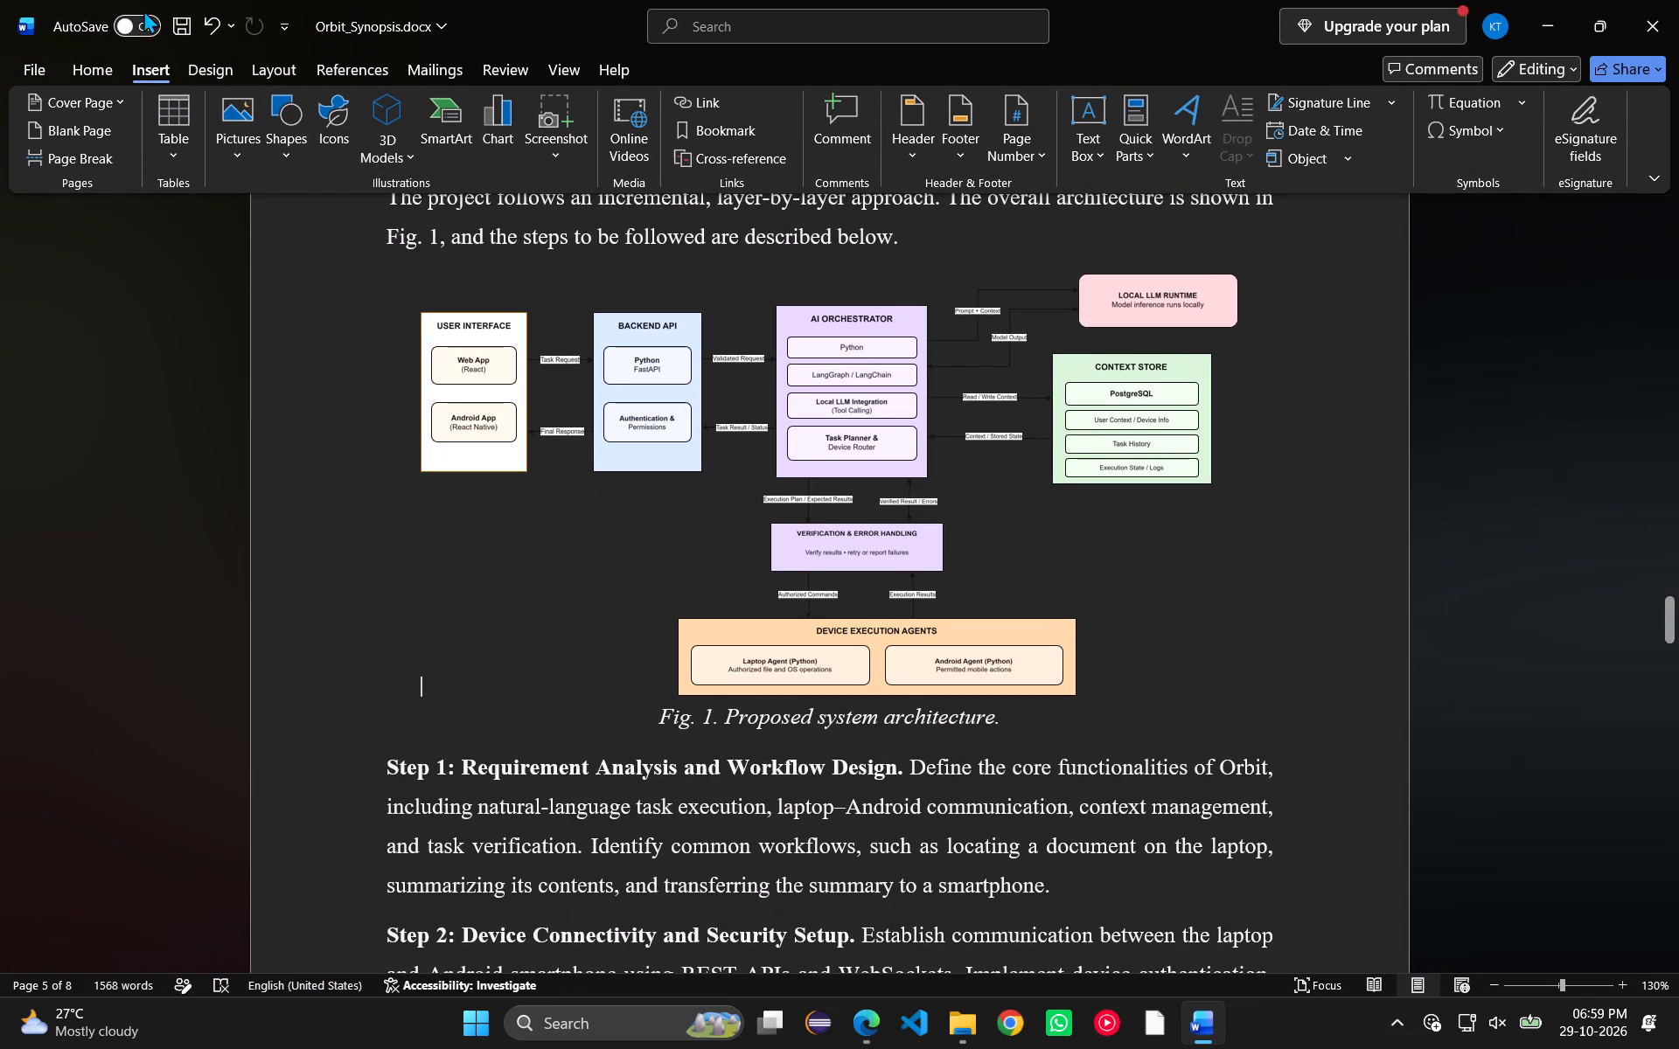
# Look at the General page of the Word Options and close the dialog.
pyautogui.click(28, 65)
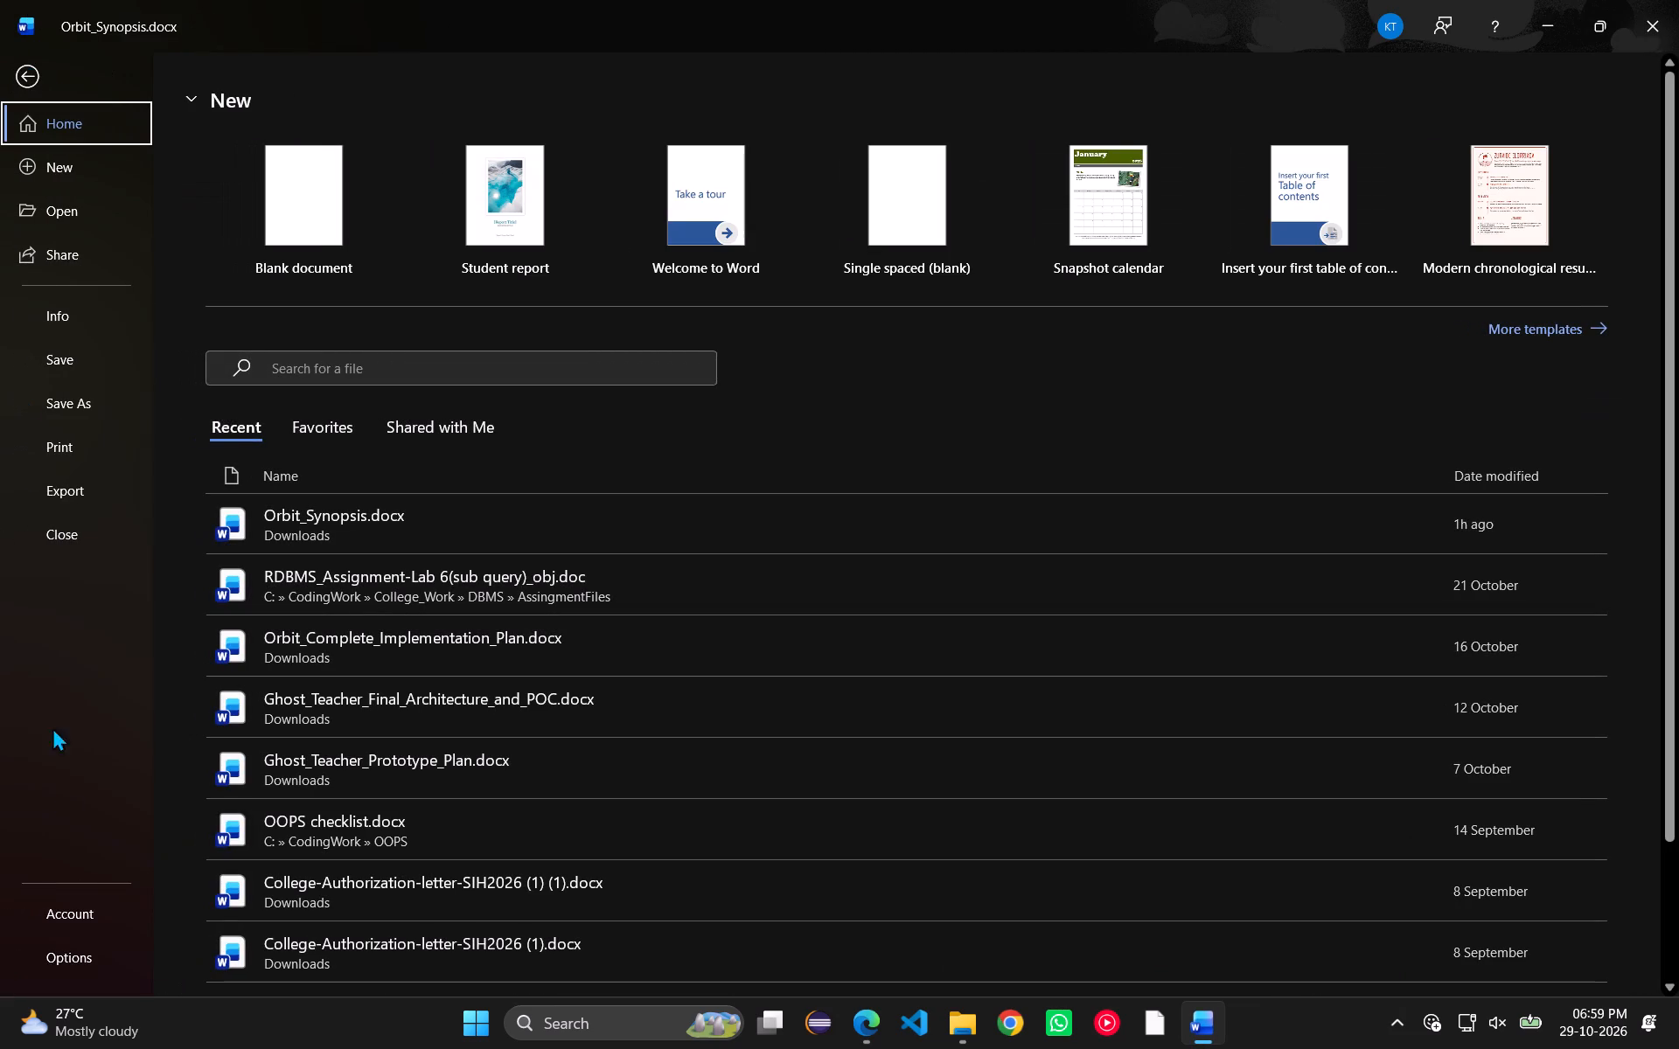
pyautogui.click(56, 976)
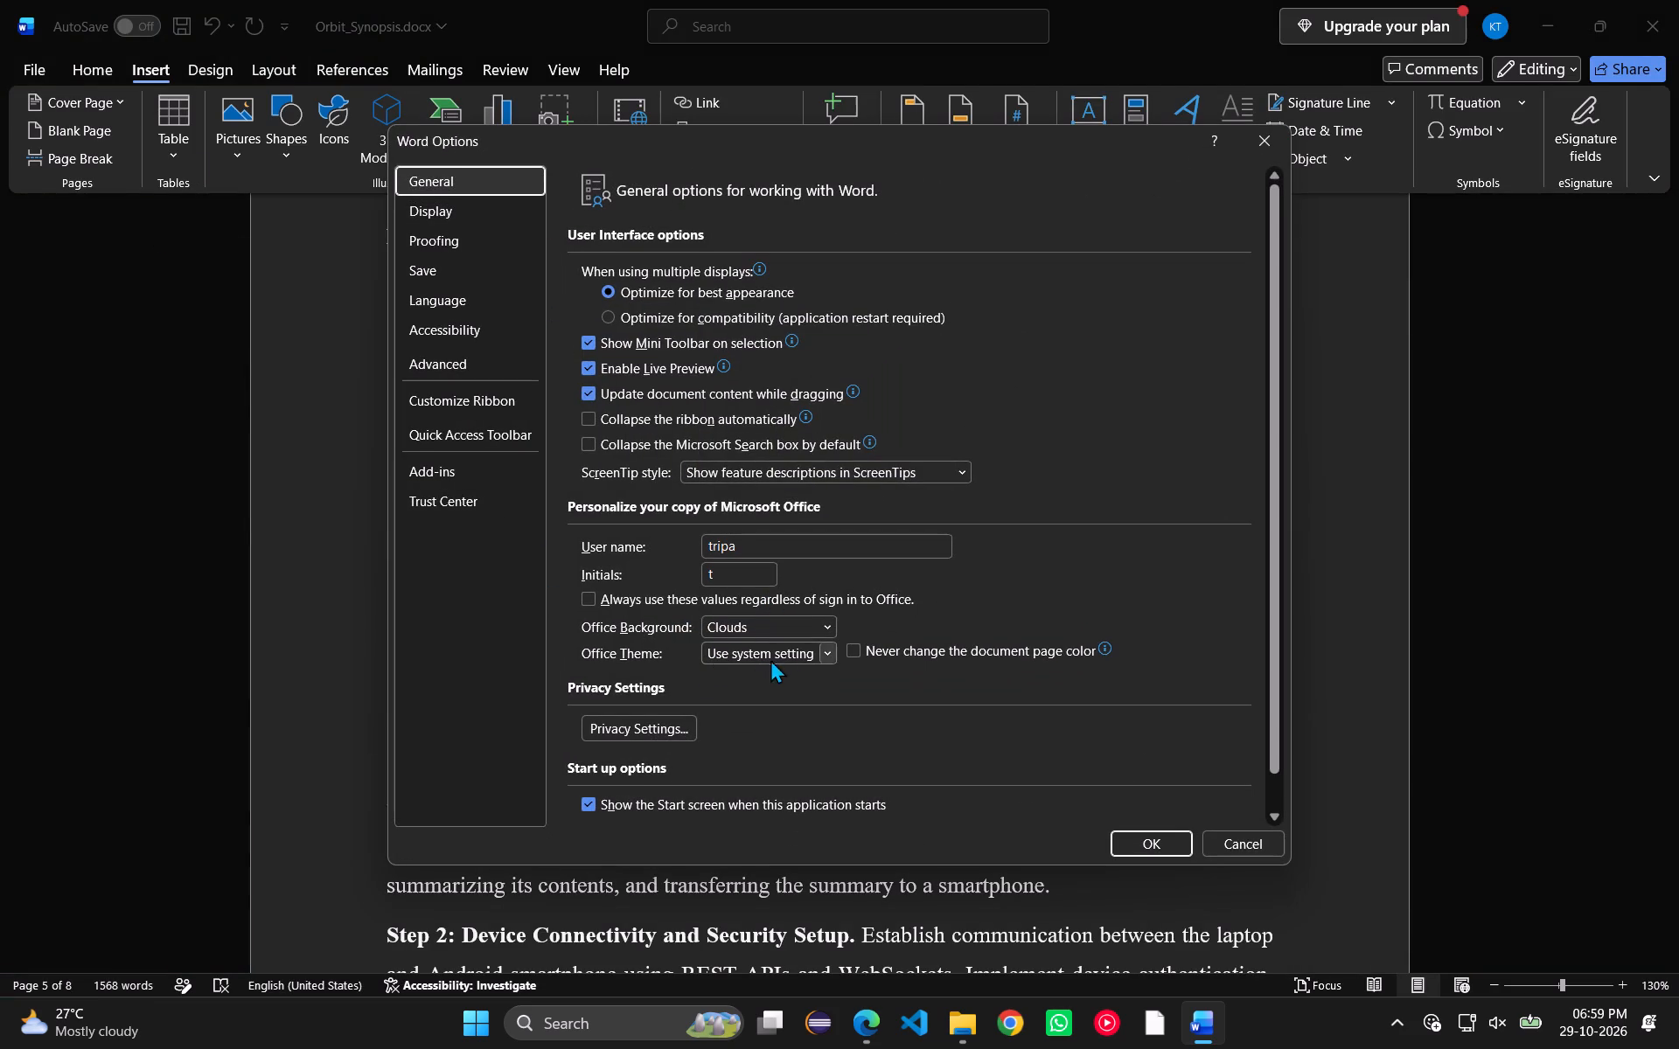
pyautogui.click(1180, 851)
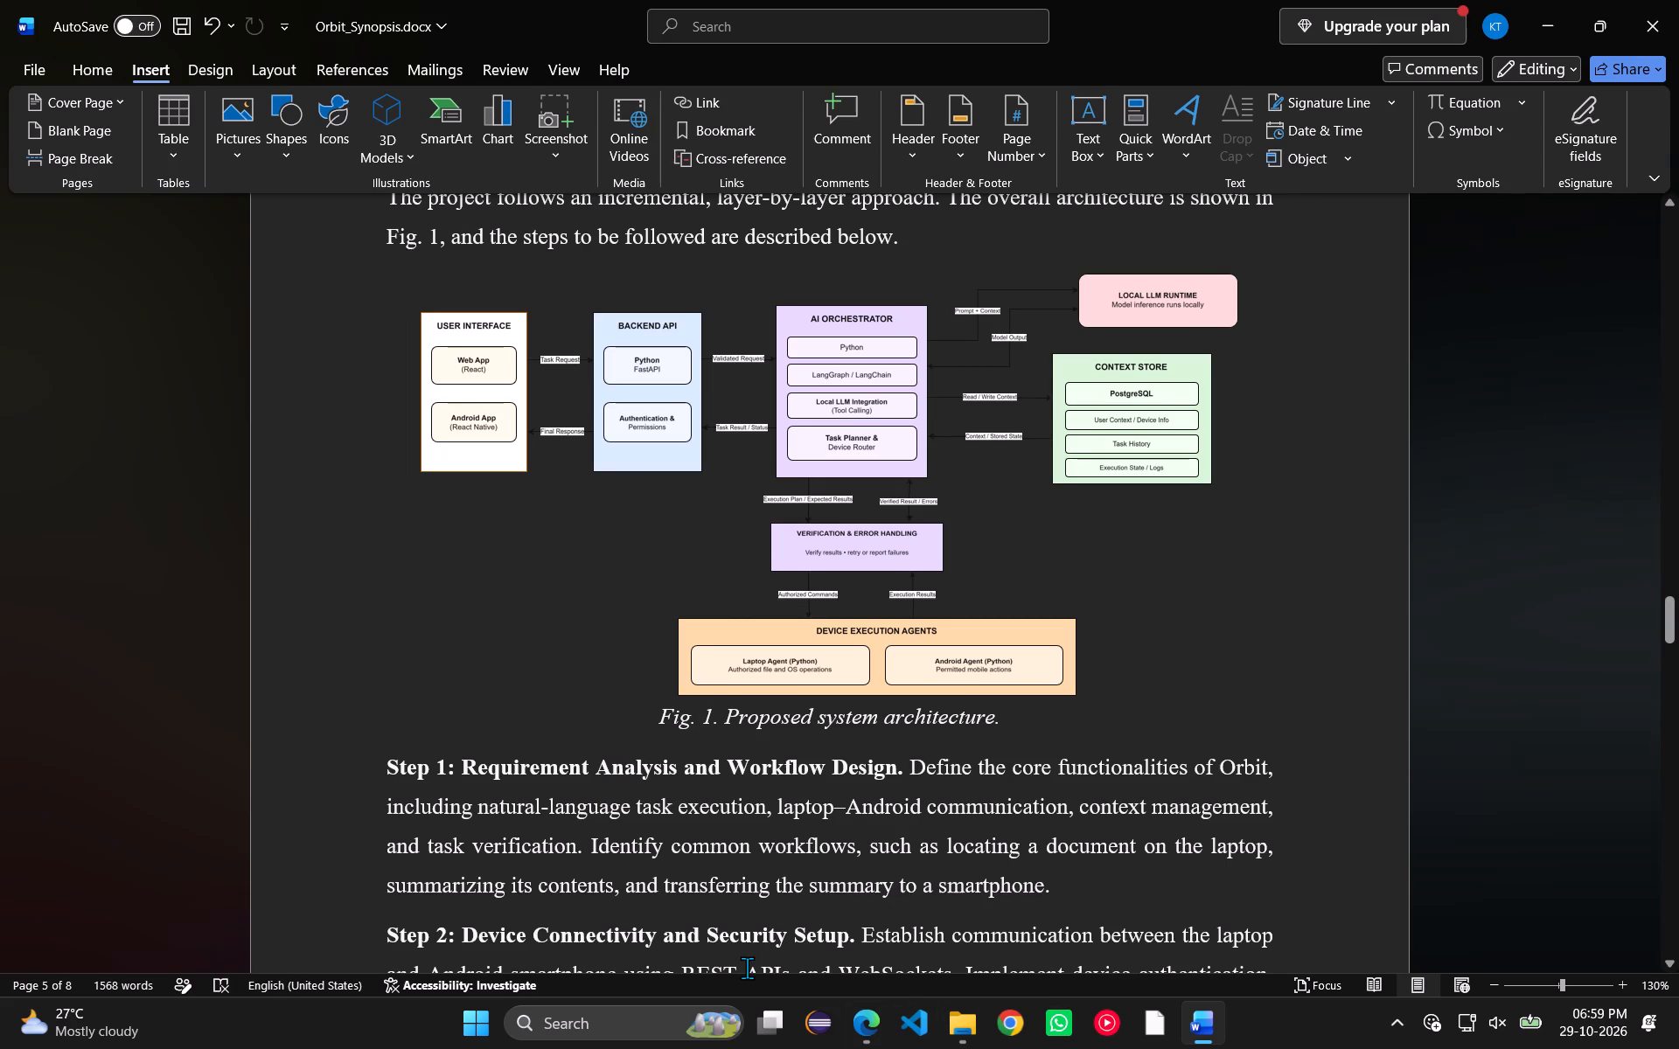
# Open Windows Settings, search for theme, and look at the Themes page and its store link.
pyautogui.click(633, 1025)
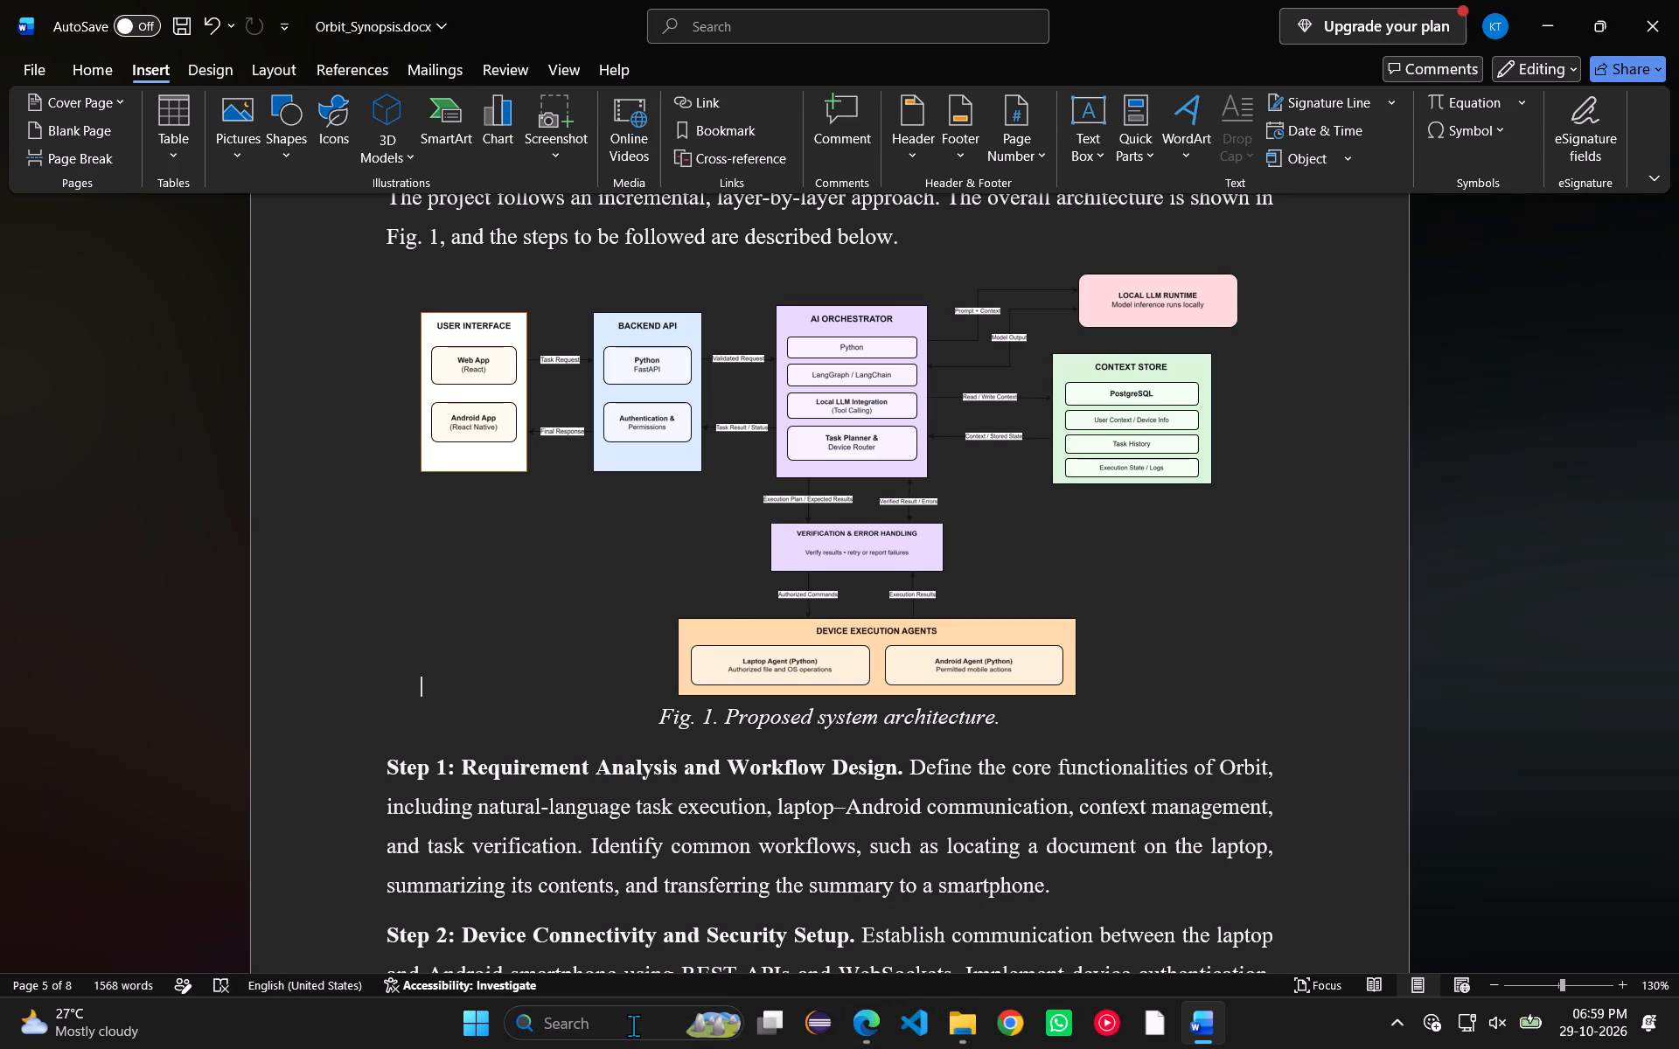
pyautogui.press('s')
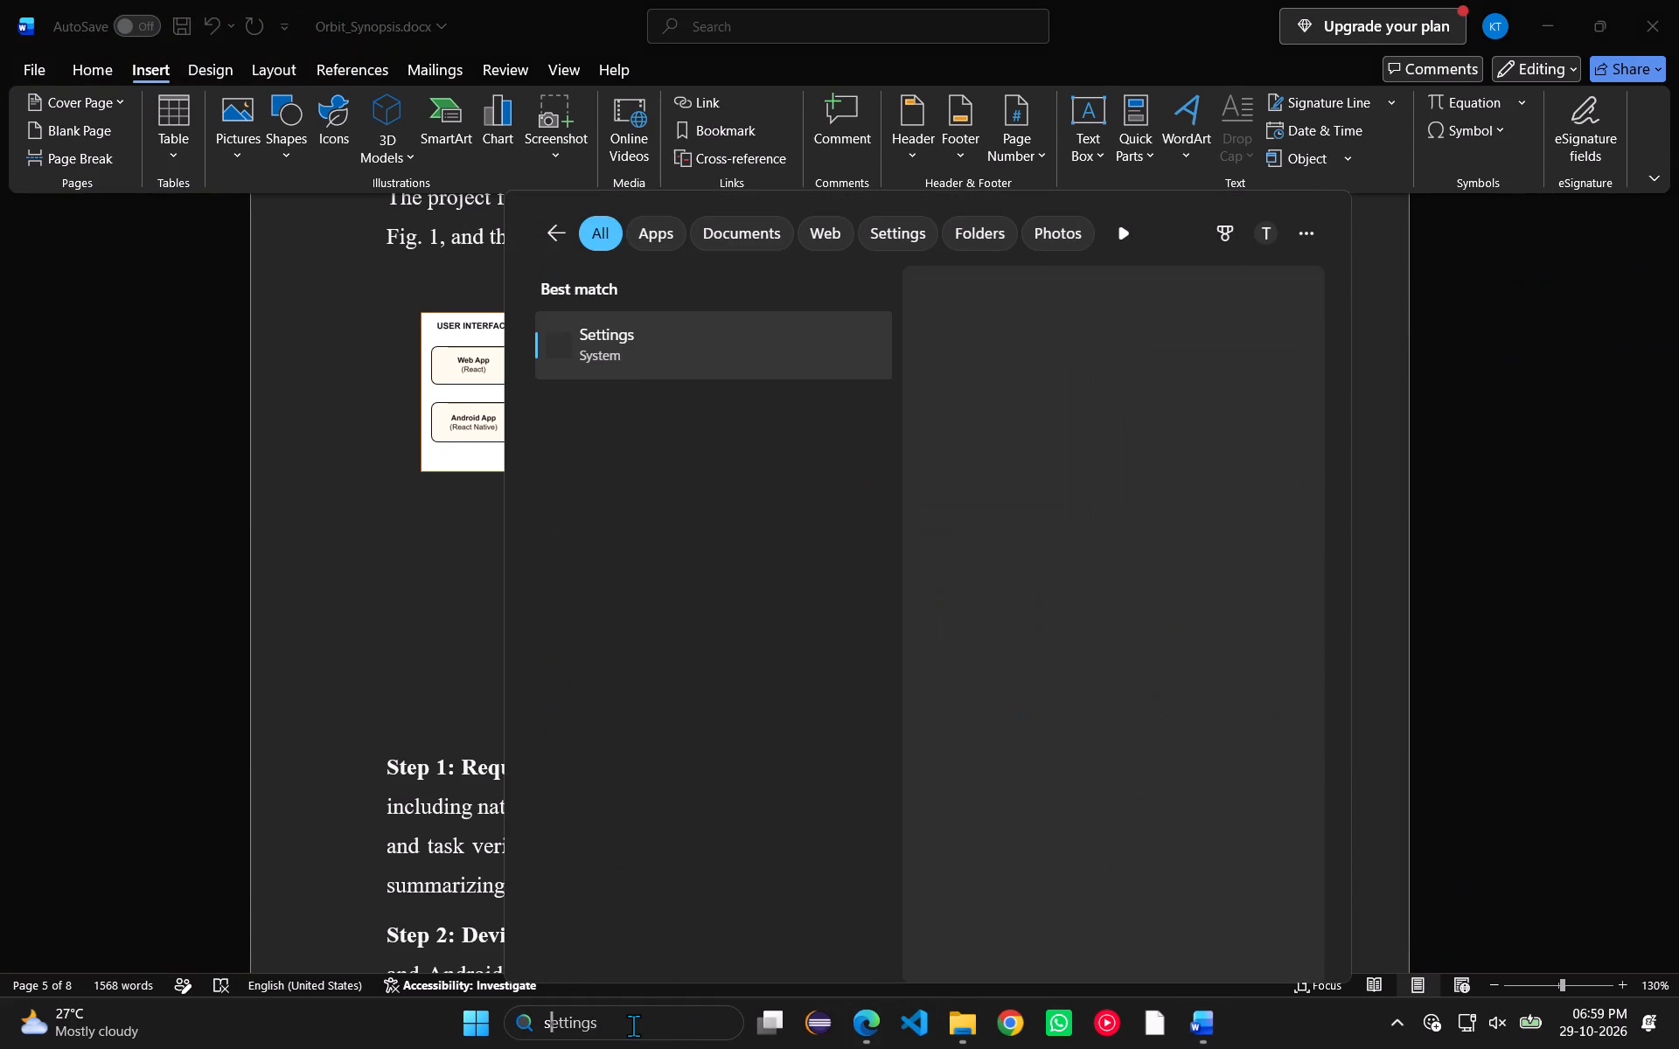
pyautogui.press('Return')
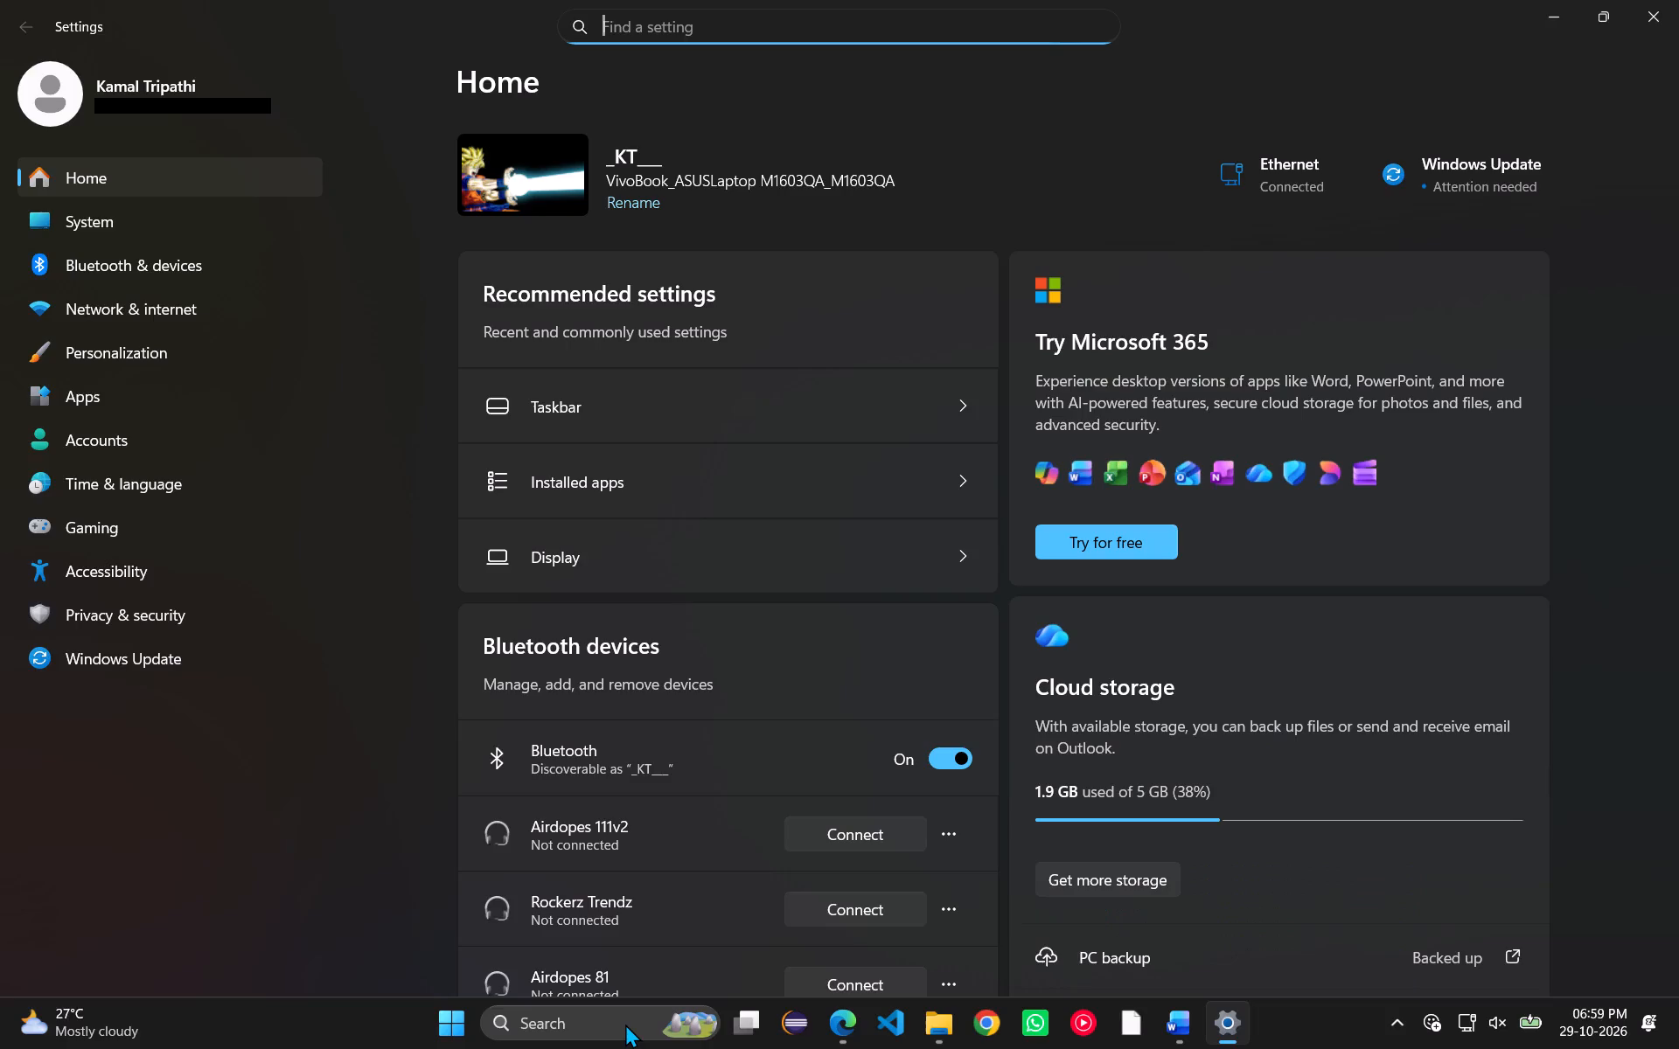
pyautogui.write('se')
pyautogui.press('BackSpace')
pyautogui.press('BackSpace')
pyautogui.write('theme')
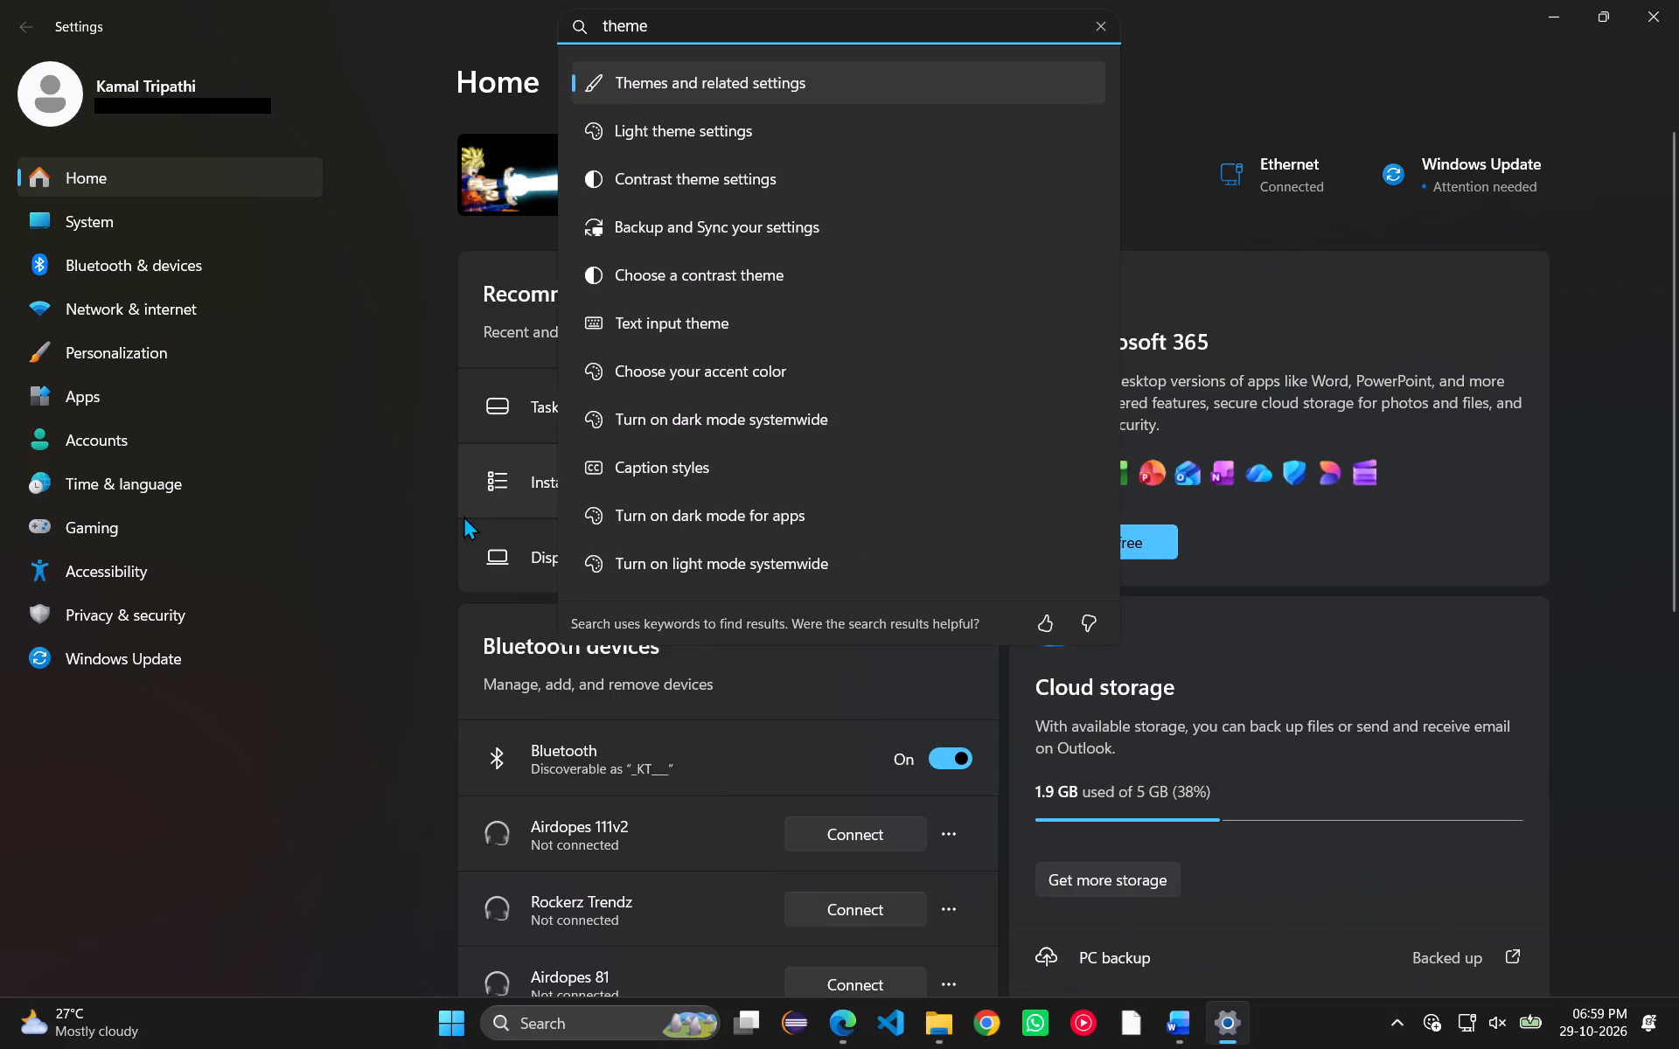
pyautogui.click(742, 88)
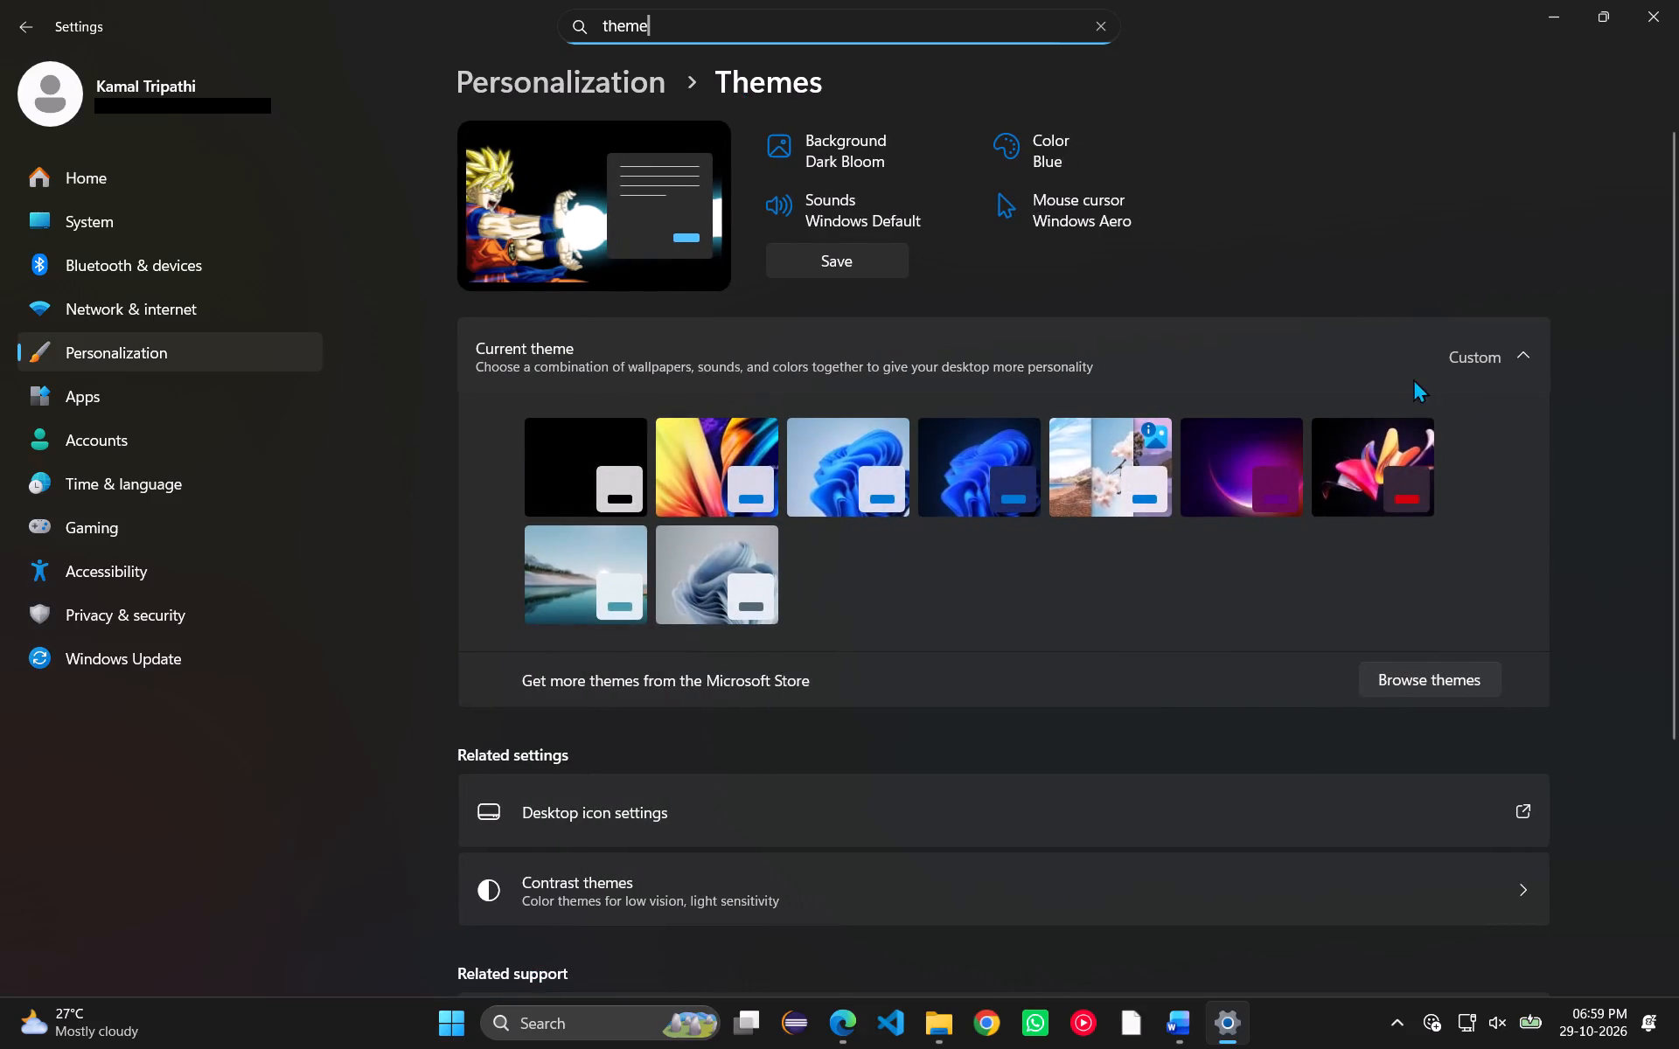
pyautogui.scroll(-1, 849, 608)
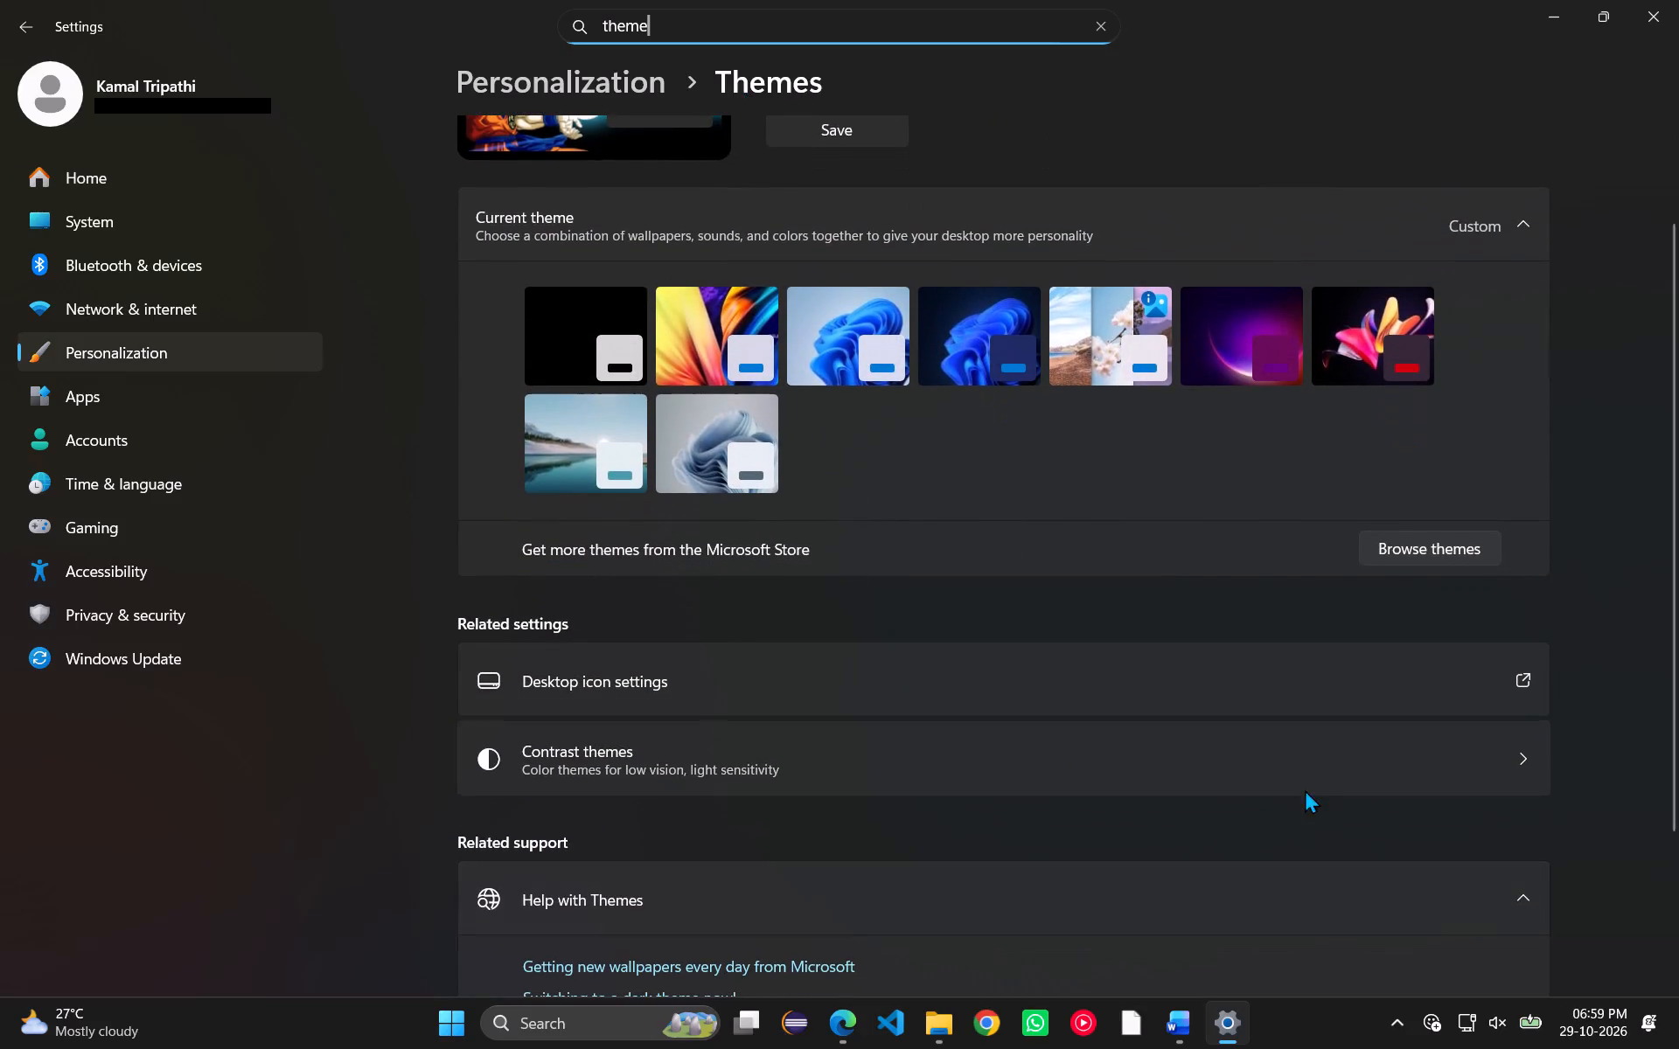
pyautogui.click(1453, 539)
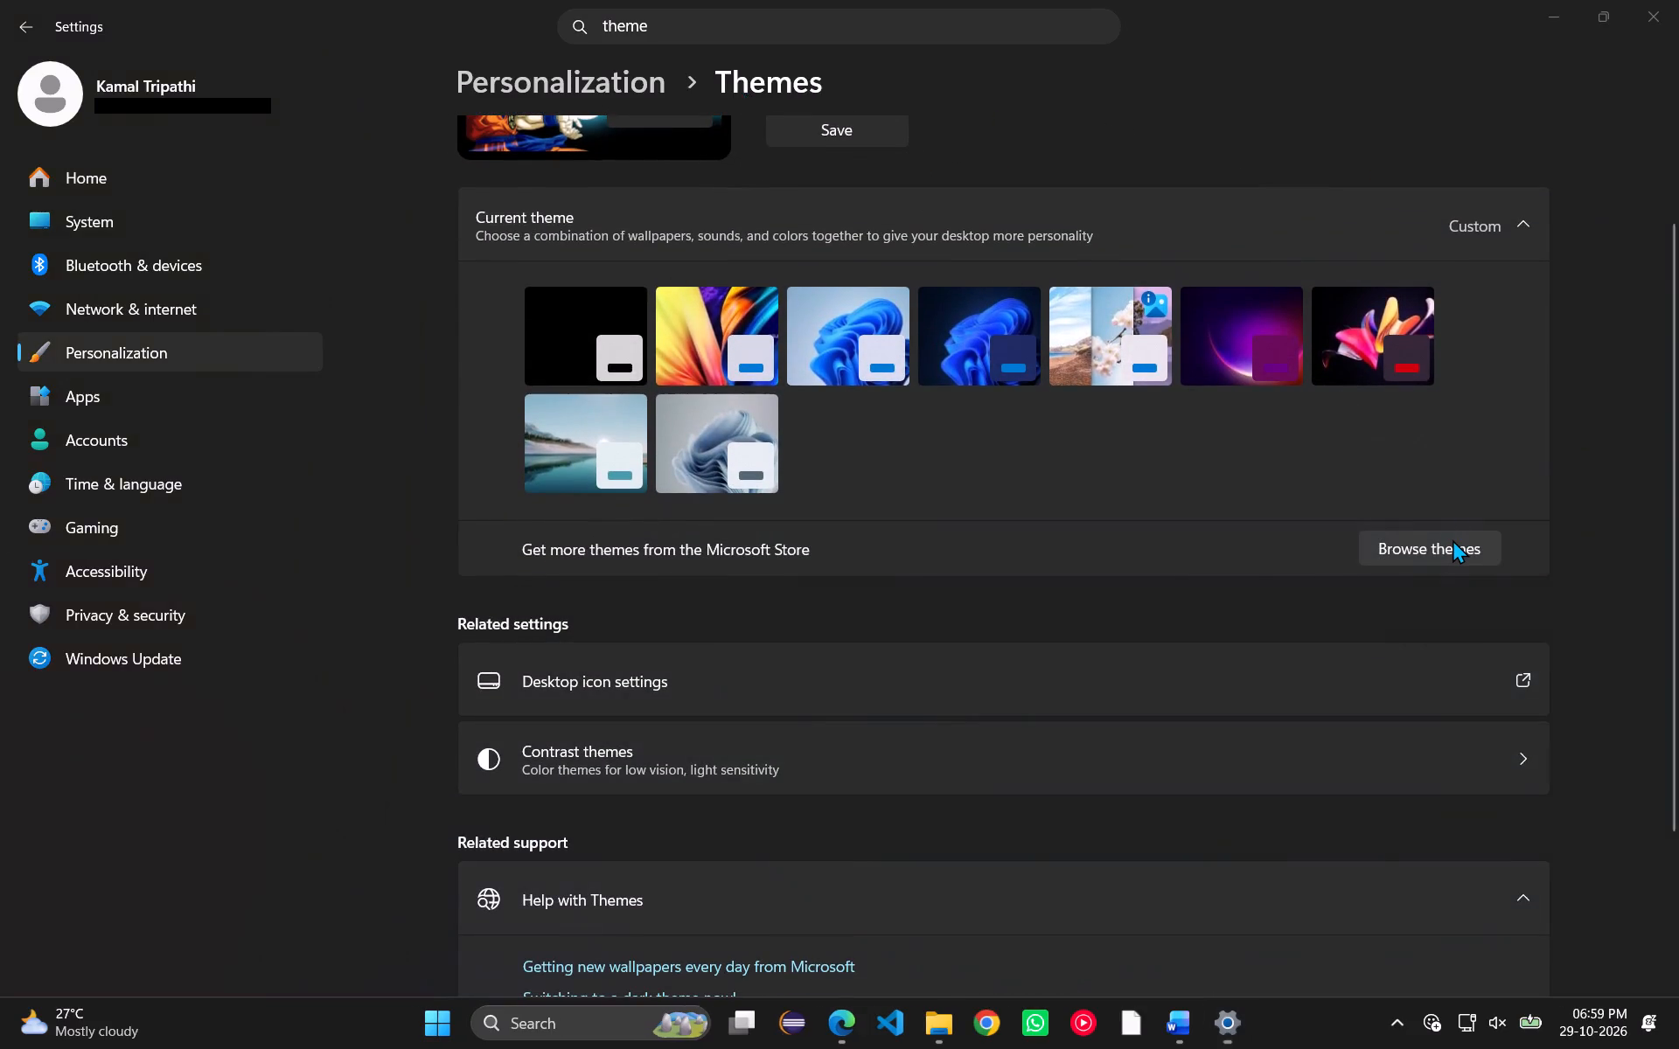
pyautogui.click(1648, 24)
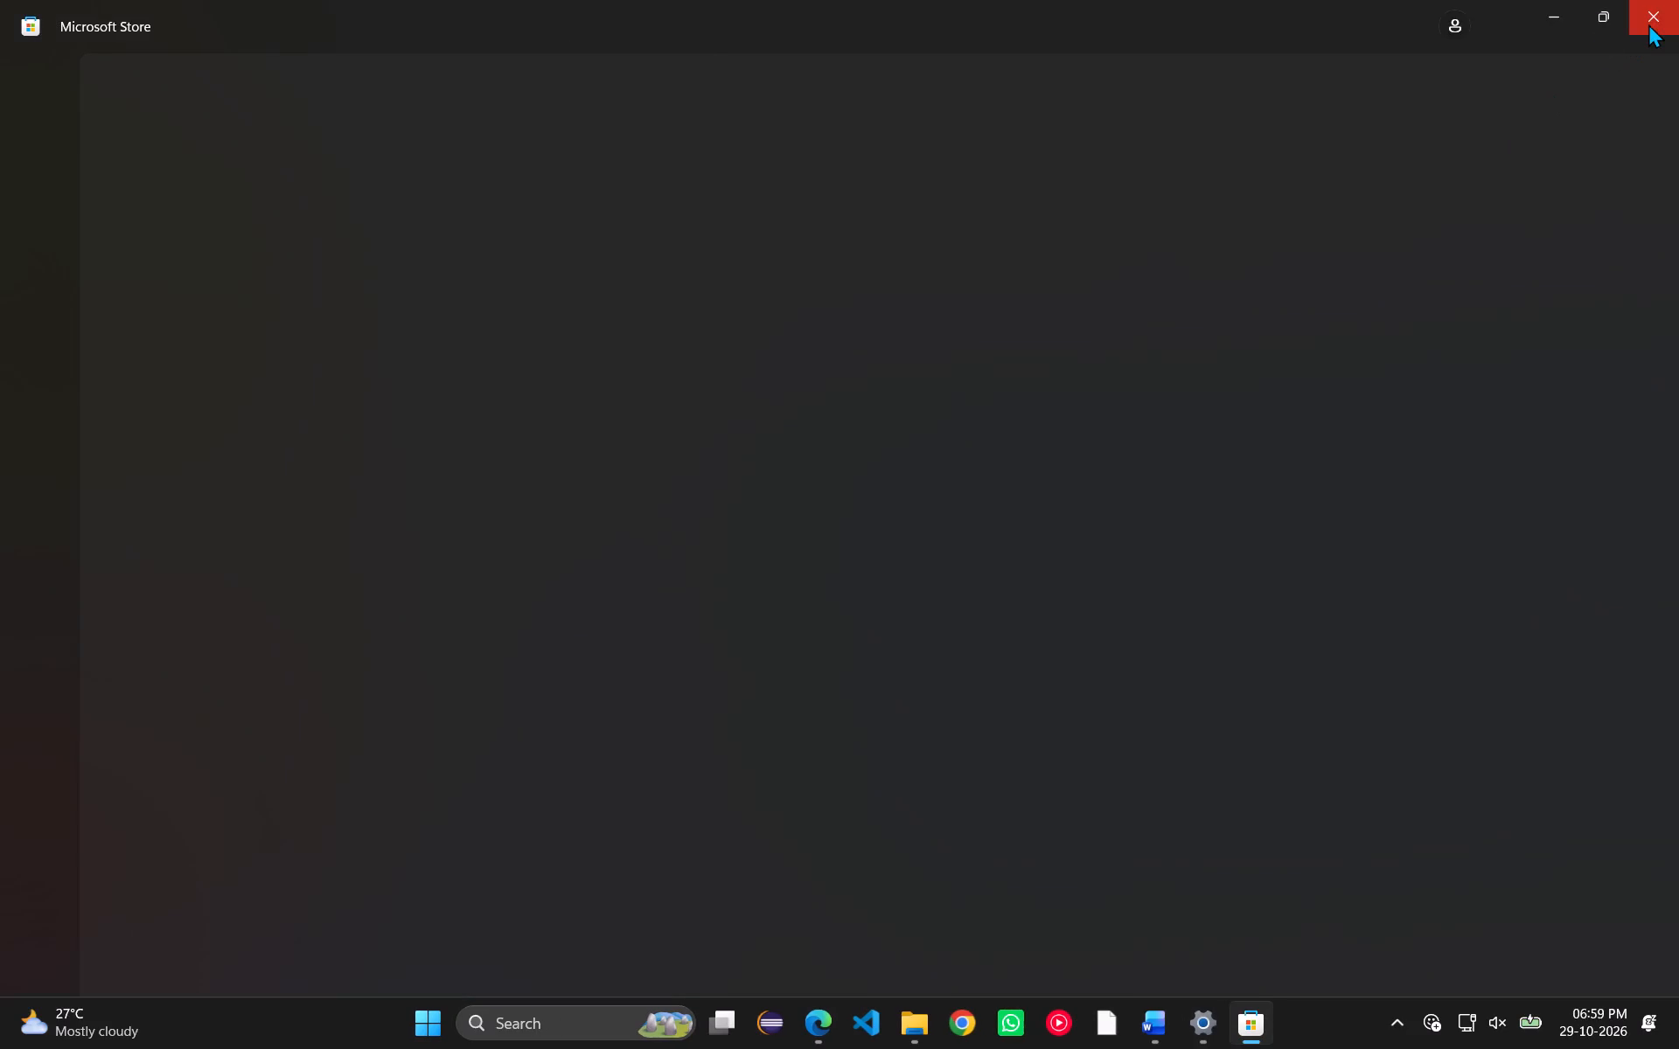
# Search Settings for dark, change the Windows color mode to Light, and close Settings.
pyautogui.click(693, 37)
pyautogui.press('BackSpace')
pyautogui.press('BackSpace')
pyautogui.press('BackSpace')
pyautogui.press('BackSpace')
pyautogui.press('BackSpace')
pyautogui.press('BackSpace')
pyautogui.write('dark')
pyautogui.press('Return')
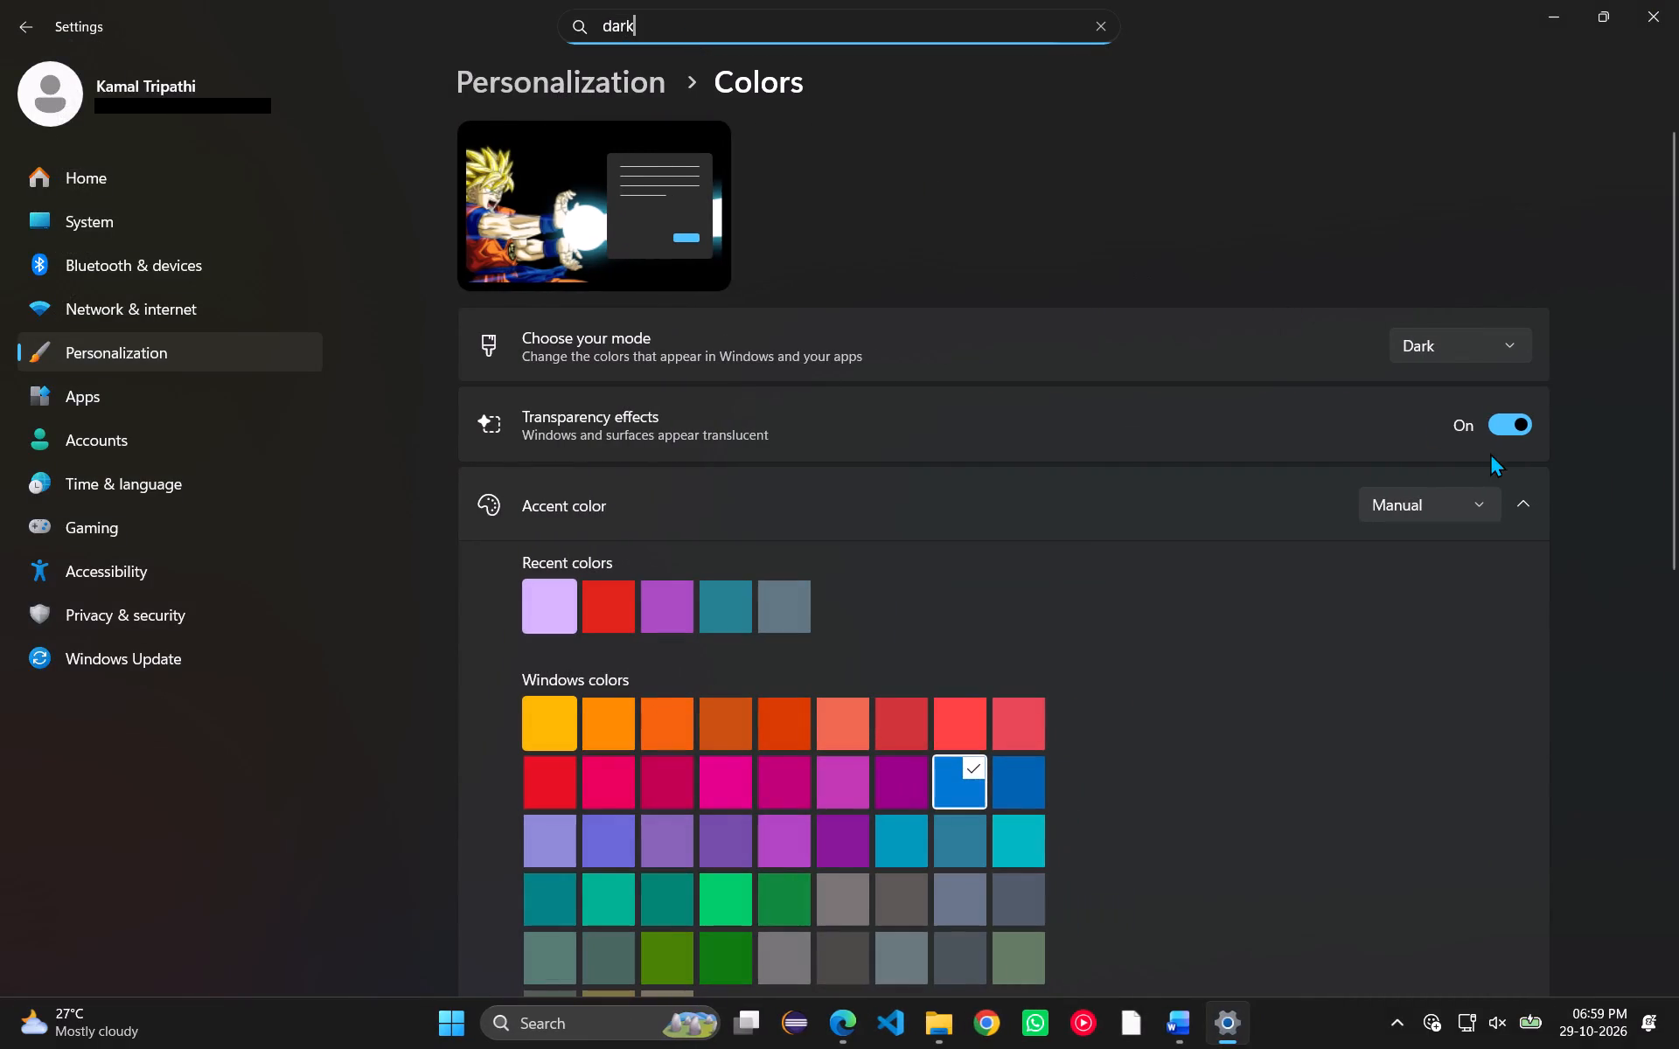
pyautogui.click(1485, 348)
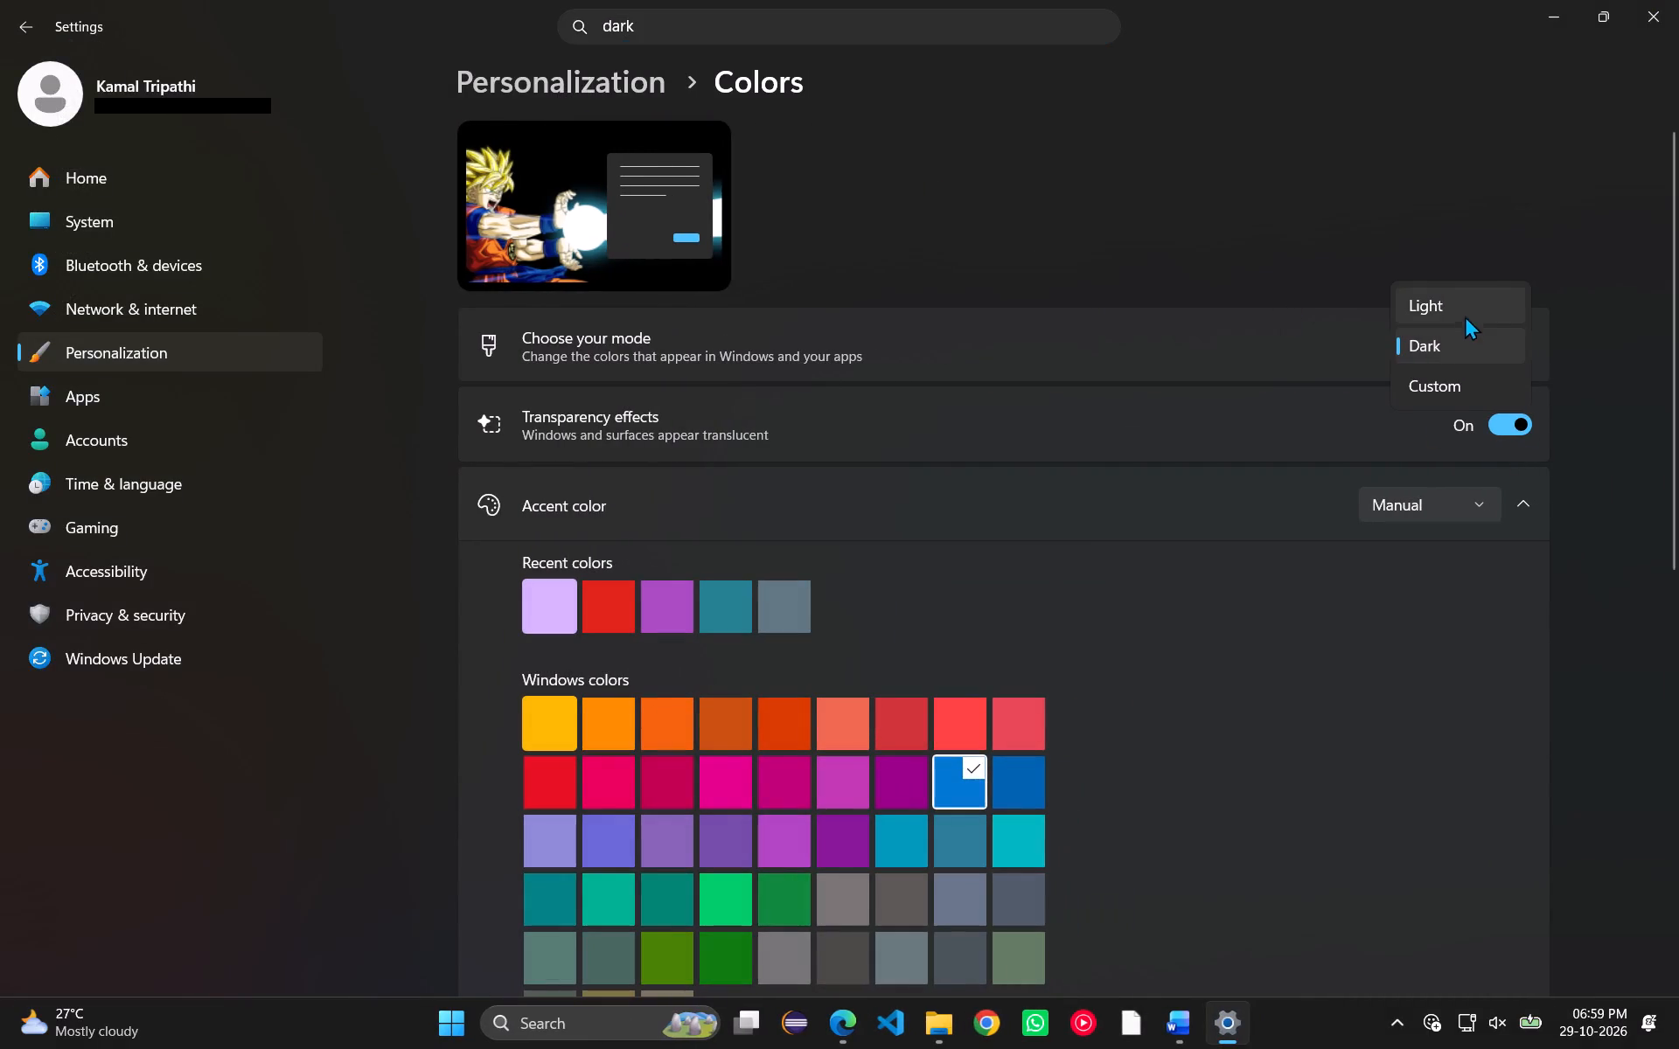
pyautogui.click(1451, 292)
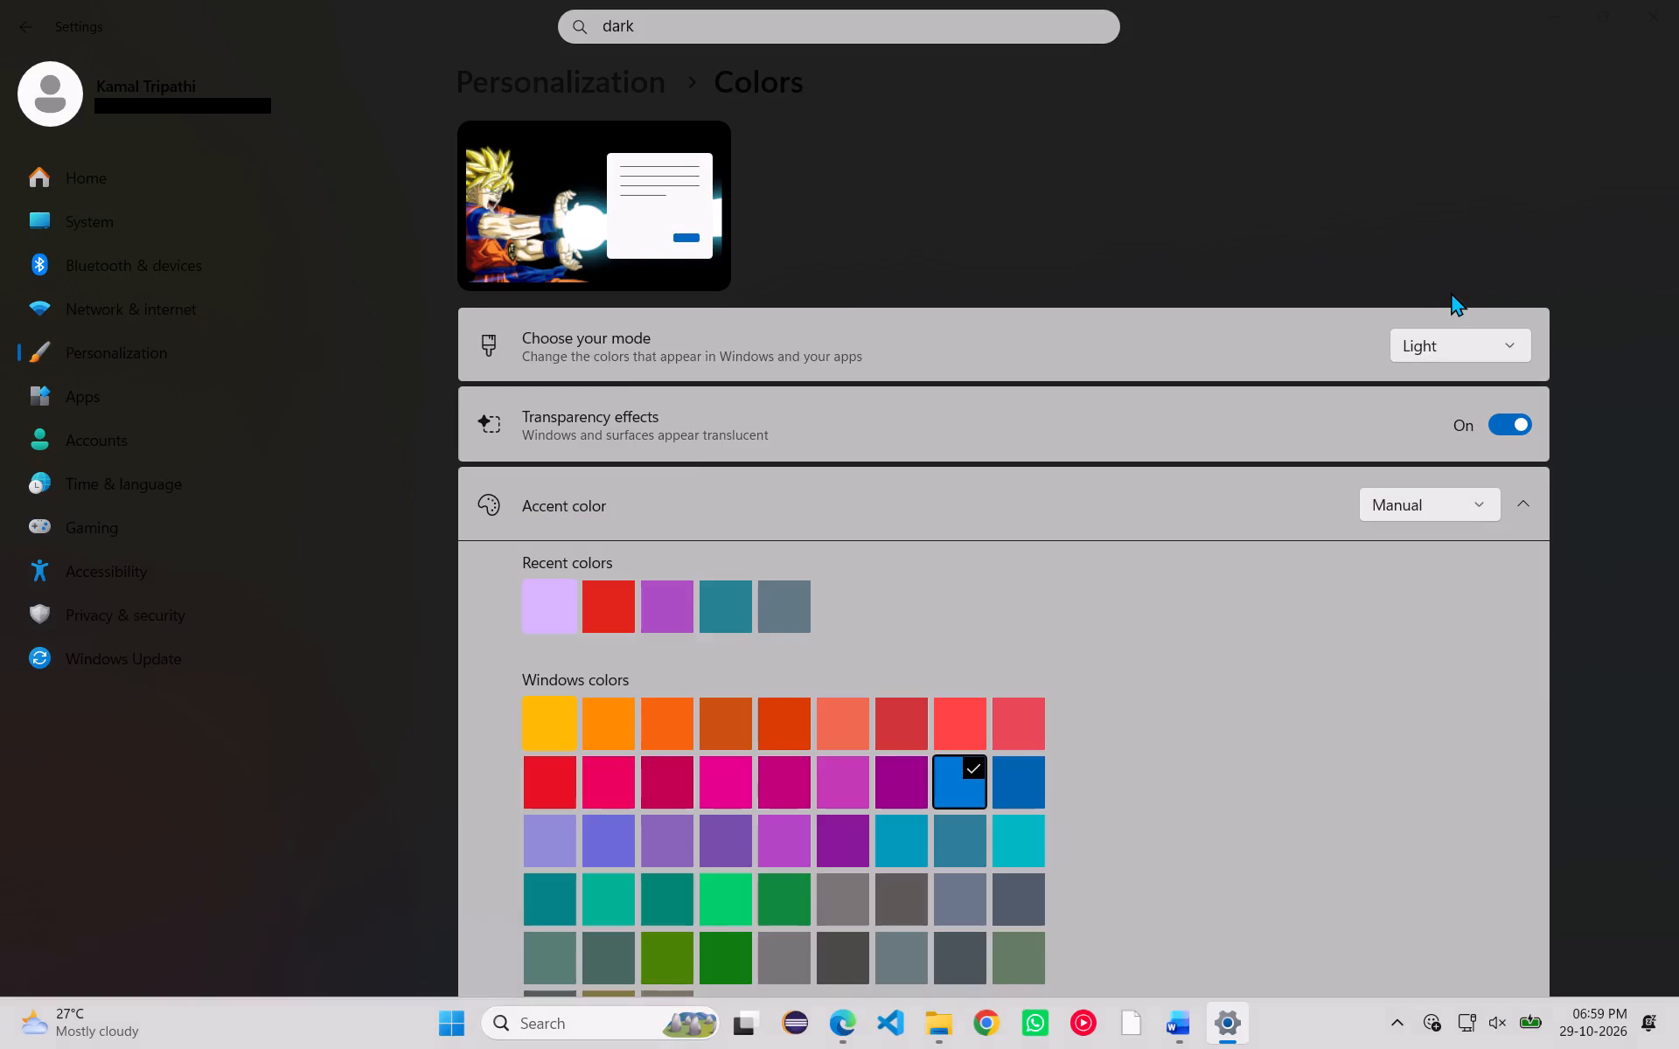
pyautogui.click(1656, 16)
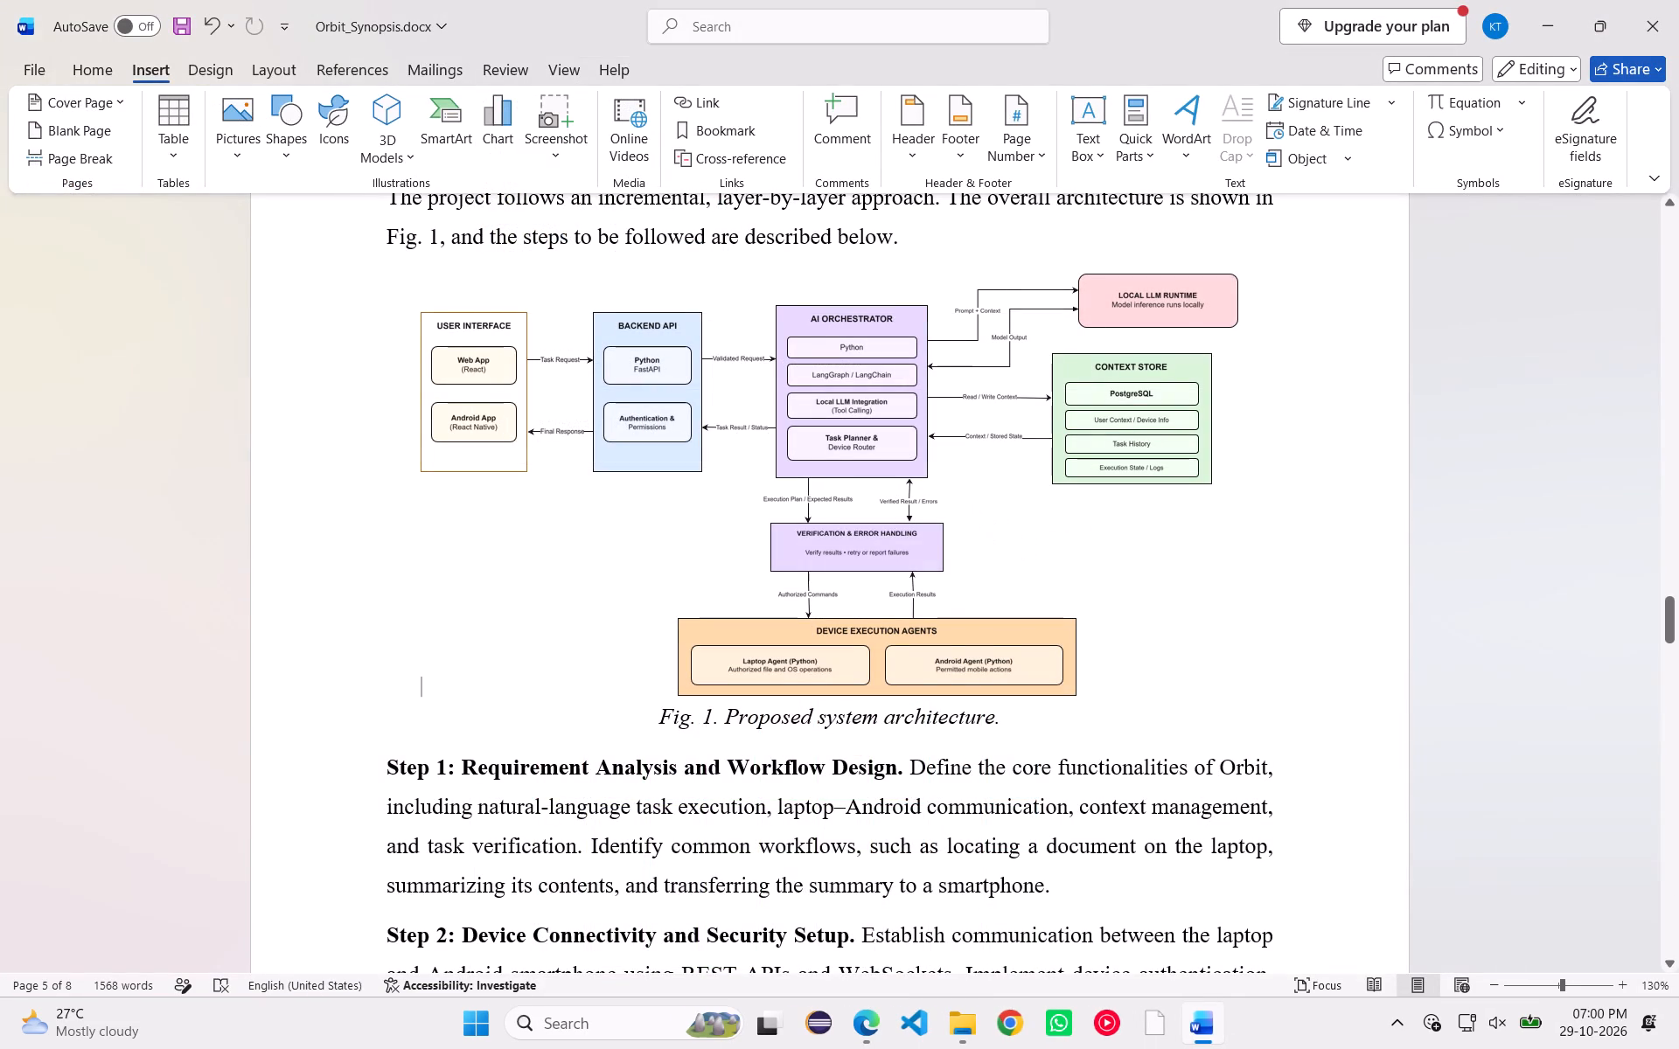
# Examine the Fig. 1 diagram in Orbit_Synopsis.docx at different zoom levels in the light theme.
pyautogui.keyDown('ctrl'); pyautogui.scroll(7, 662, 468); pyautogui.keyUp('ctrl')
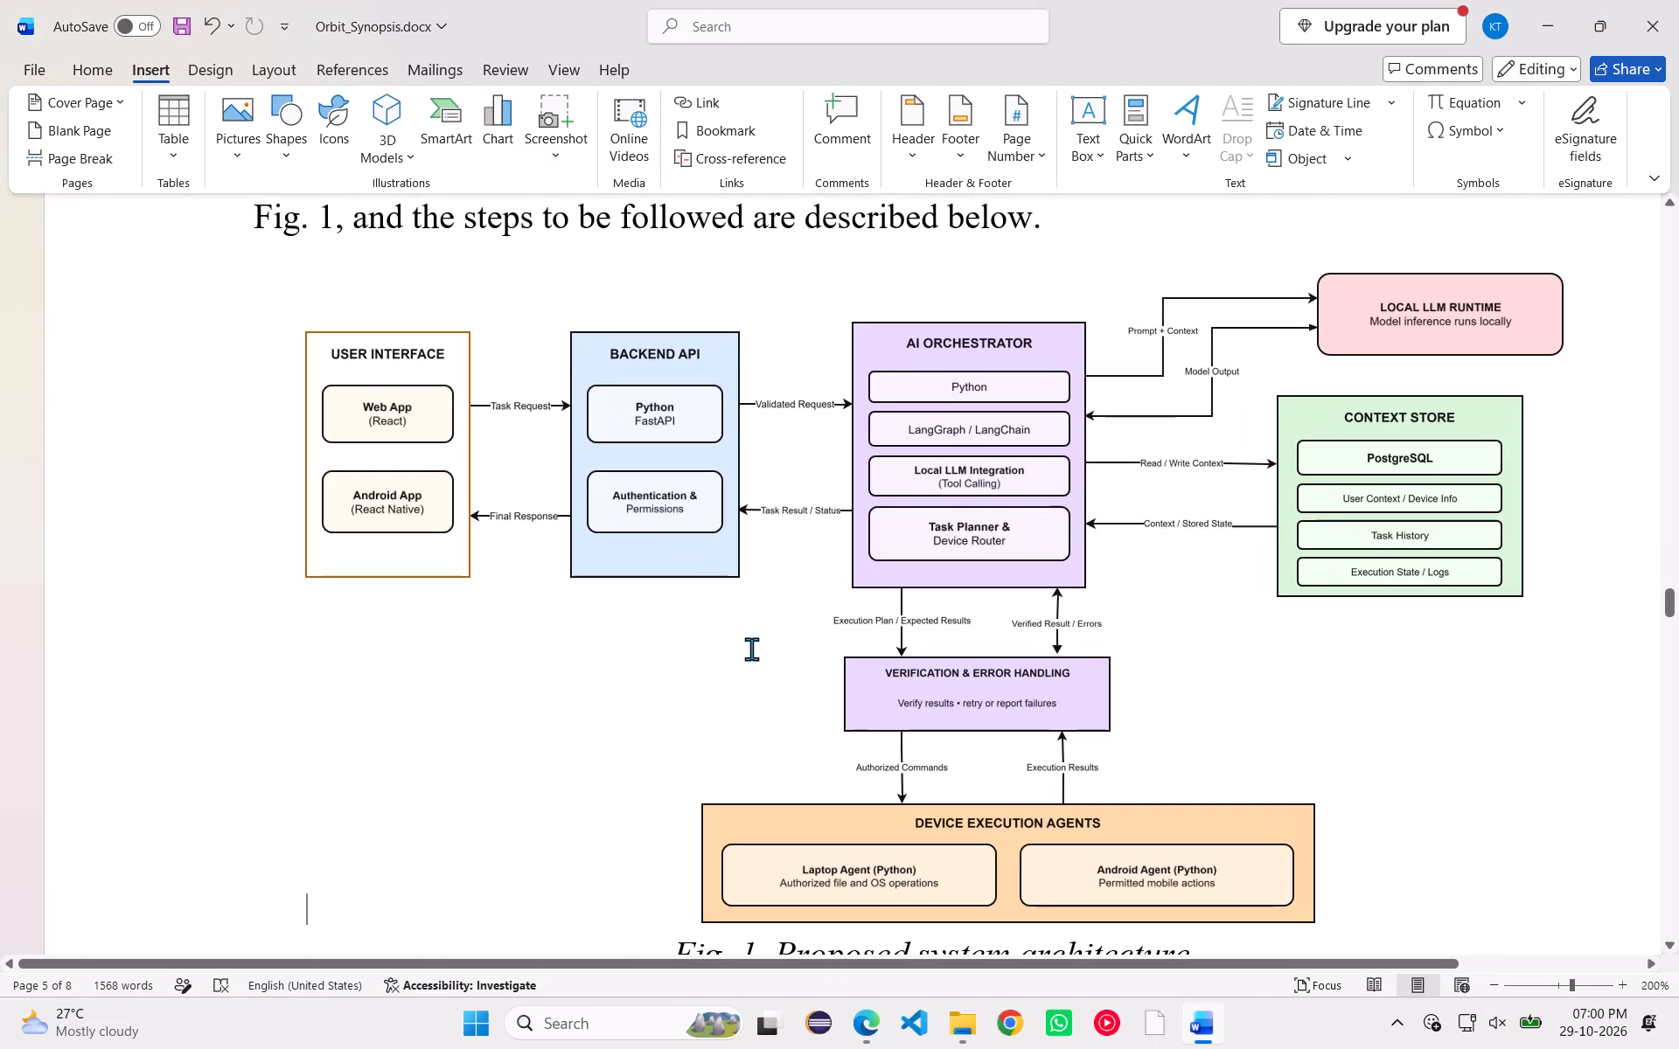
pyautogui.keyDown('ctrl'); pyautogui.scroll(-5, 751, 649); pyautogui.keyUp('ctrl')
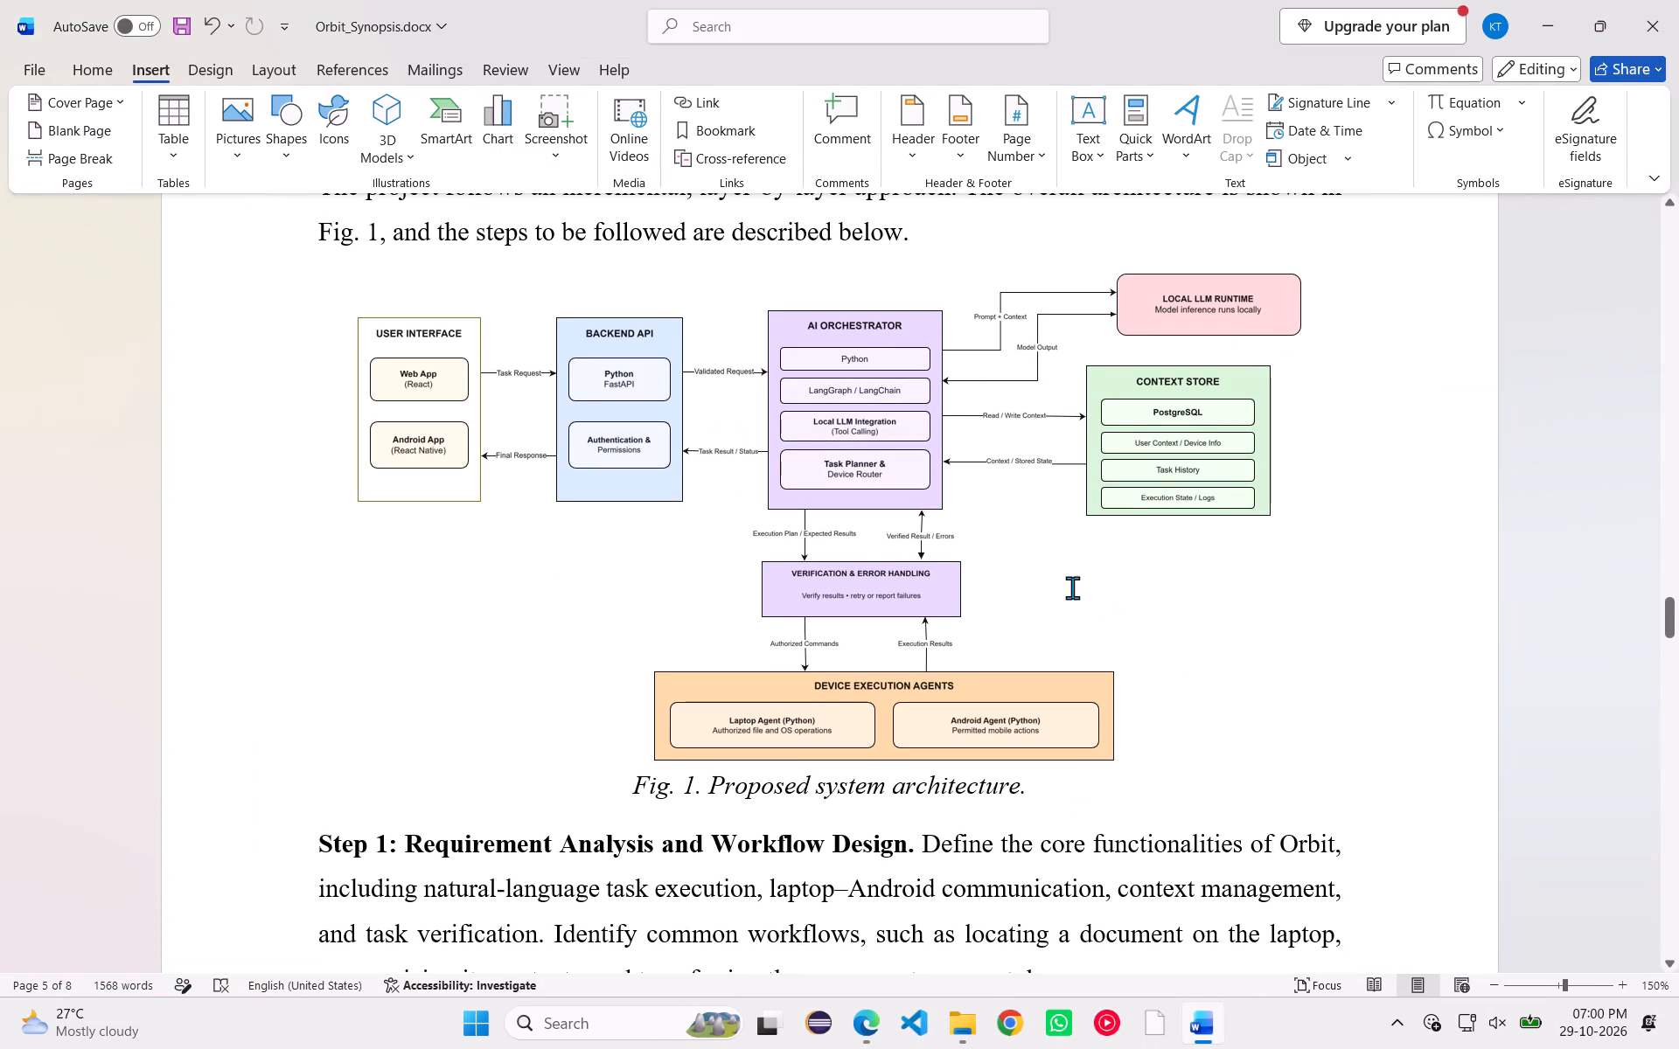
pyautogui.click(1072, 587)
pyautogui.rightClick(1072, 587)
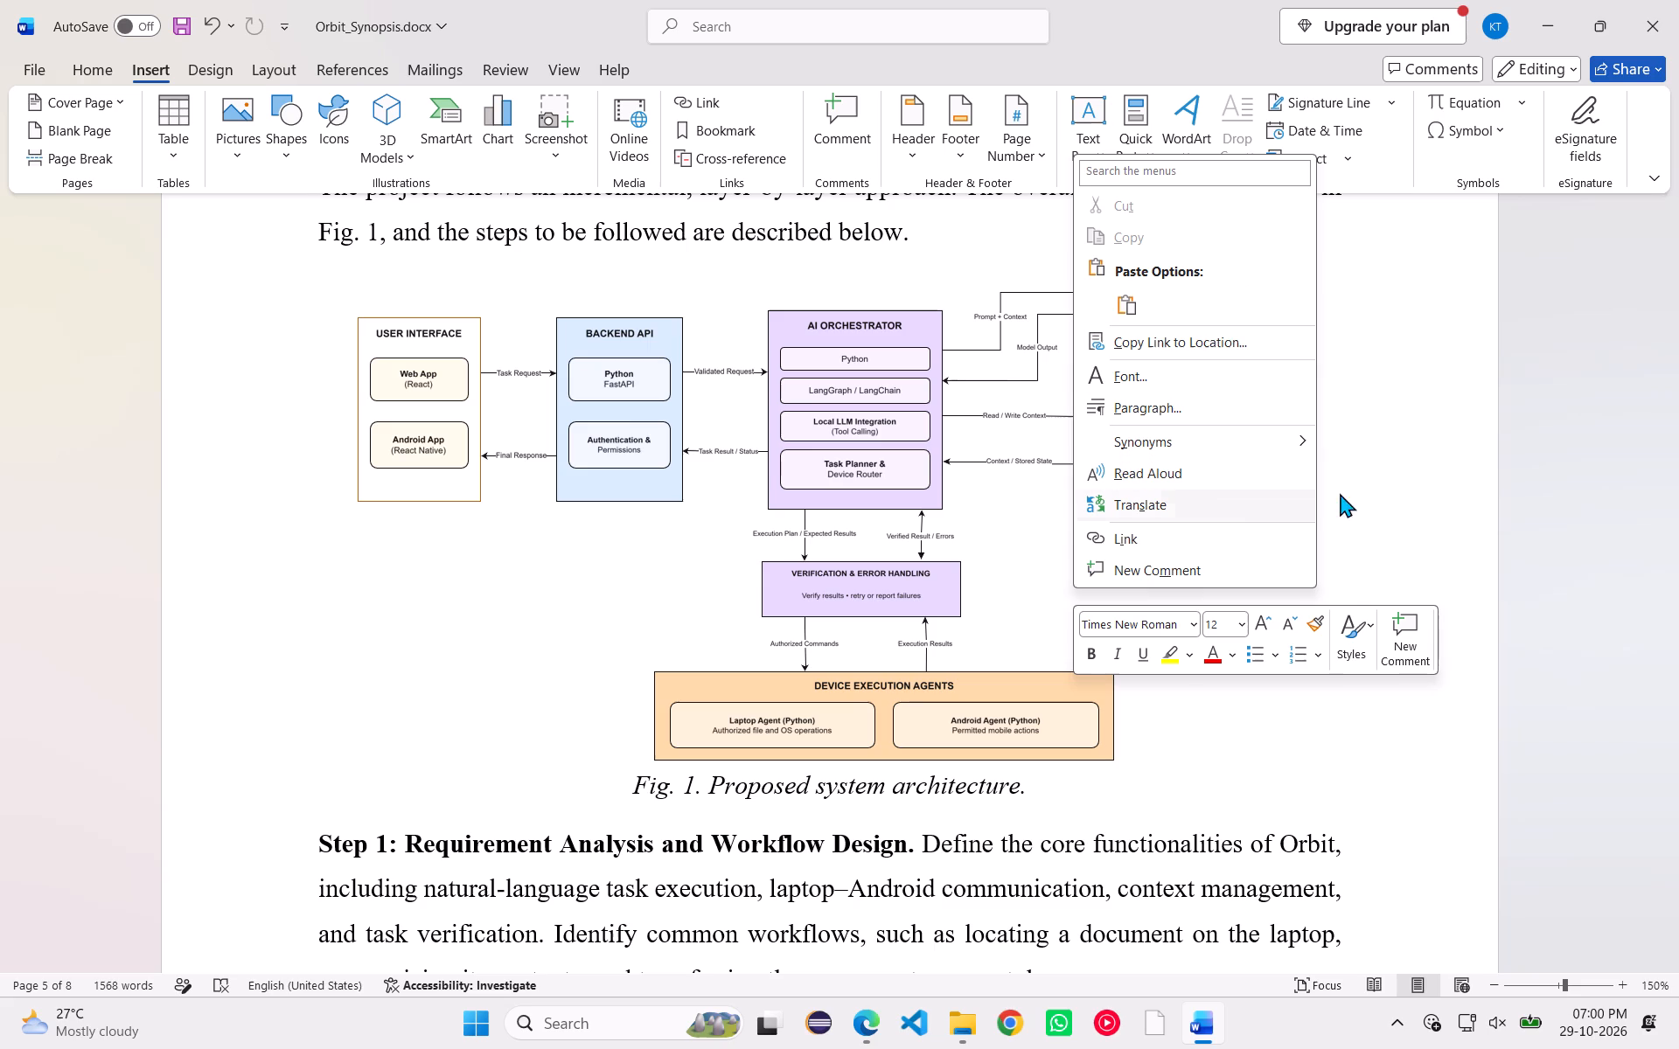
pyautogui.click(1416, 475)
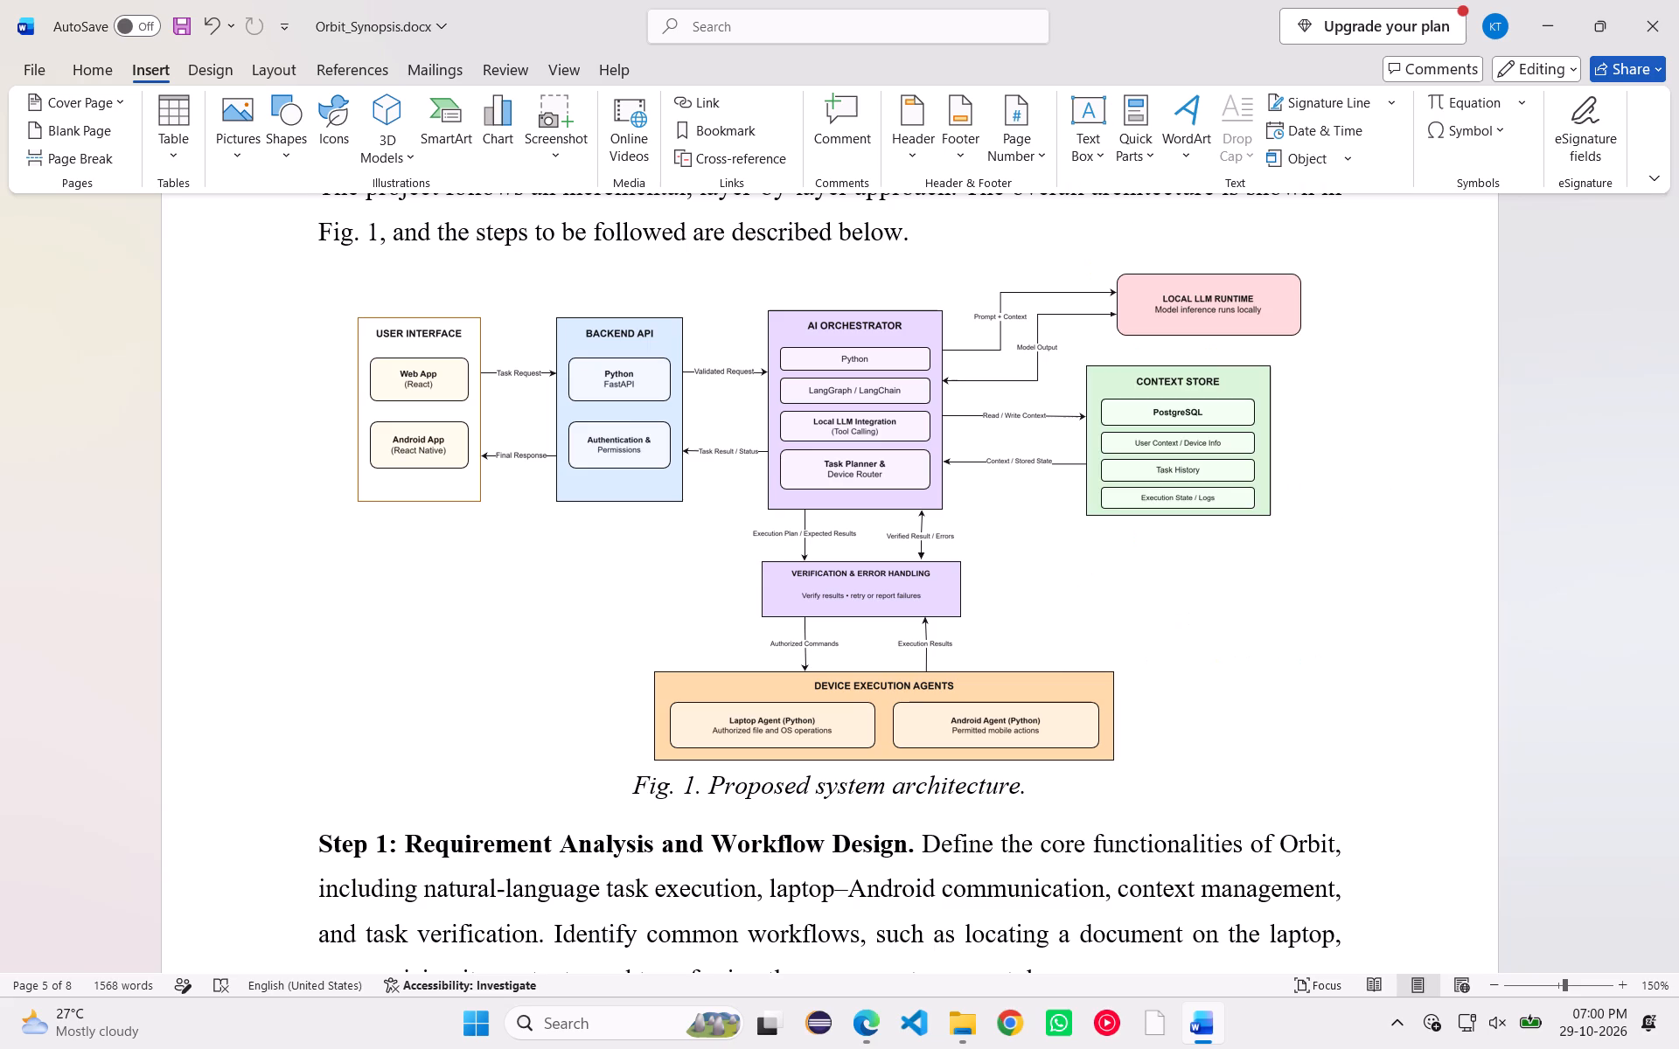
pyautogui.keyDown('ctrl'); pyautogui.scroll(-4, 1055, 563); pyautogui.keyUp('ctrl')
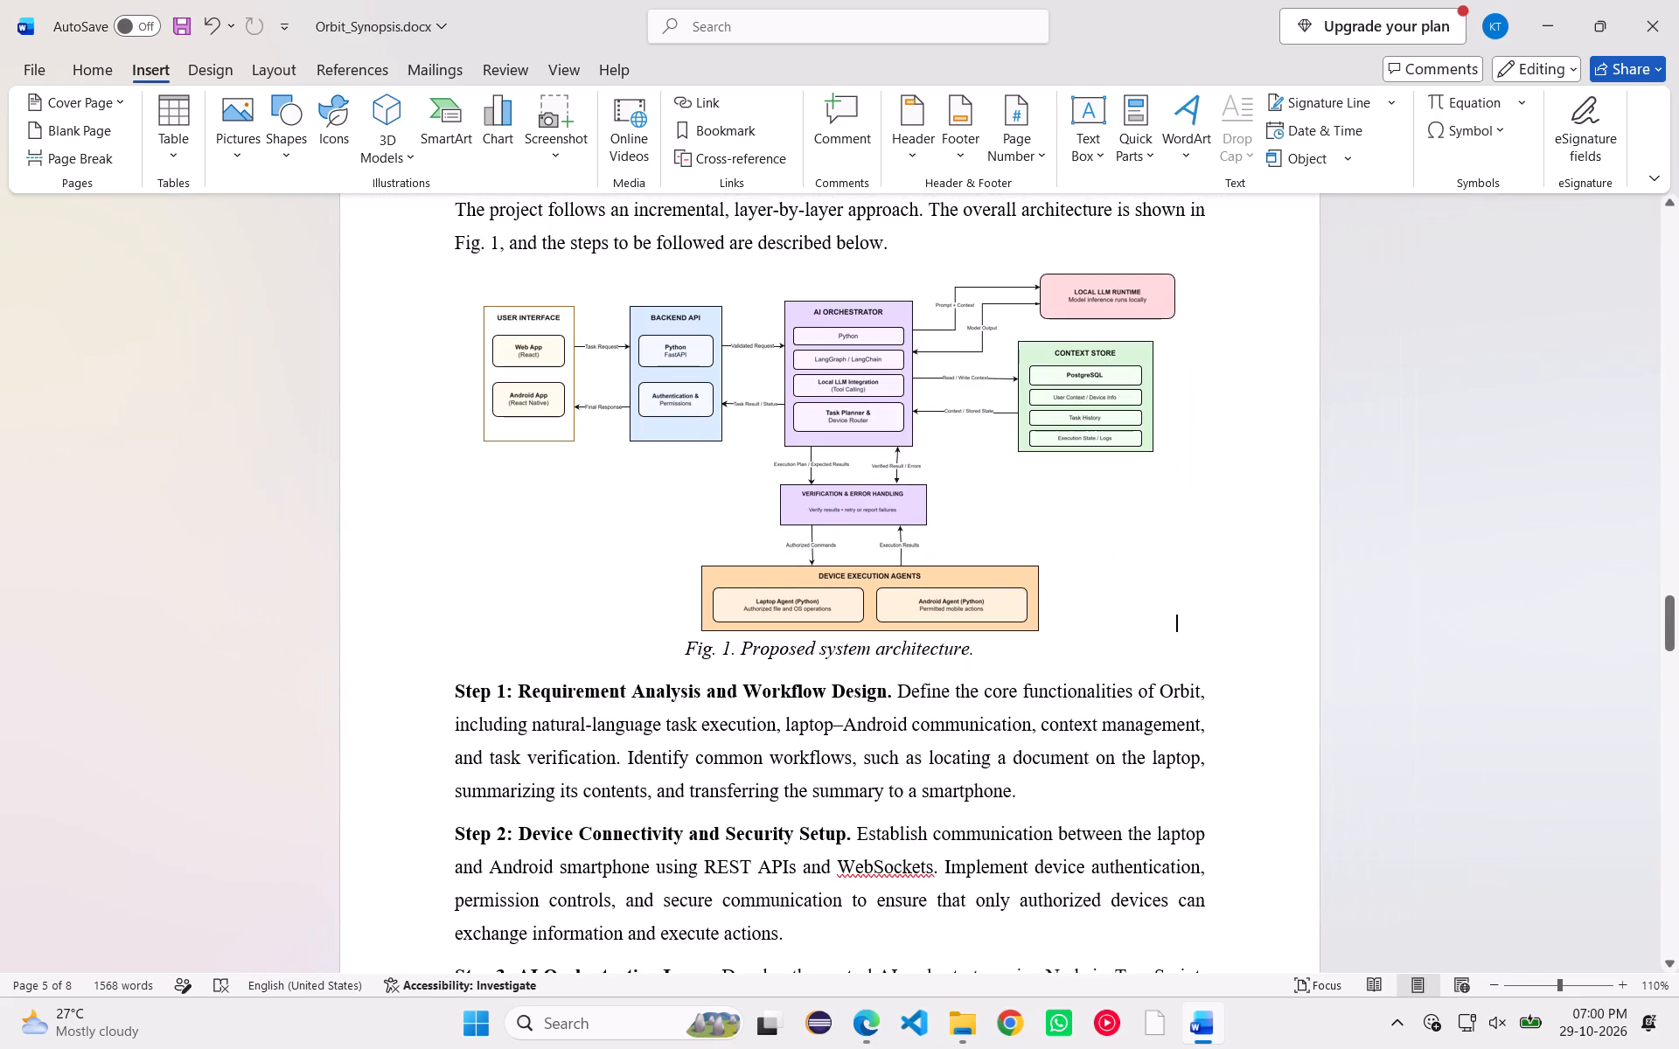
pyautogui.moveTo(435, 262); pyautogui.dragTo(1023, 582)
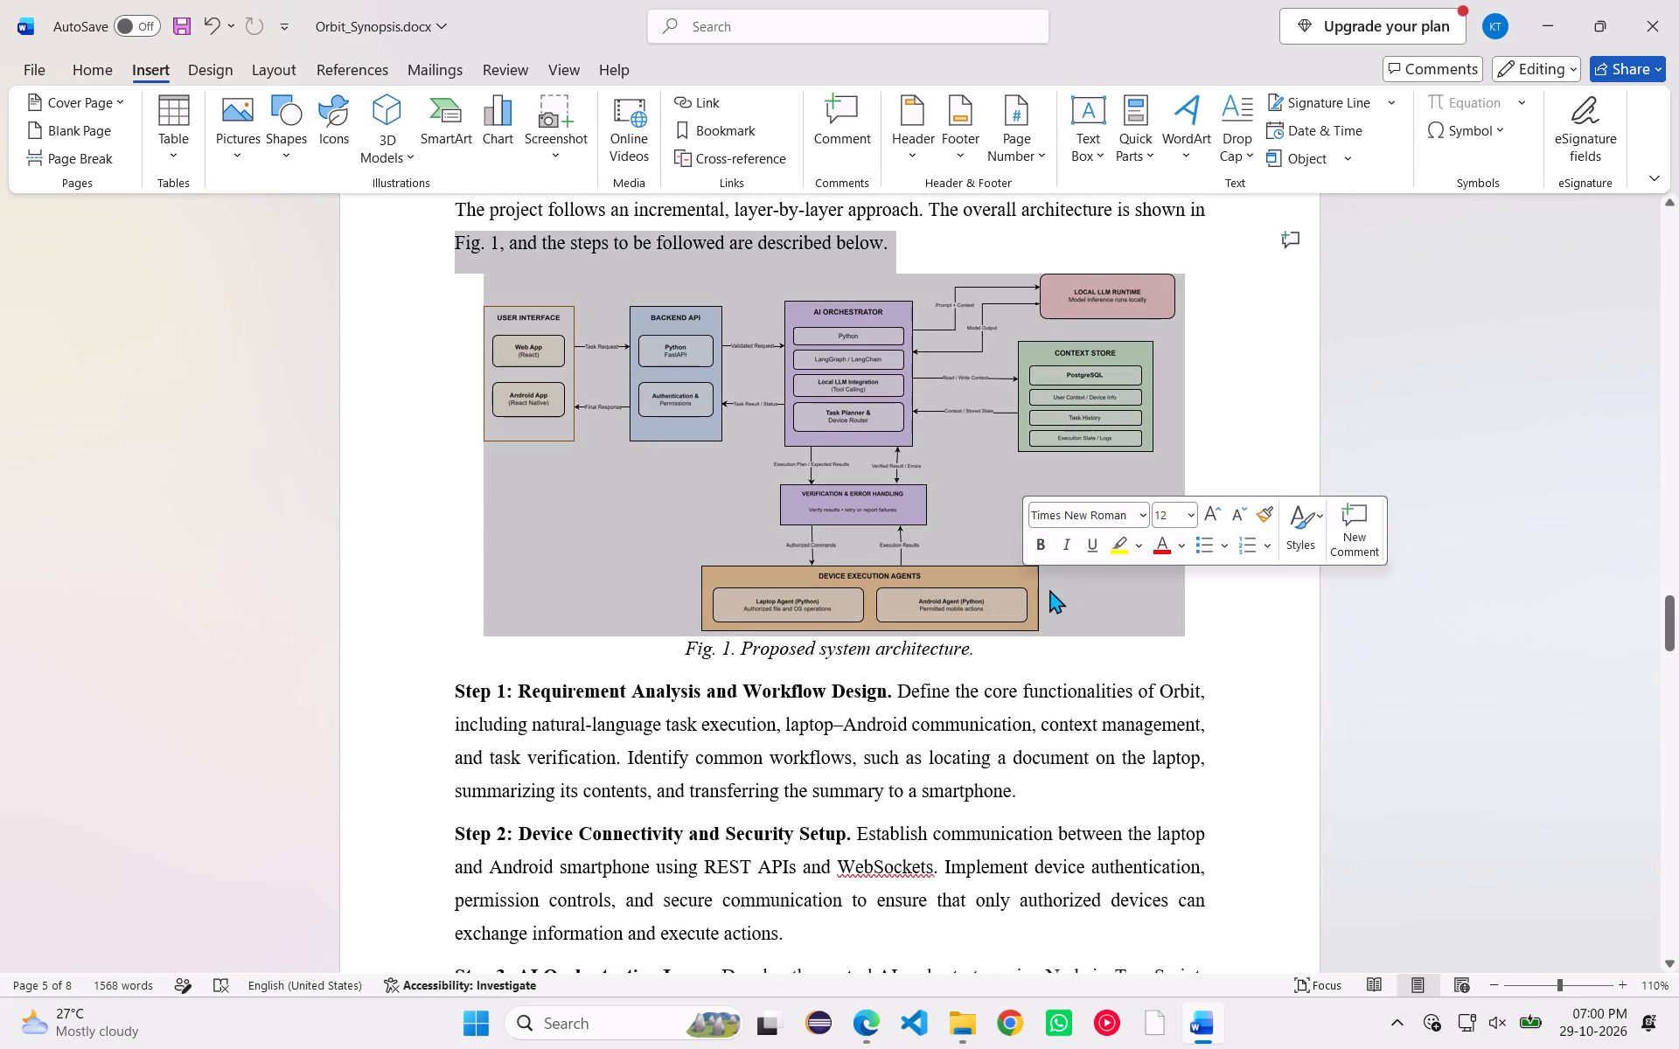
pyautogui.click(1231, 651)
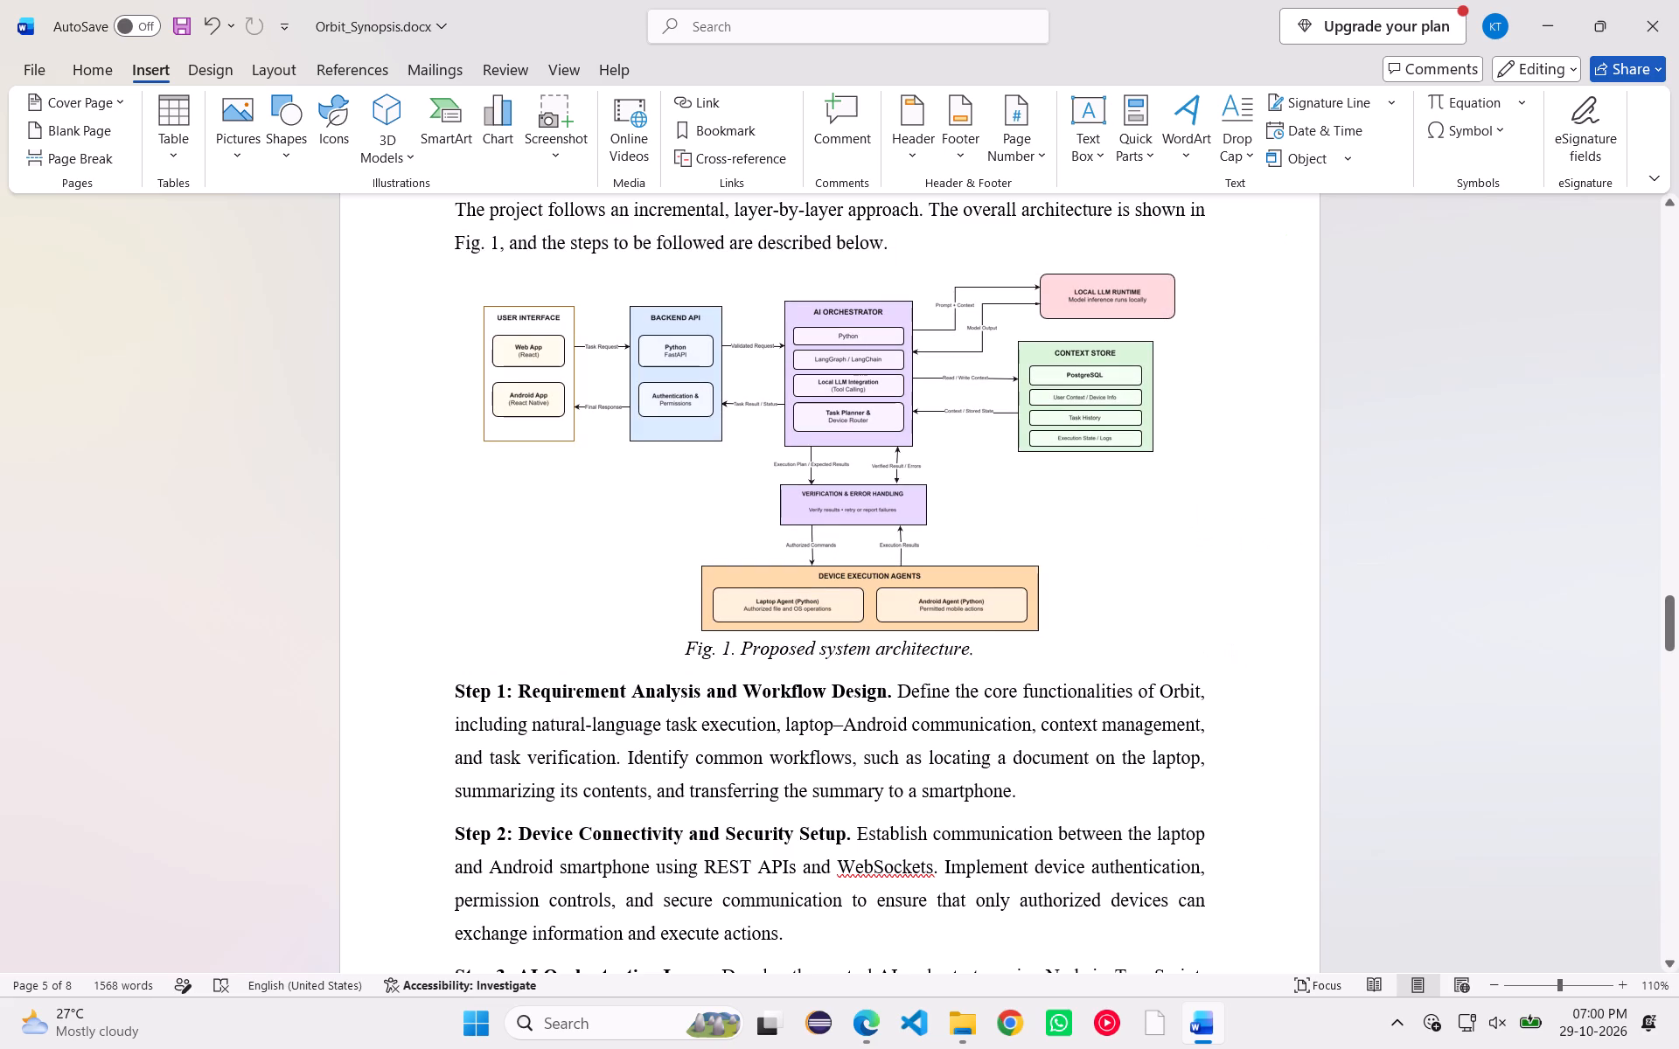
# Undo the shape conversion of Fig. 1, convert the SVG graphic to shapes again, and clear the selection.
pyautogui.hotkey('ctrl', 'z')
pyautogui.rightClick(1118, 507)
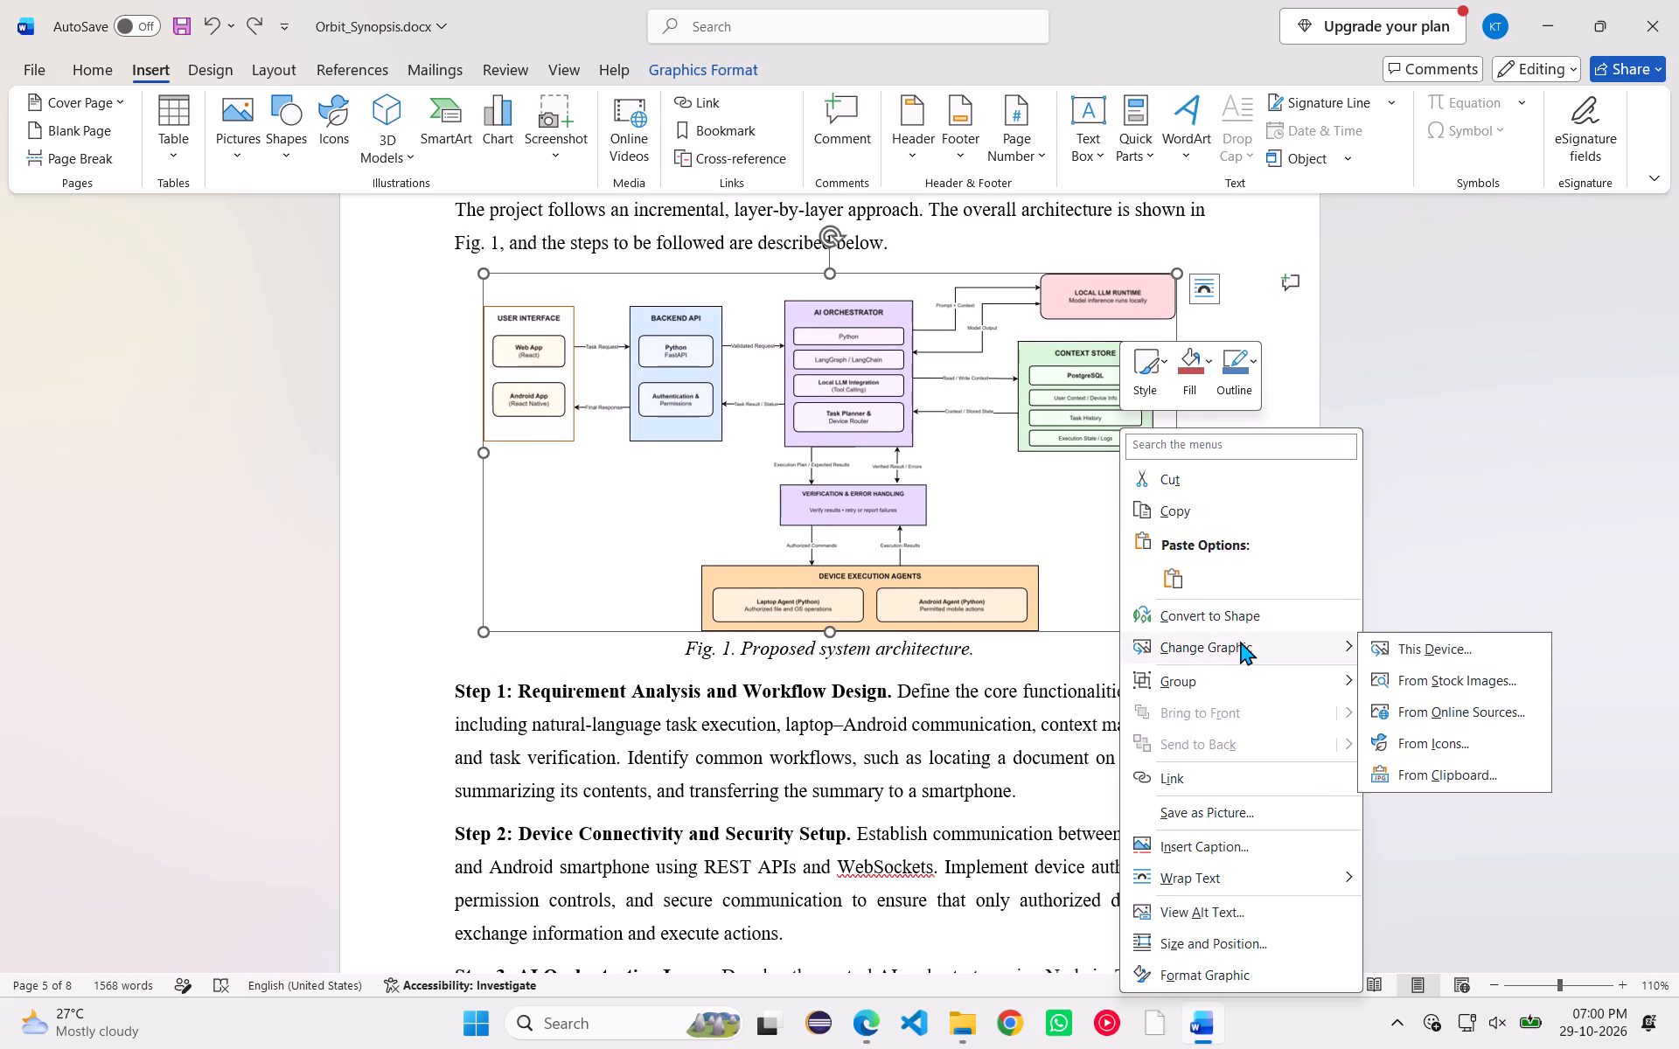
pyautogui.click(1283, 615)
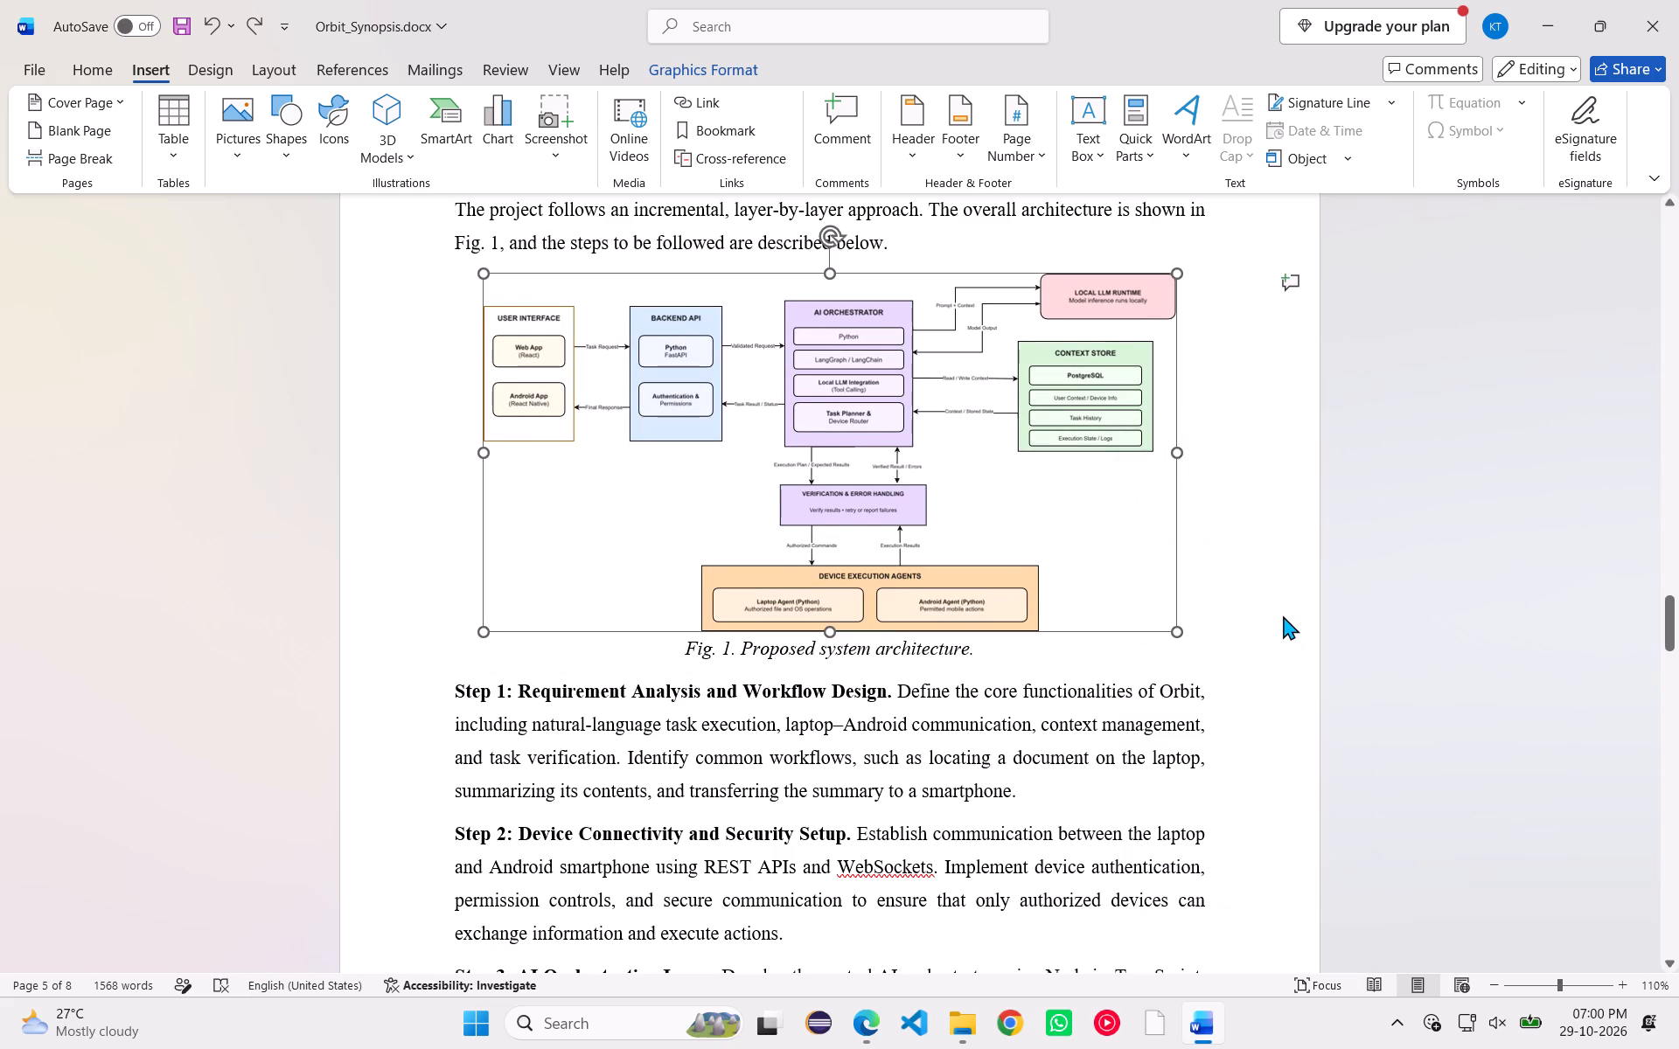
pyautogui.click(1280, 455)
pyautogui.rightClick(1090, 449)
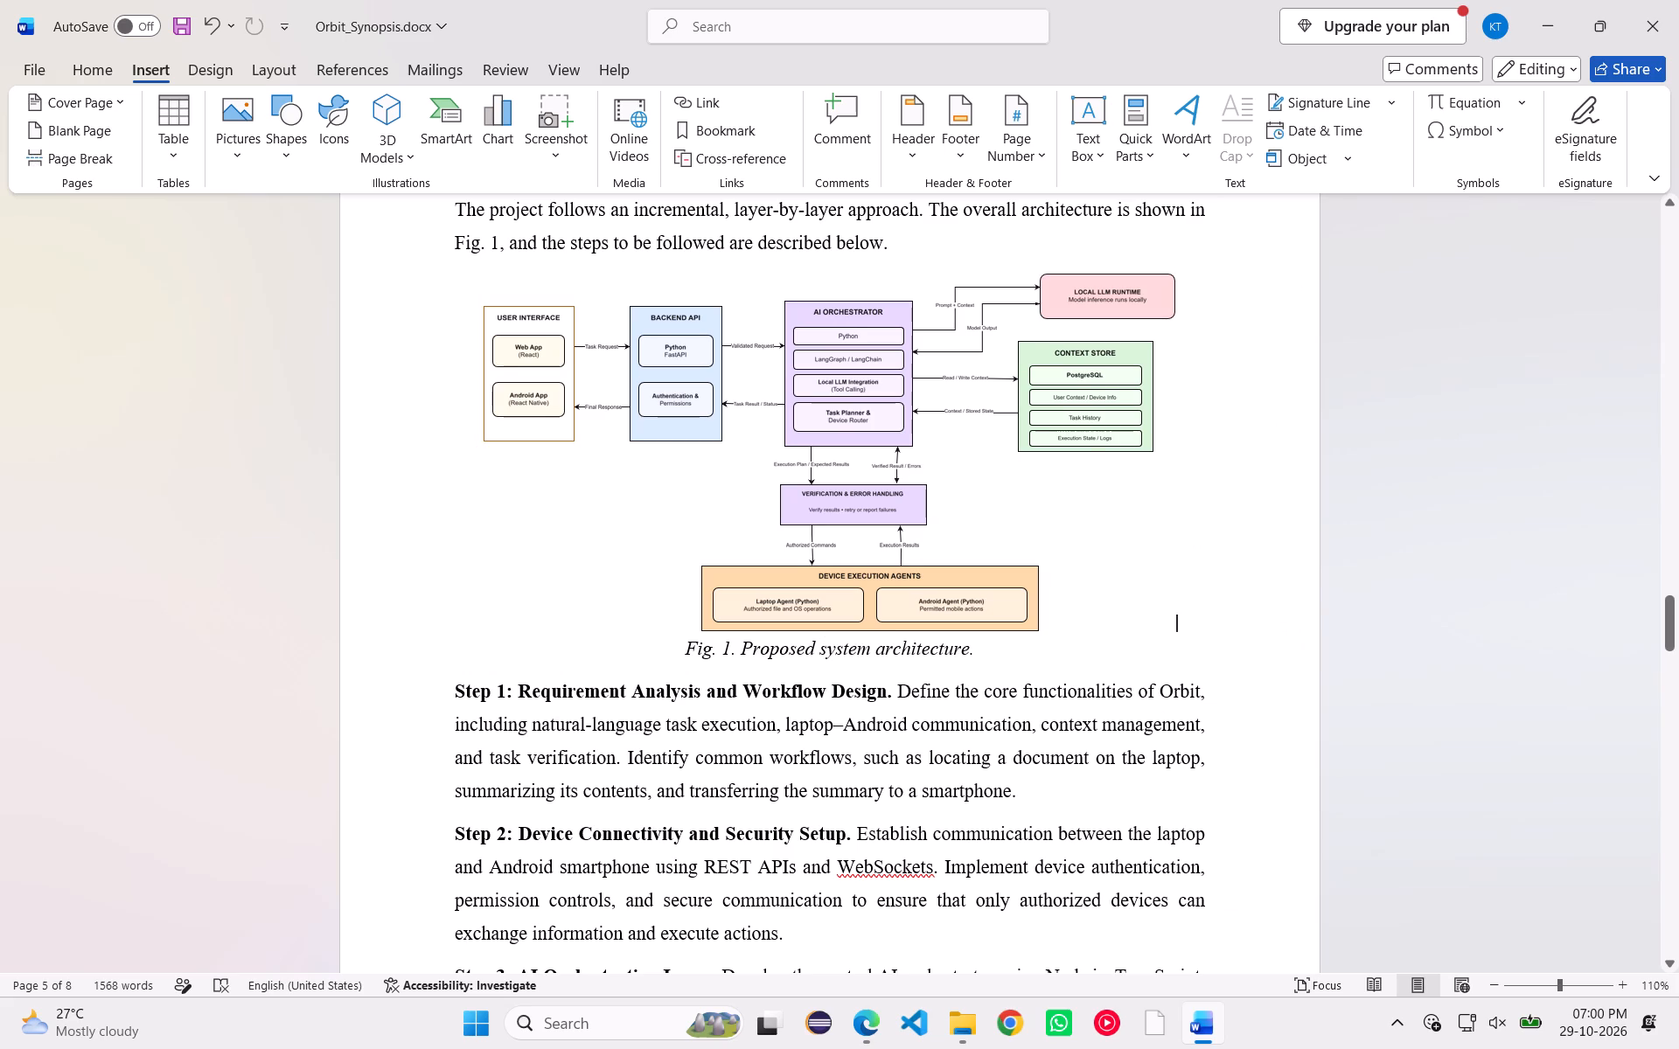
pyautogui.rightClick(1058, 485)
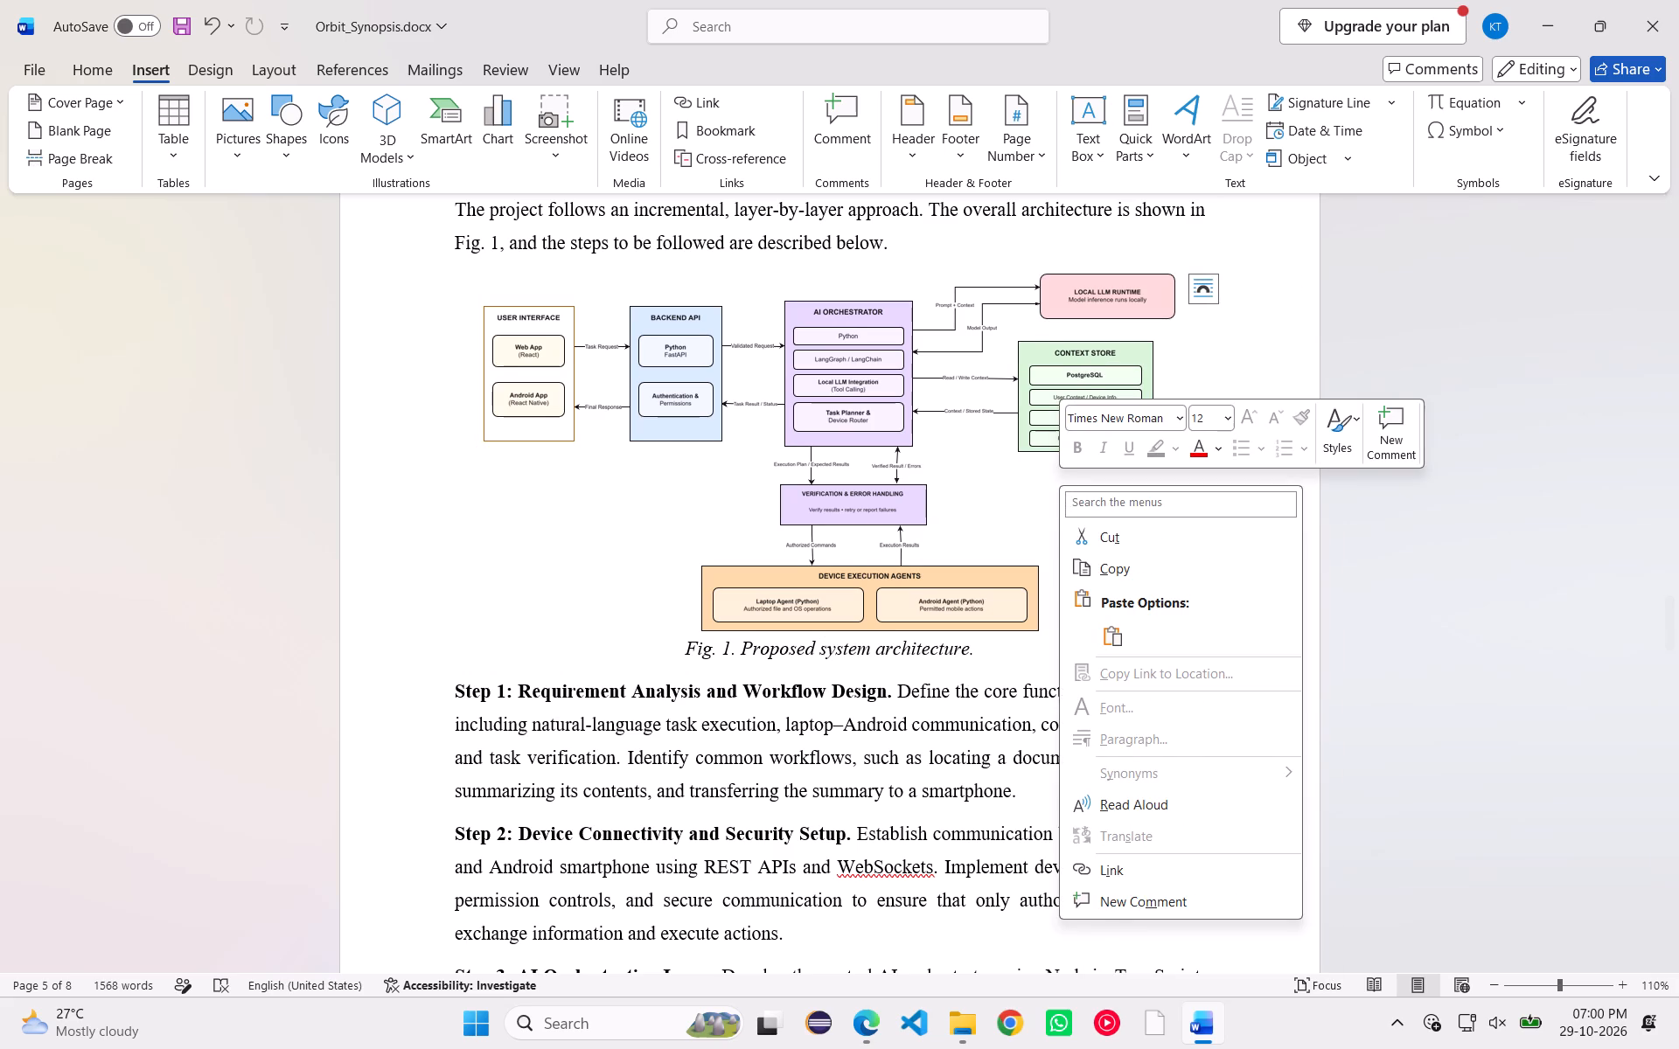
pyautogui.doubleClick(1051, 420)
pyautogui.click(1223, 503)
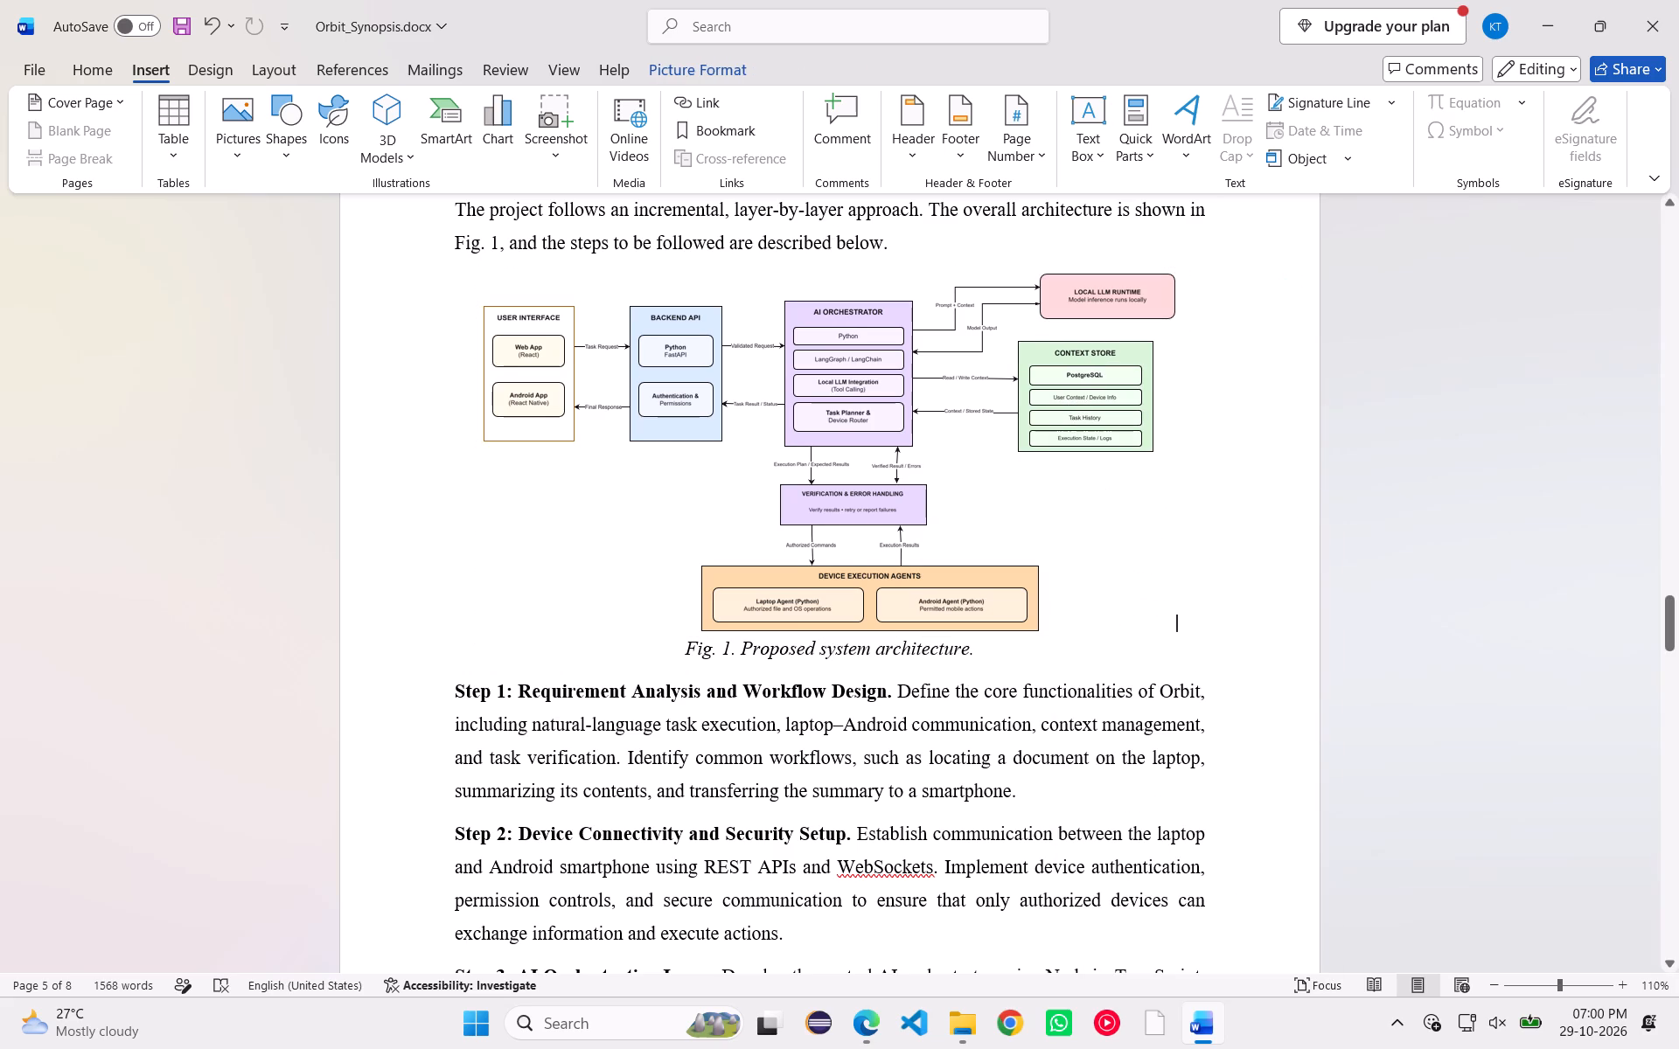
# Check the clarity of Fig. 1's text and arrows and the layout of the text around it.
pyautogui.scroll(9, 814, 440)
pyautogui.scroll(-7, 814, 440)
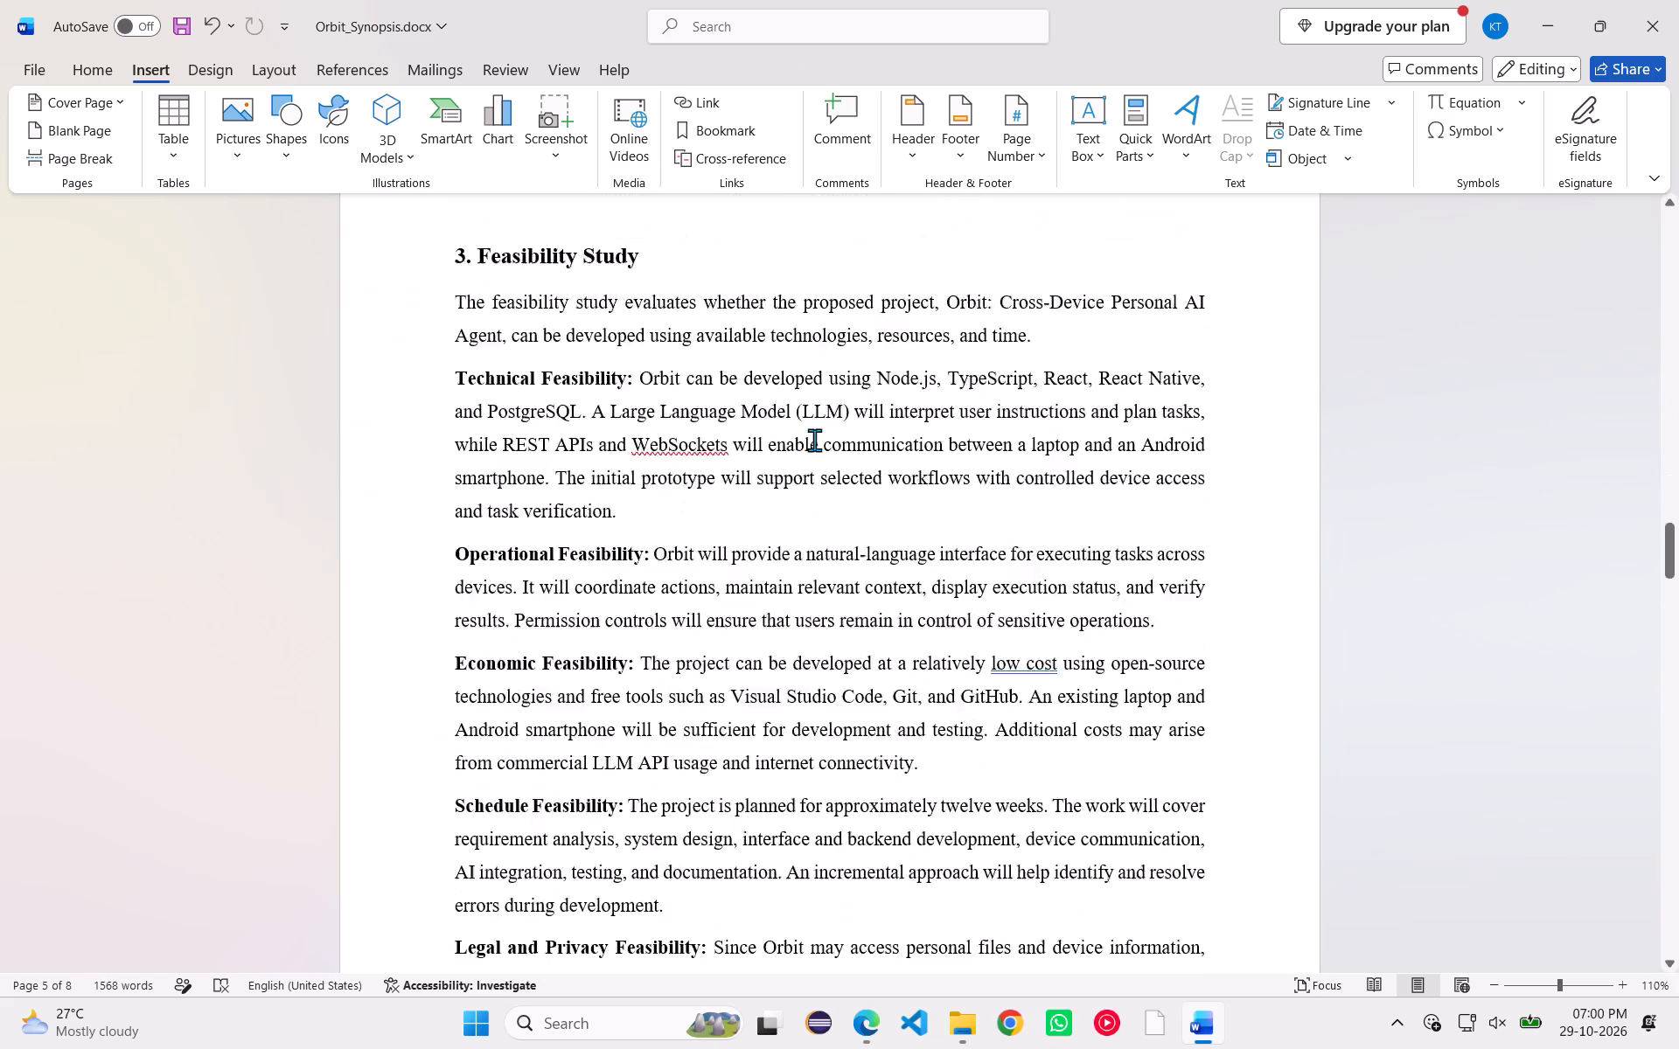
pyautogui.scroll(-3, 814, 440)
pyautogui.scroll(2, 779, 494)
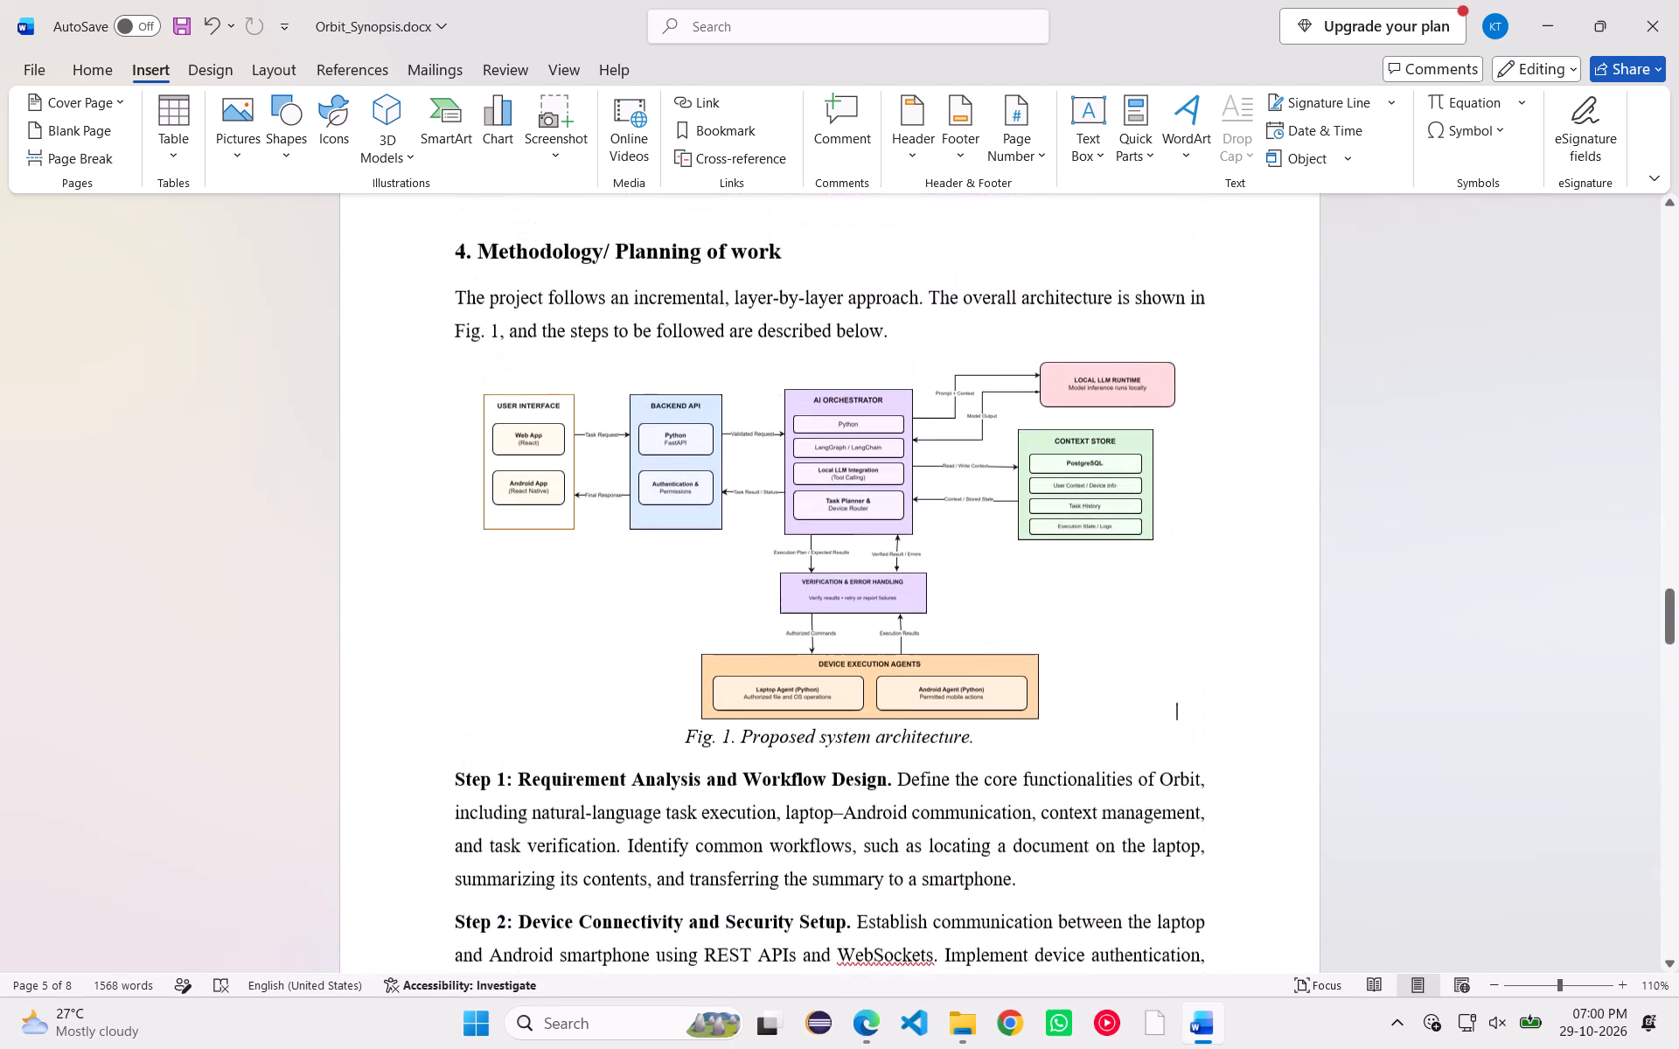
pyautogui.click(658, 856)
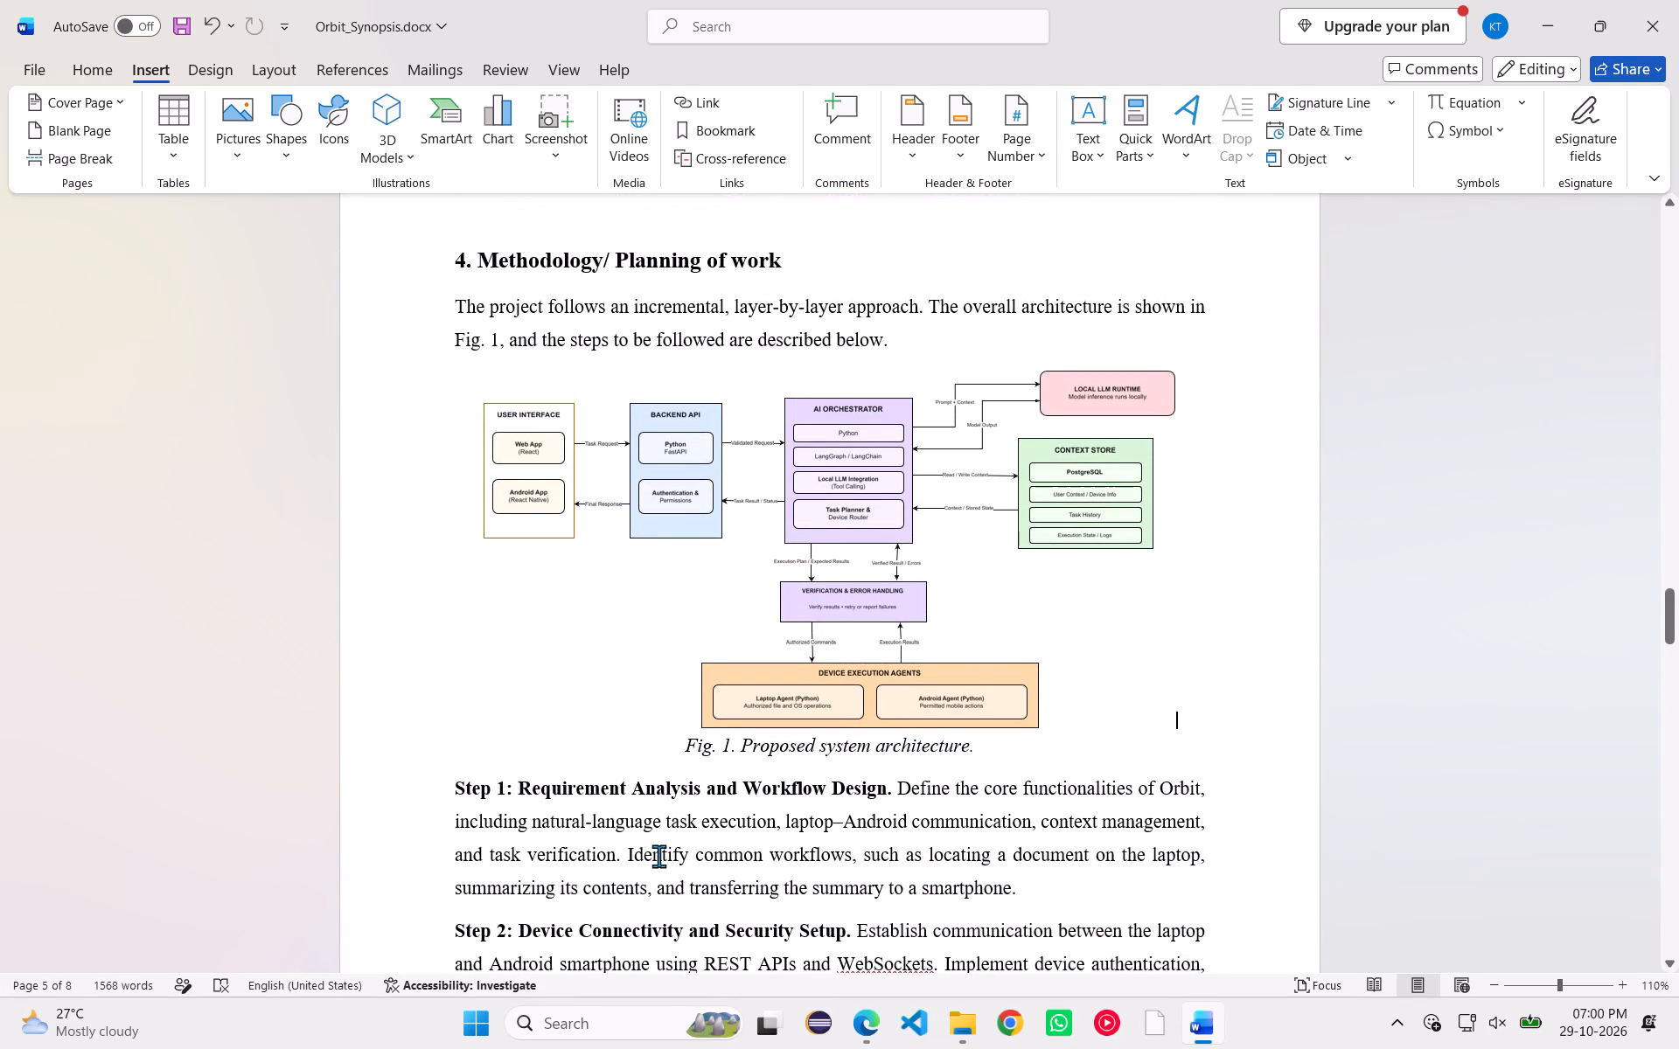
pyautogui.keyDown('ctrl'); pyautogui.scroll(1, 751, 690); pyautogui.keyUp('ctrl')
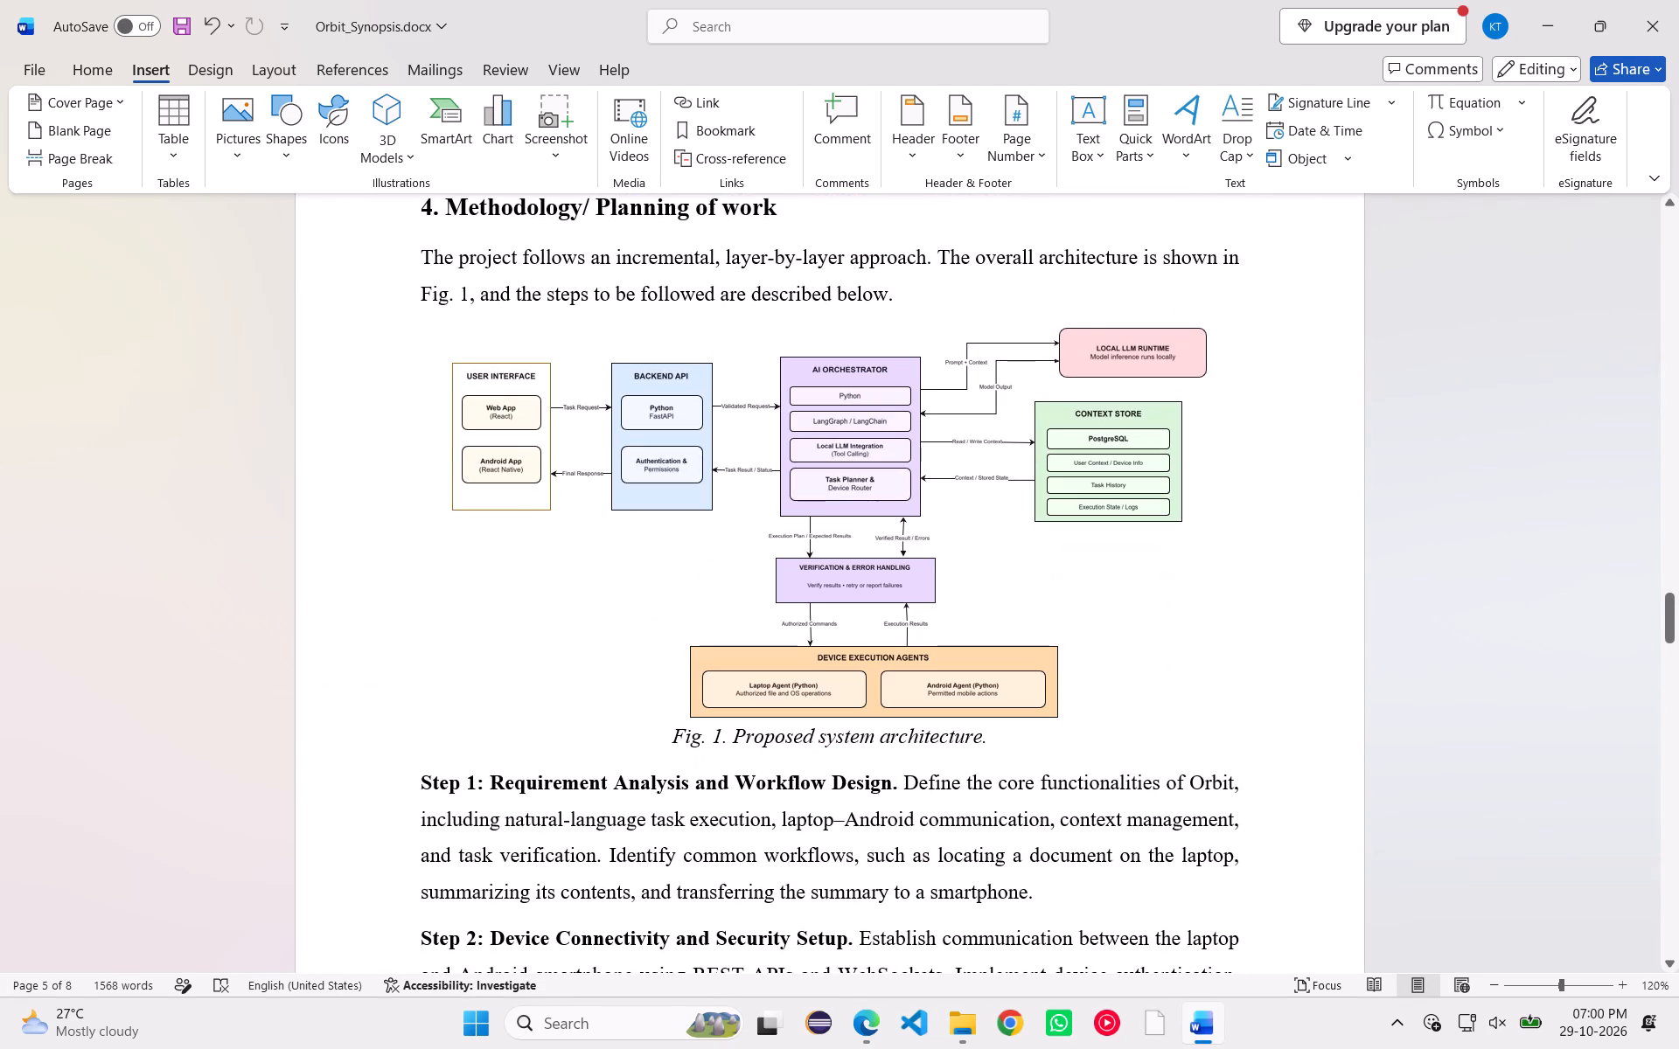
pyautogui.keyDown('ctrl'); pyautogui.scroll(9, 751, 690); pyautogui.keyUp('ctrl')
pyautogui.keyDown('ctrl'); pyautogui.scroll(-5, 751, 690); pyautogui.keyUp('ctrl')
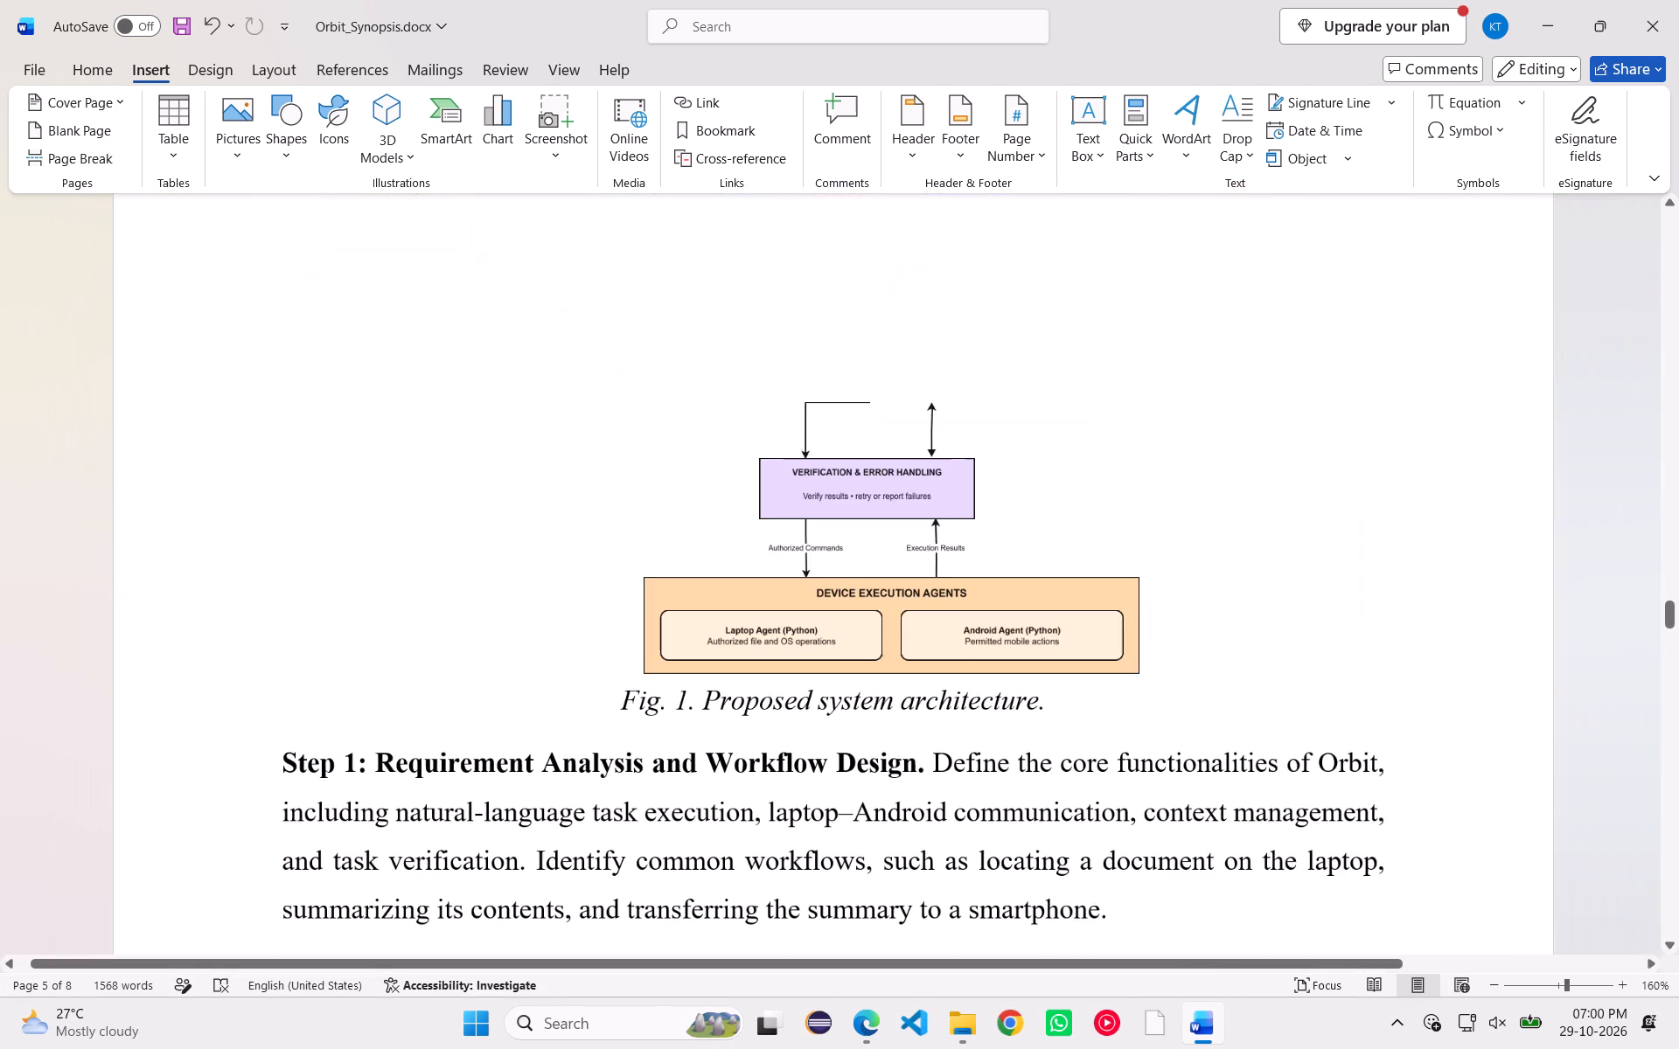
# Switch to Edge and look at Fig. 1 in Orbit_Synopsis_Final.pdf for comparison.
pyautogui.click(860, 1019)
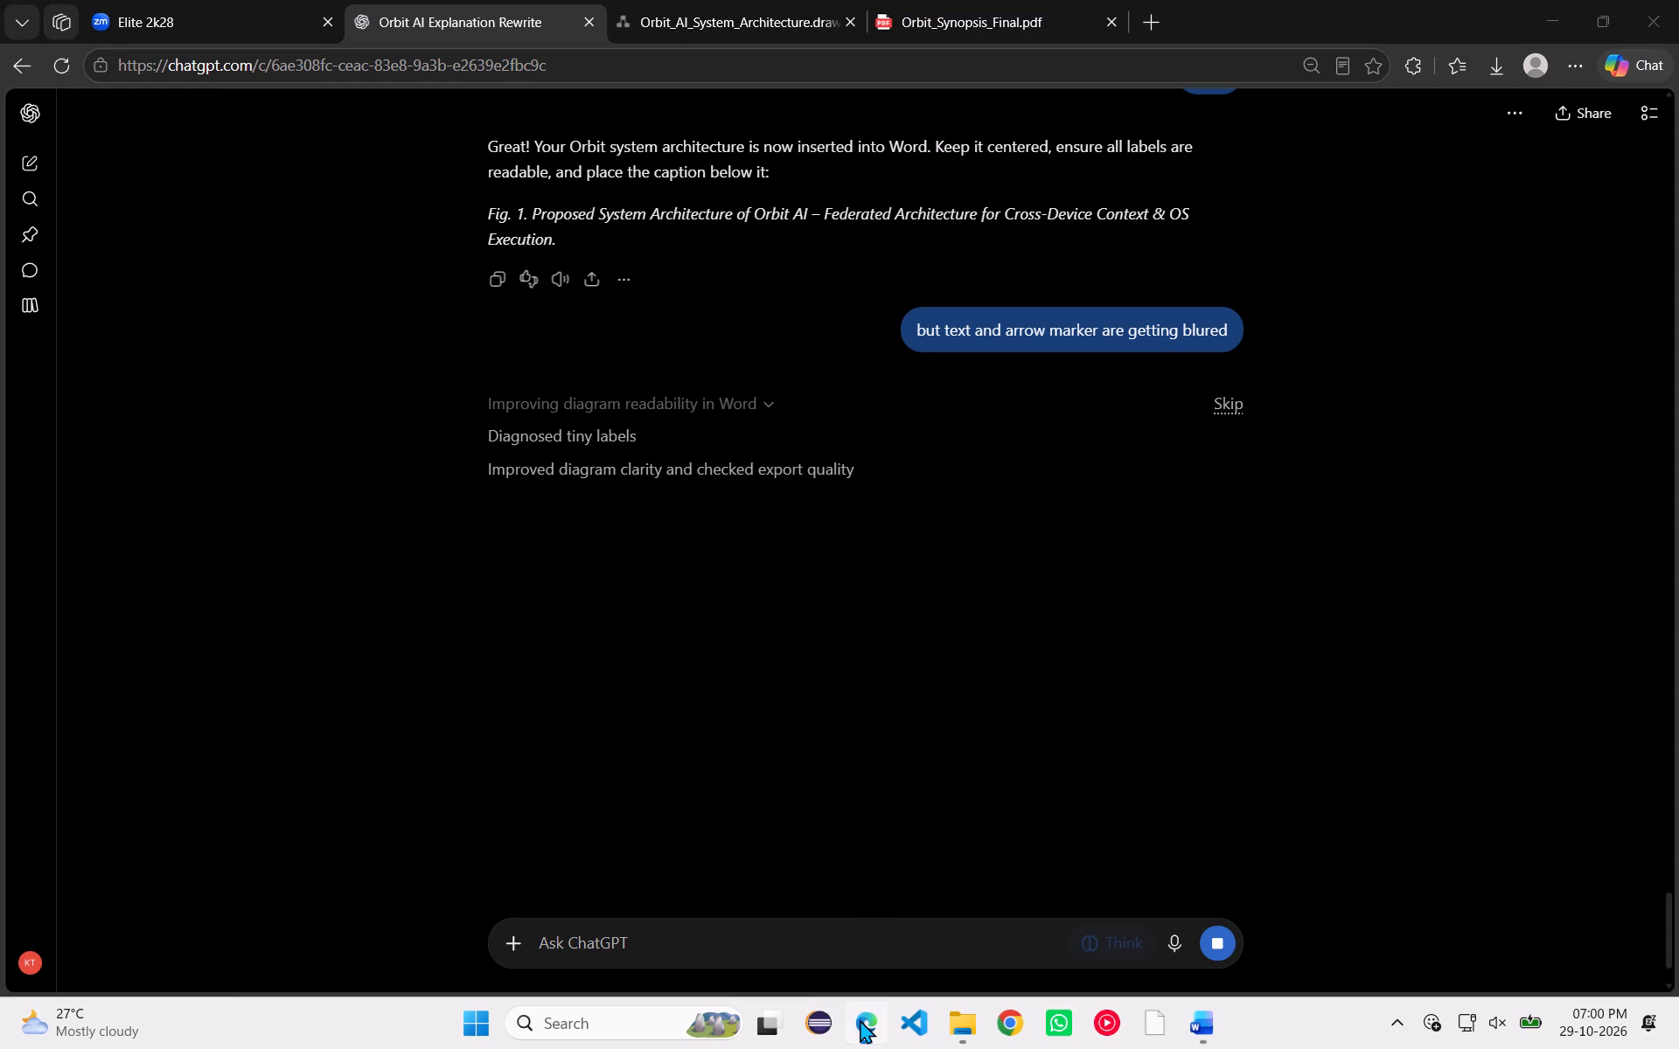
pyautogui.click(967, 0)
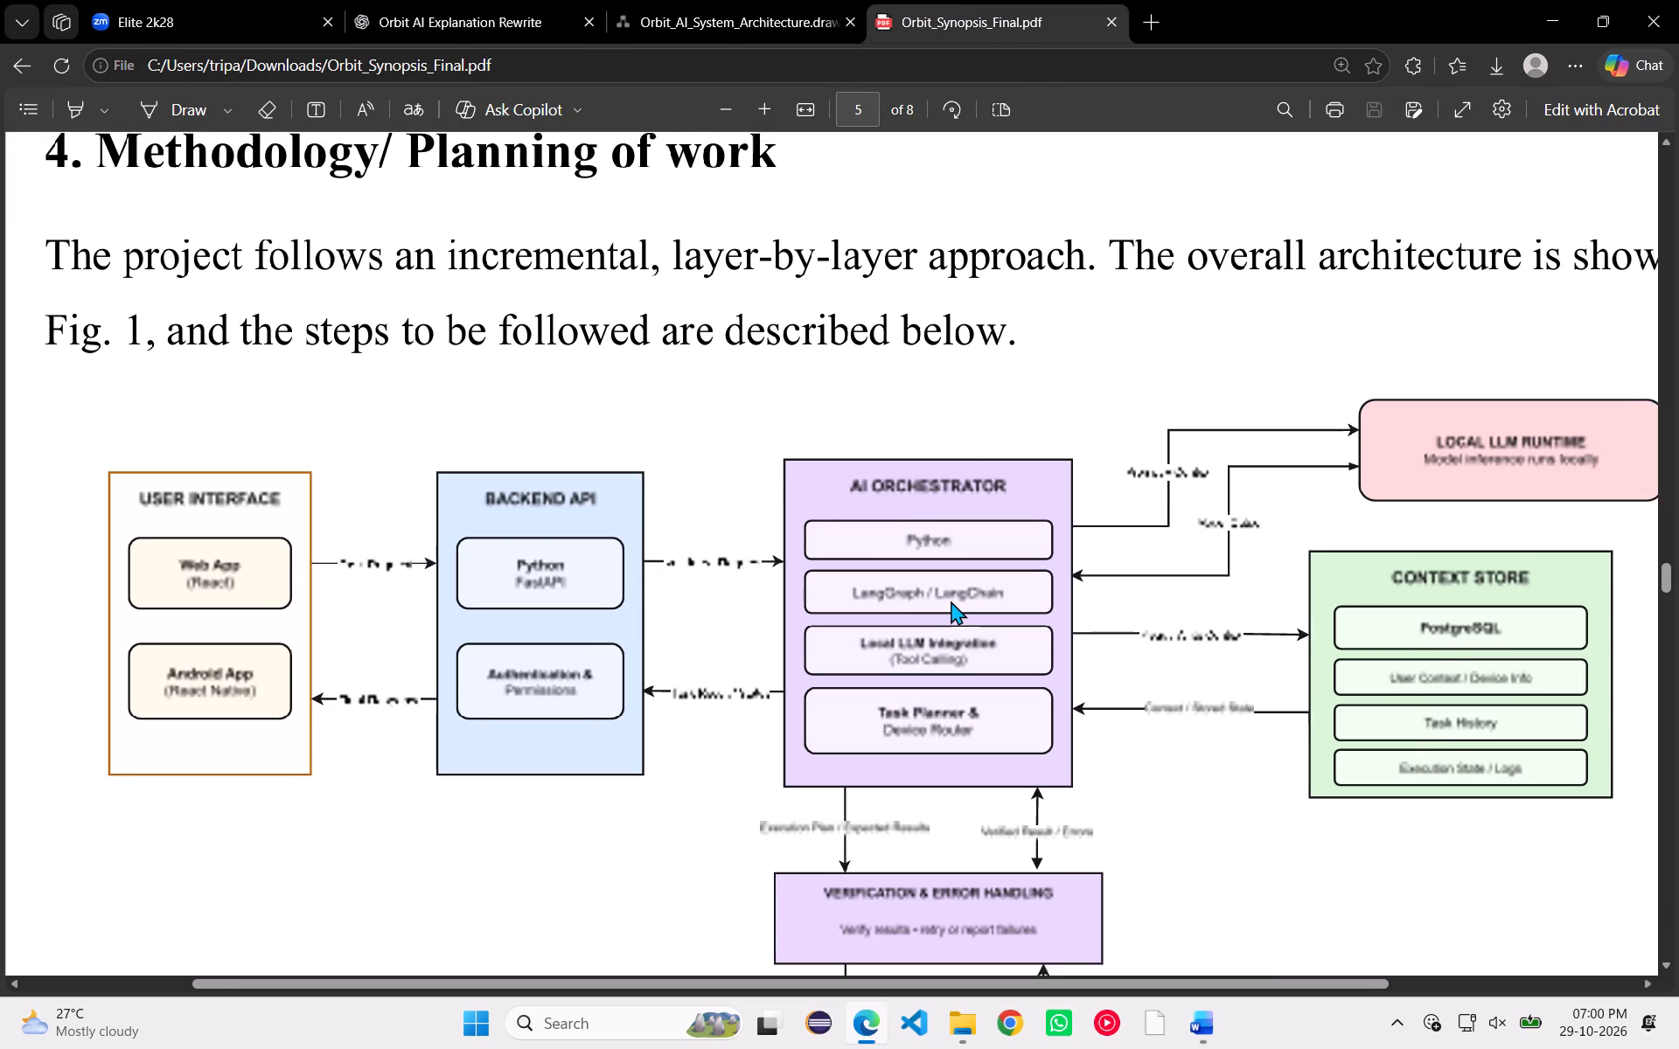
pyautogui.click(1091, 356)
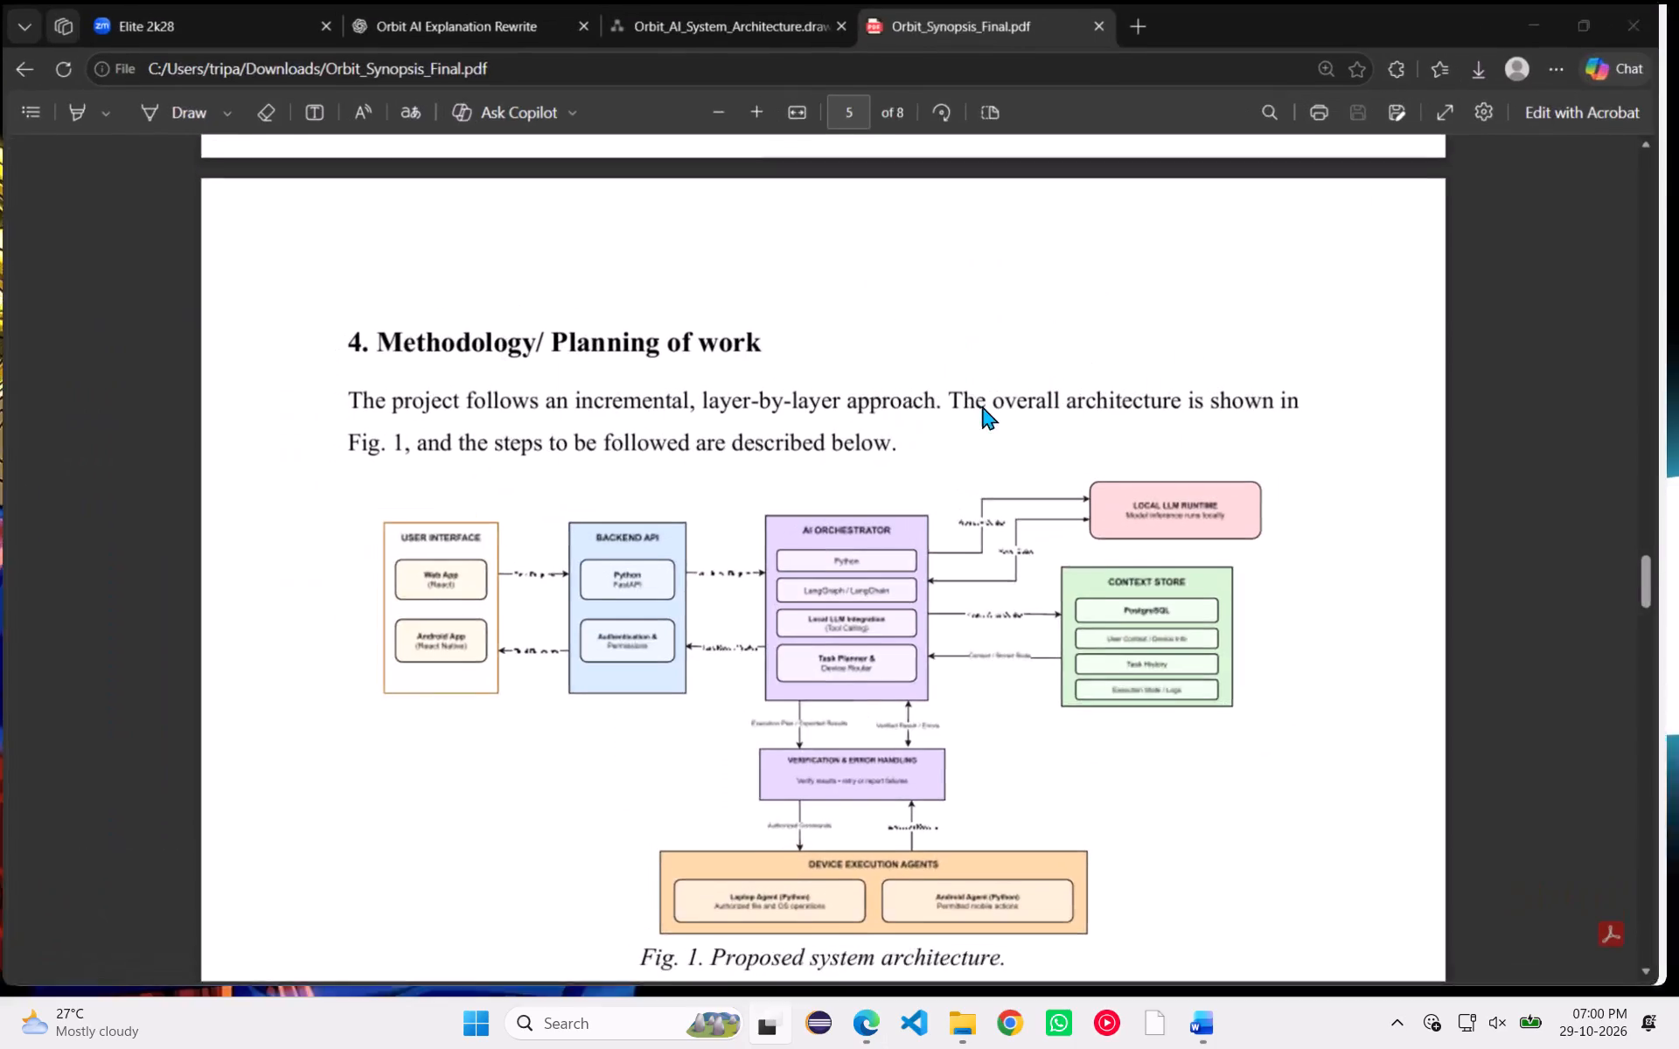
# Switch to Word and set up saving Orbit_Synopsis.docx to the Downloads folder in PDF format.
pyautogui.click(971, 410)
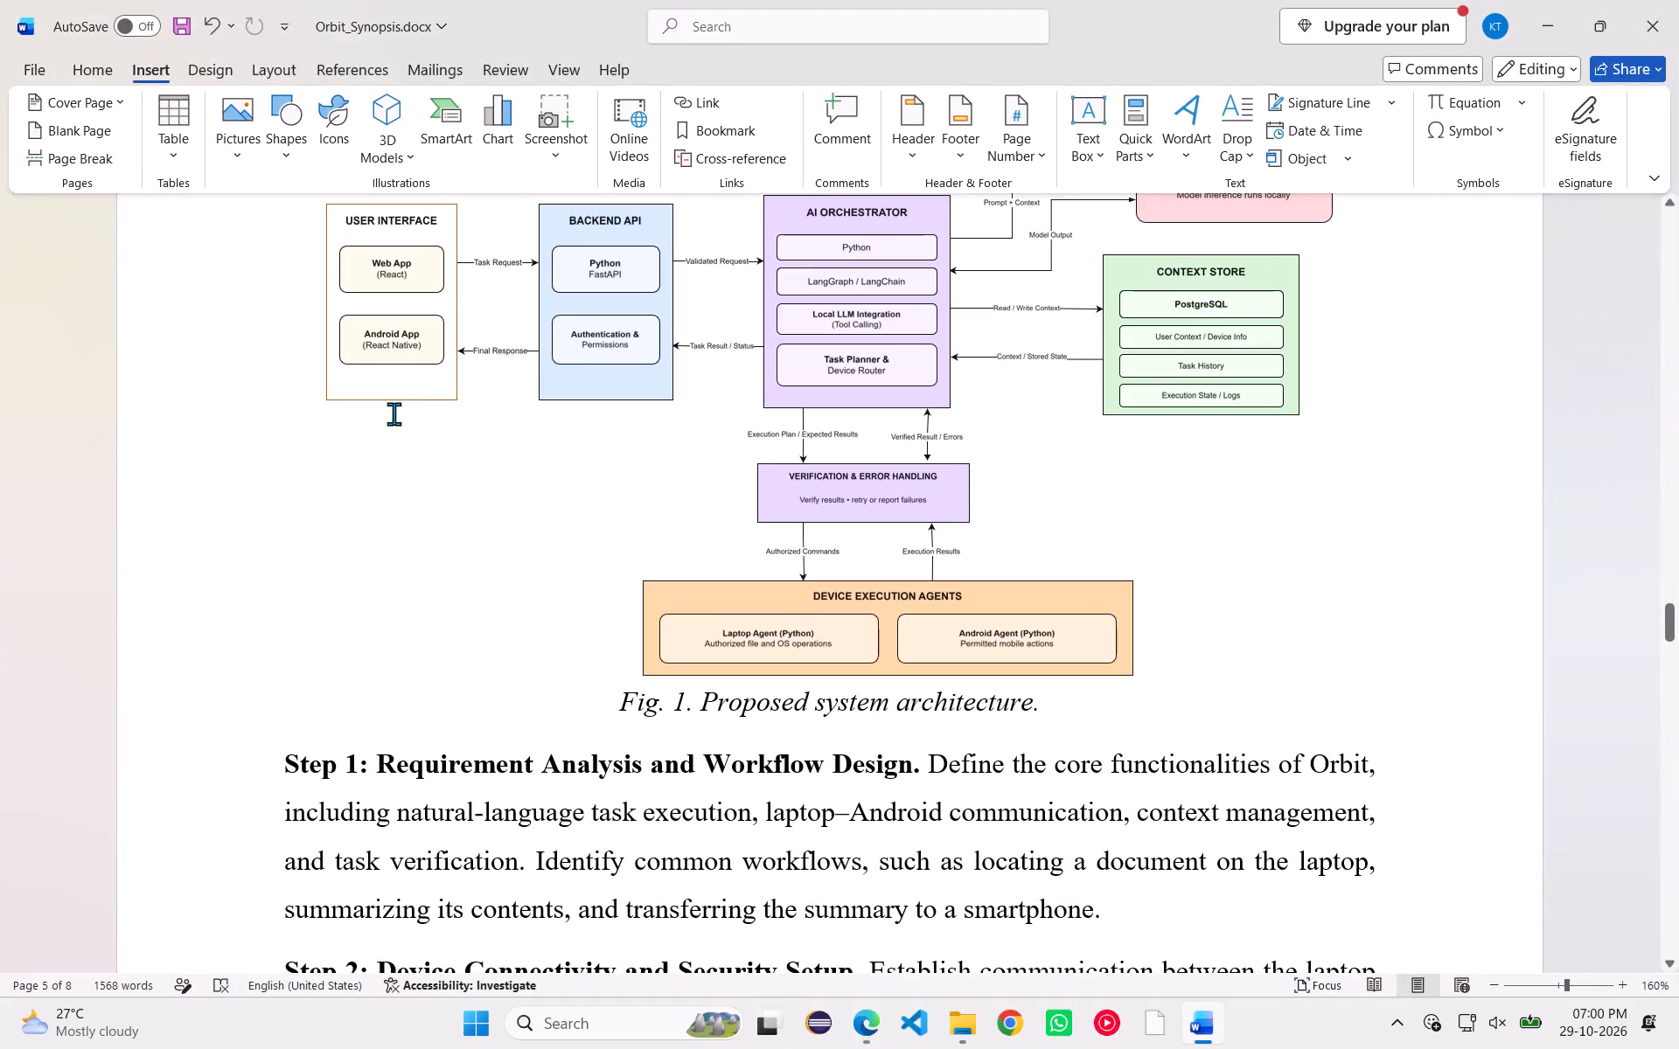
pyautogui.click(37, 71)
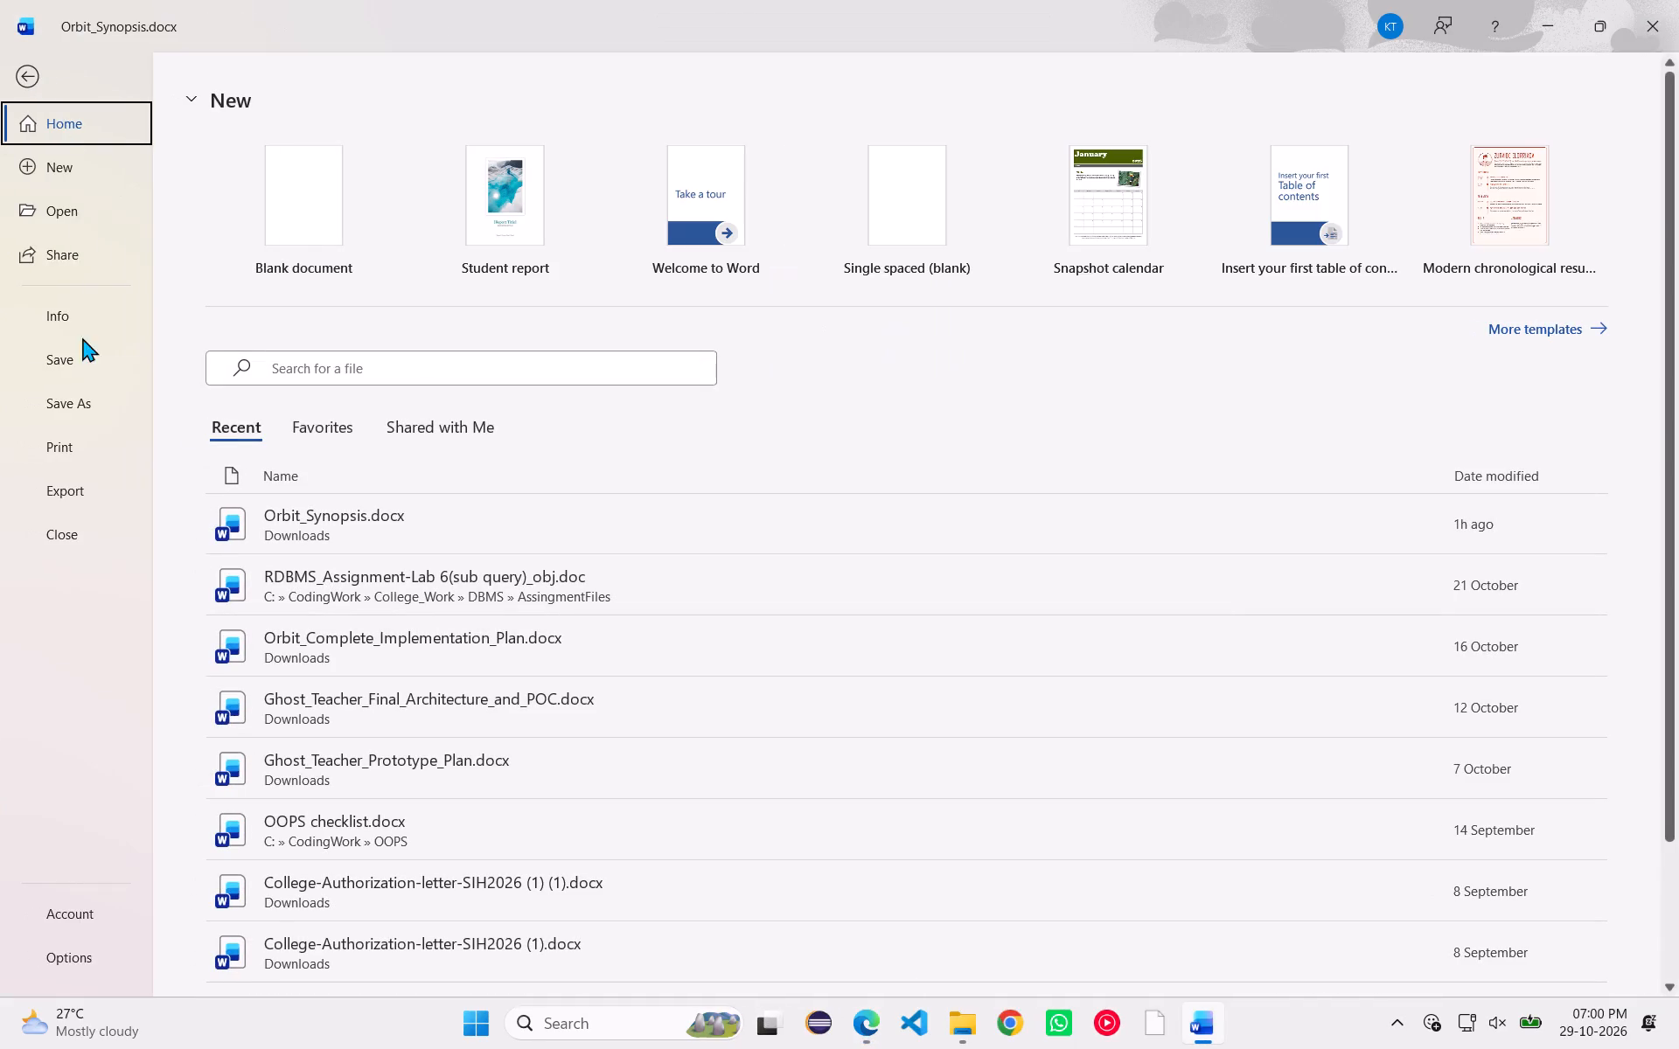
pyautogui.click(80, 406)
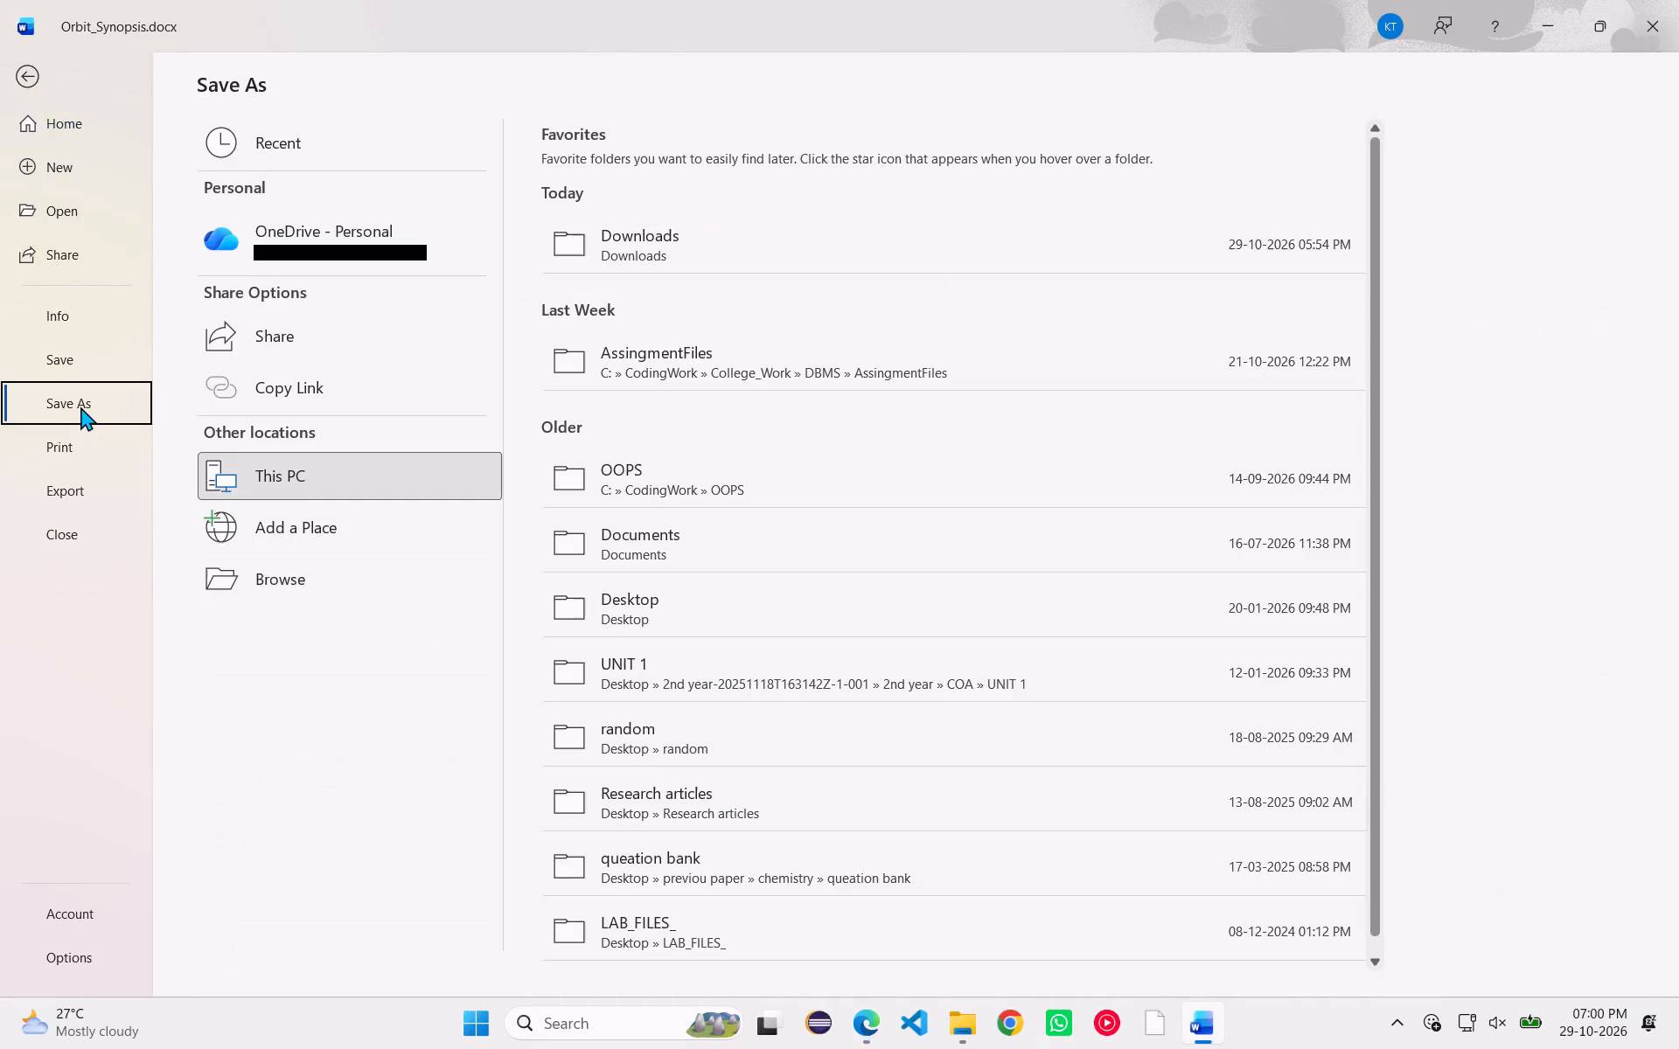
pyautogui.click(391, 476)
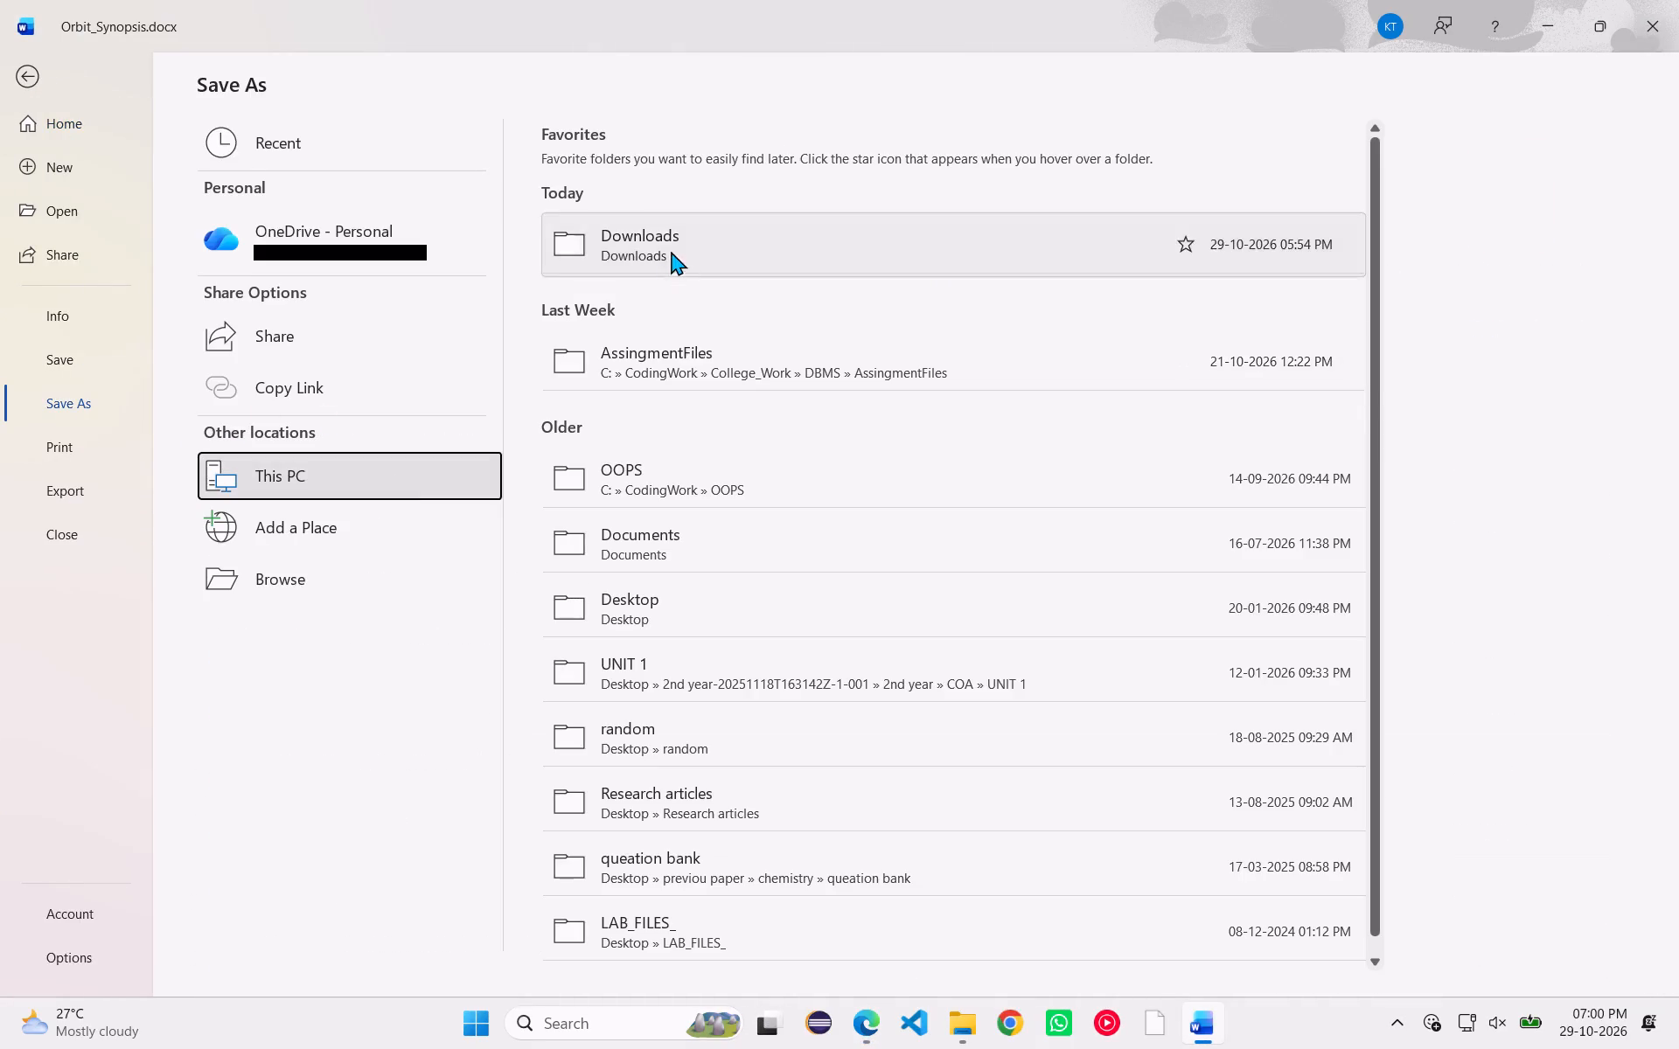
pyautogui.click(671, 247)
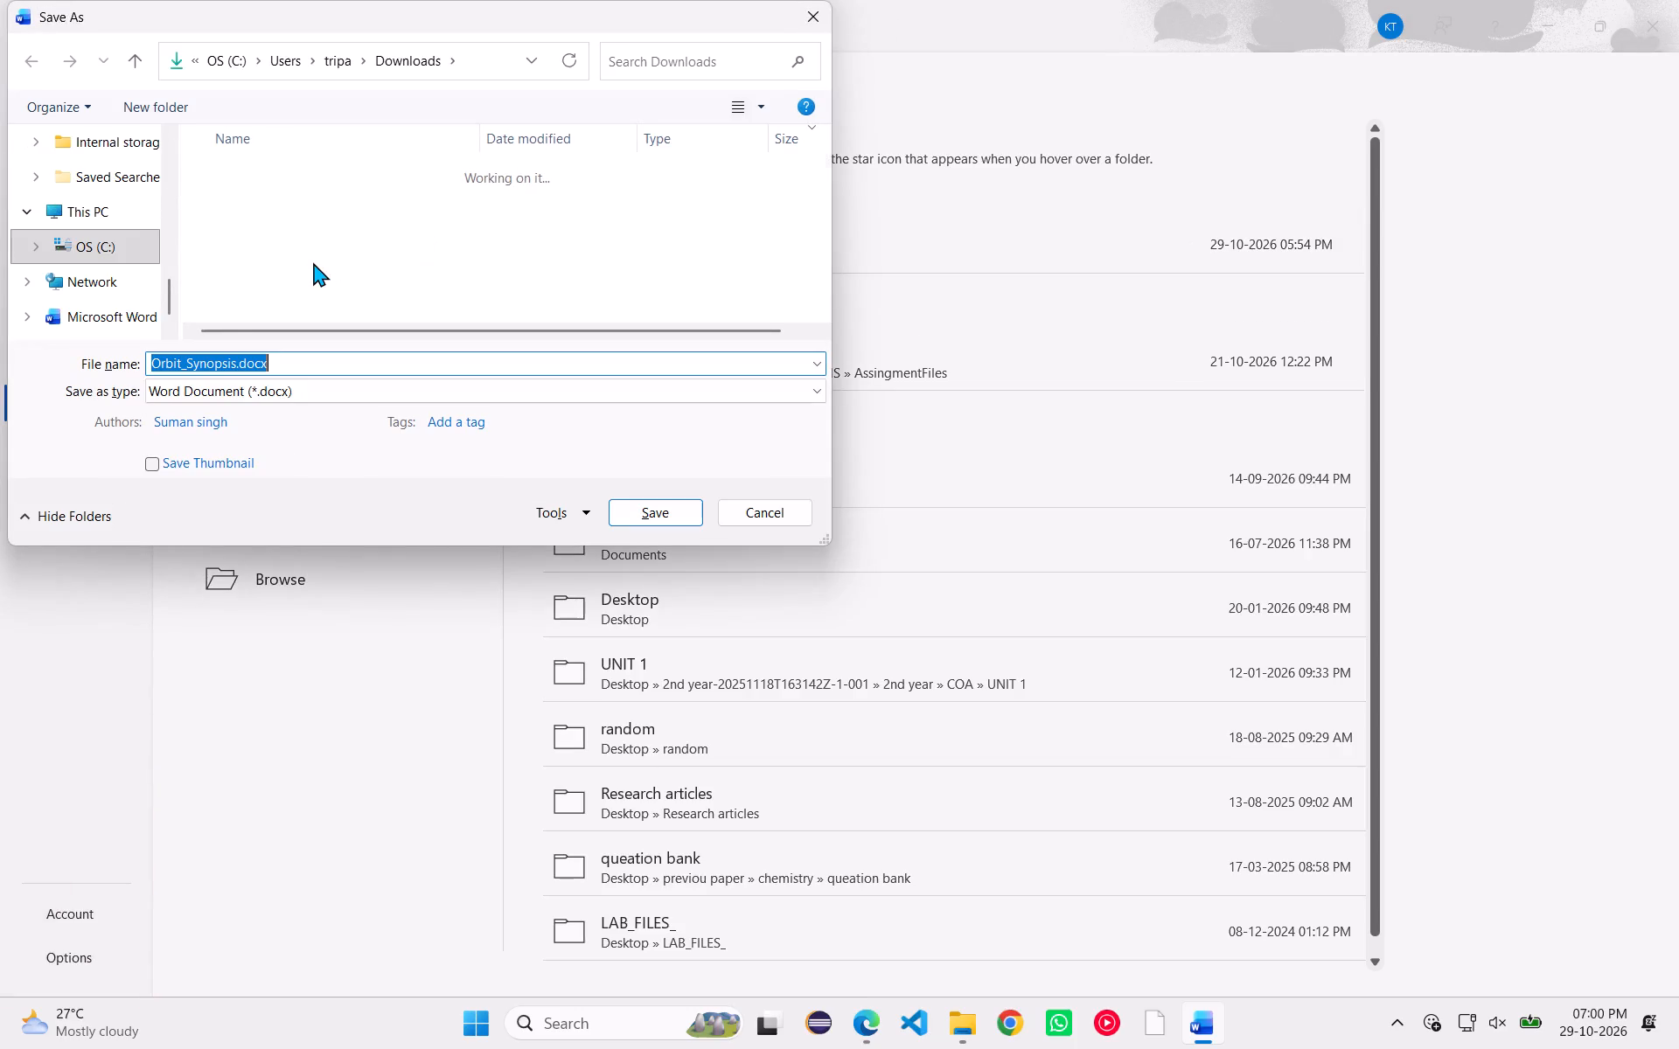
pyautogui.click(341, 393)
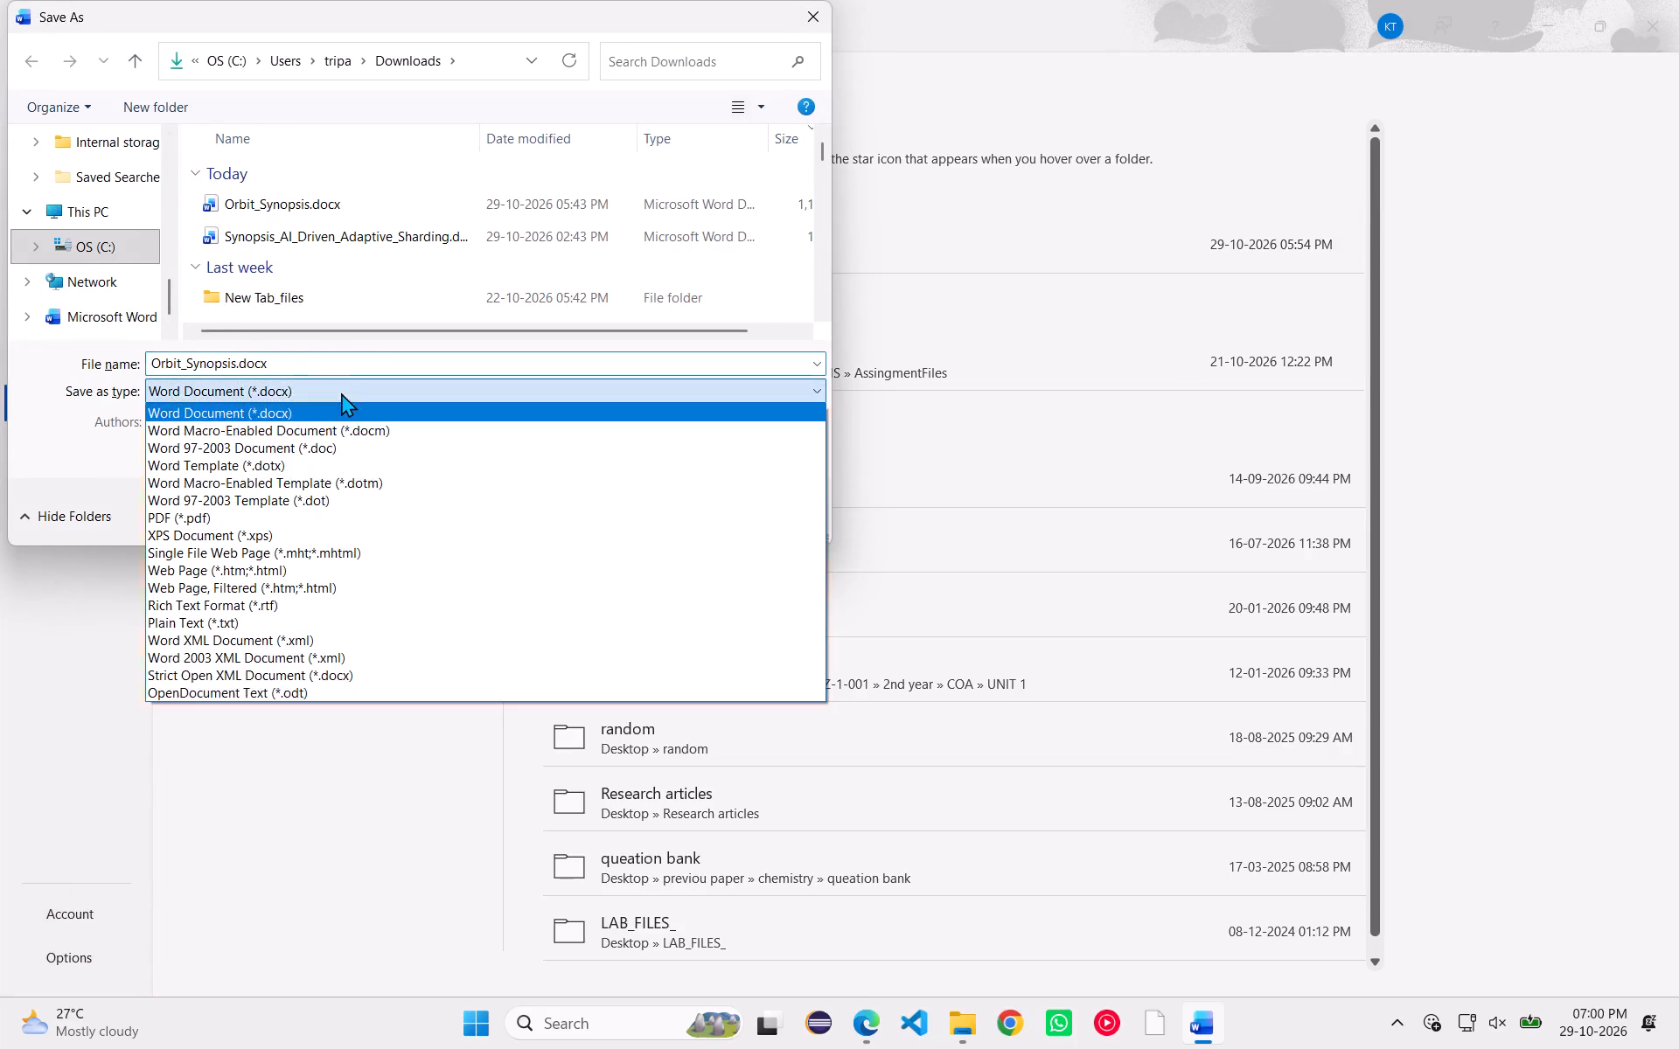
pyautogui.click(316, 515)
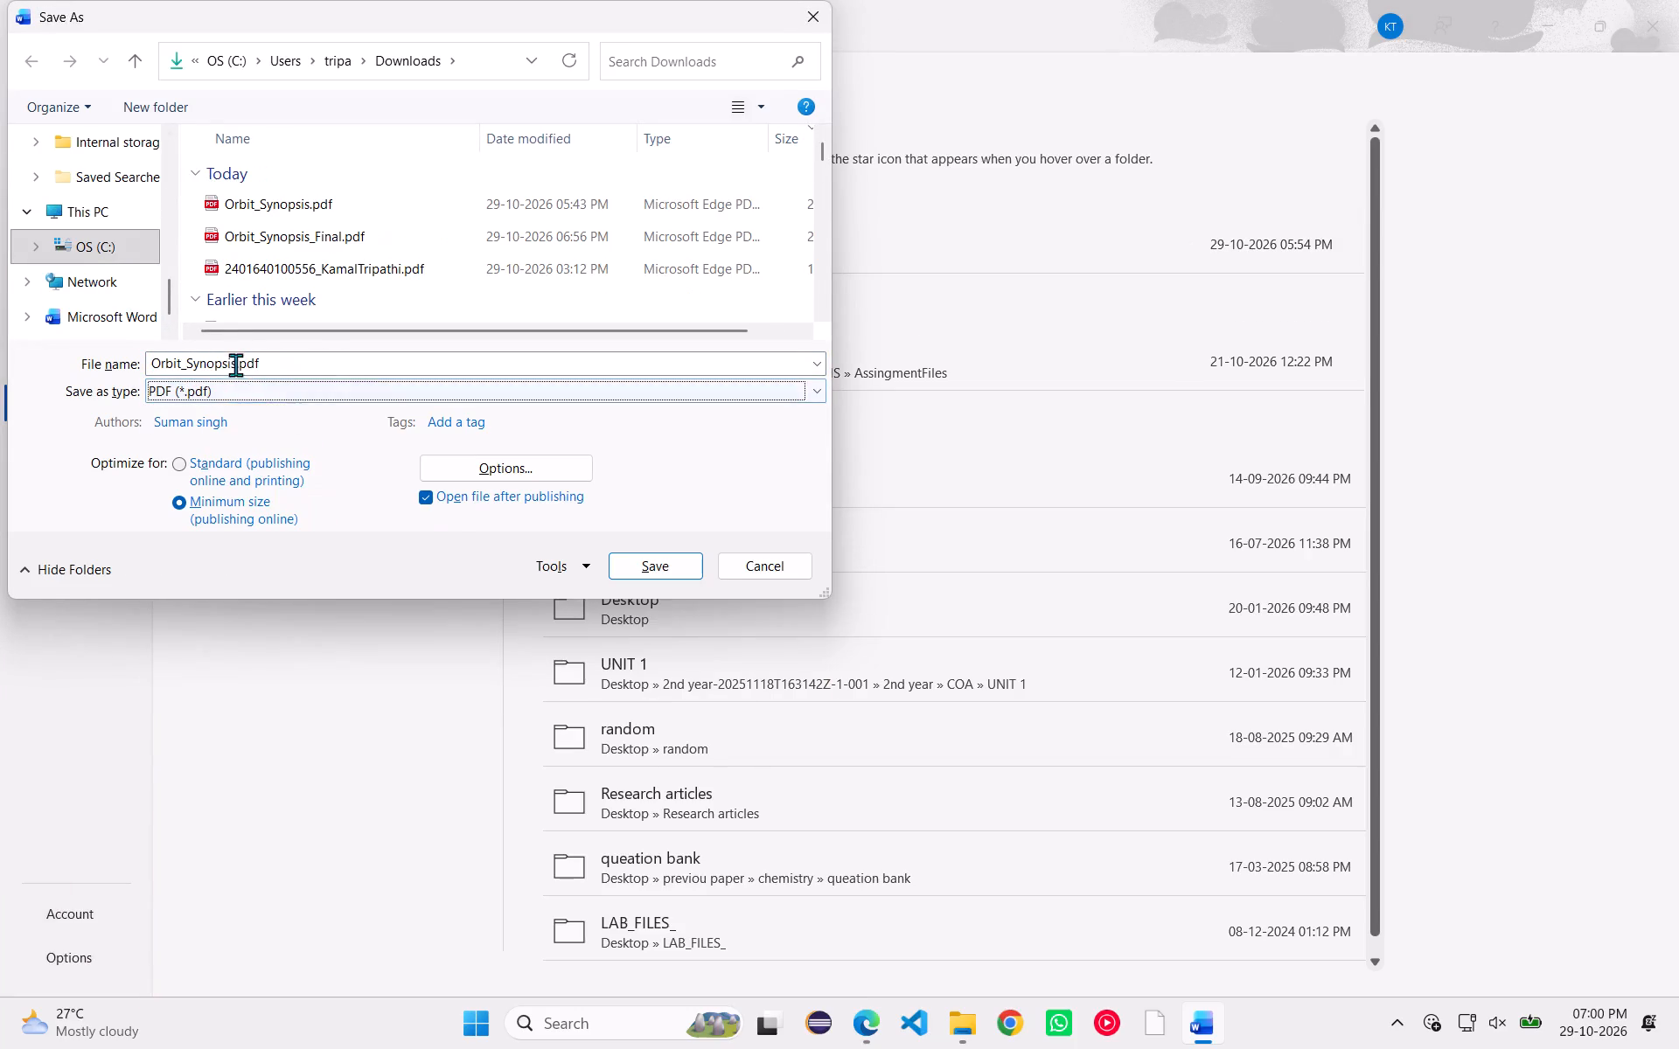
# Name the PDF file Orbit_Synopsis_Final.pdf.
pyautogui.click(235, 365)
pyautogui.click(291, 370)
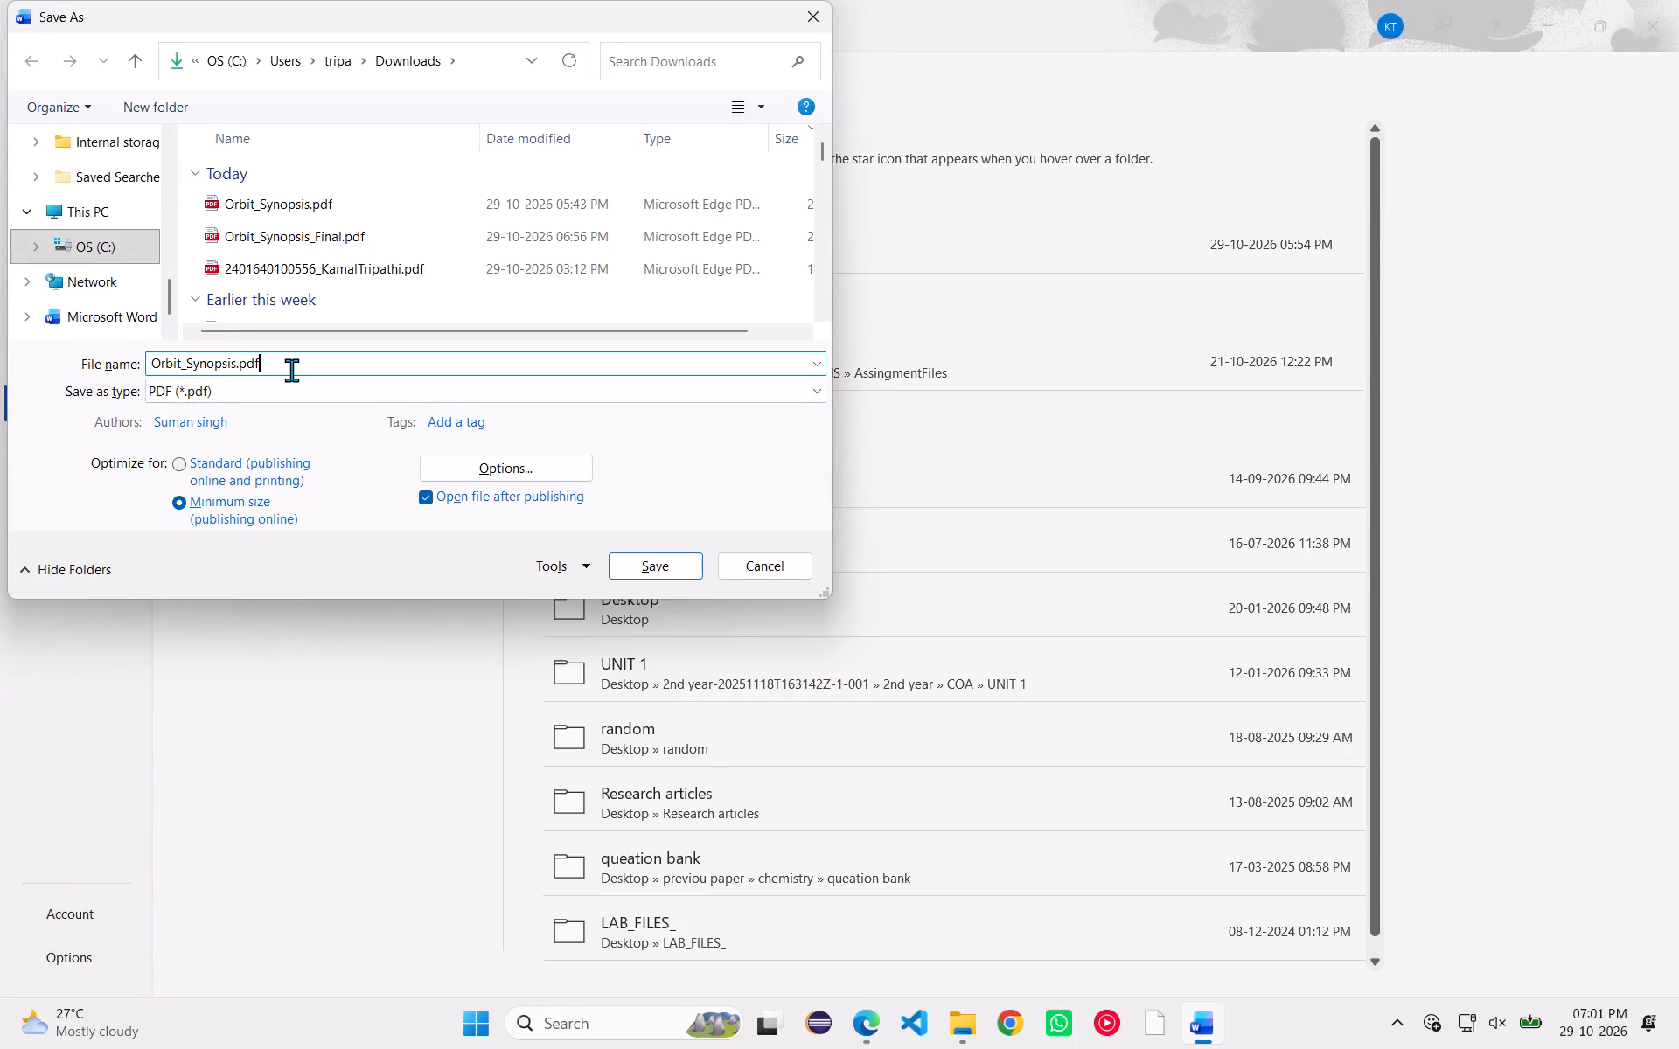
pyautogui.click(257, 365)
pyautogui.press('Left')
pyautogui.press('Left')
pyautogui.press('Left')
pyautogui.press('Left')
pyautogui.write('_Final')
# Optimize the PDF for Standard publishing, accept the default PDF options, and save it over the existing Orbit_Synopsis_Final.pdf.
pyautogui.click(192, 463)
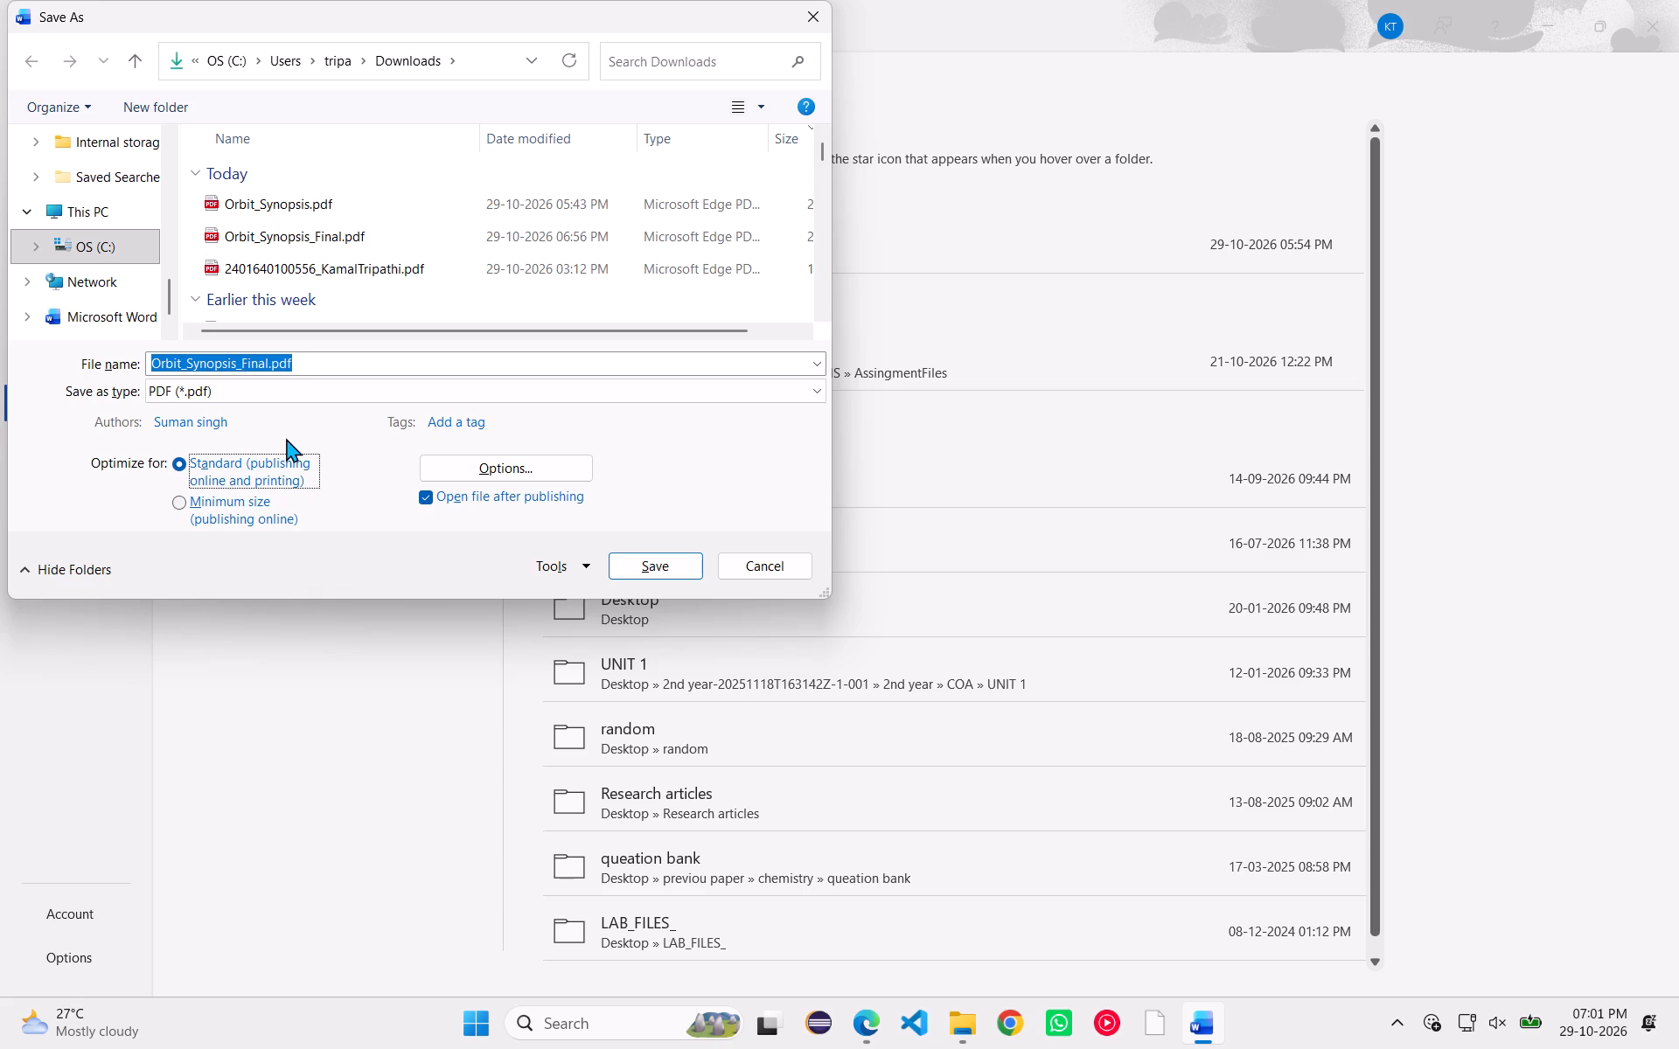
pyautogui.click(295, 435)
pyautogui.click(527, 476)
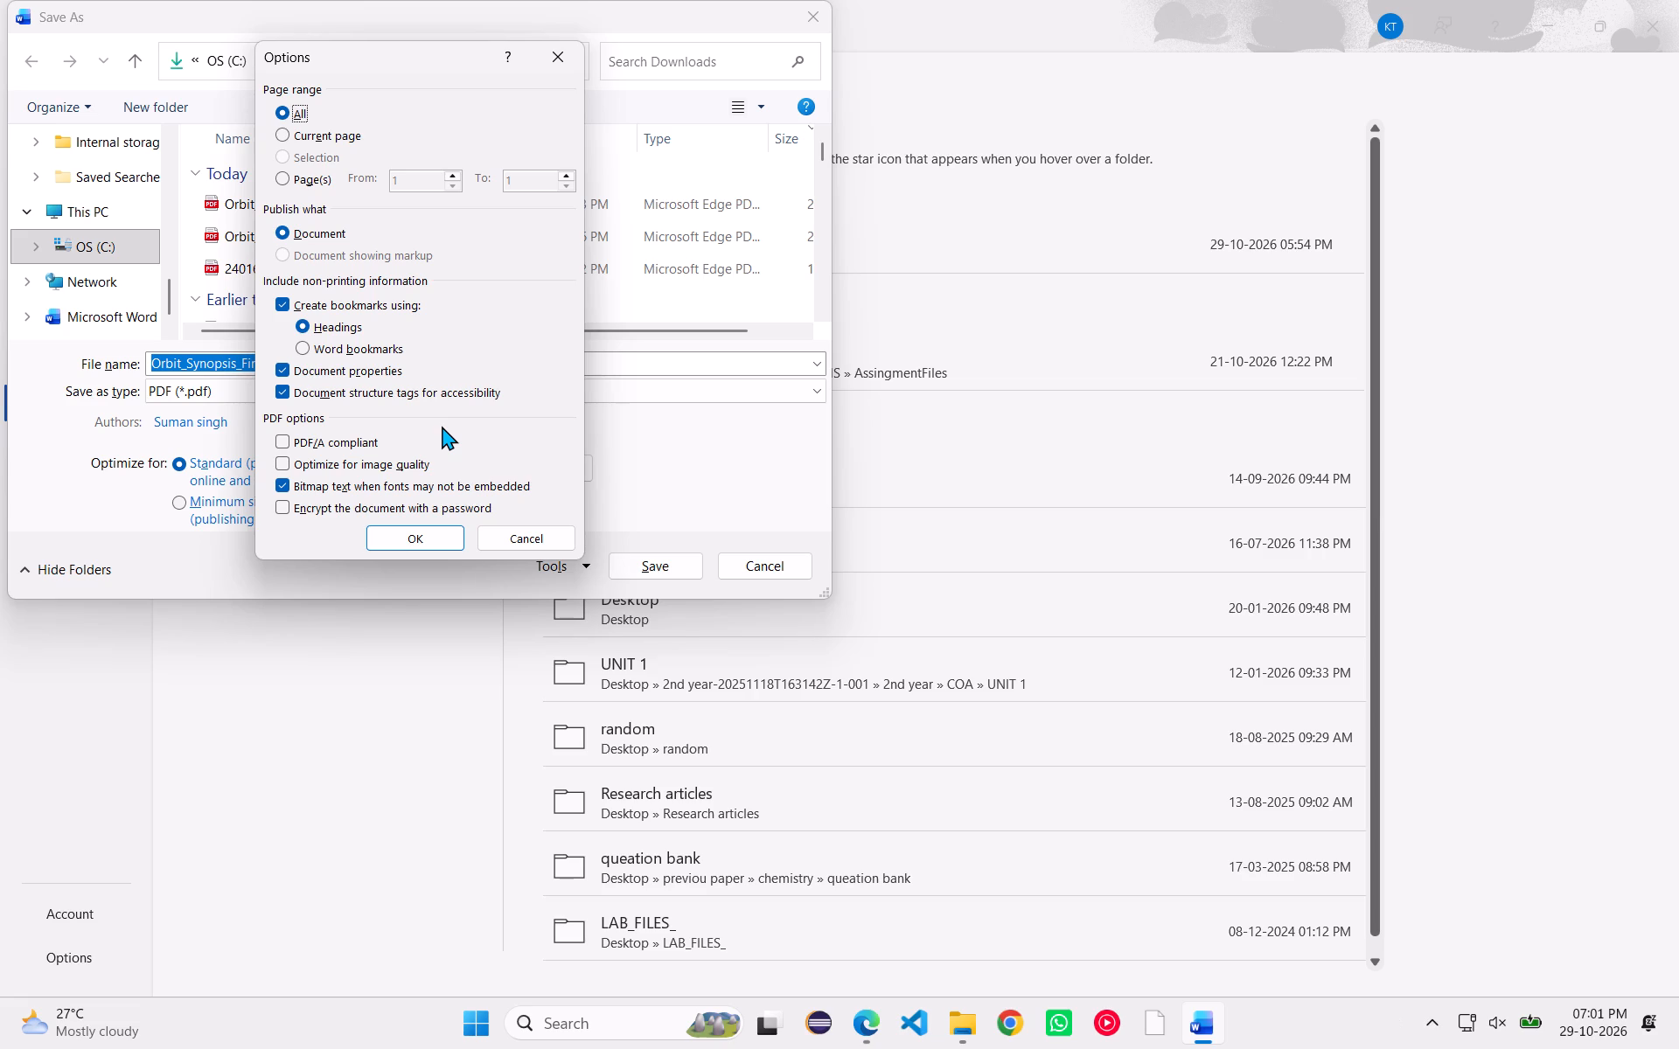
pyautogui.click(439, 538)
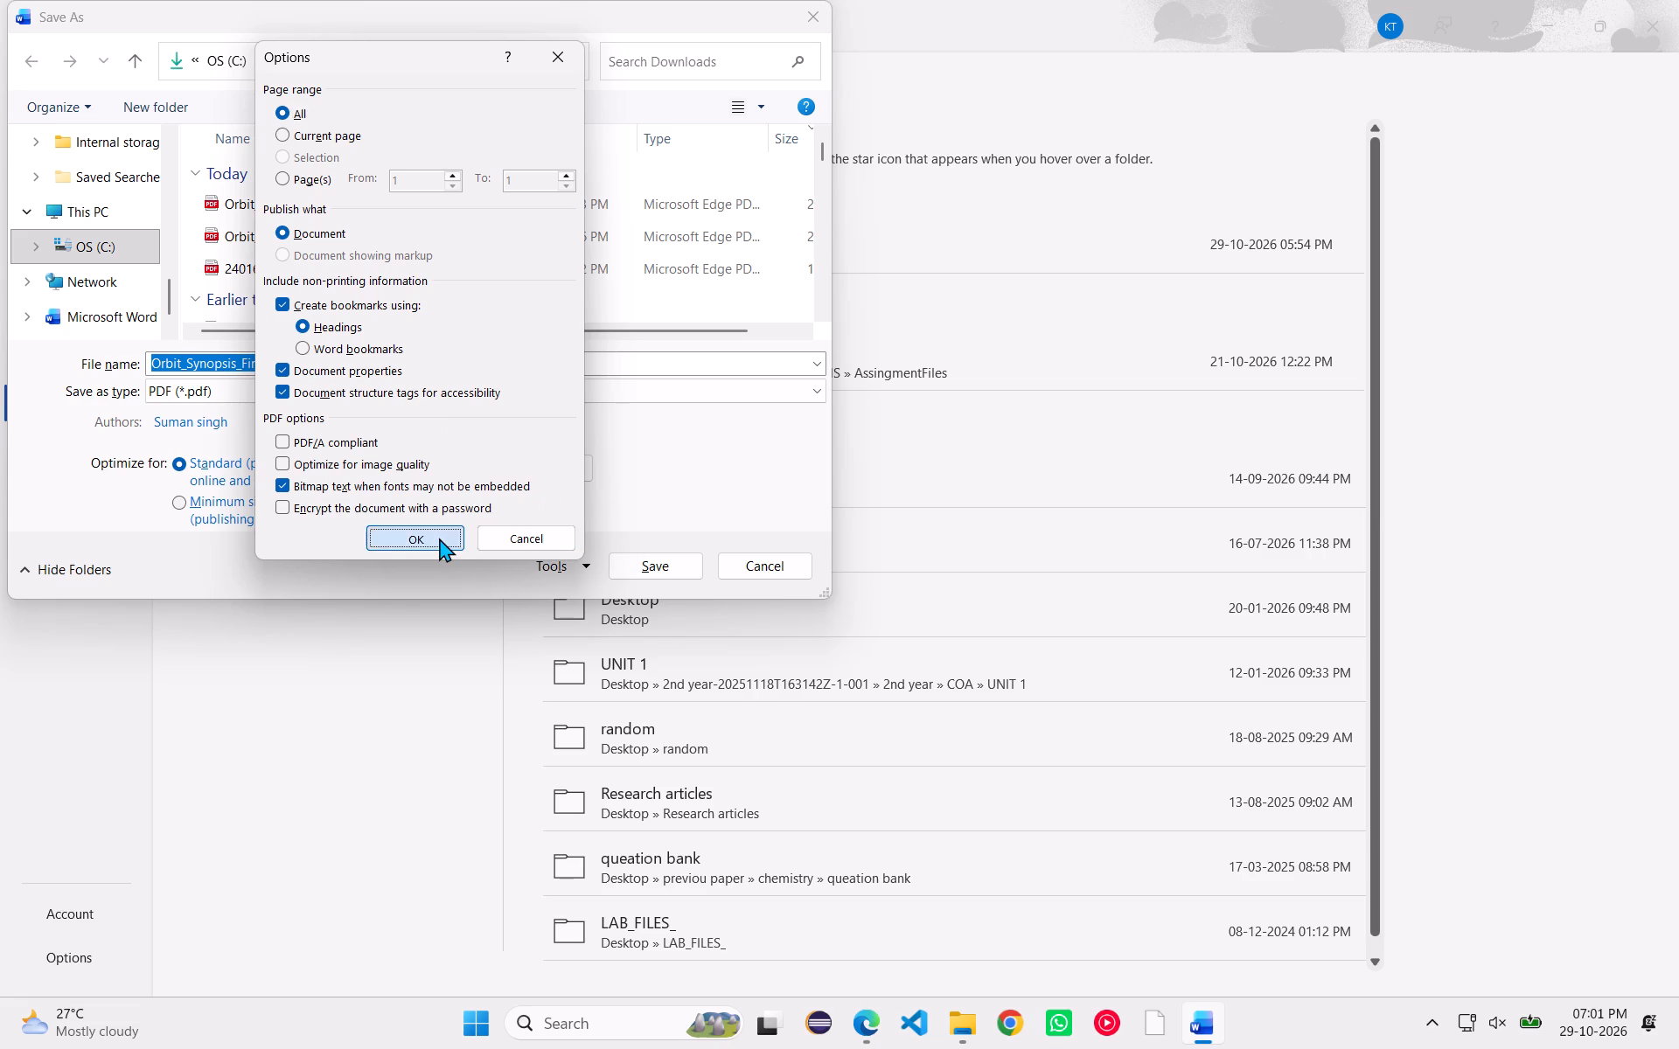
pyautogui.click(646, 565)
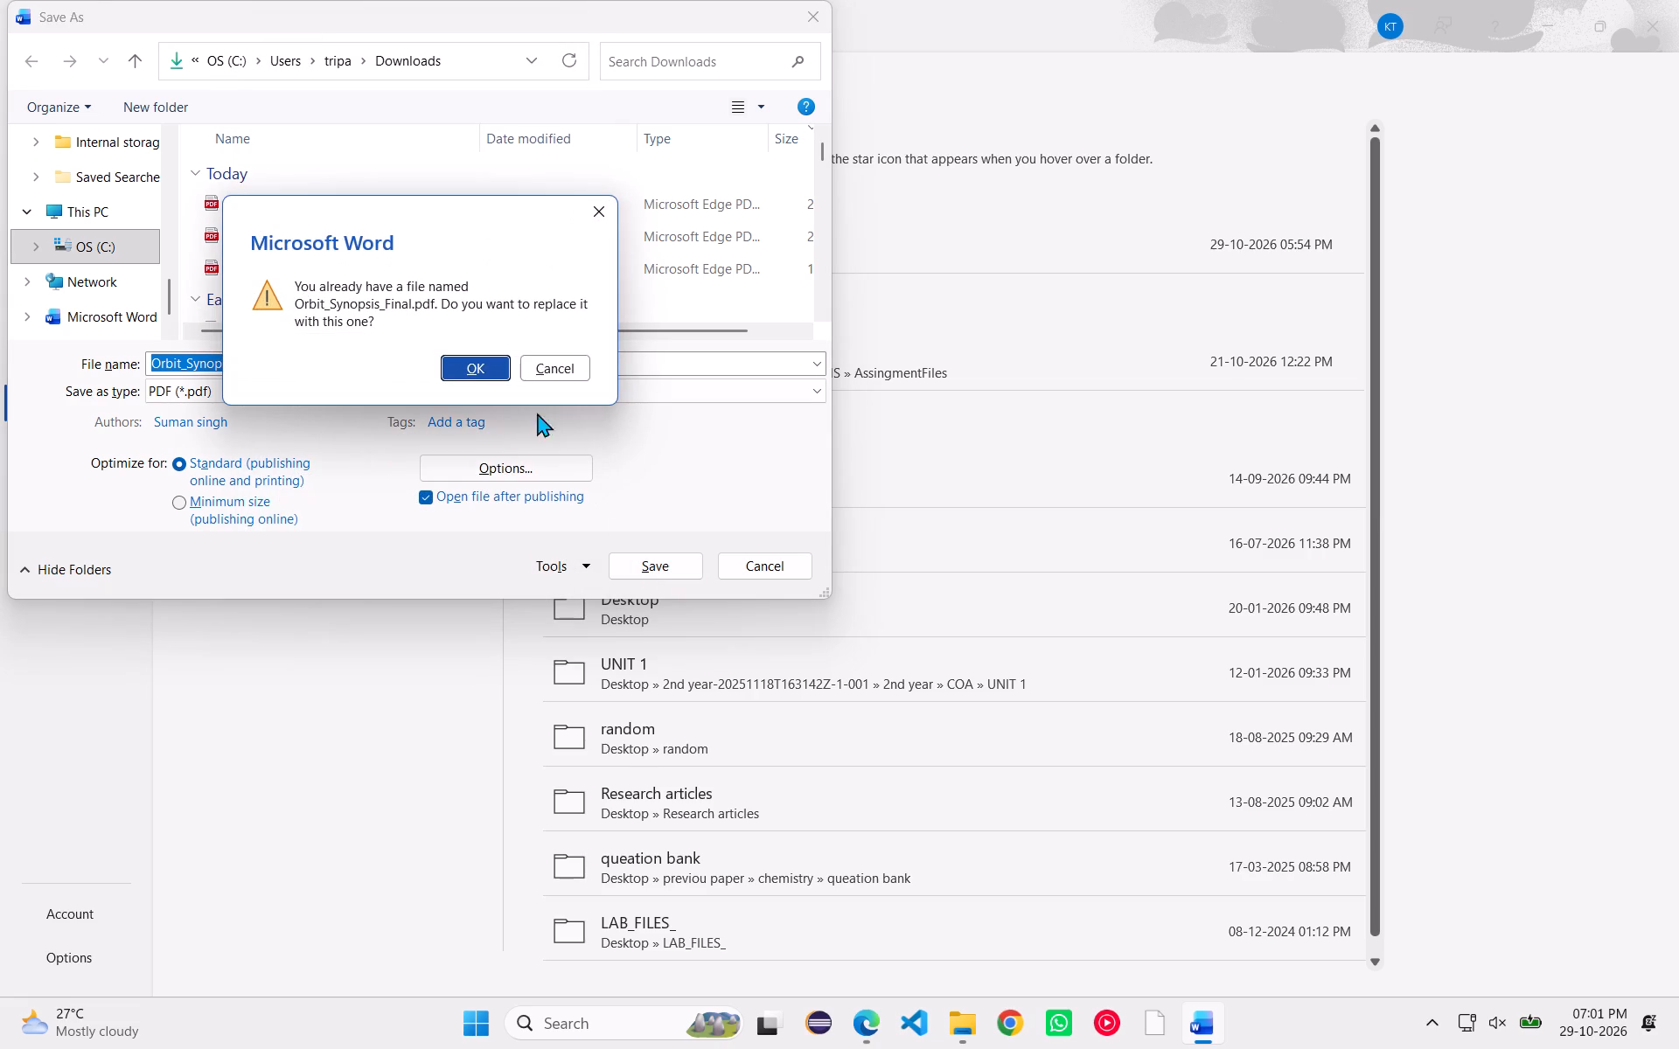
pyautogui.click(481, 364)
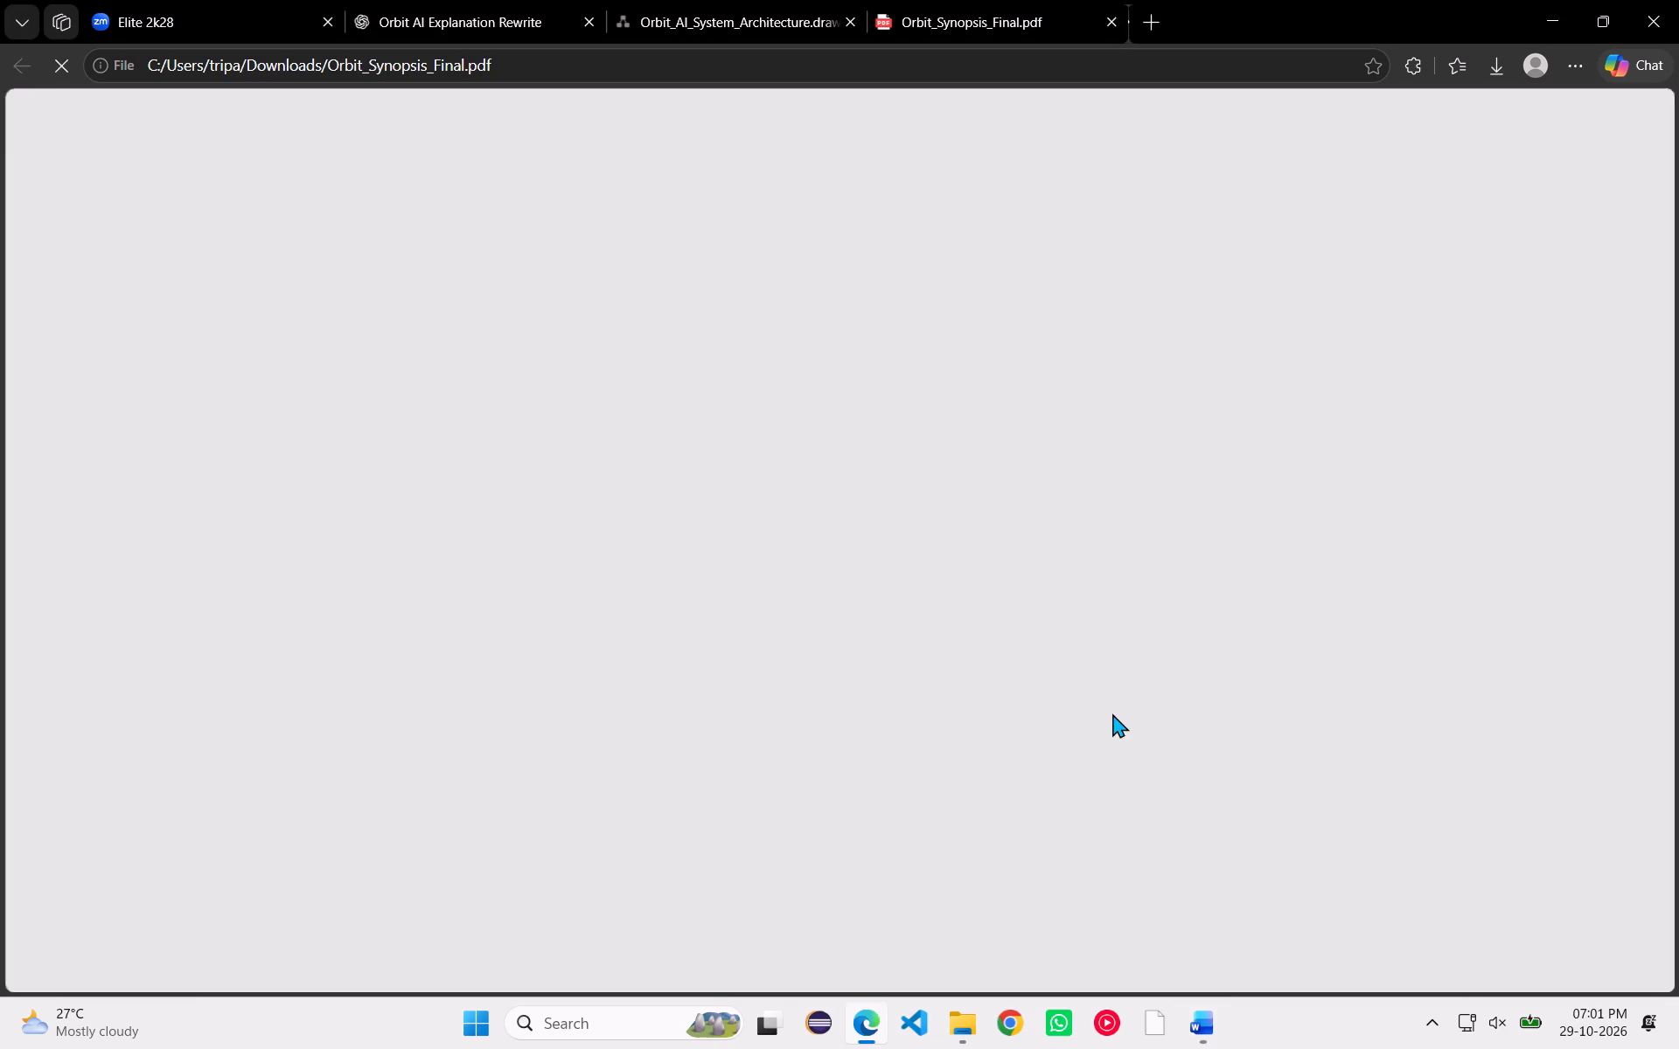
pyautogui.scroll(-4, 860, 354)
pyautogui.scroll(1, 860, 354)
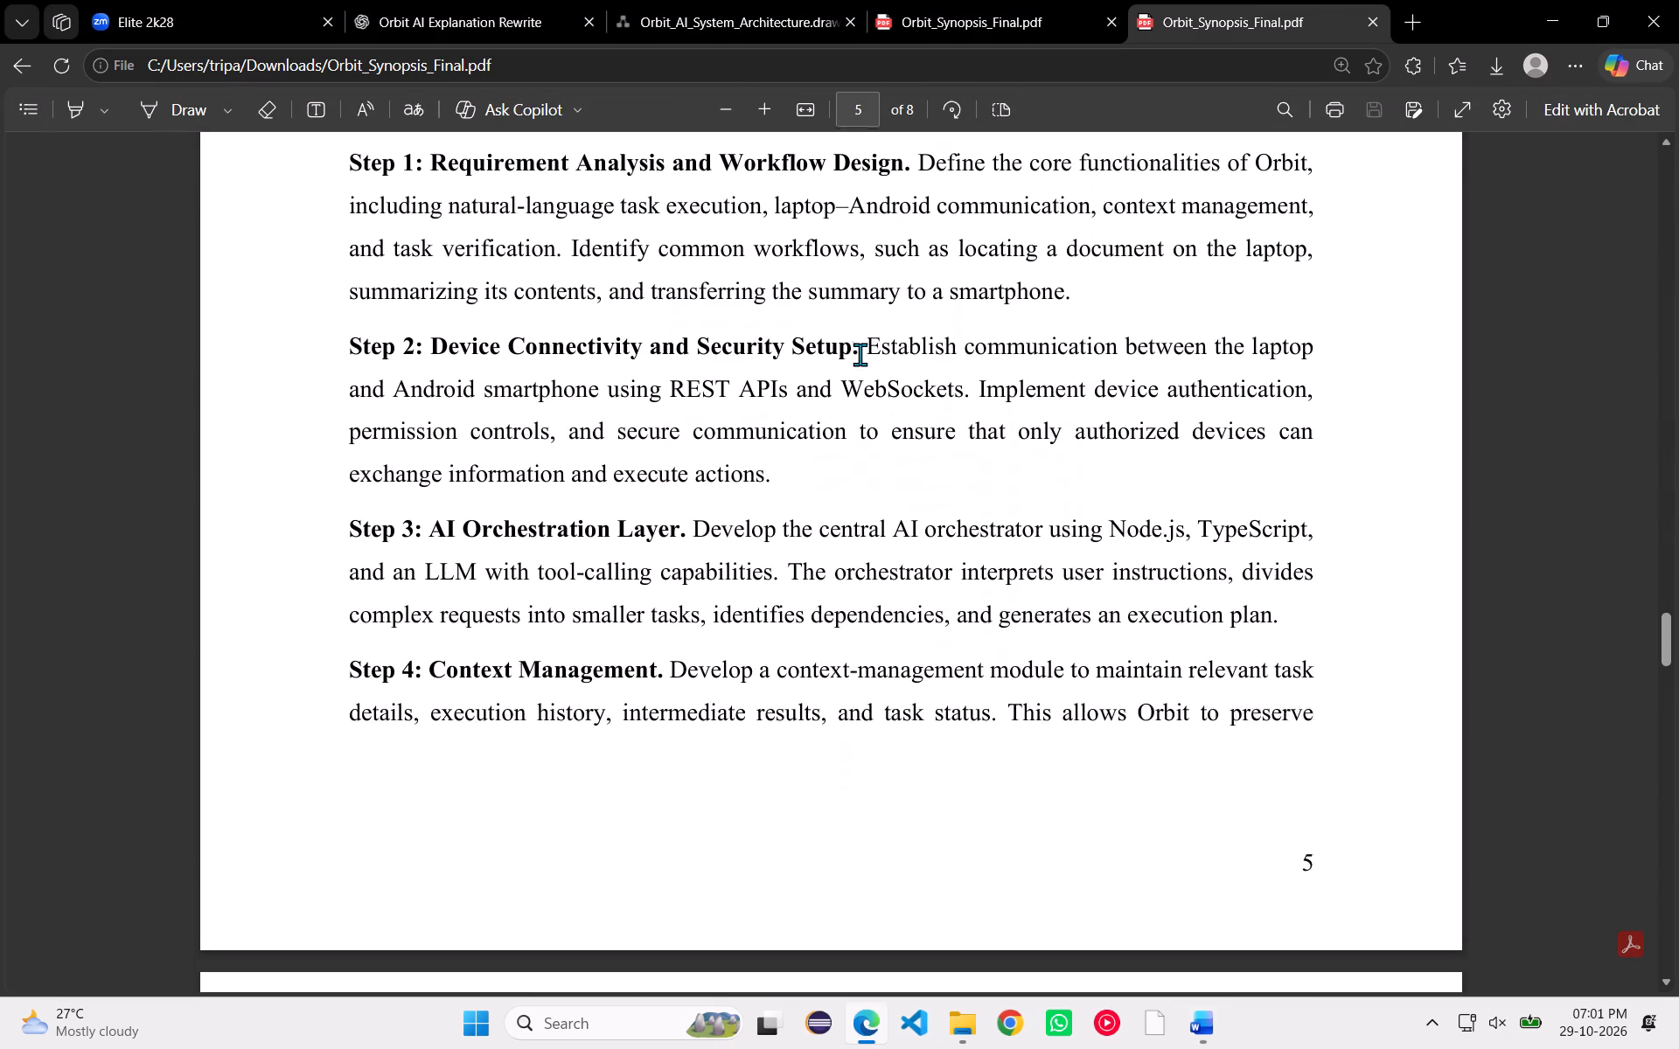
pyautogui.scroll(1, 860, 354)
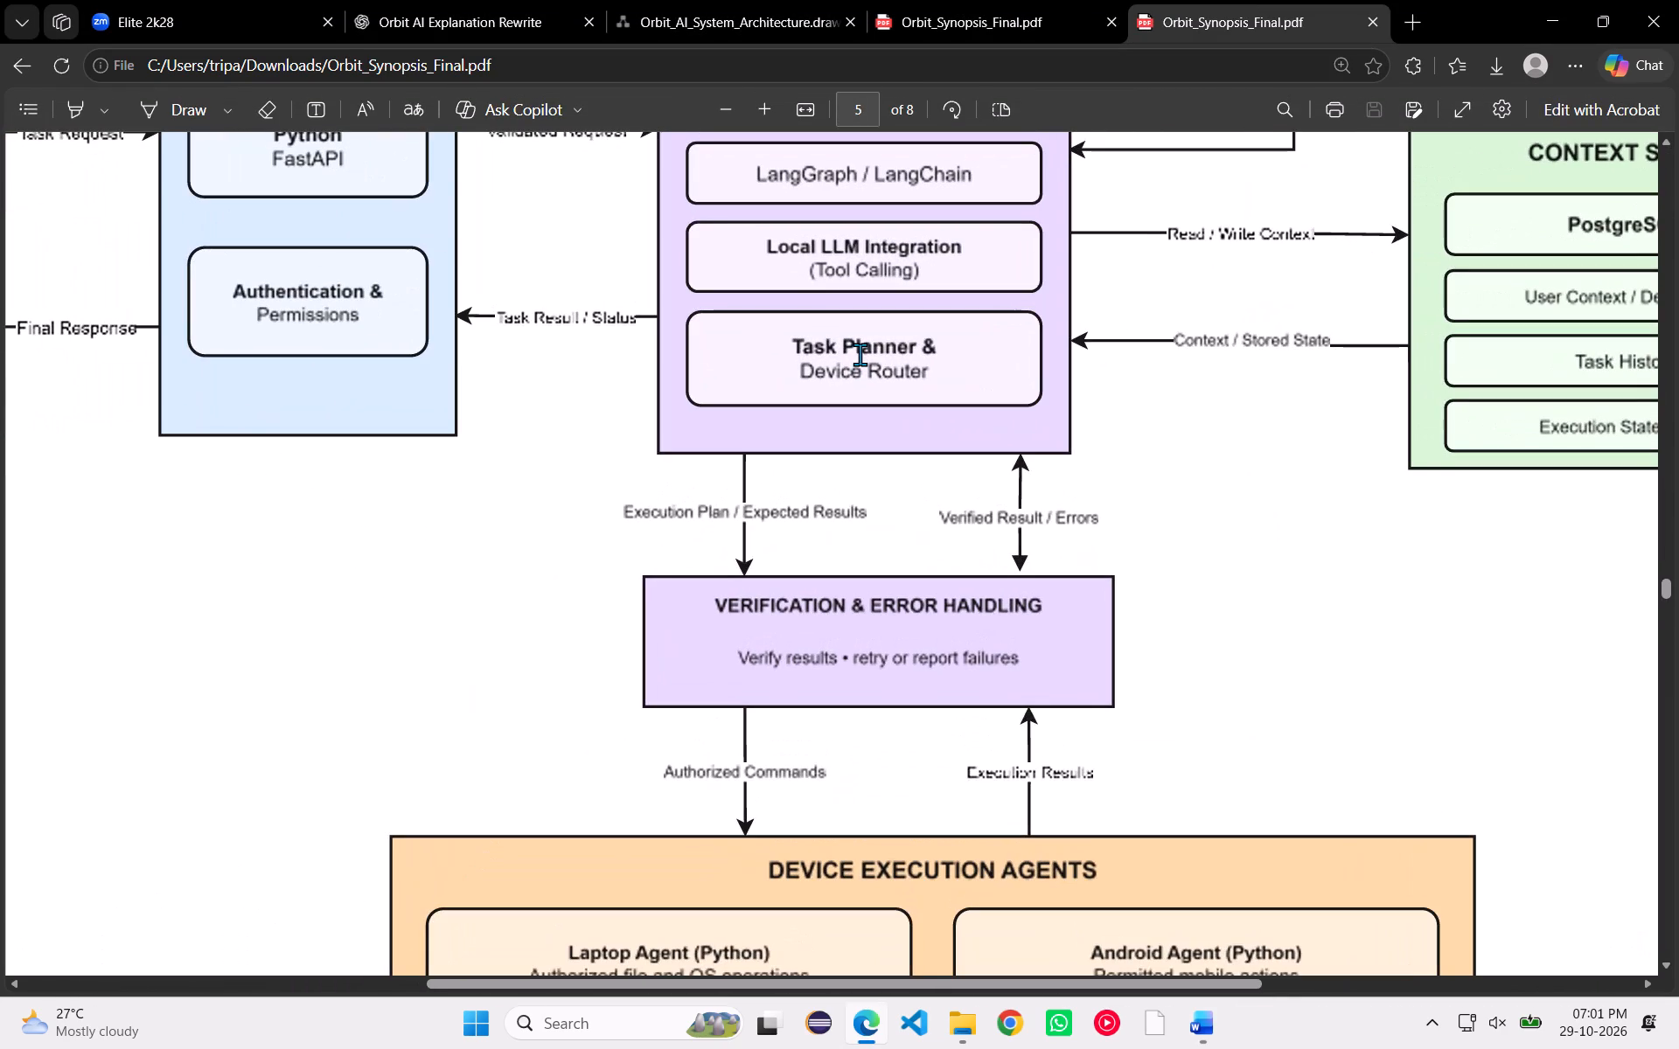
pyautogui.scroll(2, 867, 327)
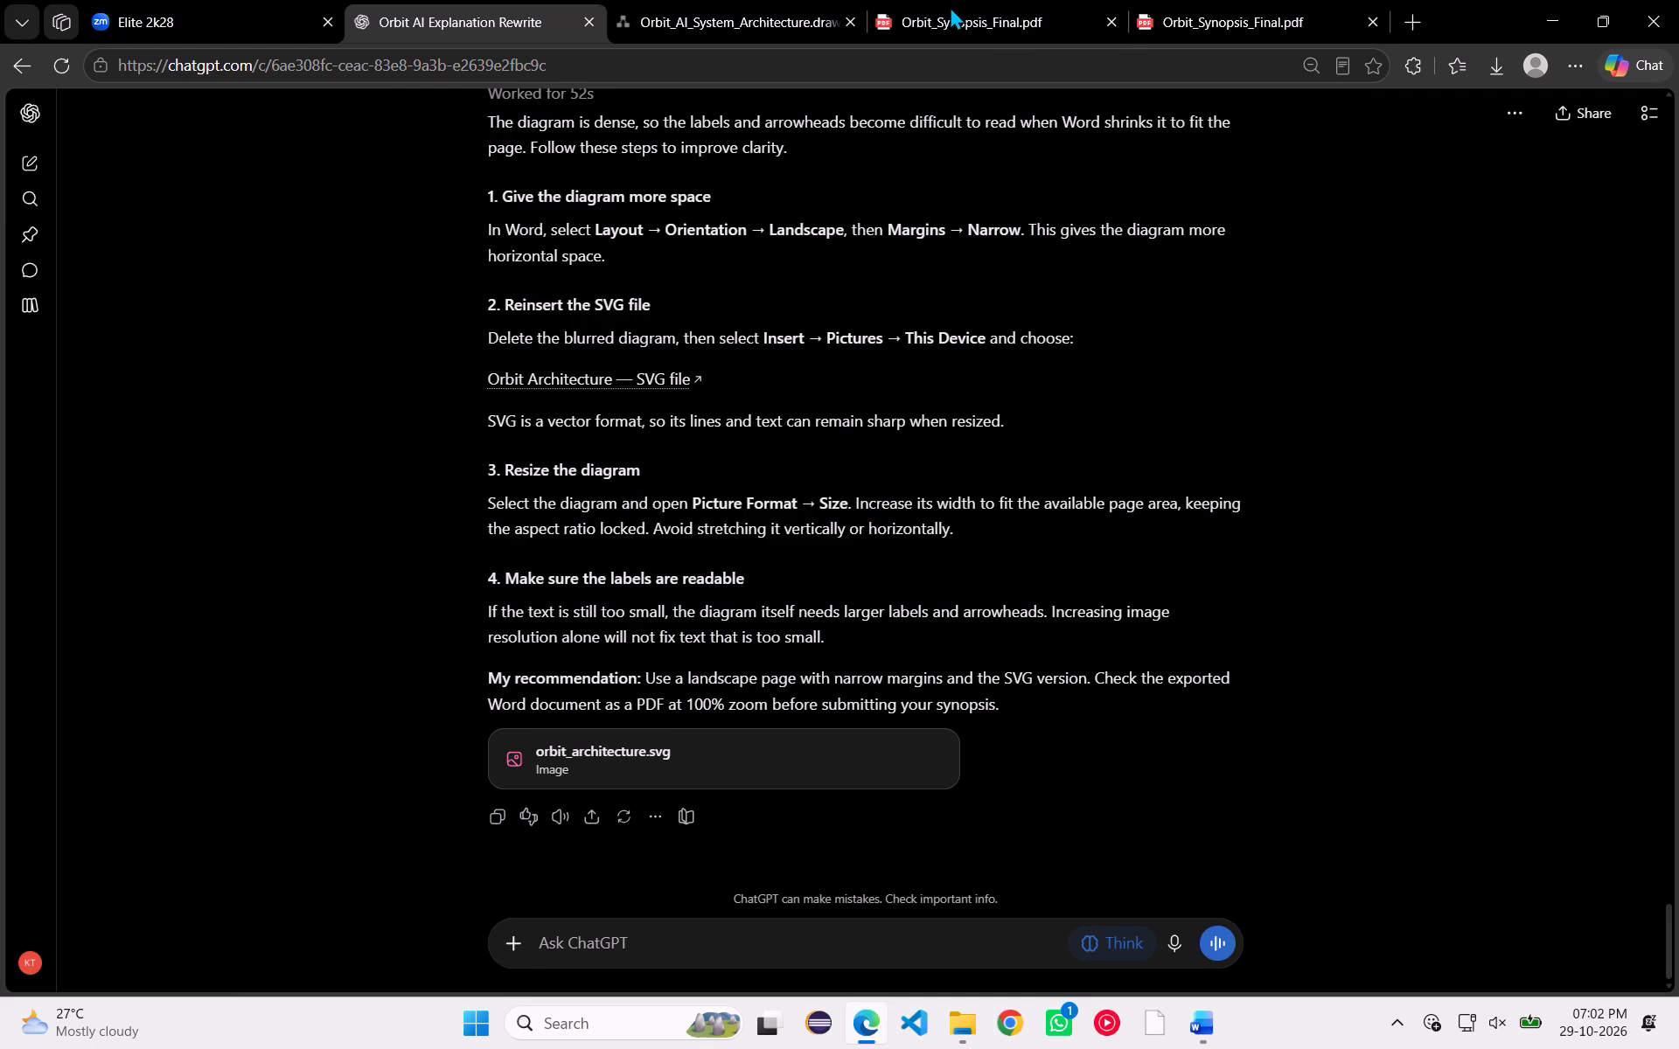
# Look at Fig. 1 in the previously opened tab of Orbit_Synopsis_Final.pdf for comparison and return to the Word document.
pyautogui.click(806, 0)
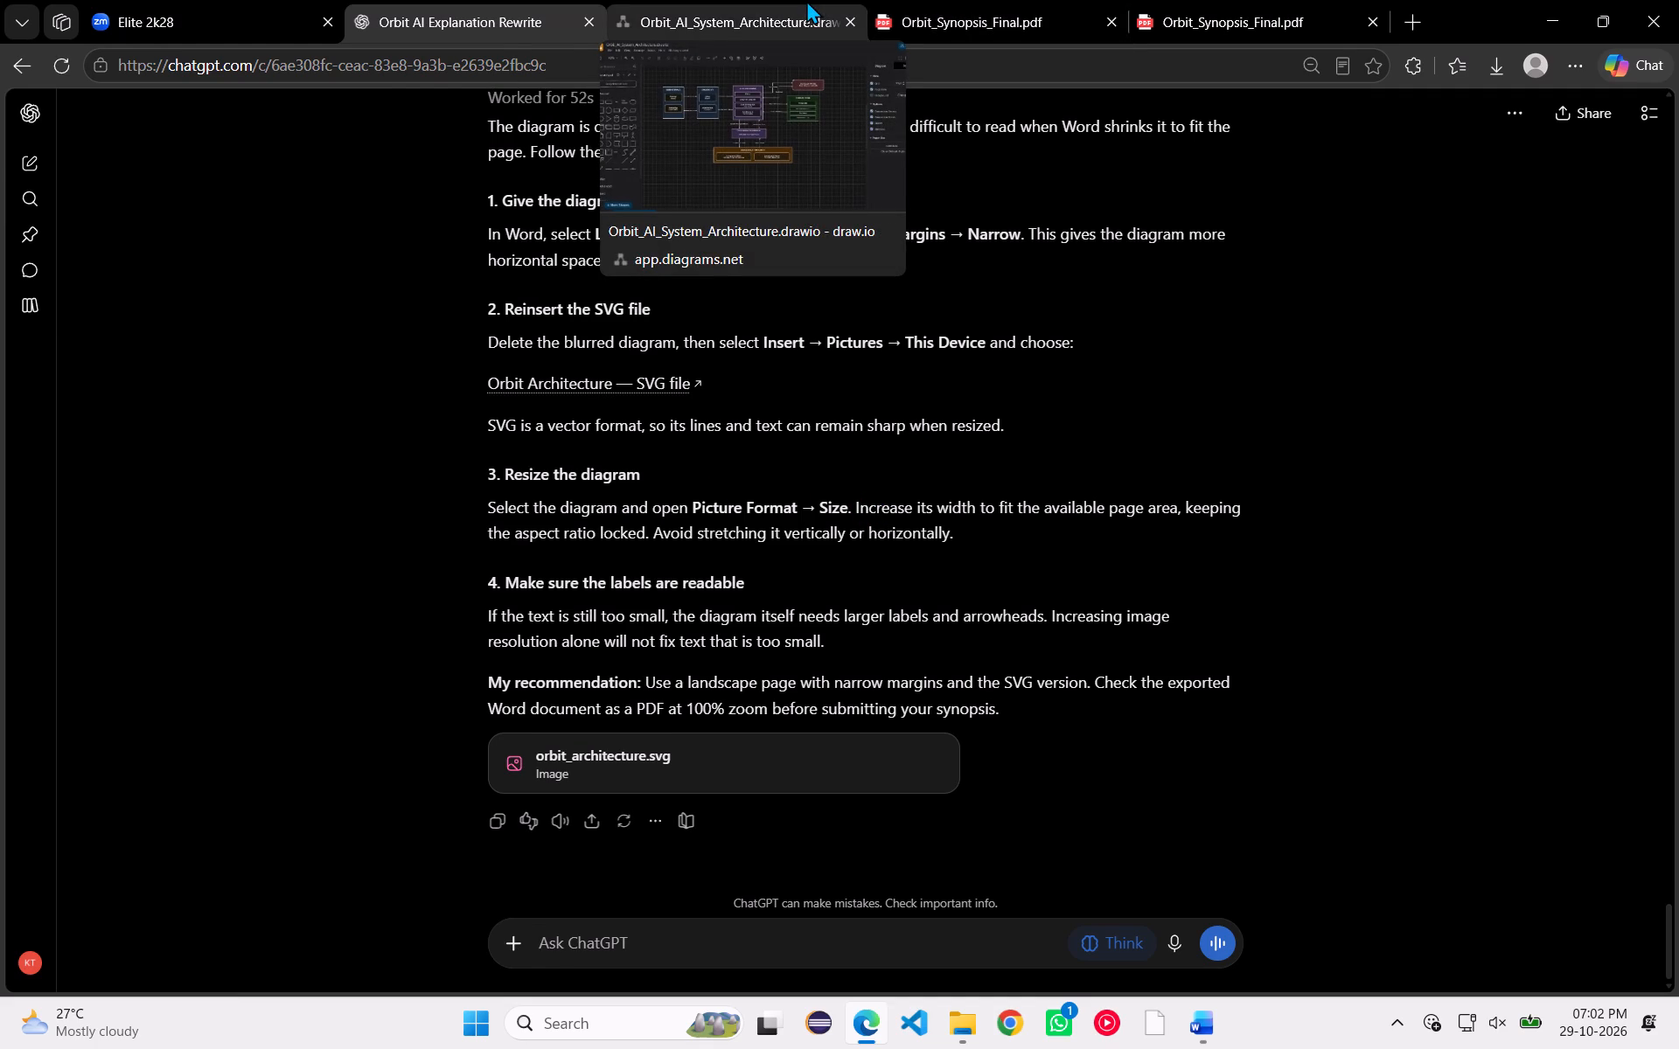
pyautogui.click(1013, 0)
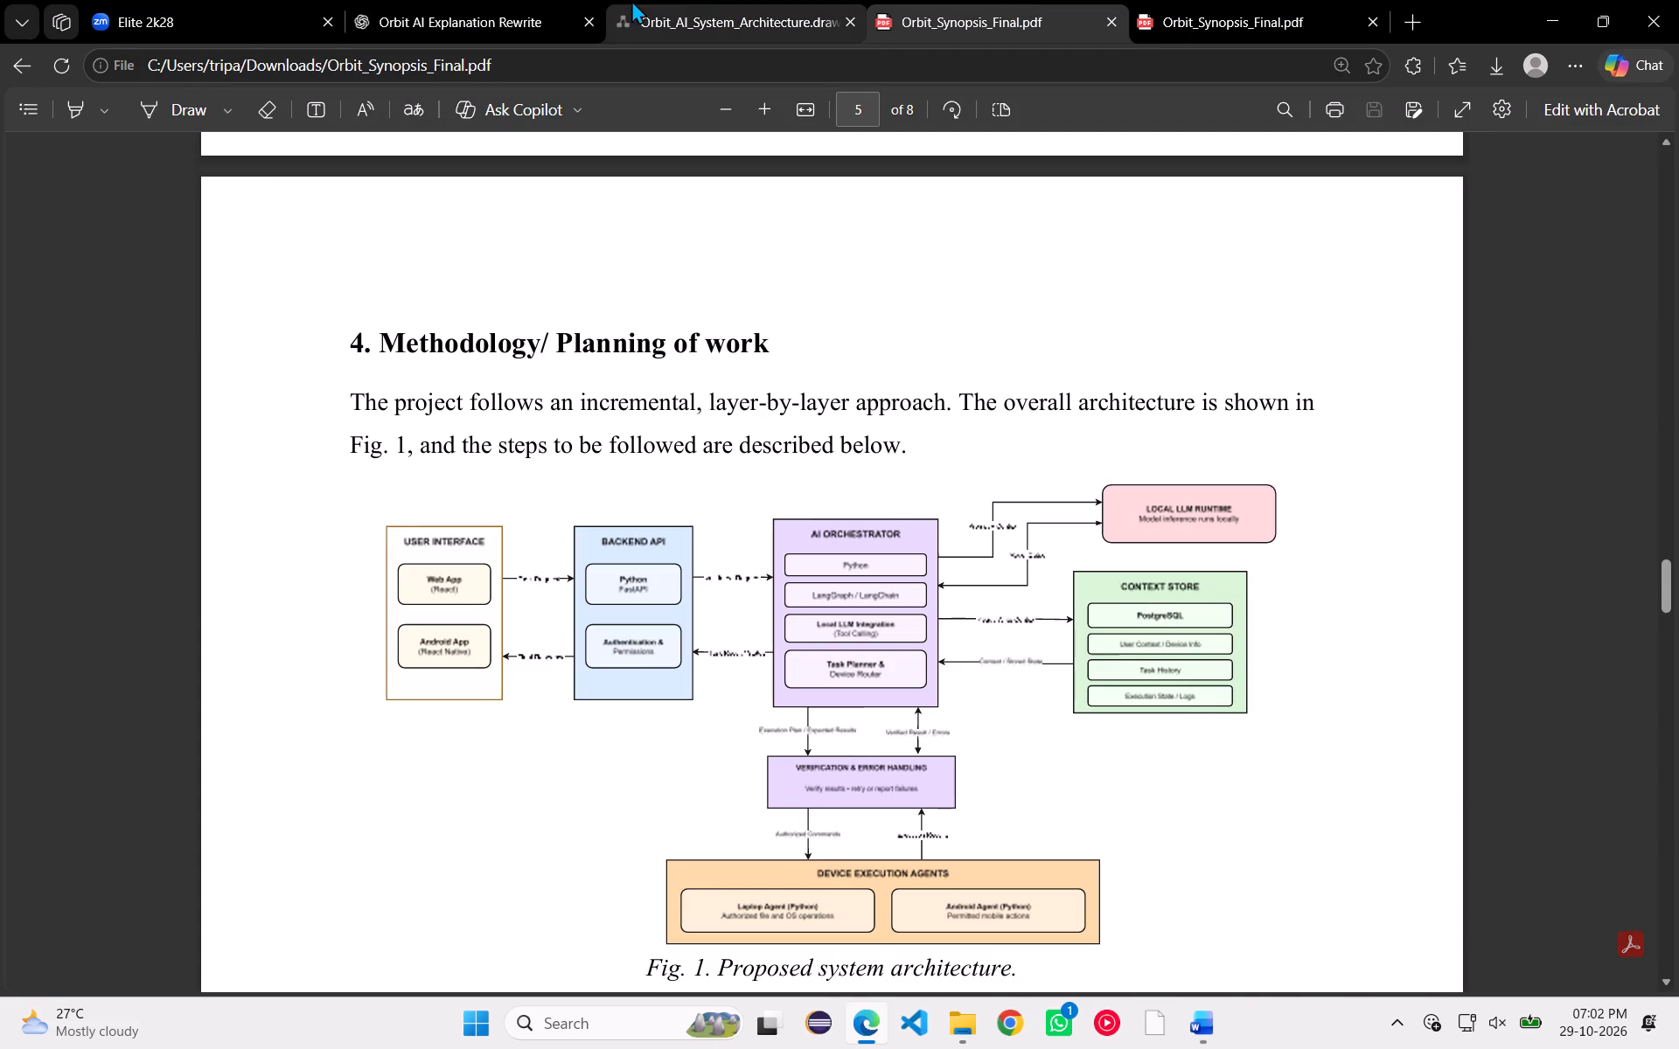
pyautogui.click(1194, 998)
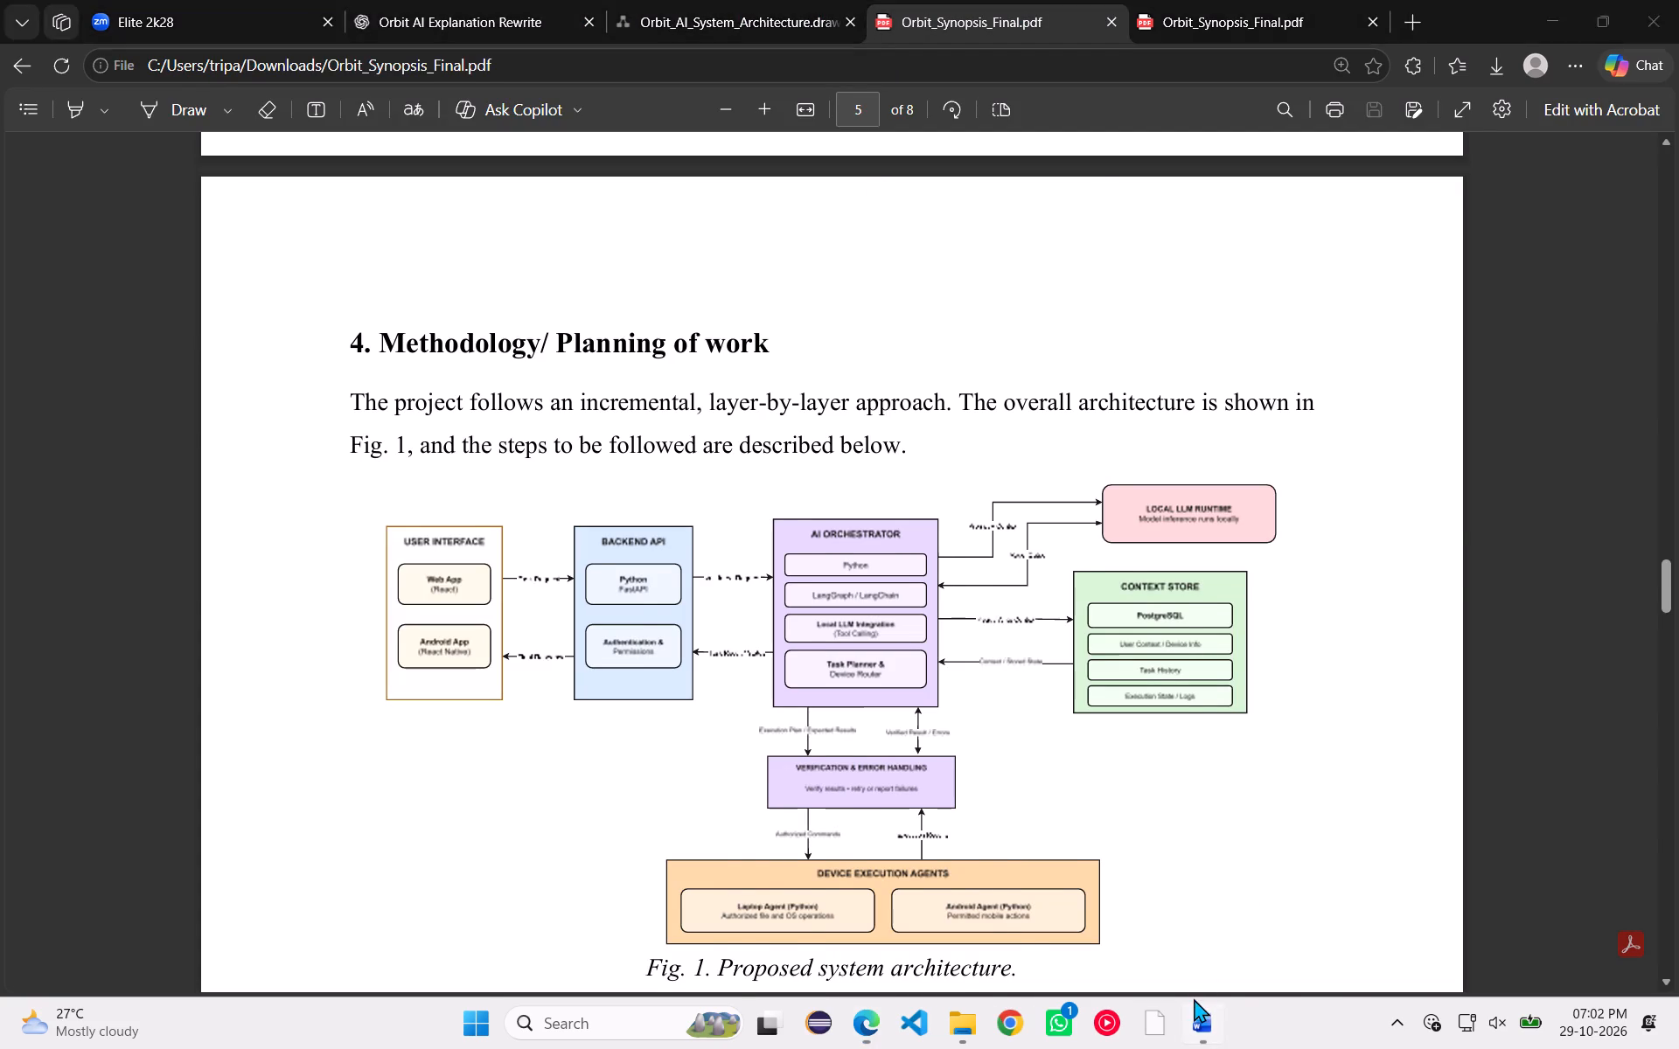
# Switch to WhatsApp.
pyautogui.click(1054, 1017)
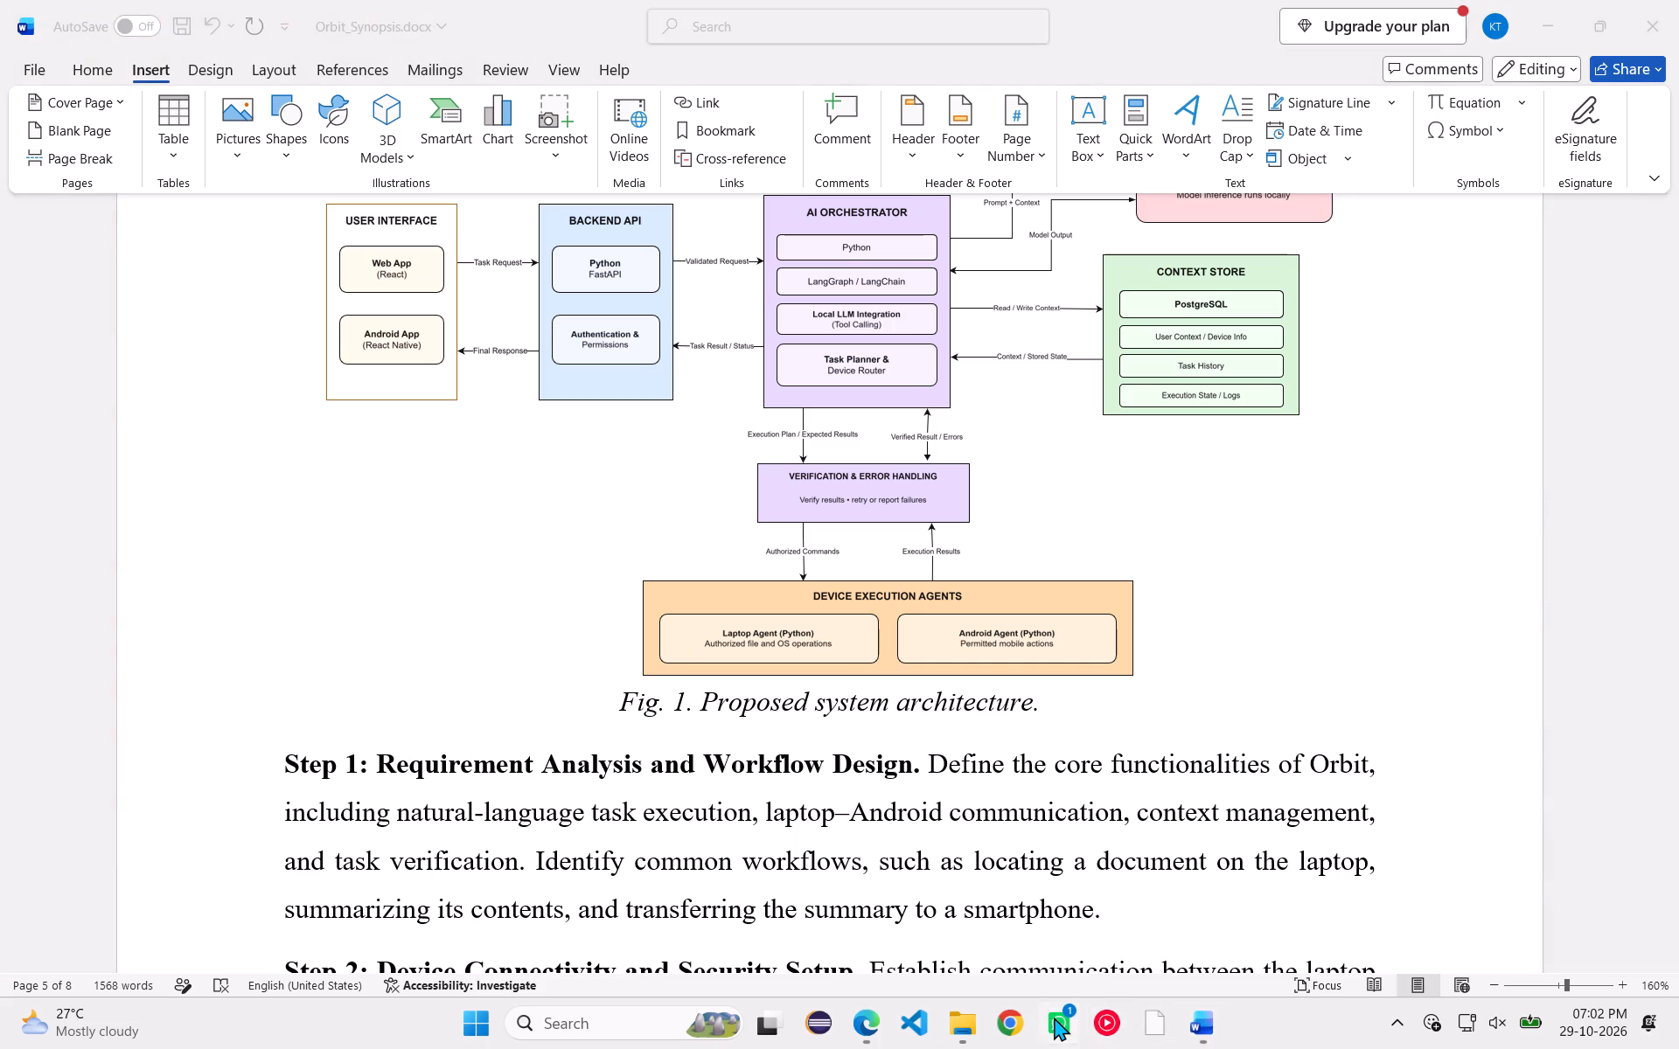
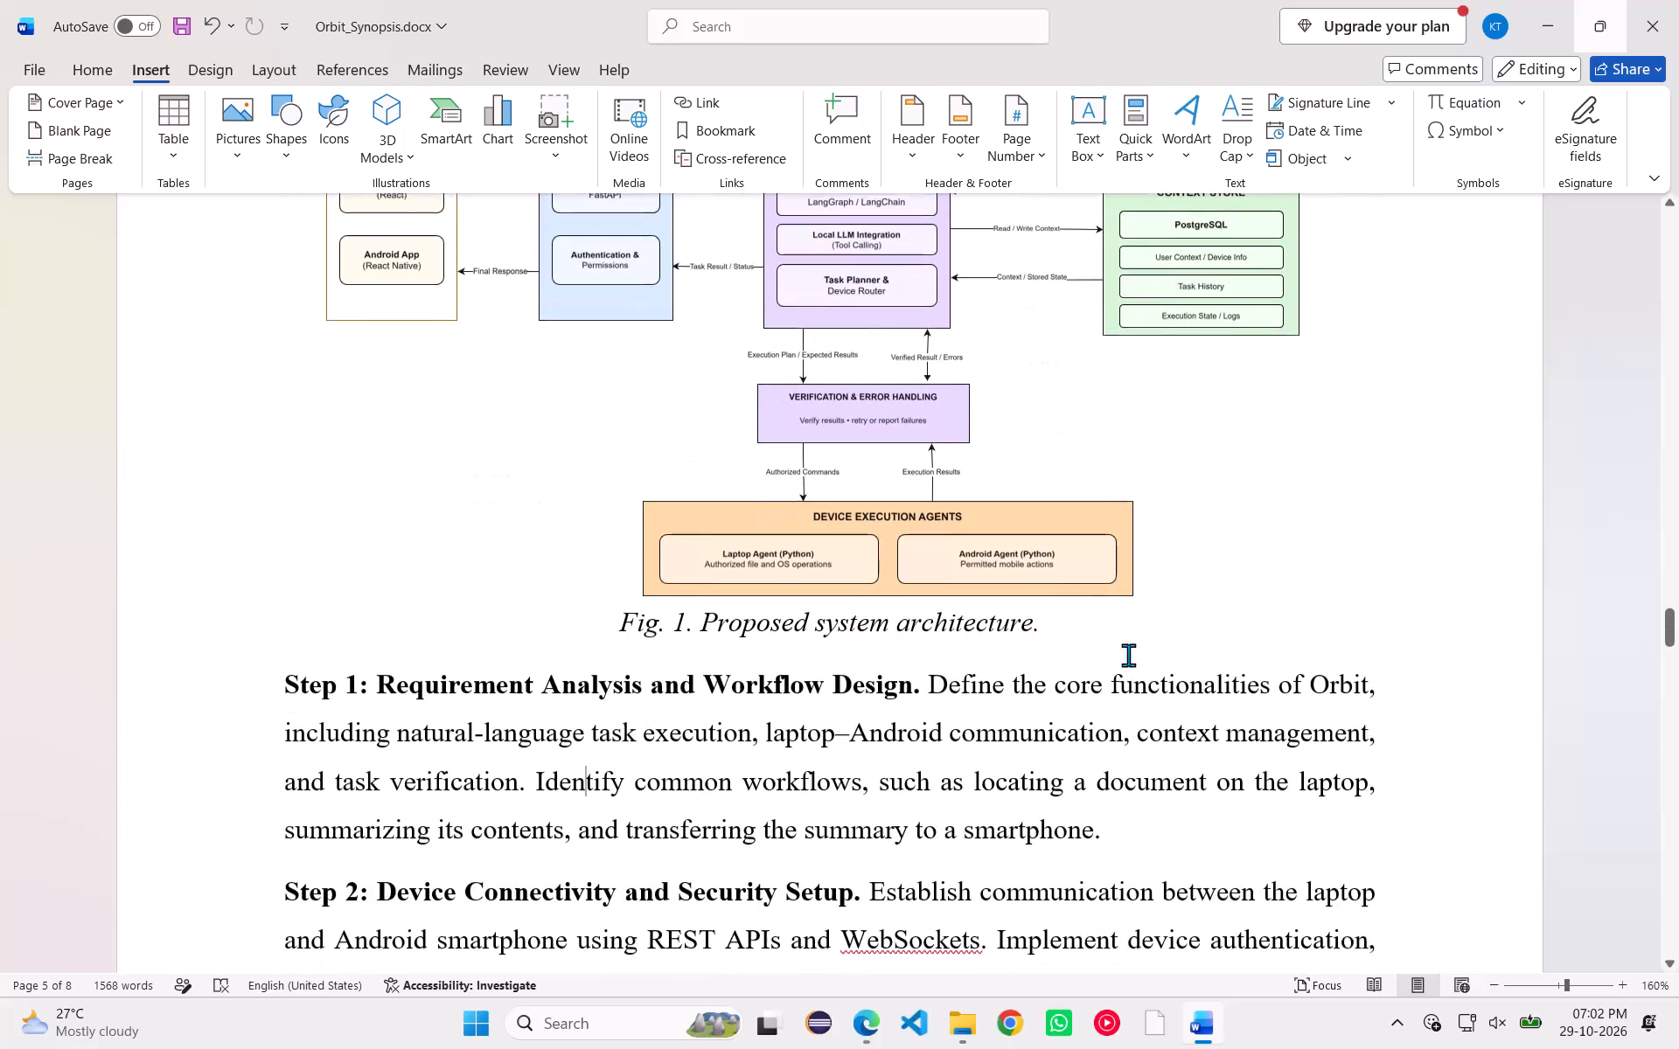
# Widen the Fig. 1 architecture drawing to about 16.58 cm, keeping its height, and save the document.
pyautogui.scroll(1, 791, 500)
pyautogui.keyDown('ctrl'); pyautogui.scroll(-2, 791, 500); pyautogui.keyUp('ctrl')
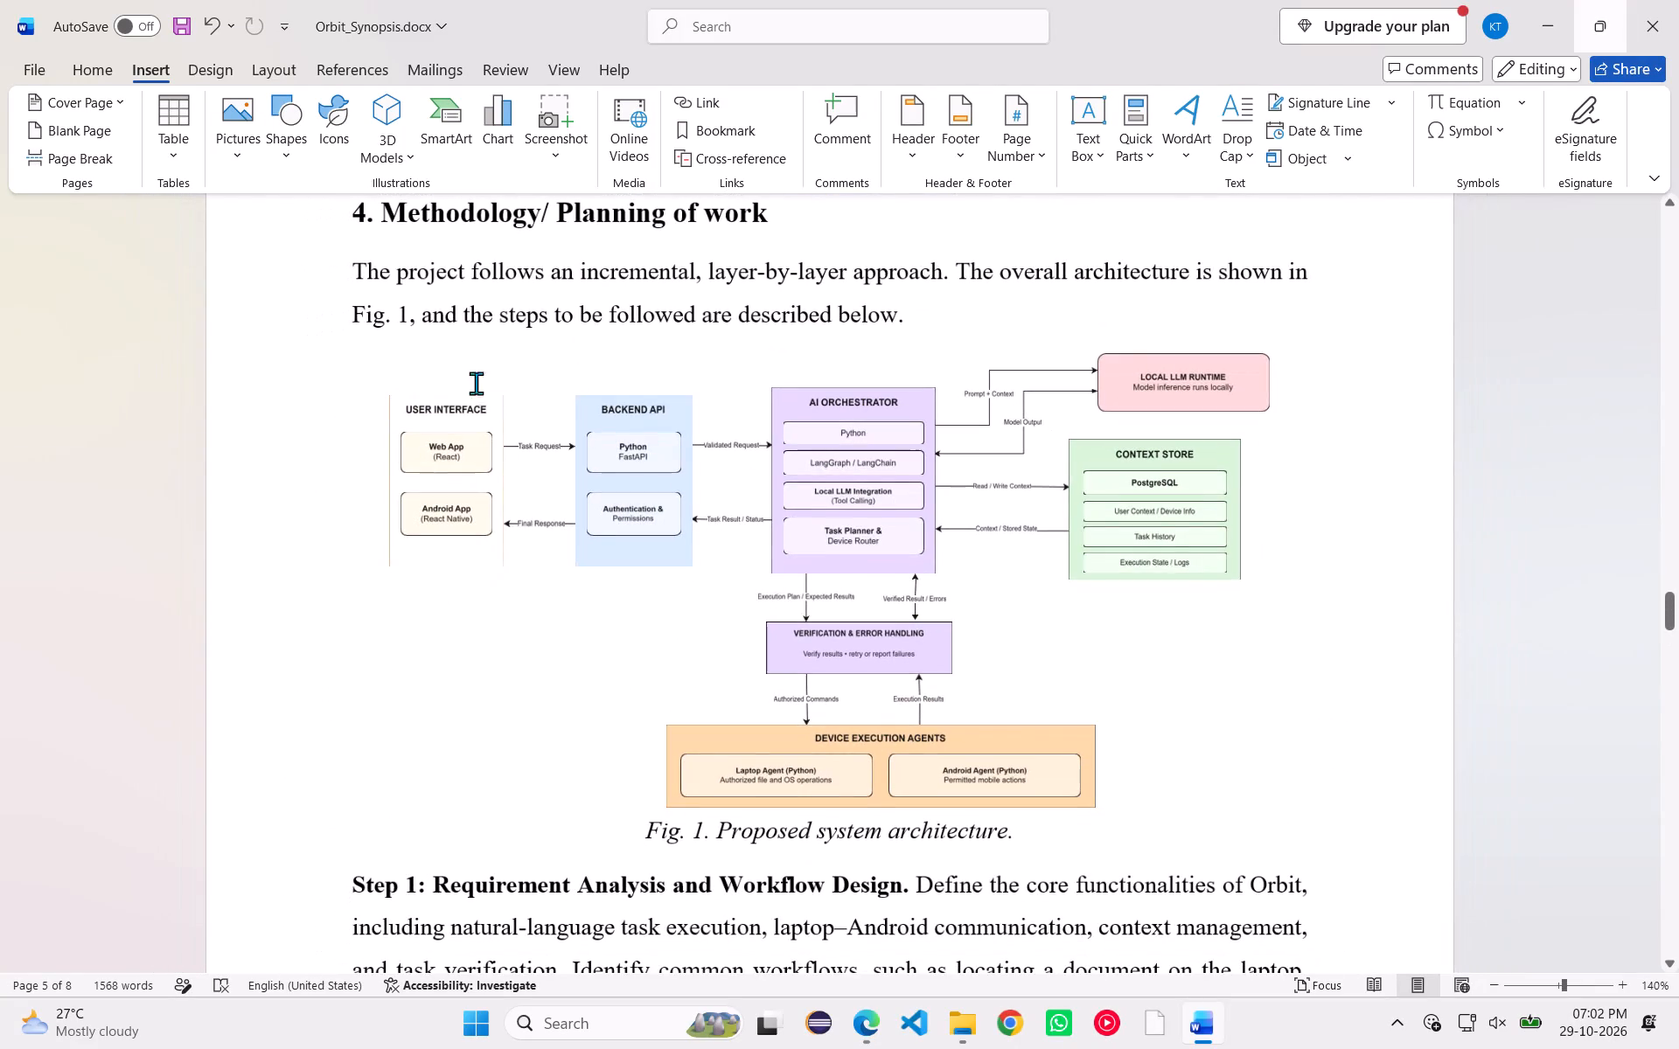
pyautogui.moveTo(367, 365); pyautogui.dragTo(1160, 701)
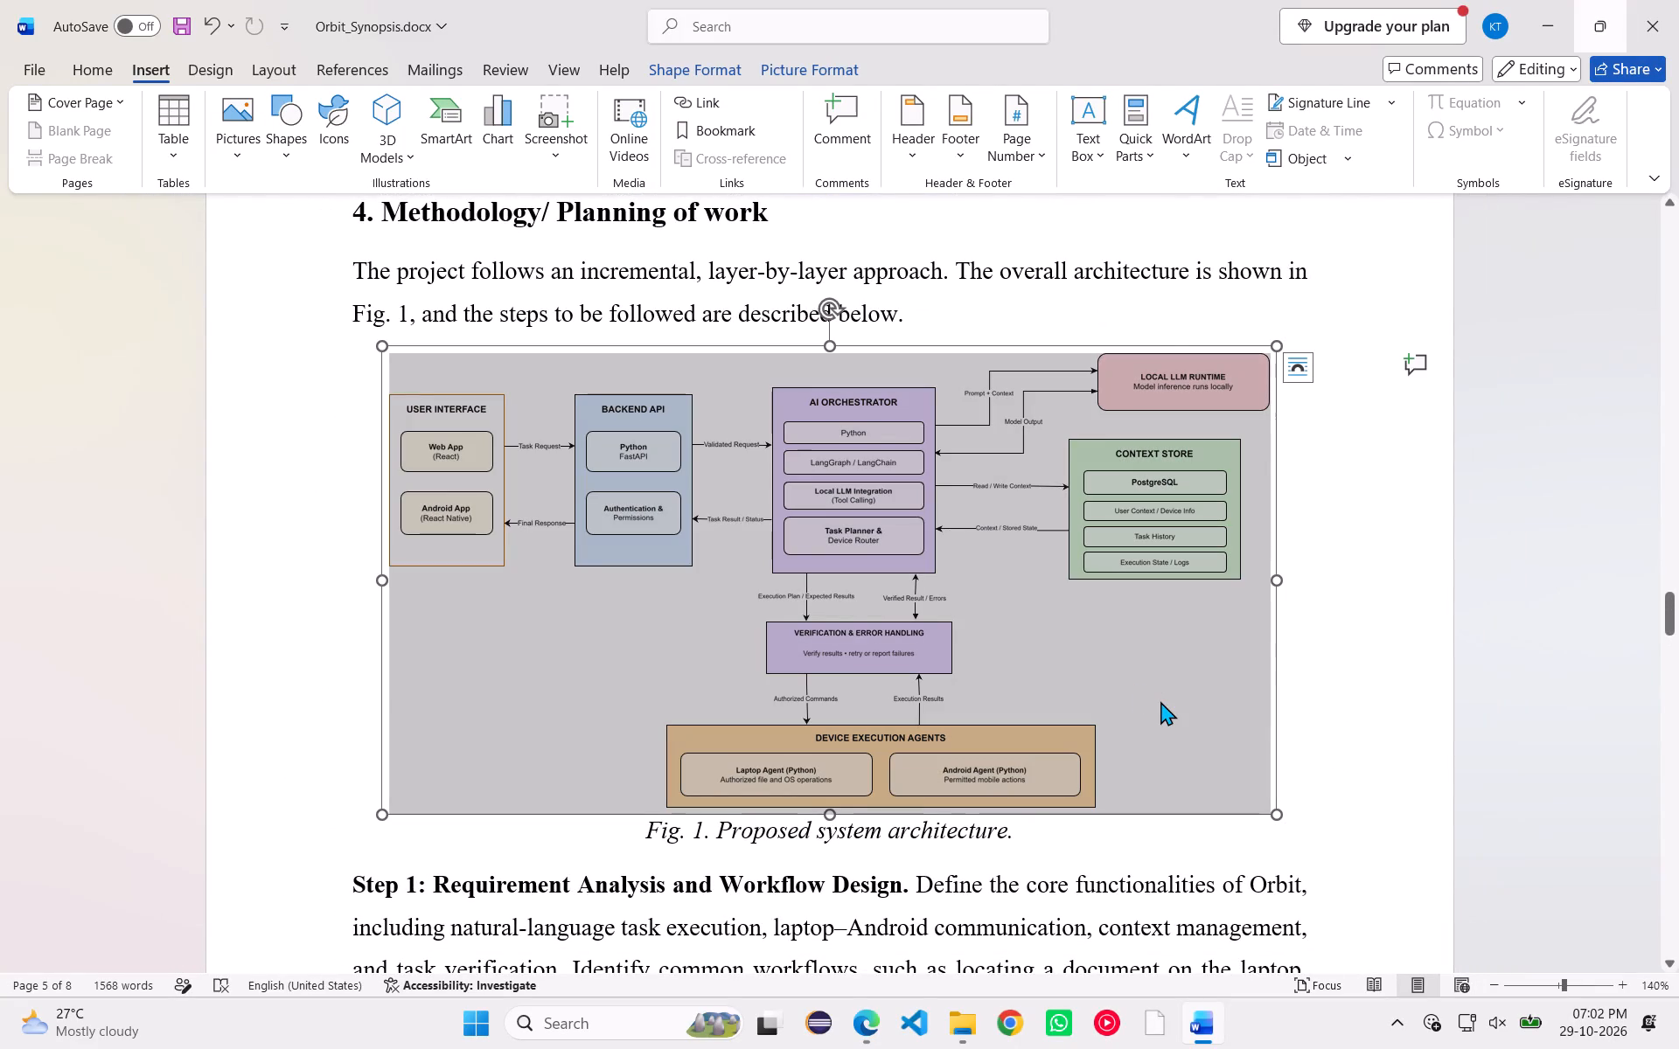
pyautogui.rightClick(1160, 701)
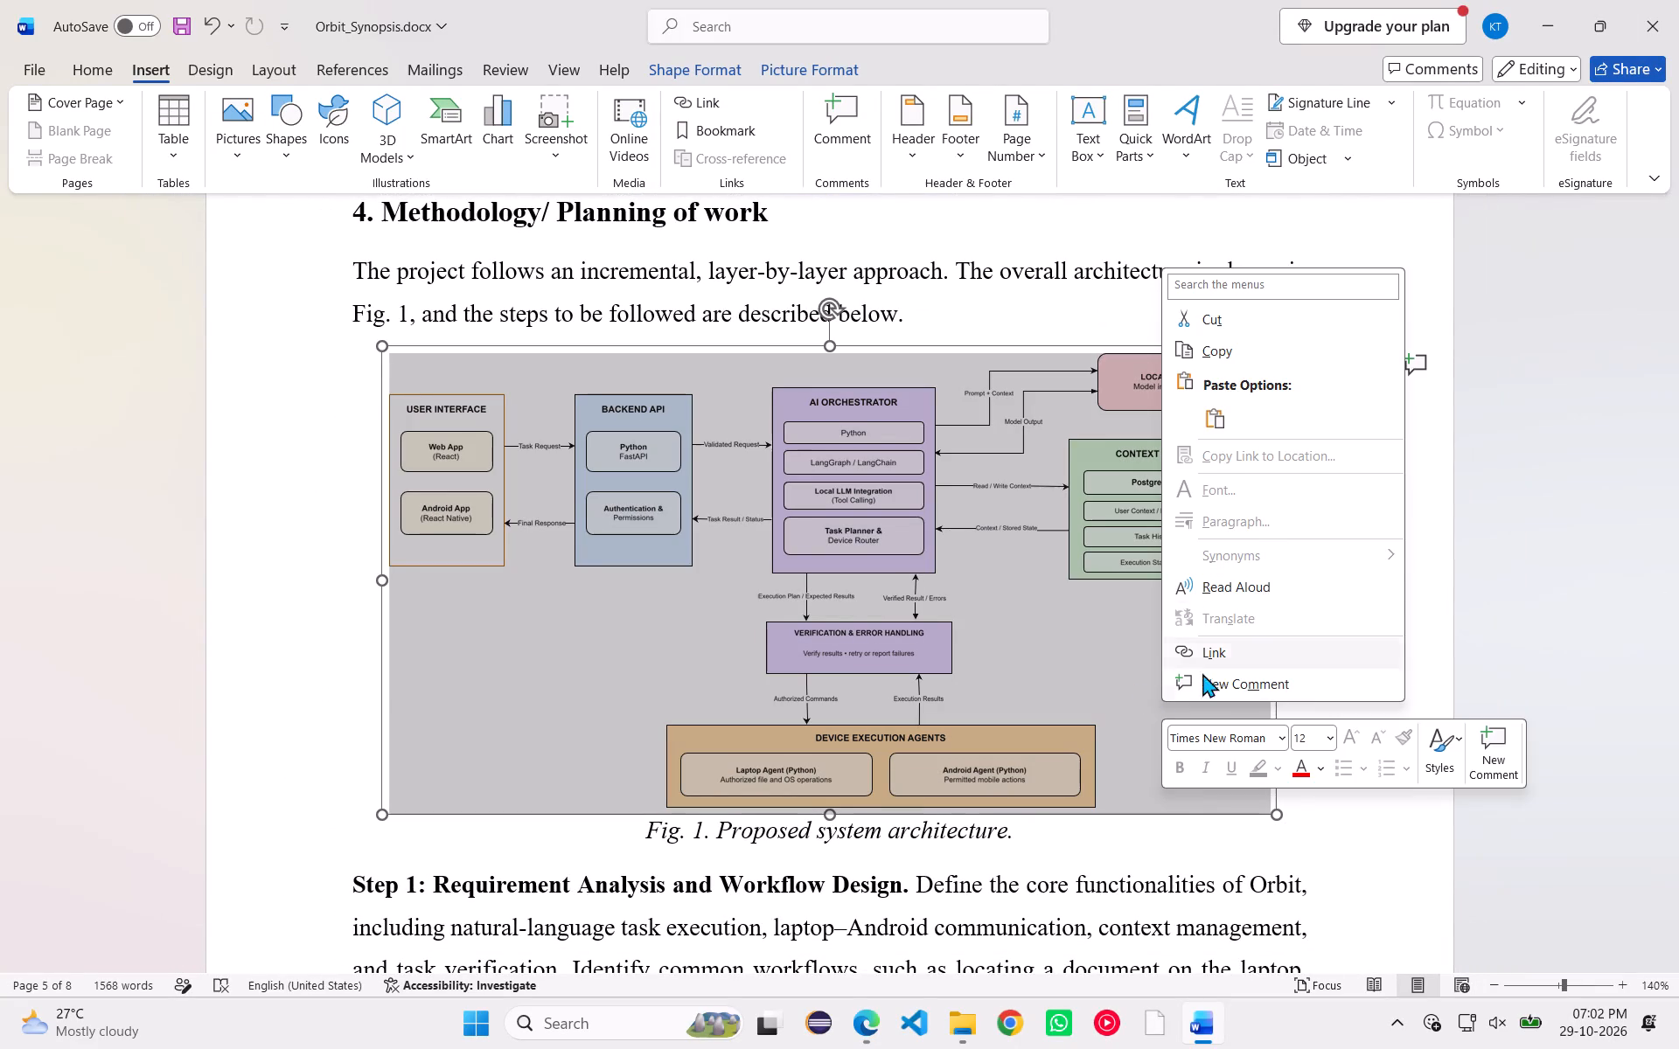
pyautogui.click(1295, 828)
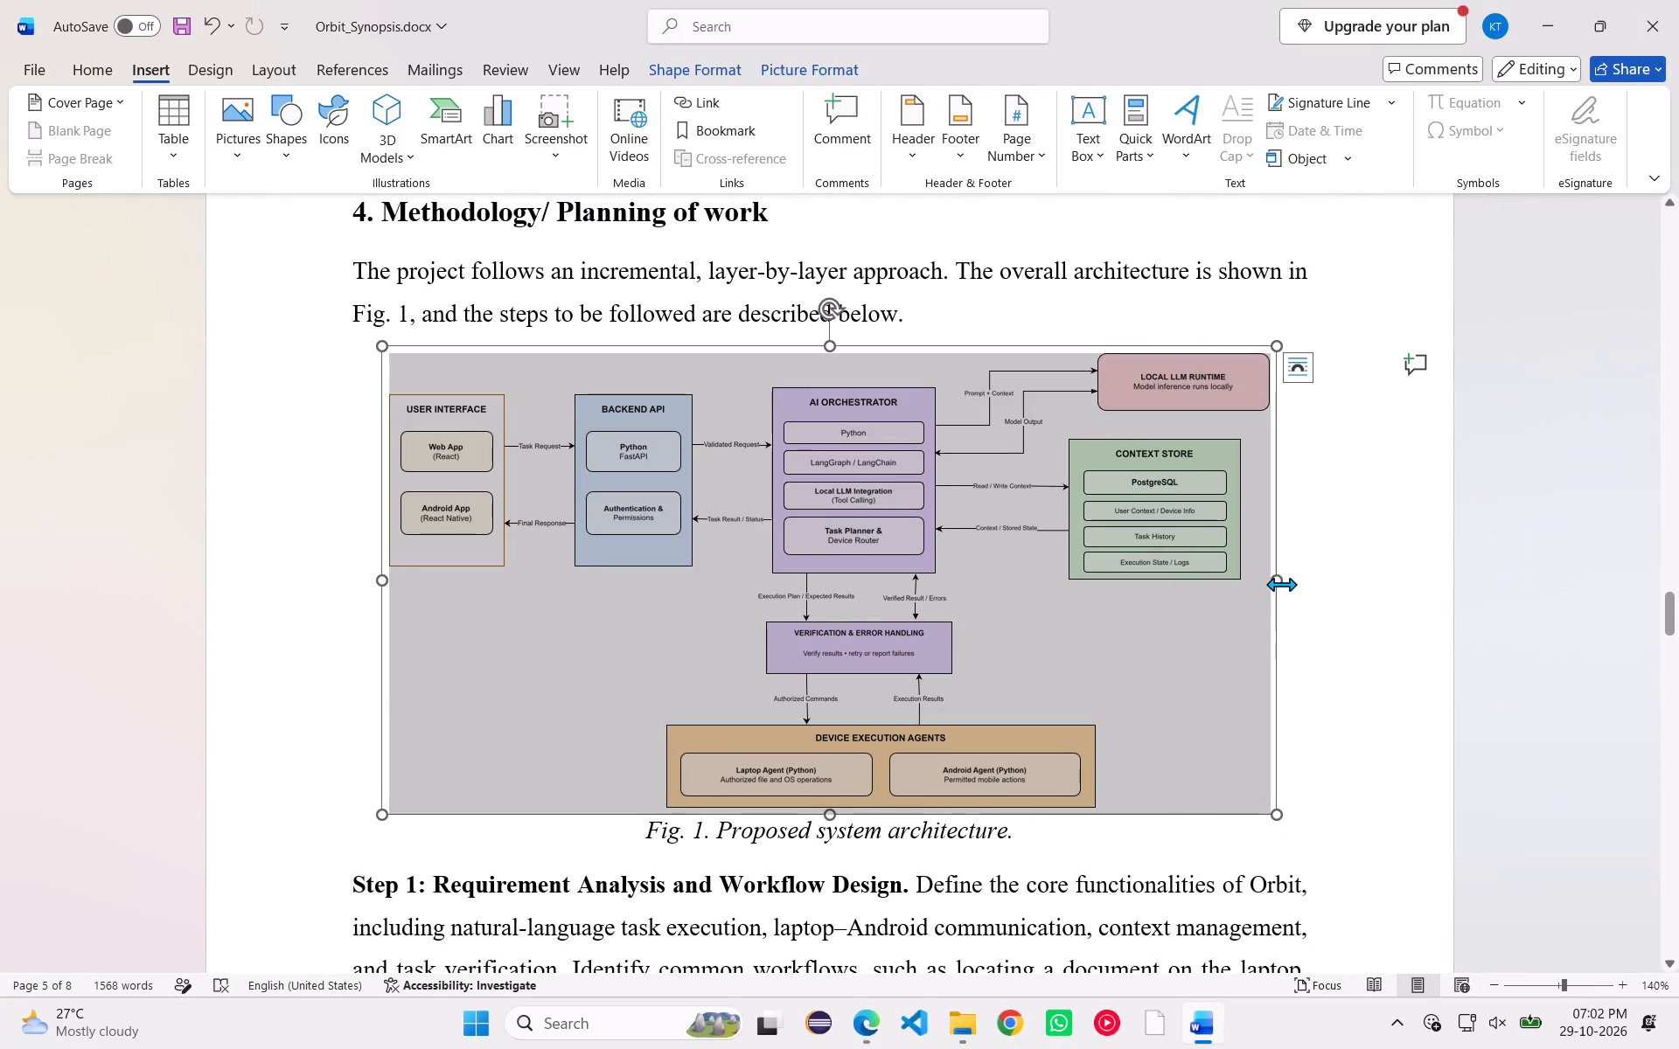
pyautogui.moveTo(1281, 582); pyautogui.dragTo(1357, 574)
pyautogui.click(294, 586)
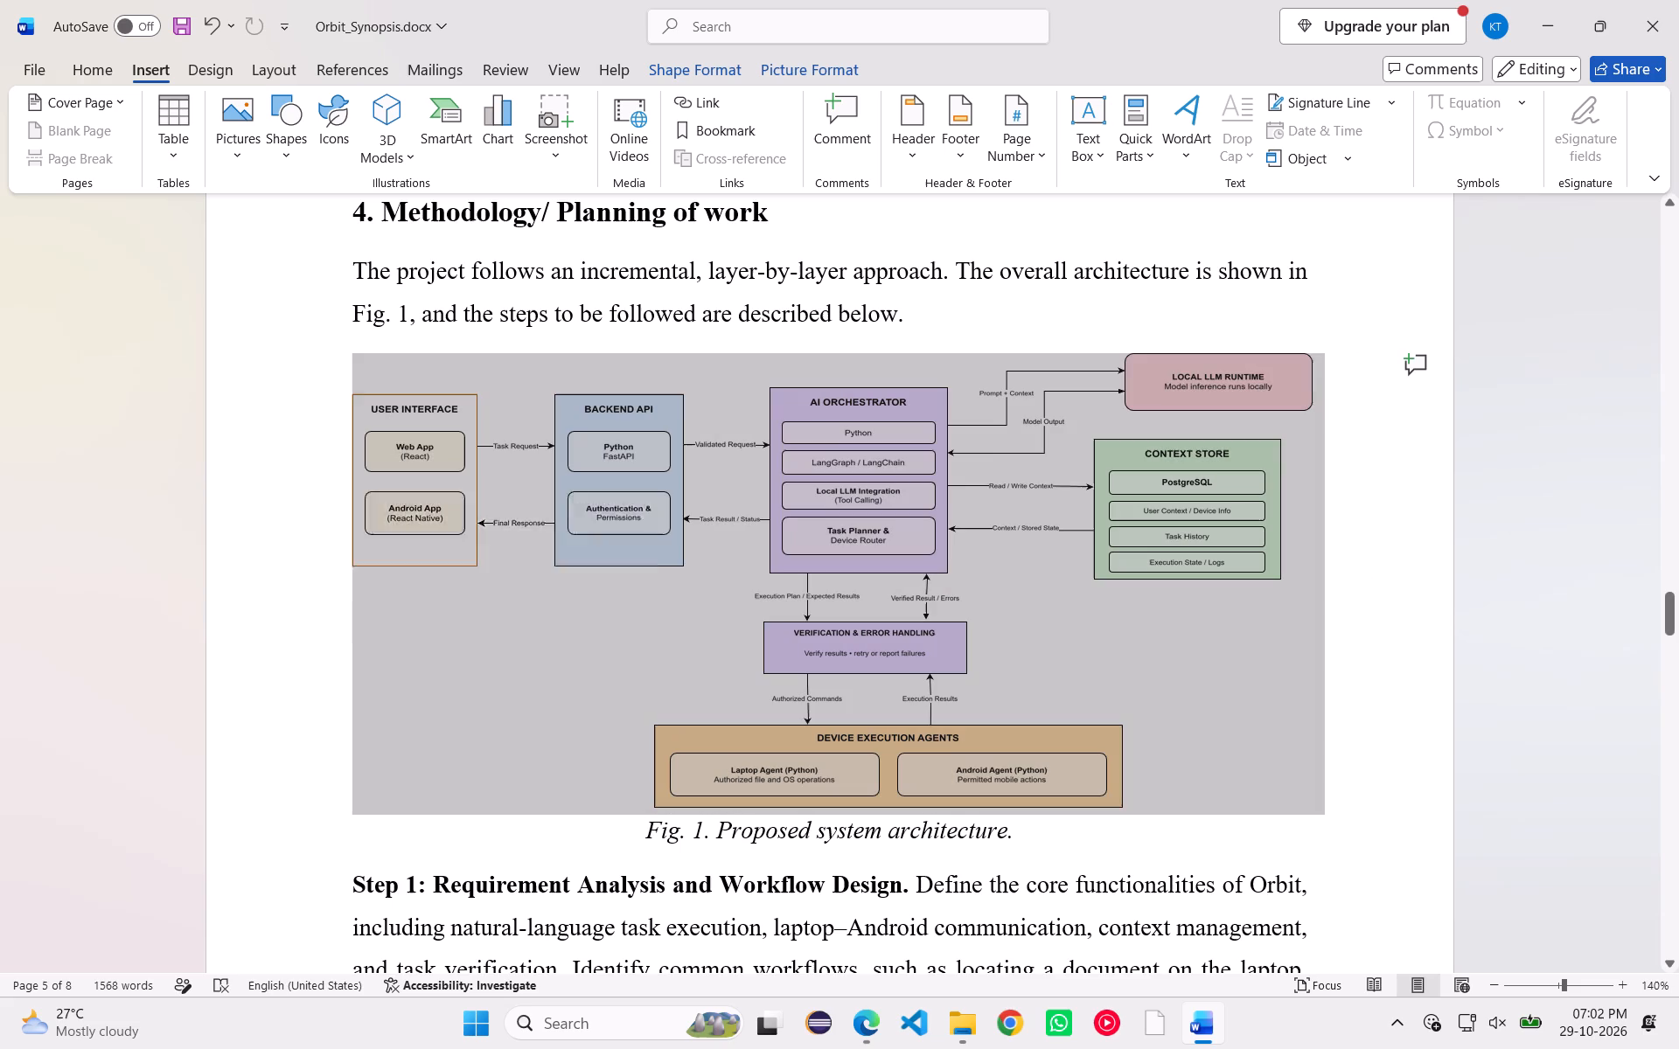
pyautogui.click(238, 633)
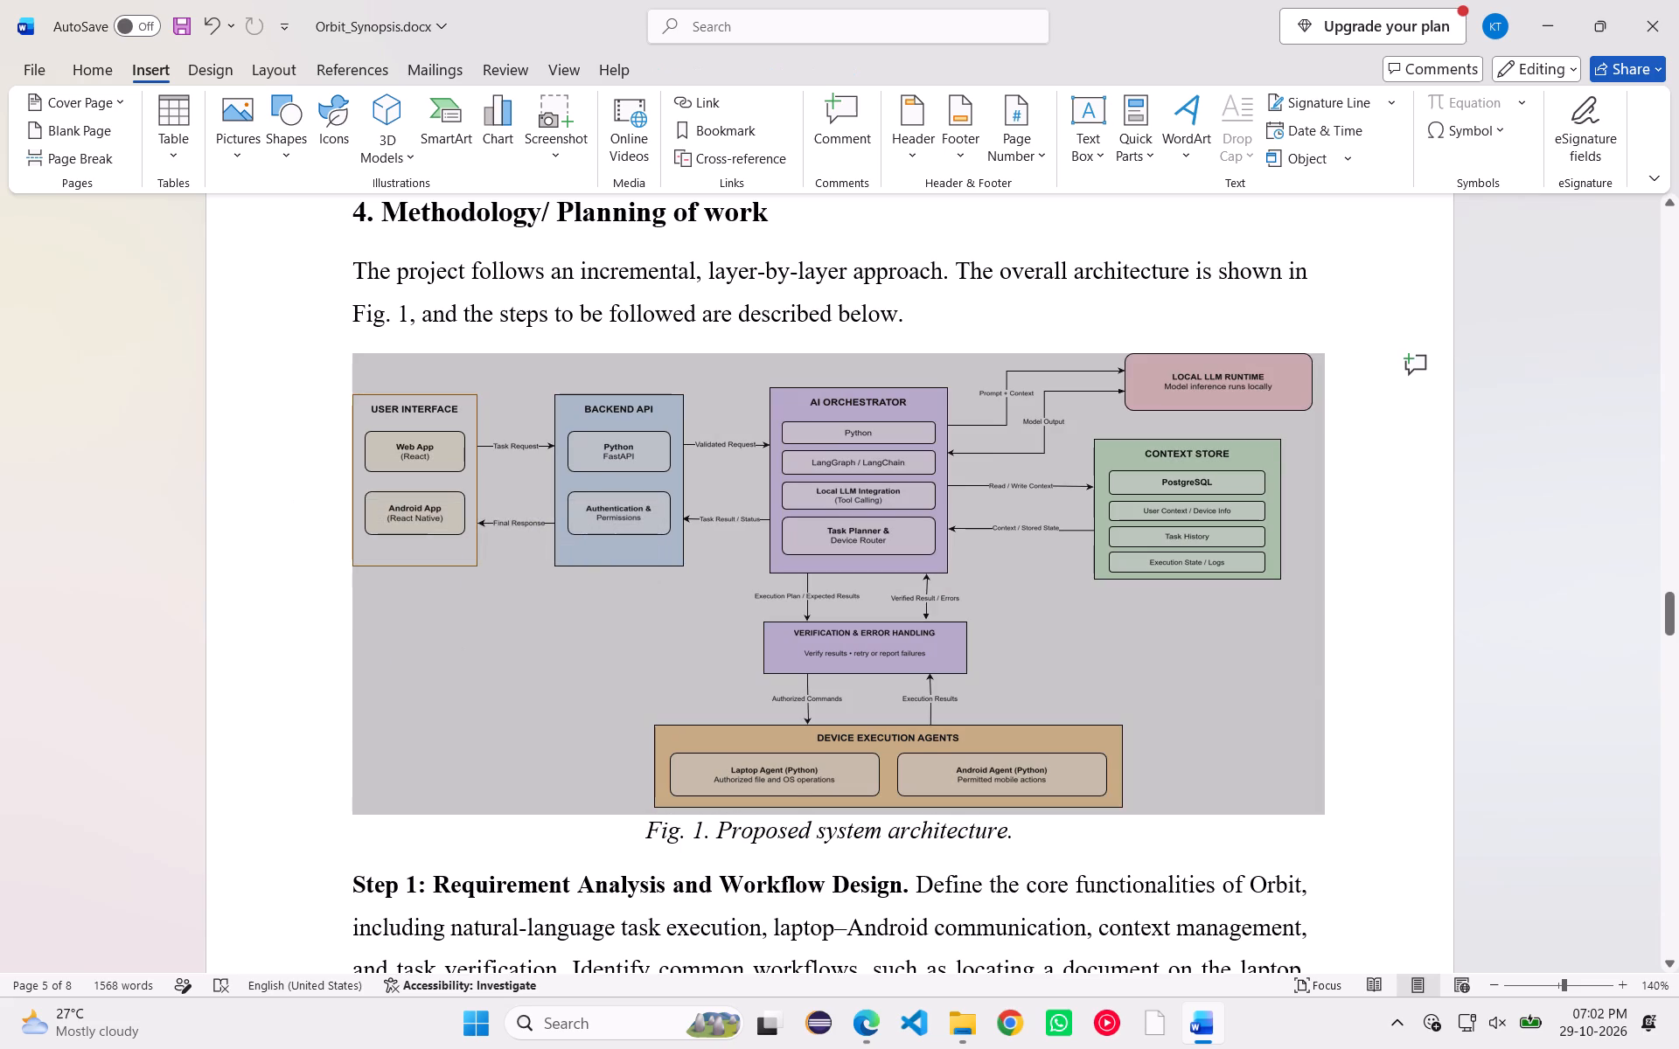
pyautogui.rightClick(1062, 666)
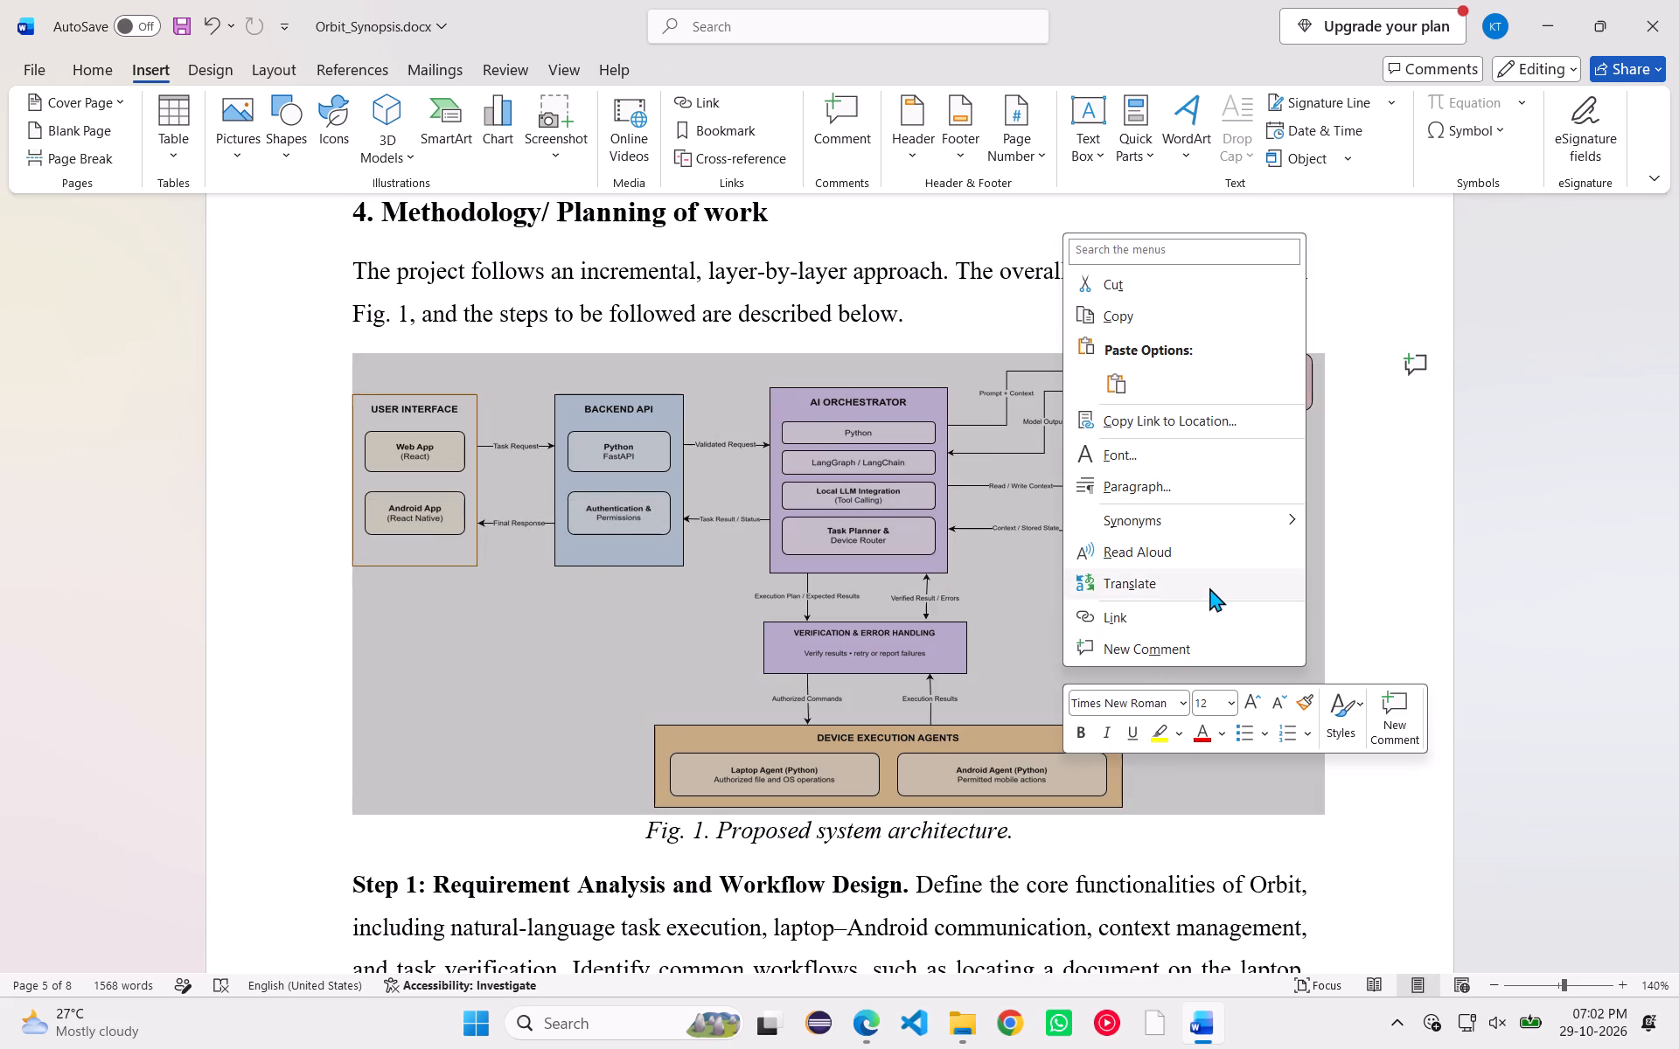
pyautogui.click(1357, 884)
pyautogui.click(1401, 635)
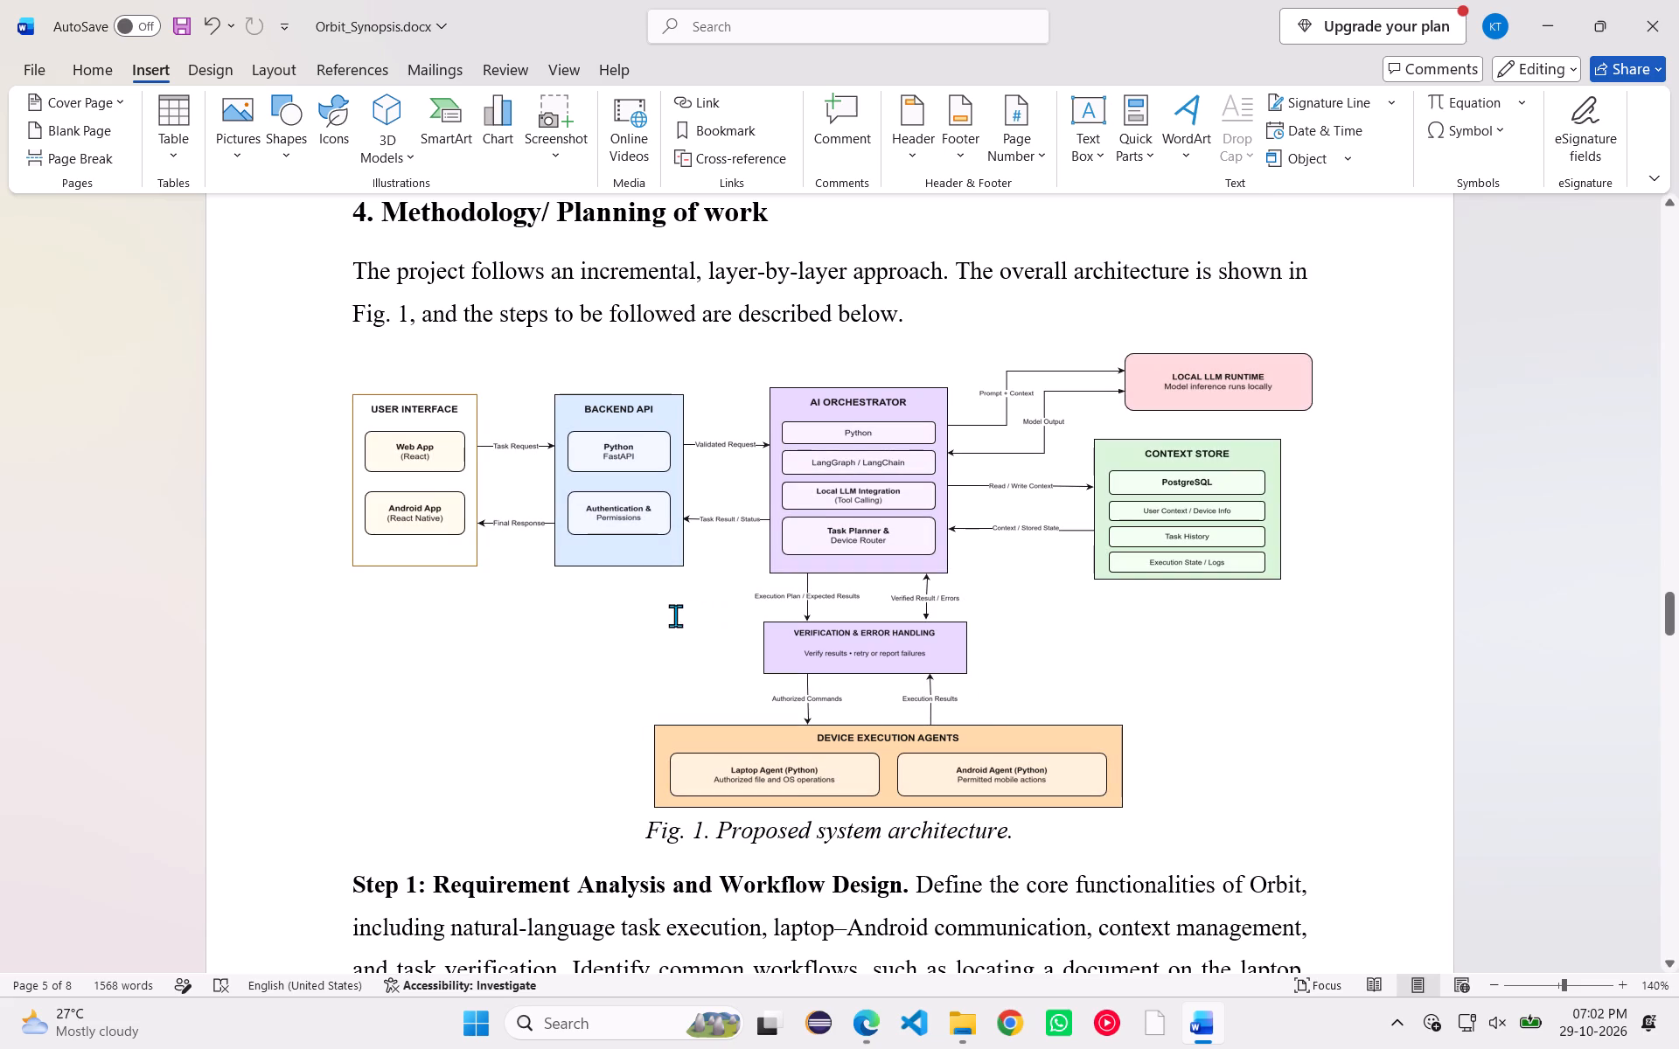
pyautogui.doubleClick(826, 439)
pyautogui.doubleClick(844, 429)
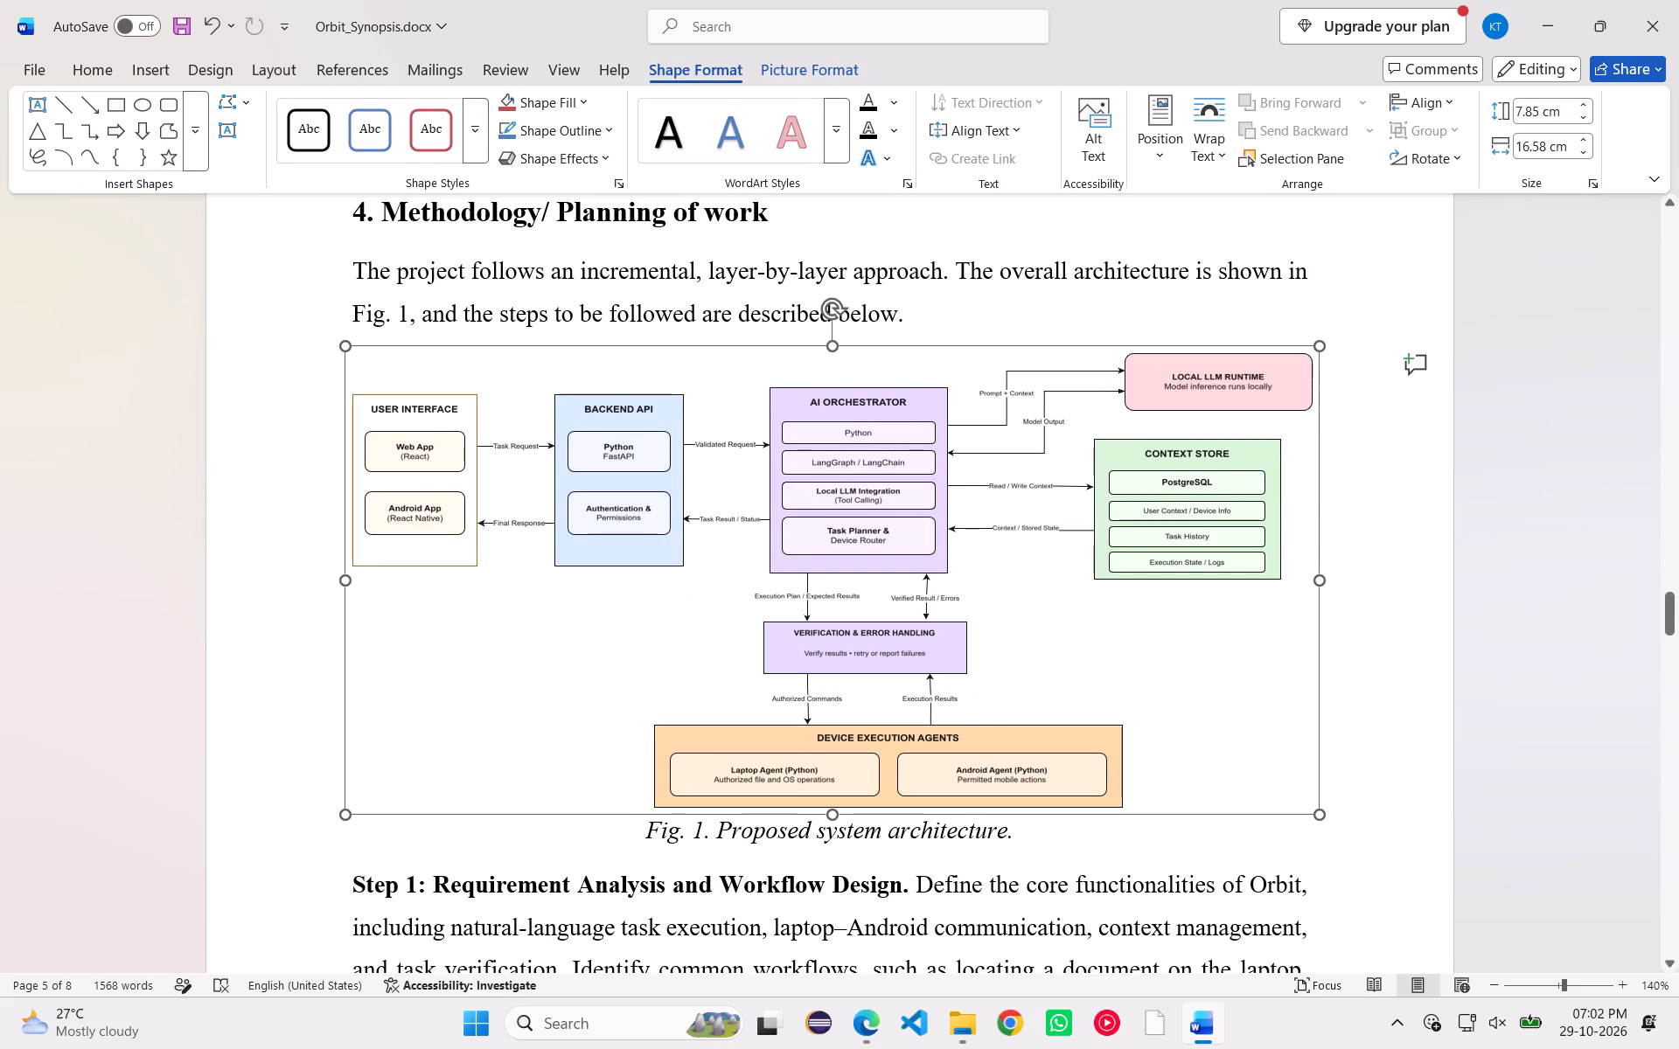
pyautogui.click(1251, 706)
pyautogui.hotkey('ctrl', 's')
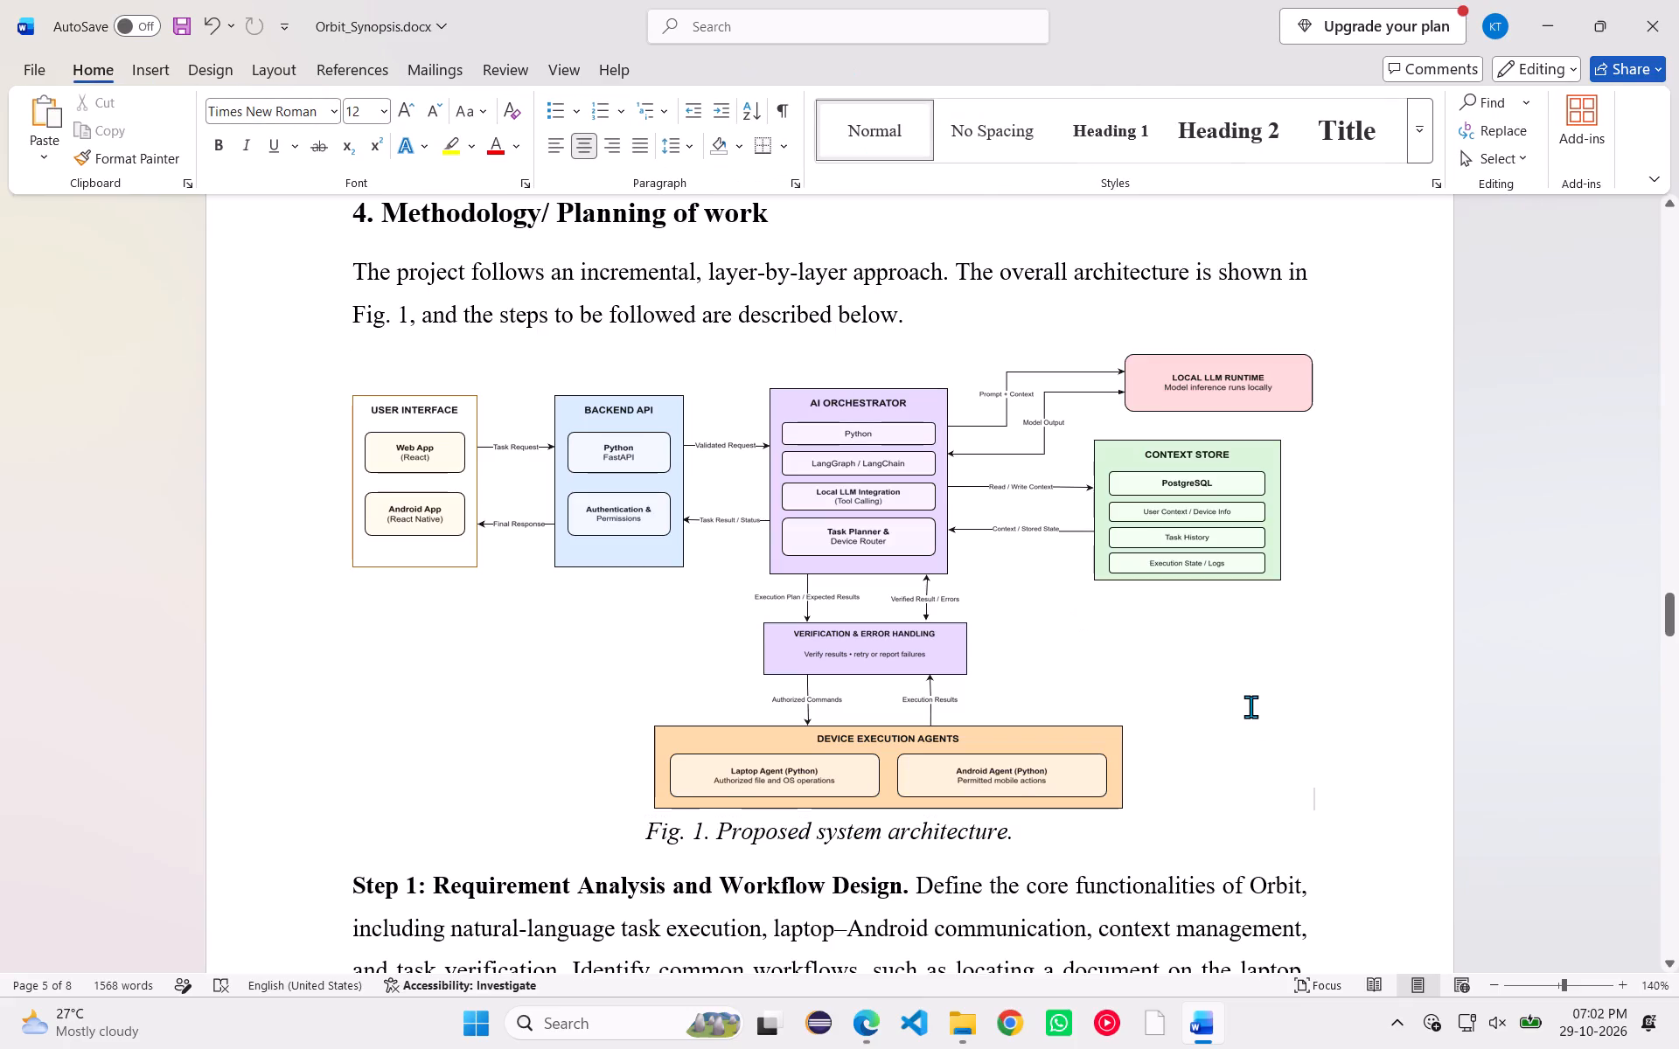
# Start saving a copy of the synopsis in the Downloads folder with PDF as the file type.
pyautogui.click(52, 73)
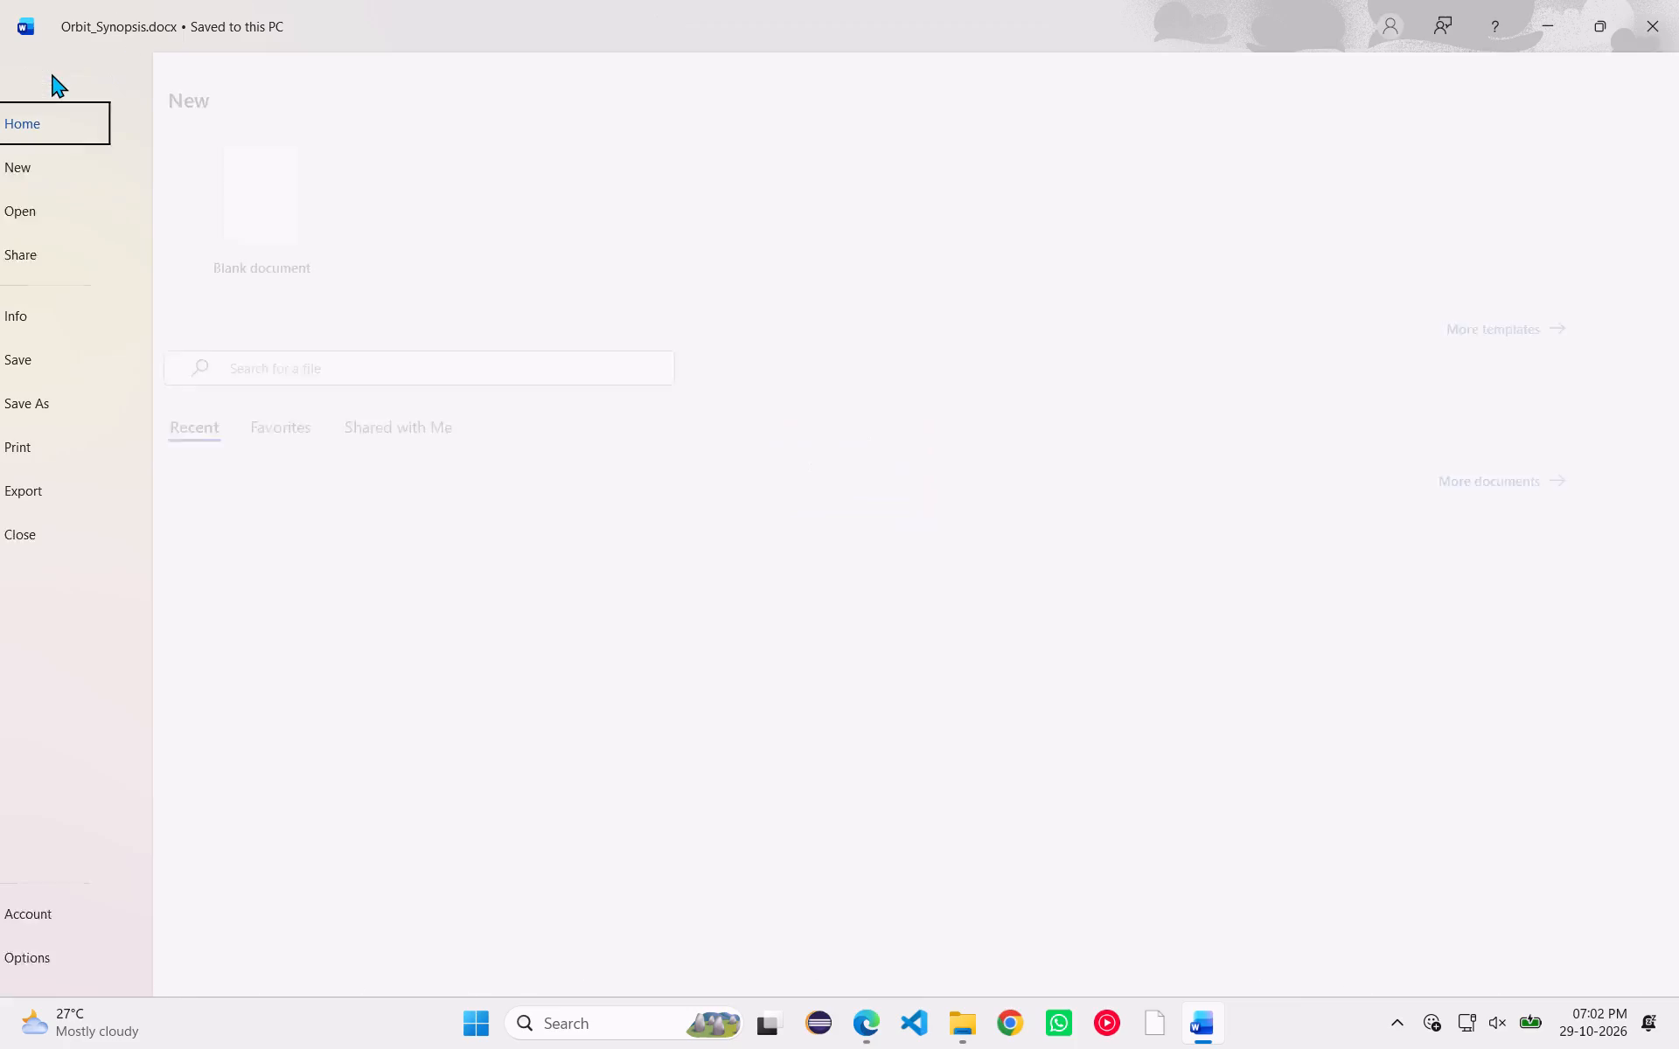
pyautogui.click(80, 406)
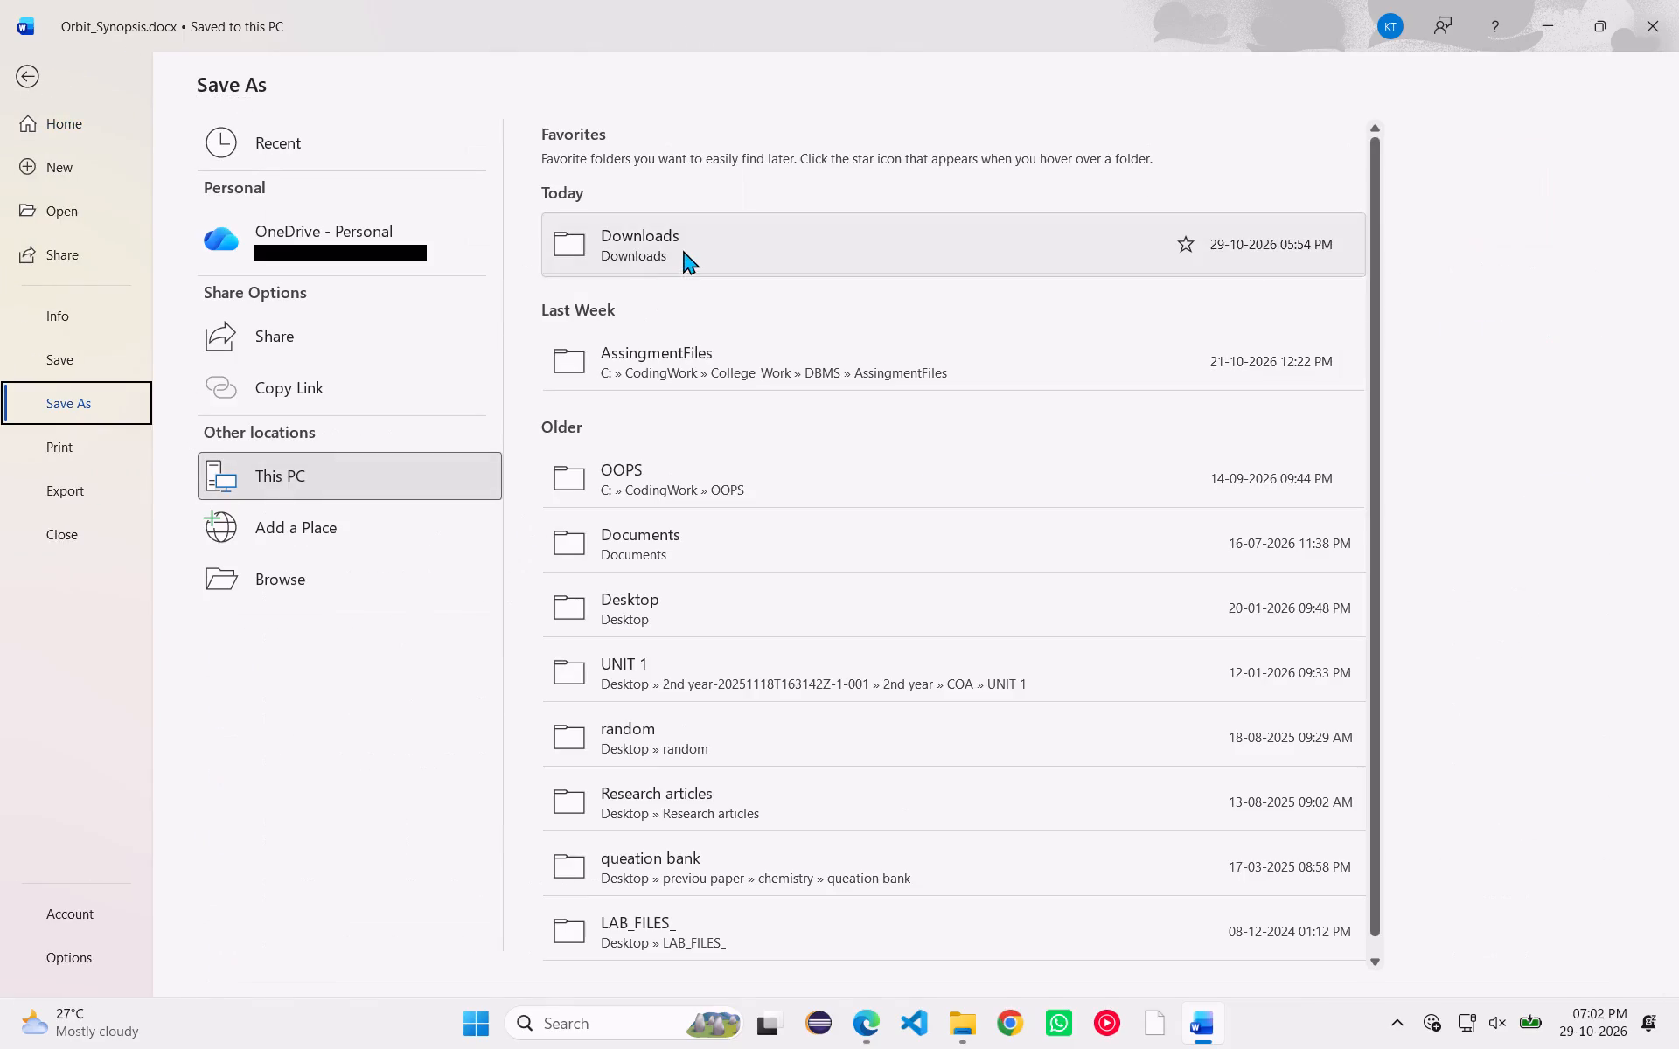
pyautogui.click(683, 250)
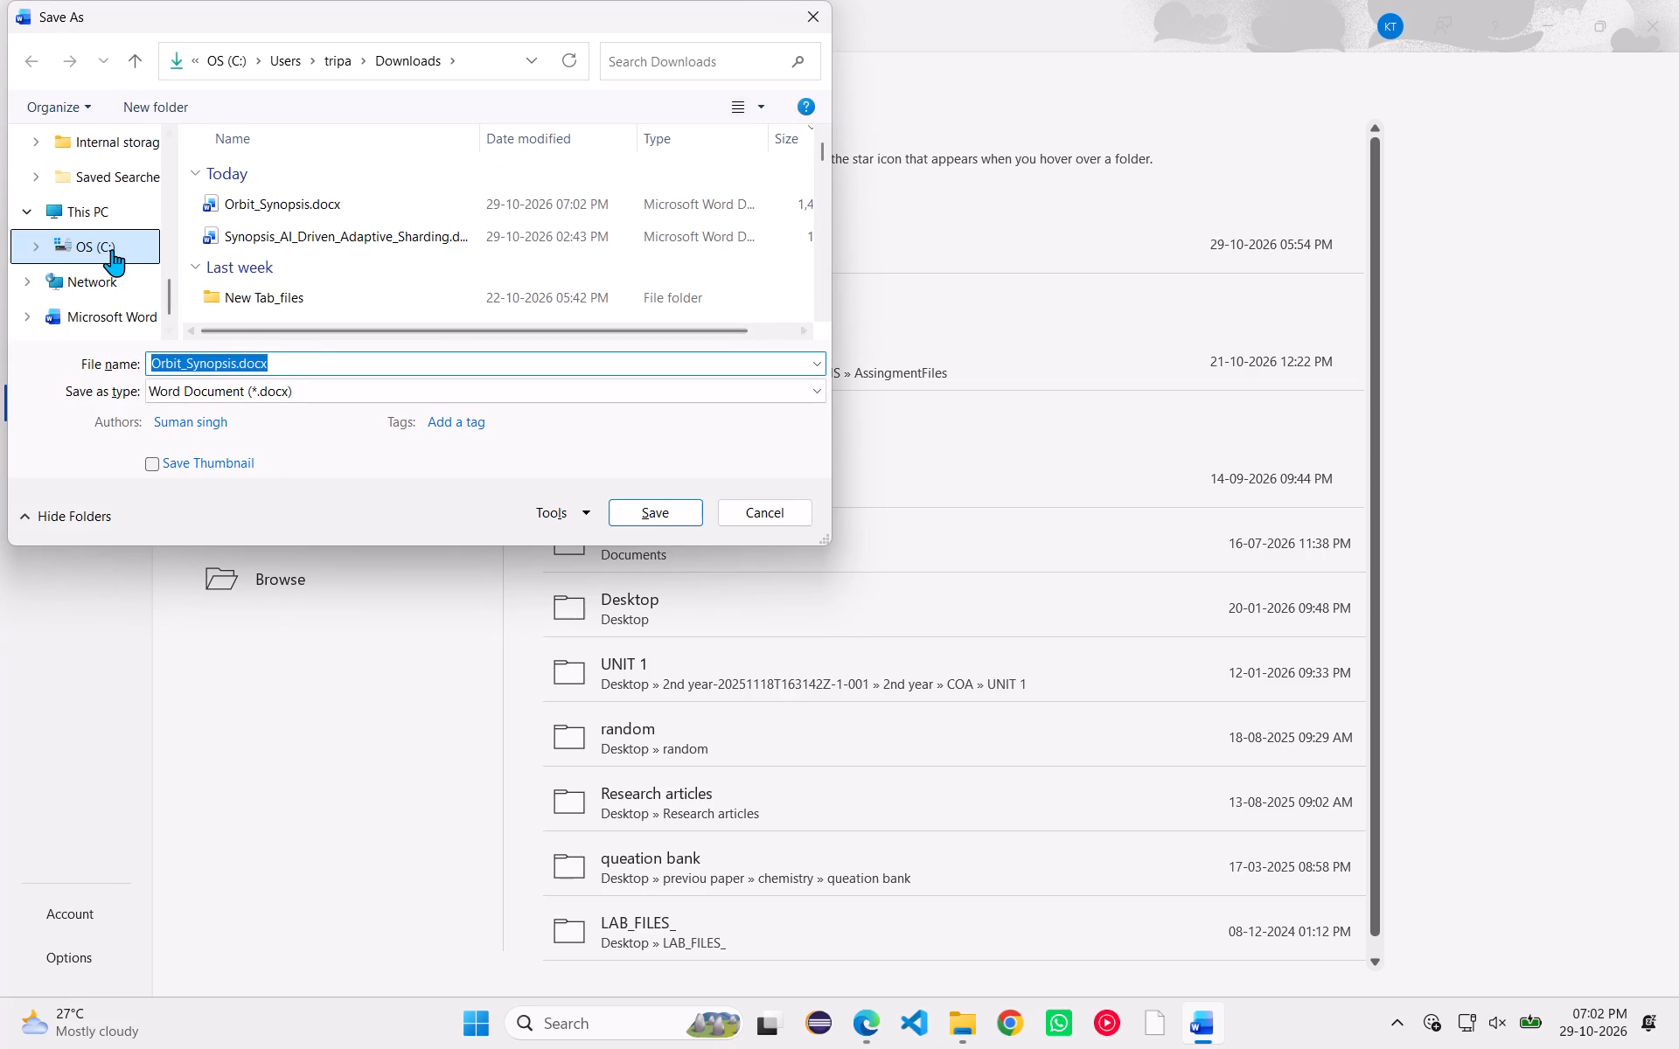
pyautogui.scroll(1, 112, 249)
pyautogui.scroll(-1, 95, 267)
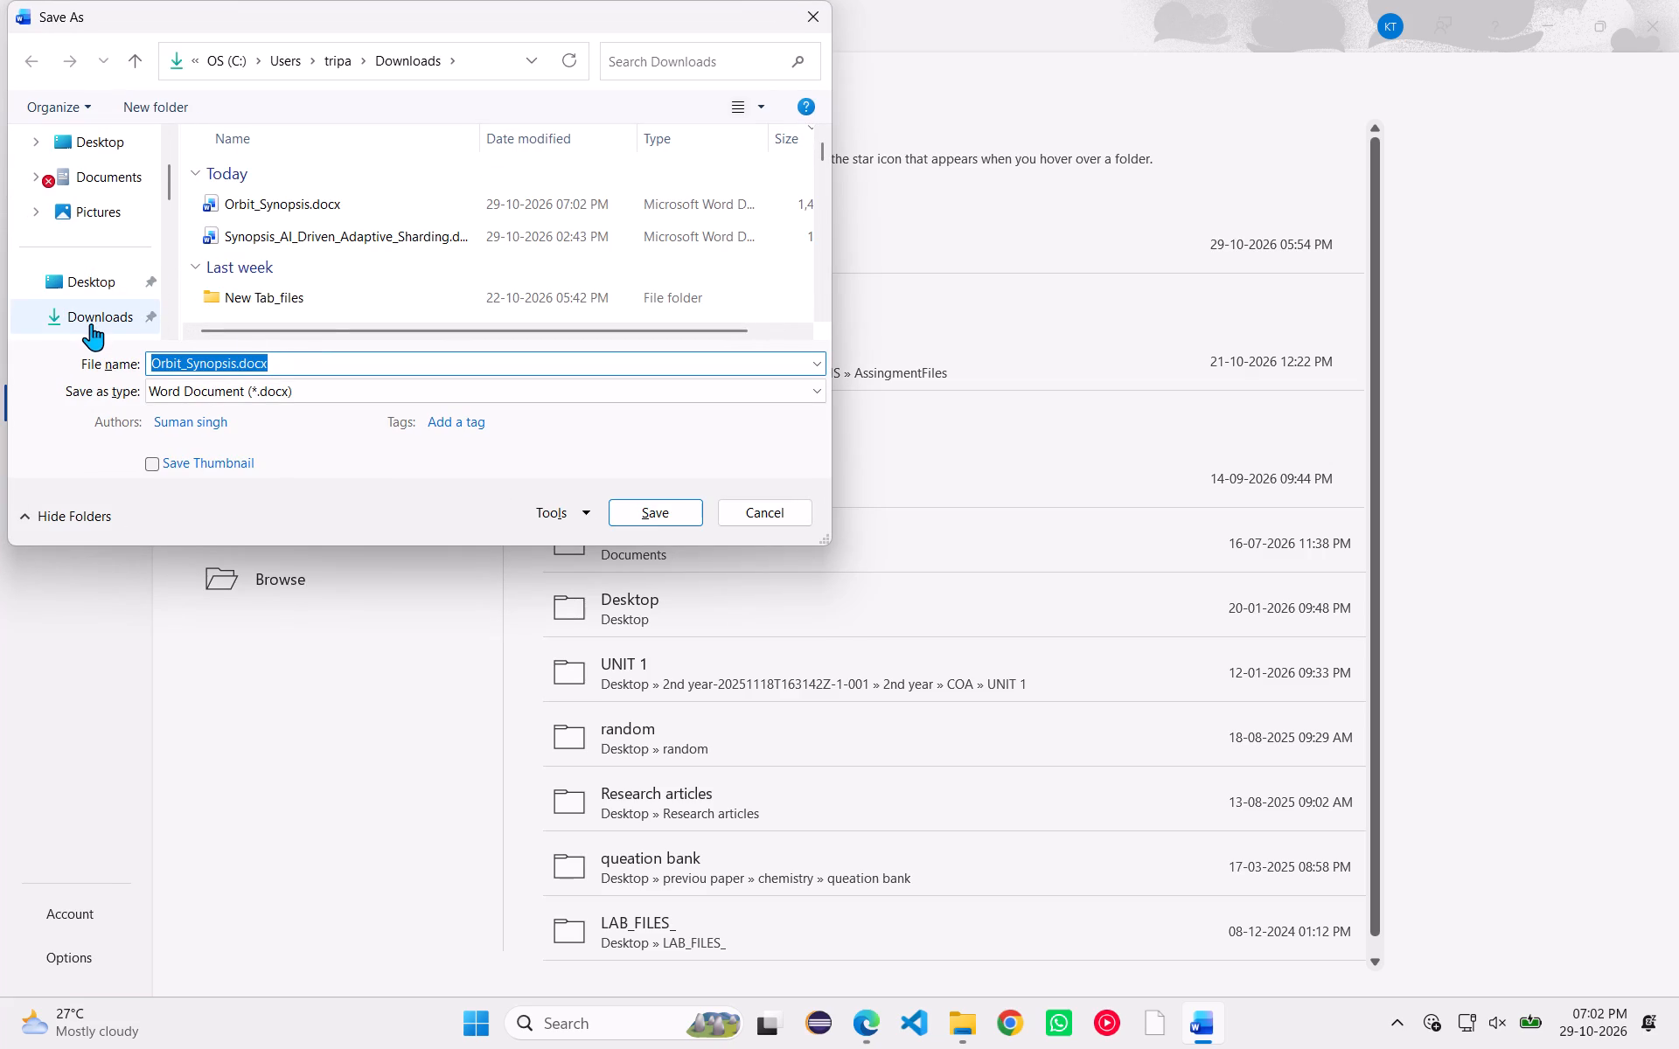
pyautogui.click(91, 323)
pyautogui.click(233, 365)
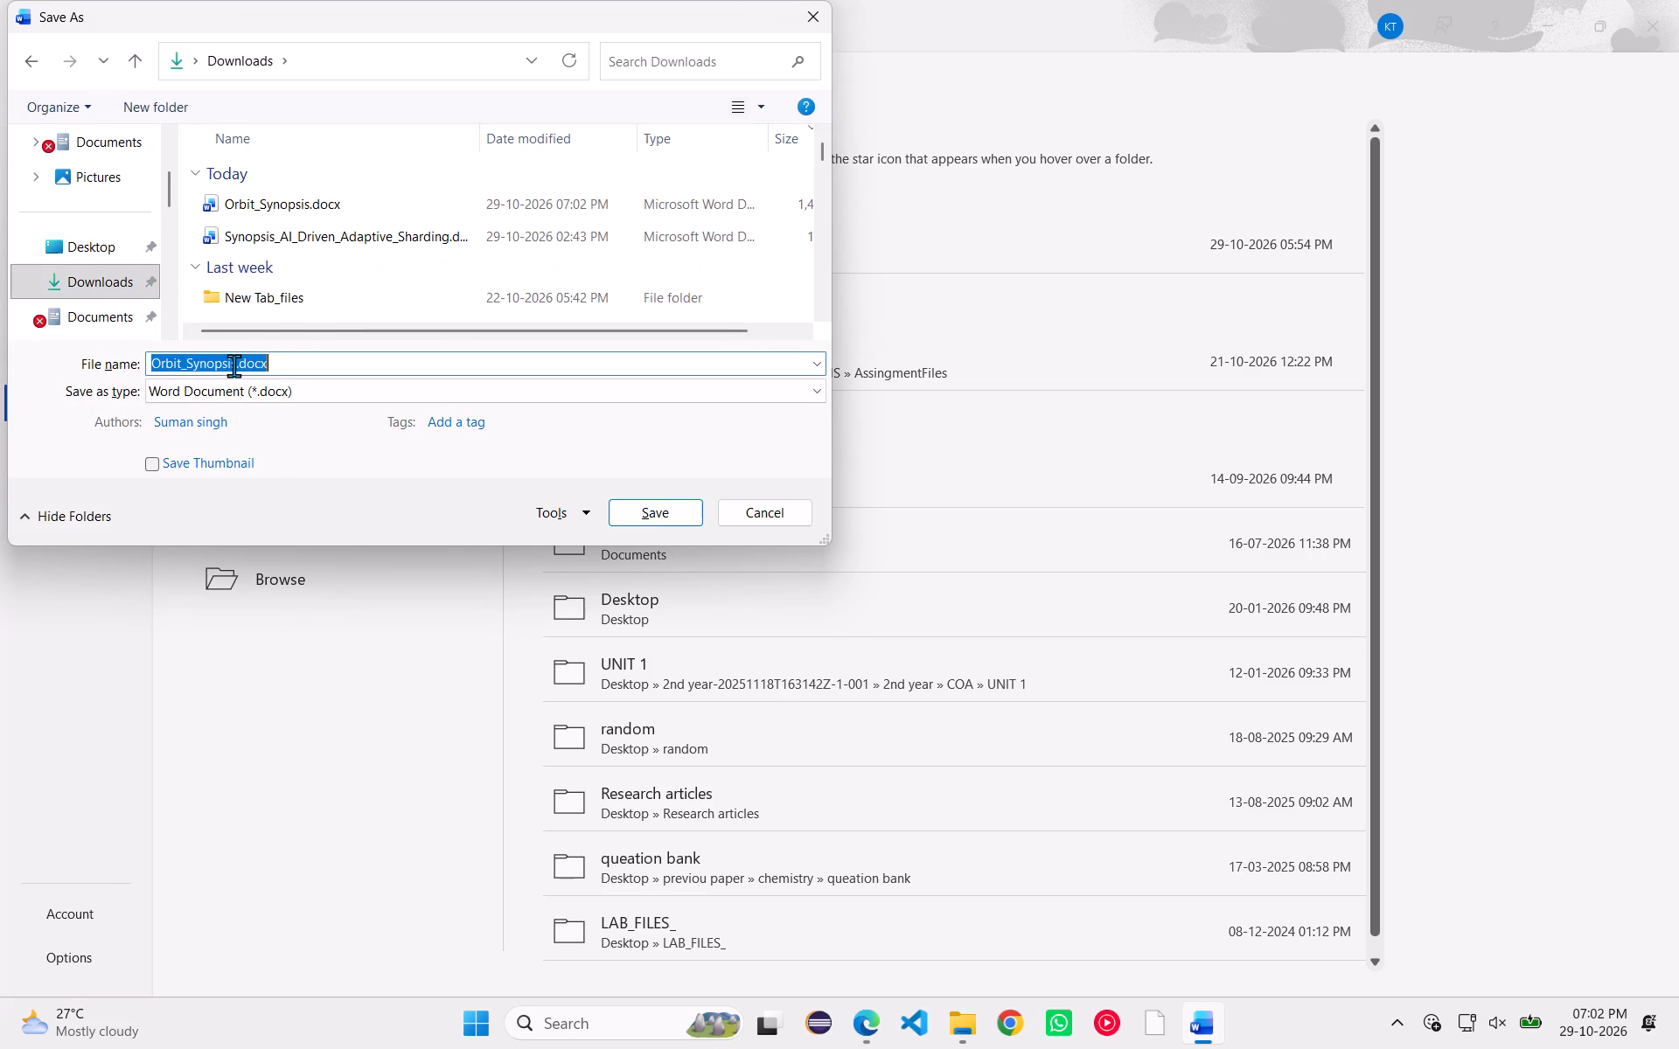
pyautogui.press('Left')
pyautogui.press('Right')
pyautogui.press('Right')
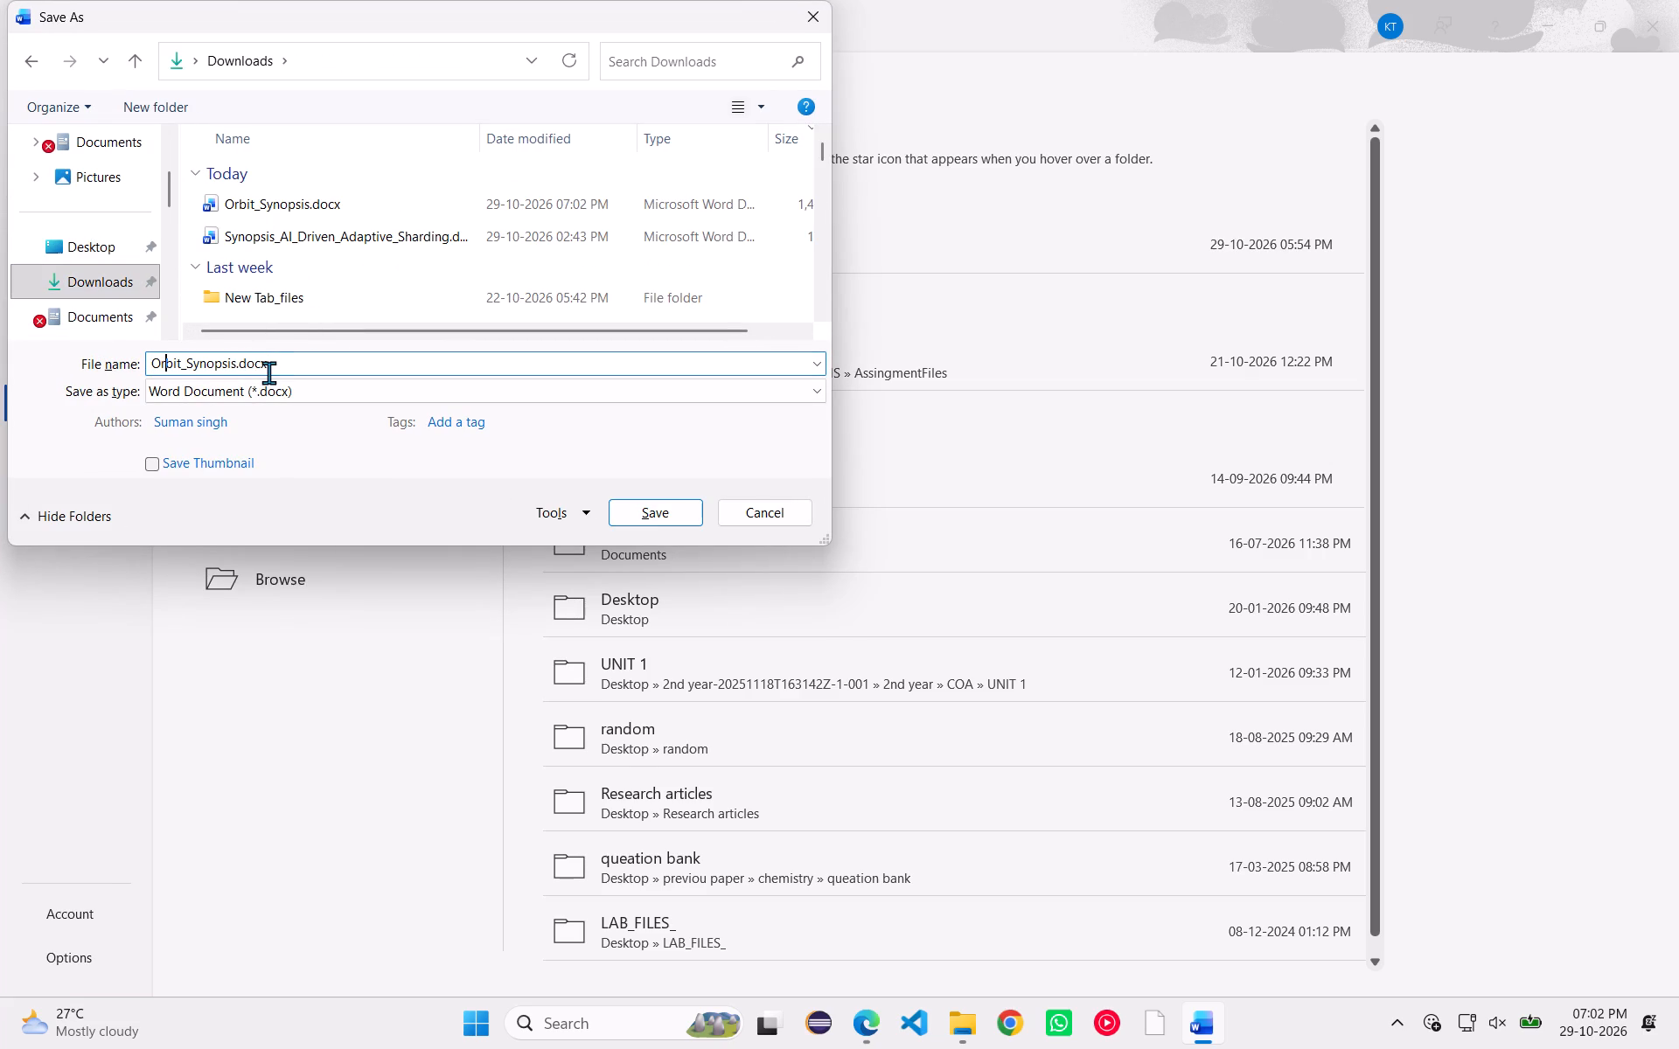
pyautogui.click(279, 388)
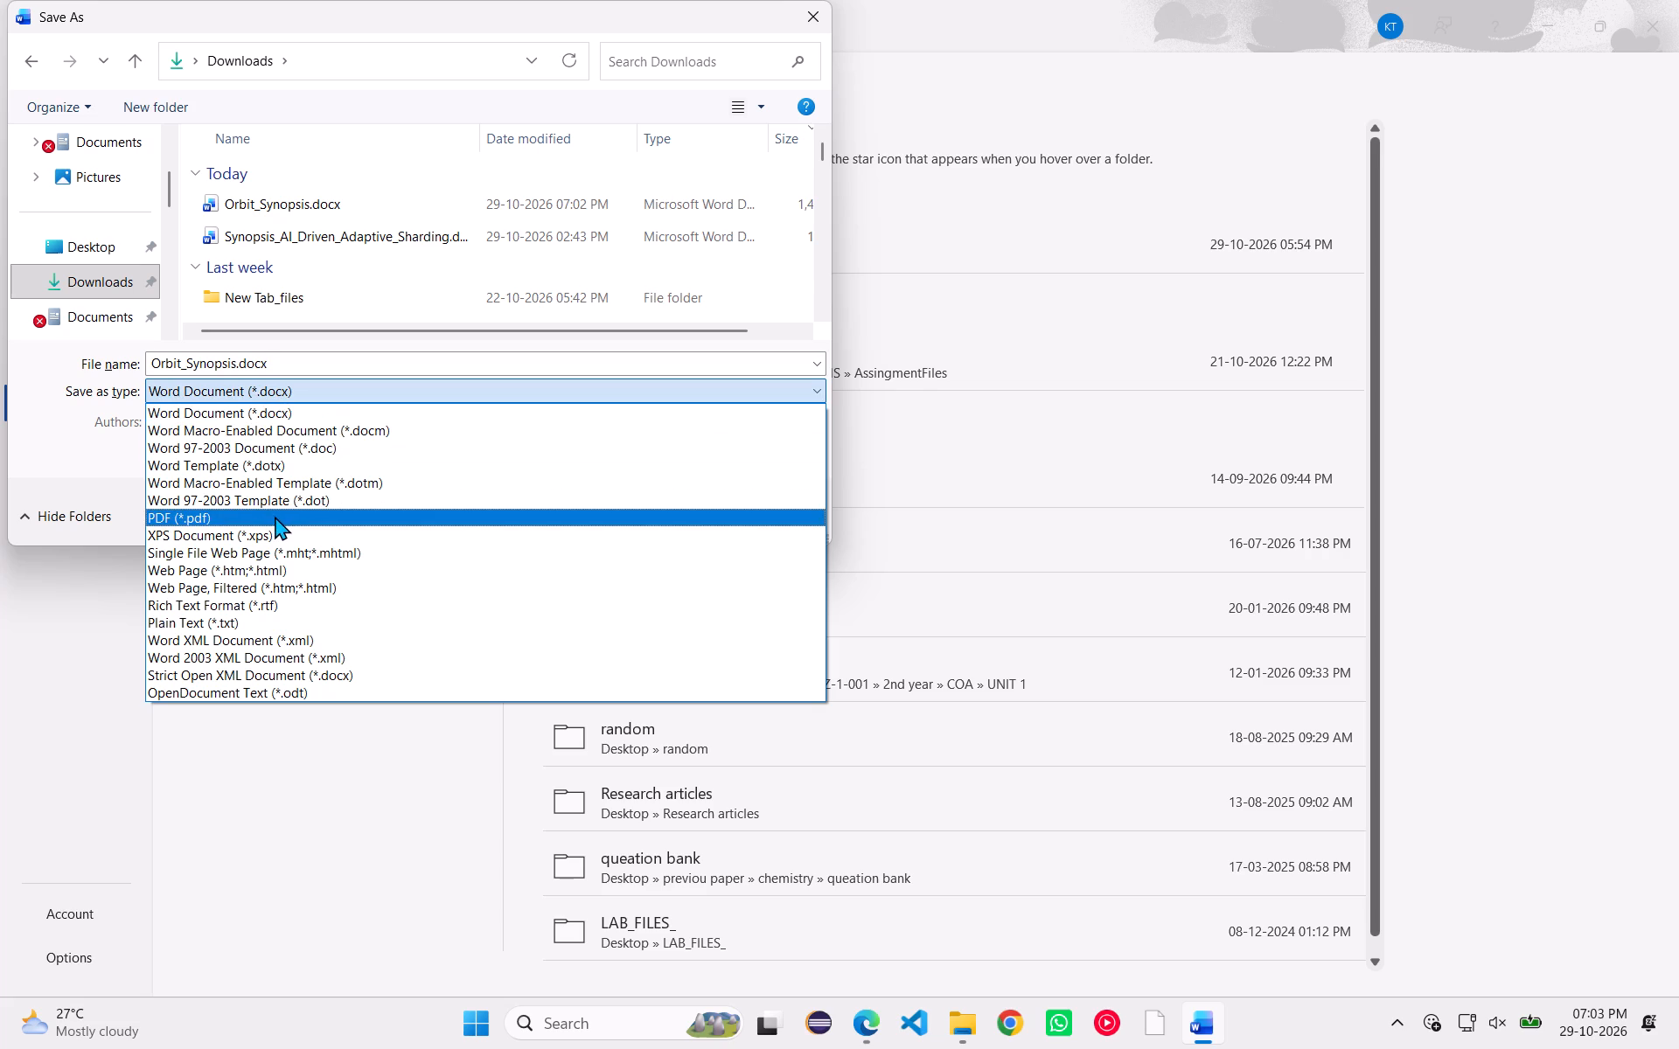
pyautogui.click(275, 516)
# Name the PDF copy Orbit_Synopsis_final.pdf.
pyautogui.click(239, 365)
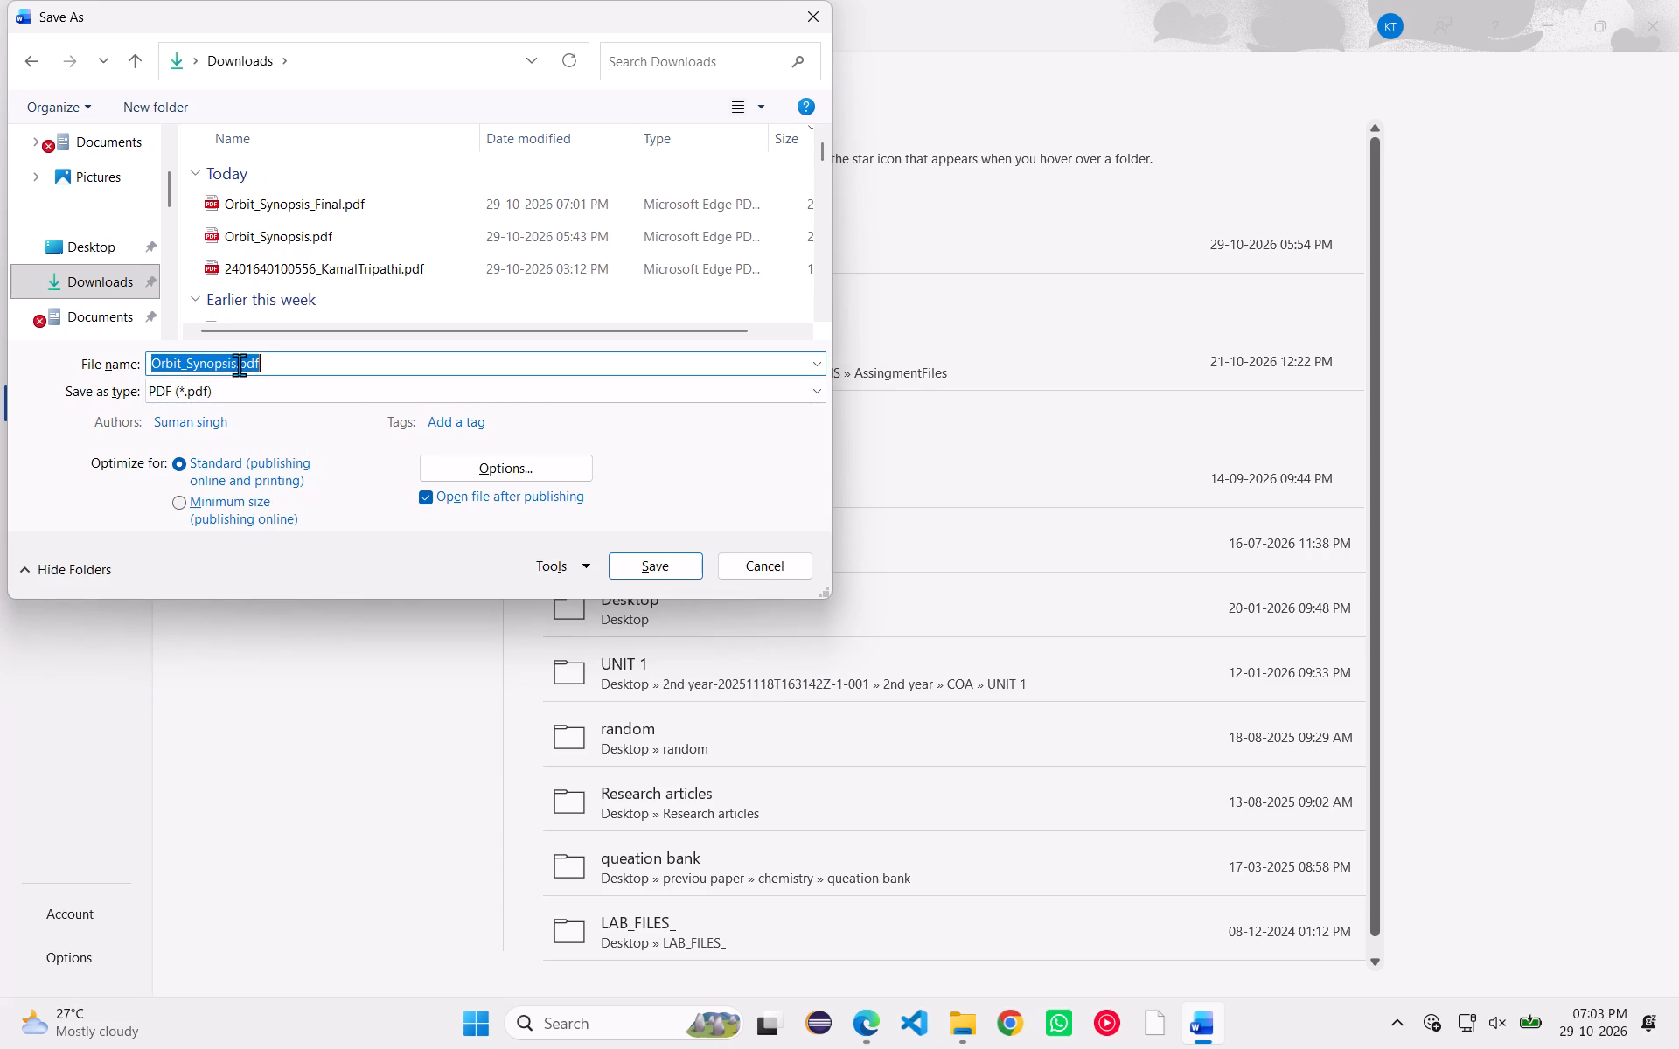
pyautogui.press('Right')
pyautogui.press('Left')
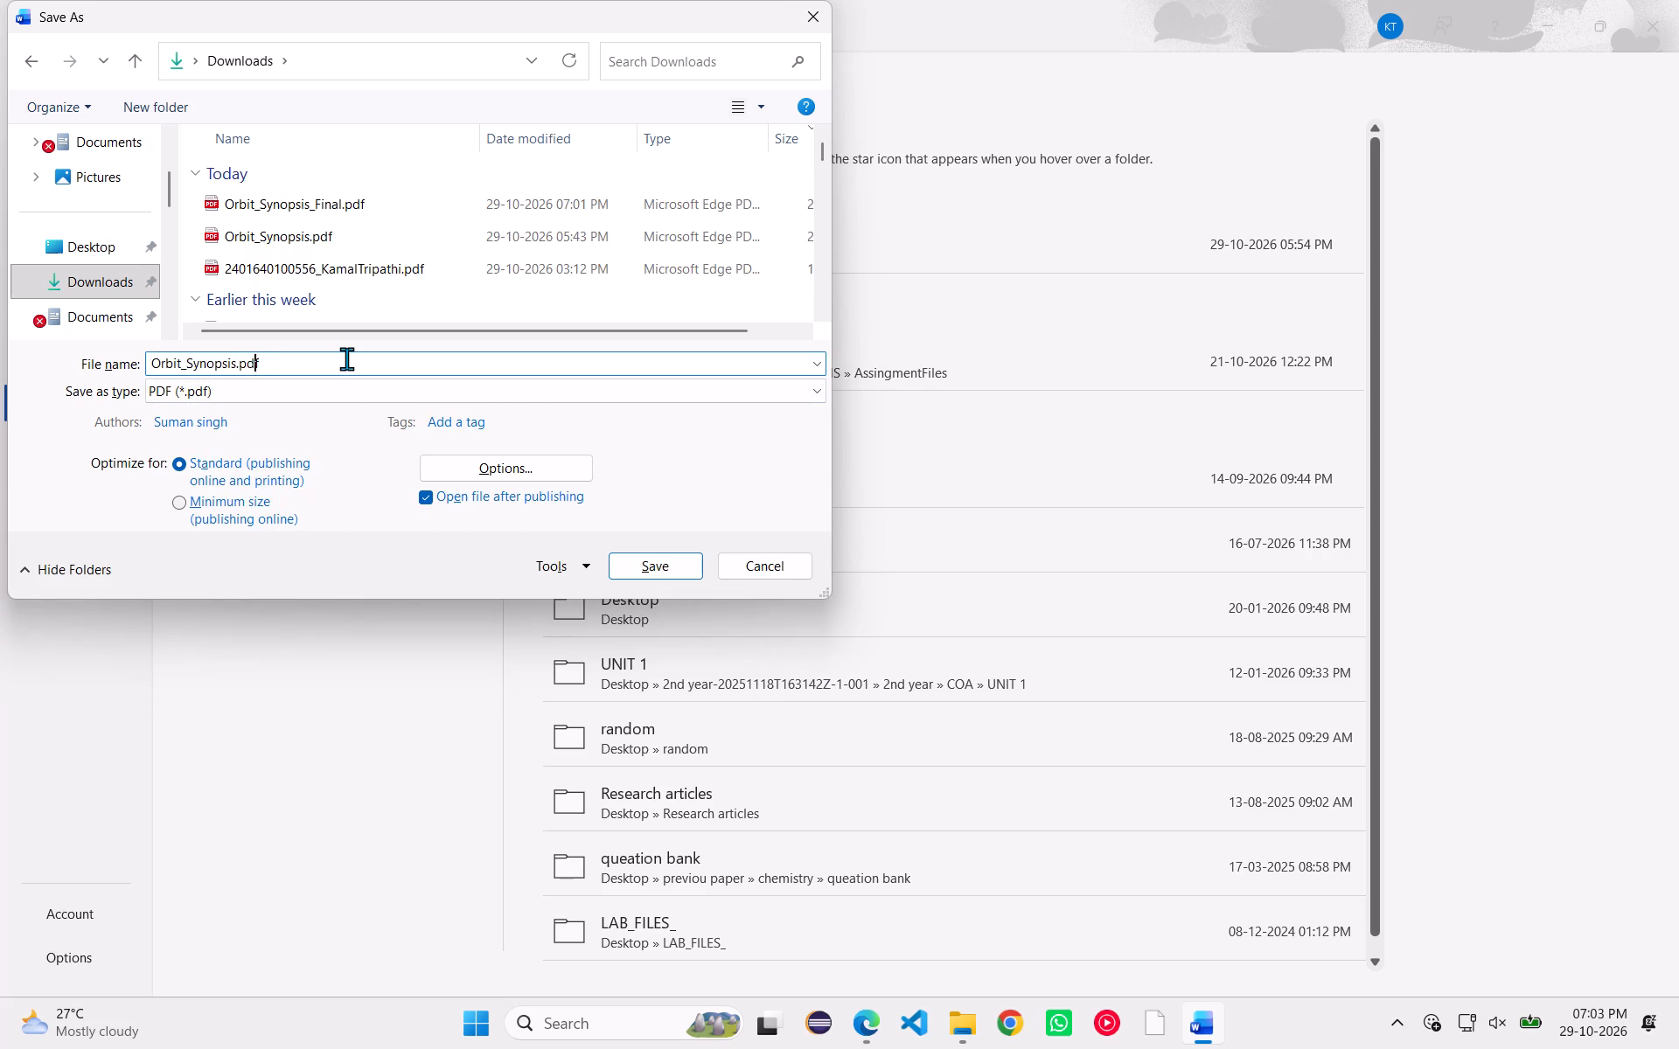
pyautogui.press('Left')
pyautogui.press('Left')
pyautogui.press('Left')
pyautogui.write('_fia')
pyautogui.press('BackSpace')
pyautogui.press('BackSpace')
pyautogui.write('inal')
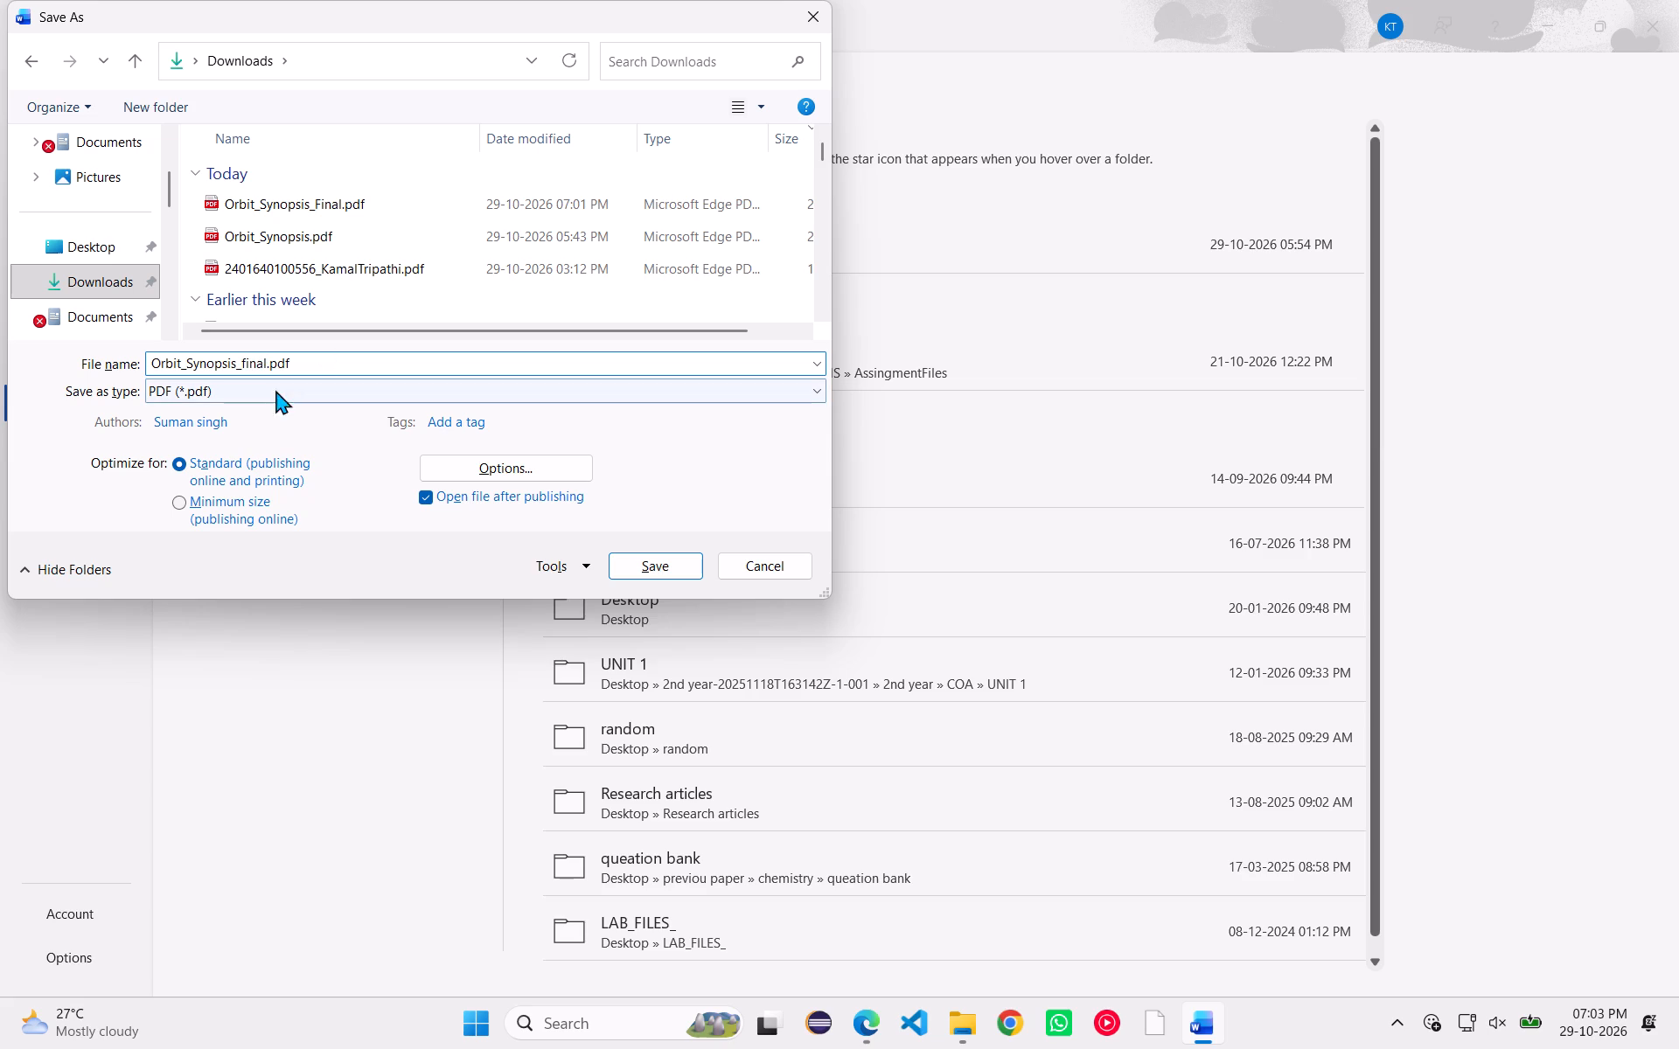
pyautogui.click(440, 466)
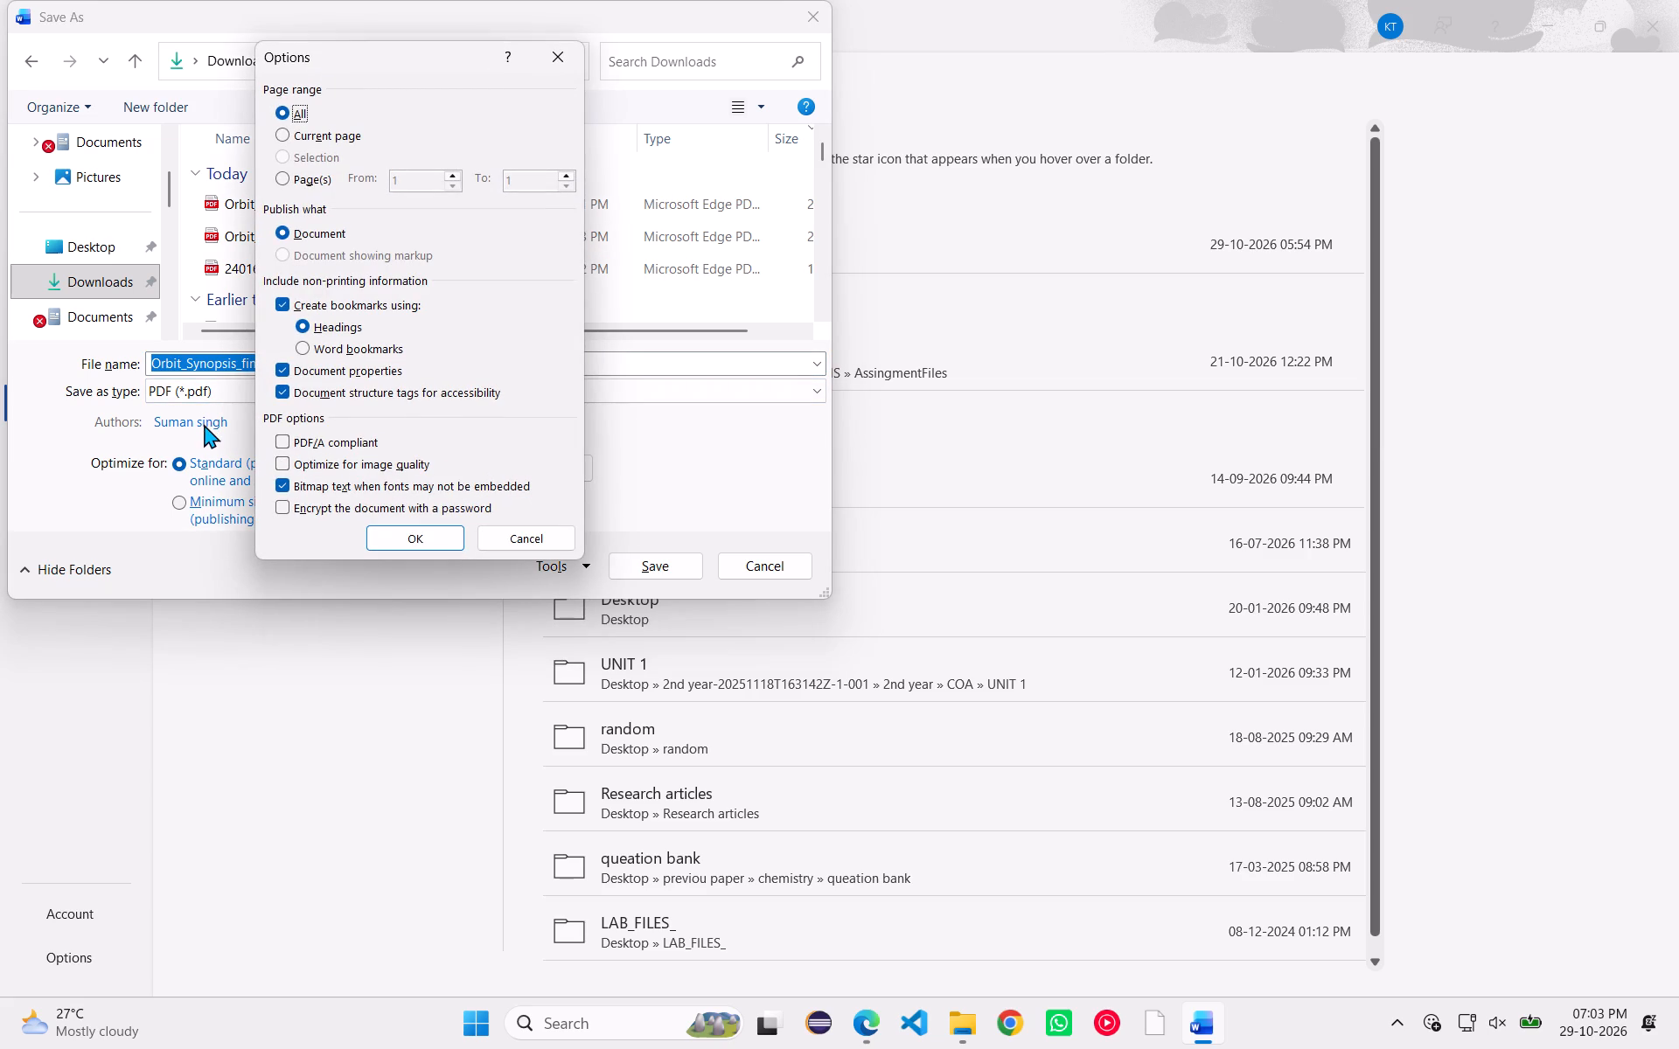
pyautogui.click(561, 54)
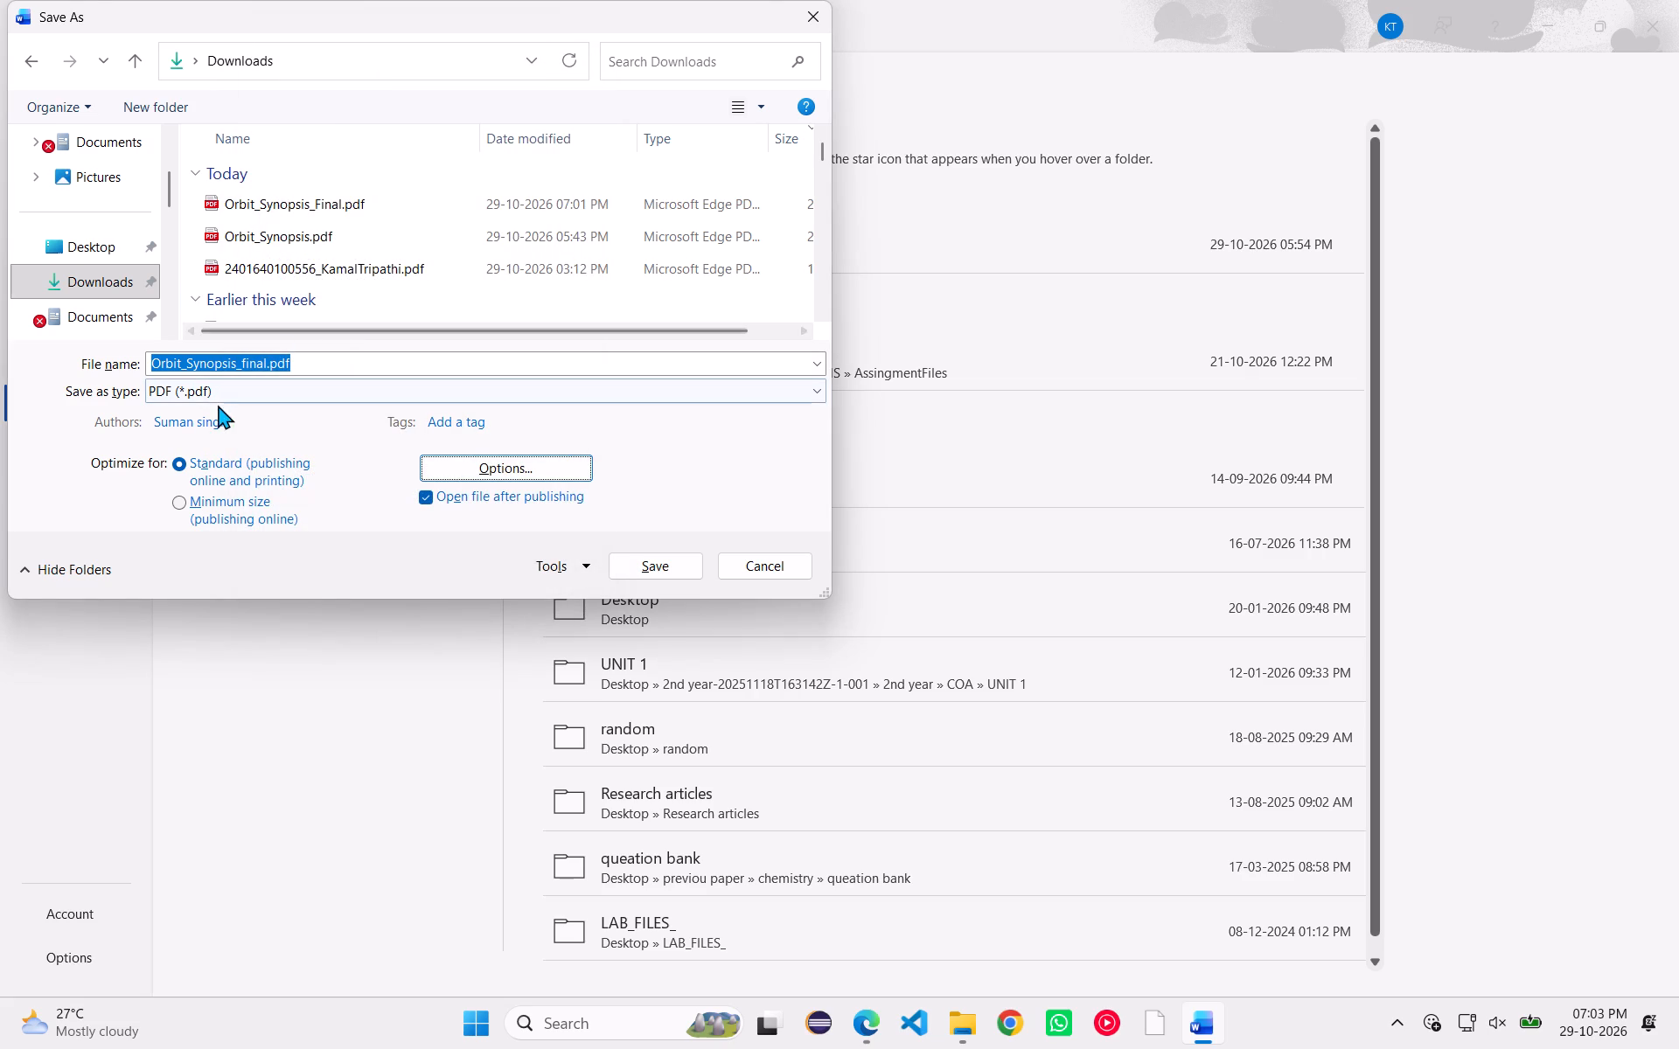
# Replace the author in the PDF's file properties with the student's own name.
pyautogui.click(206, 422)
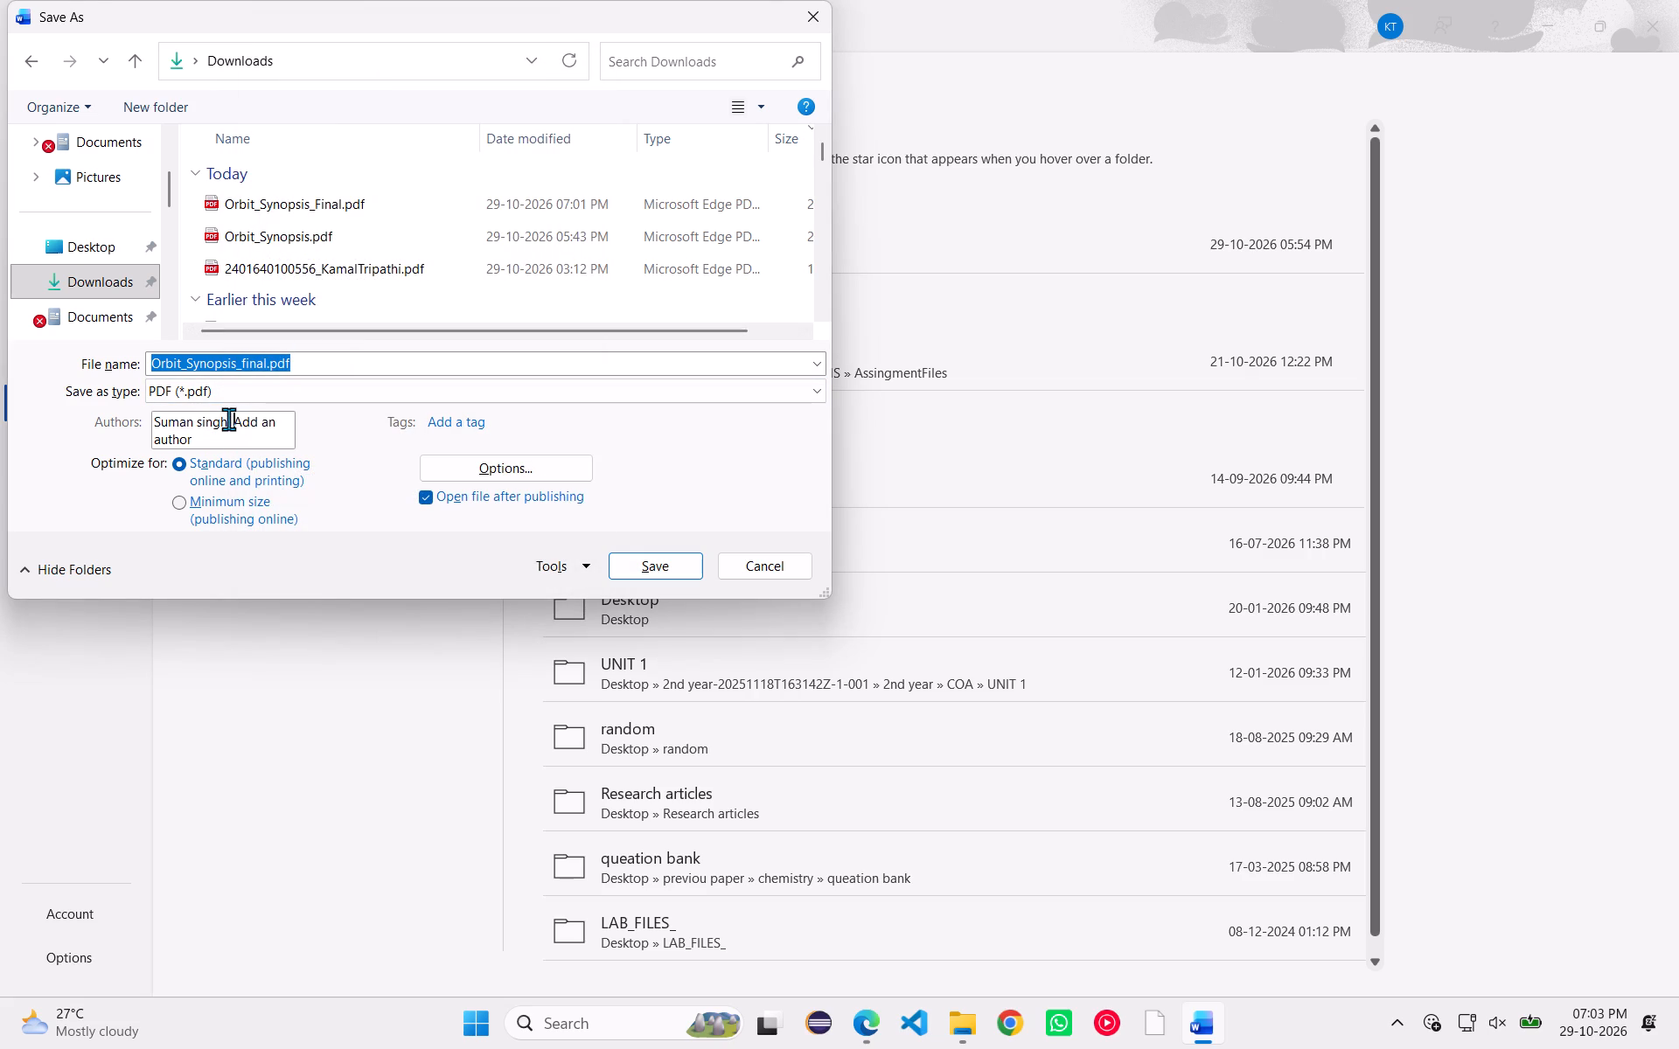
pyautogui.press('BackSpace')
pyautogui.press('BackSpace')
pyautogui.press('BackSpace')
pyautogui.press('BackSpace')
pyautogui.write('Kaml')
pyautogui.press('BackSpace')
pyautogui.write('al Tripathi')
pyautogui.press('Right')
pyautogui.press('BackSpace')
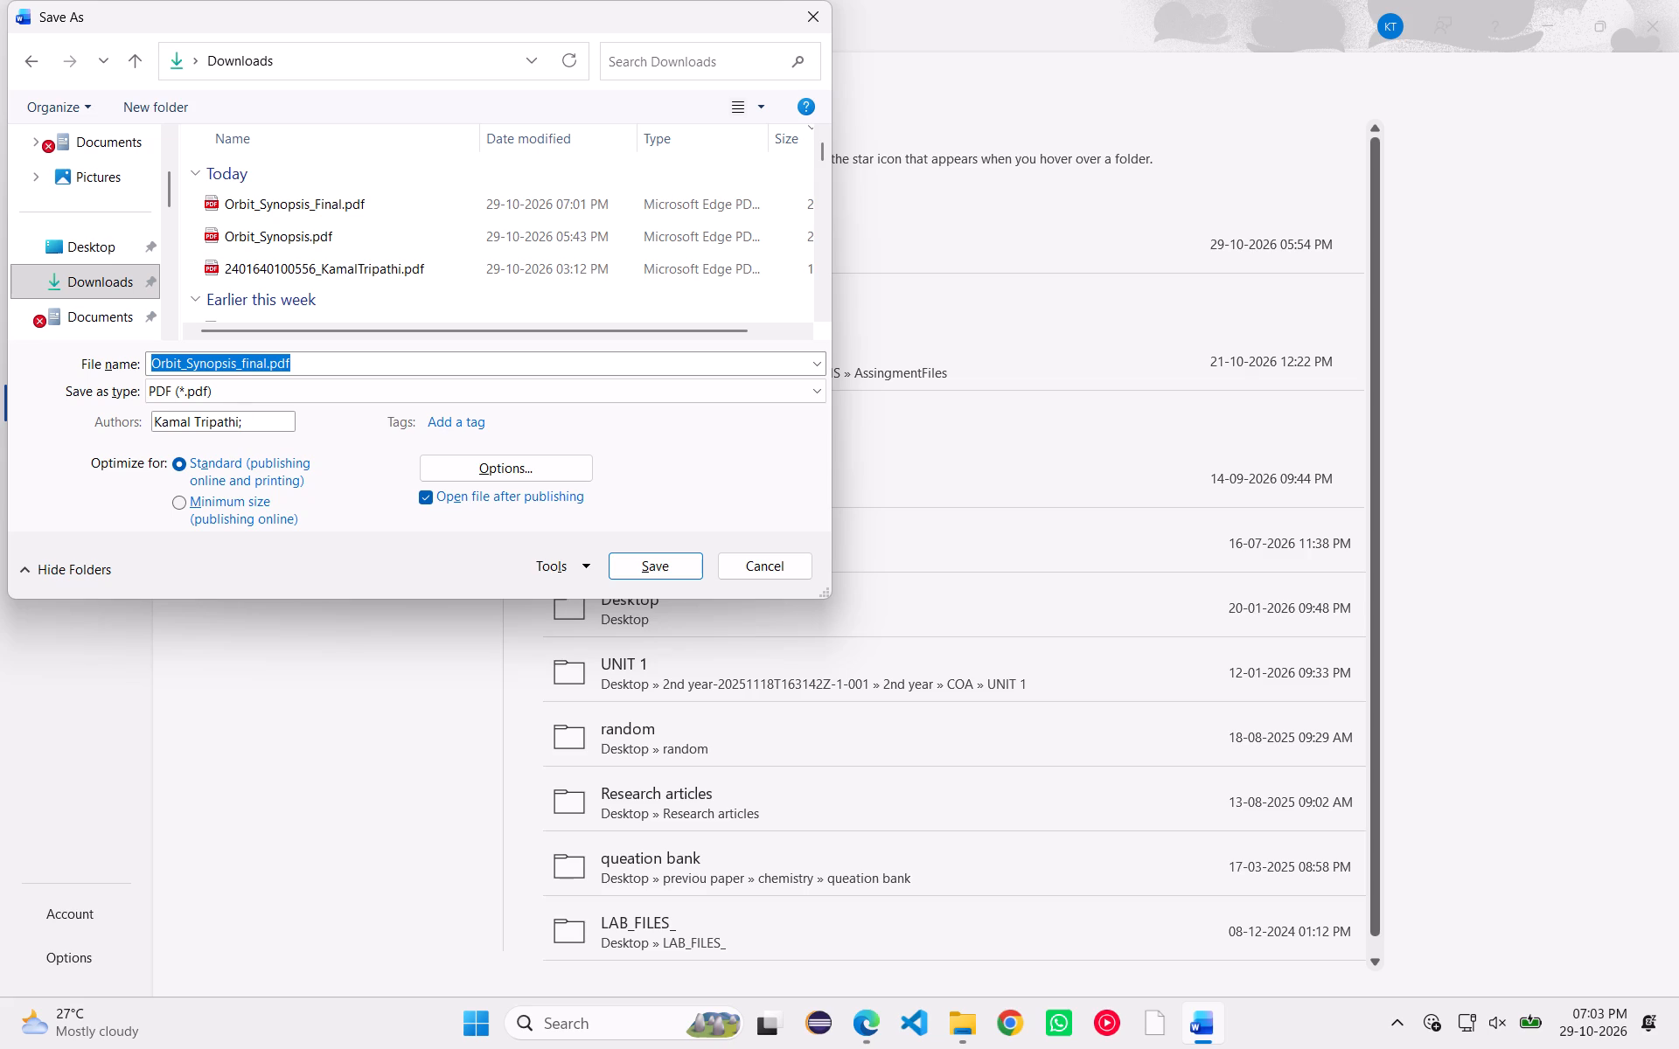
# Configure the PDF options to optimize for image quality and be PDF/A compliant.
pyautogui.click(500, 476)
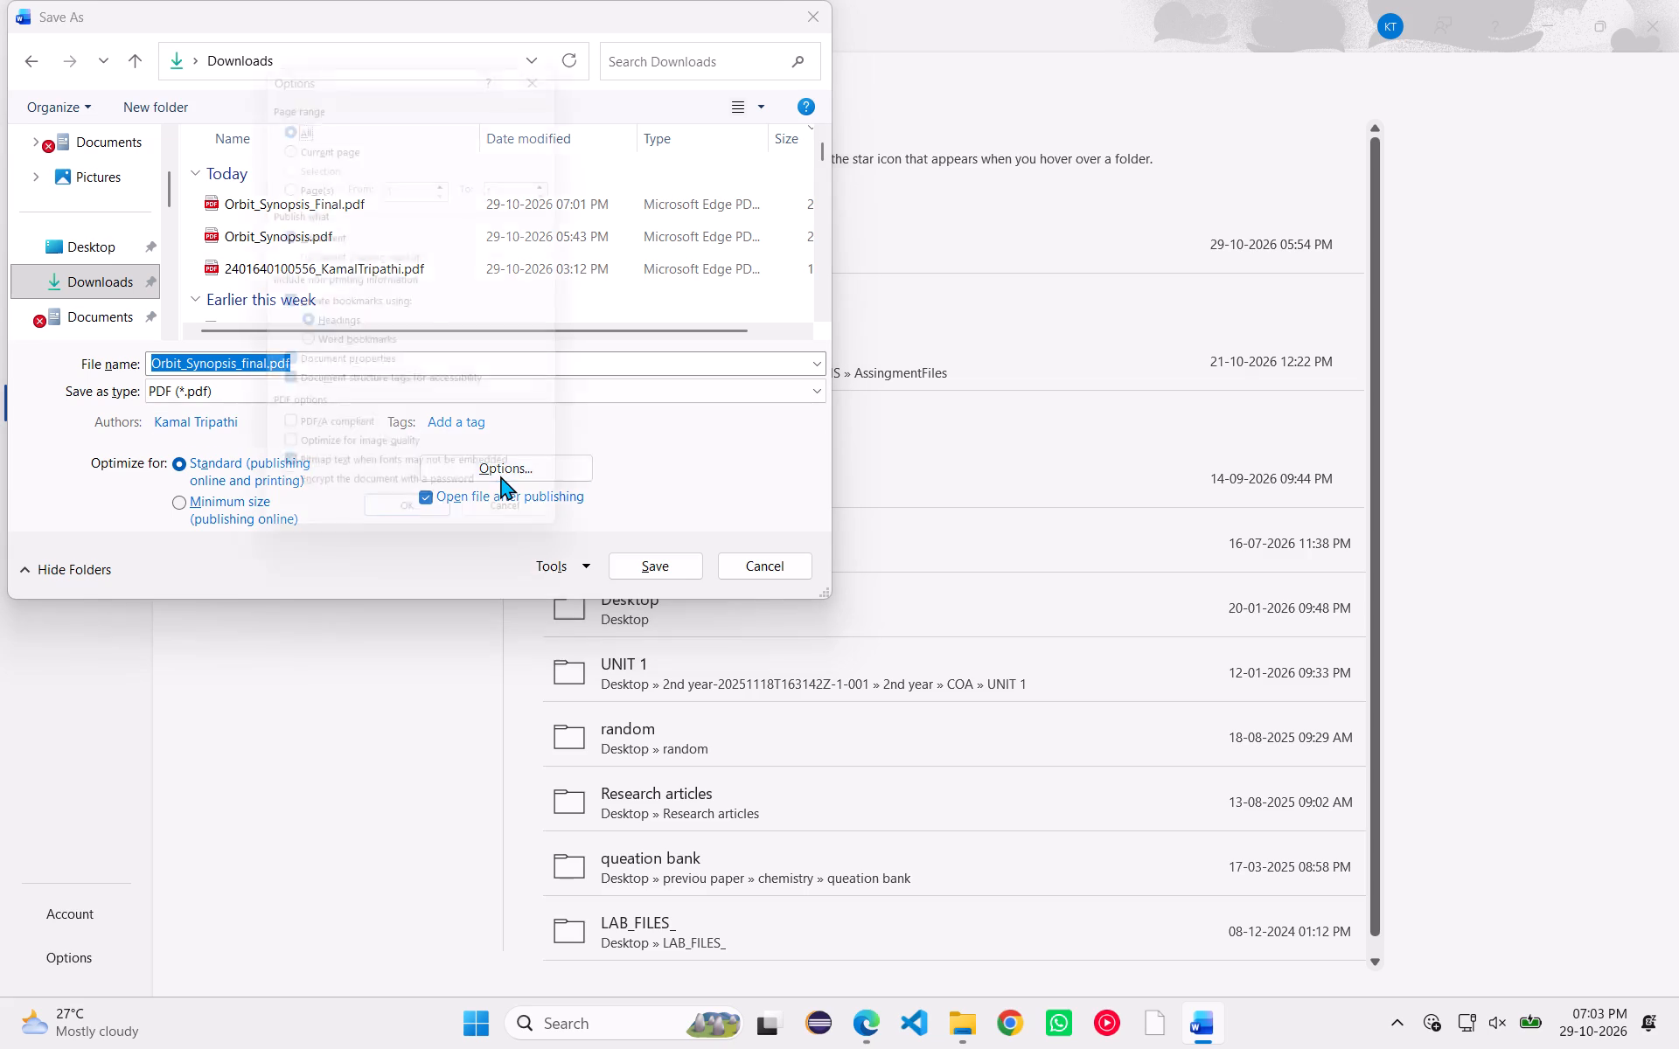
pyautogui.scroll(-1, 435, 393)
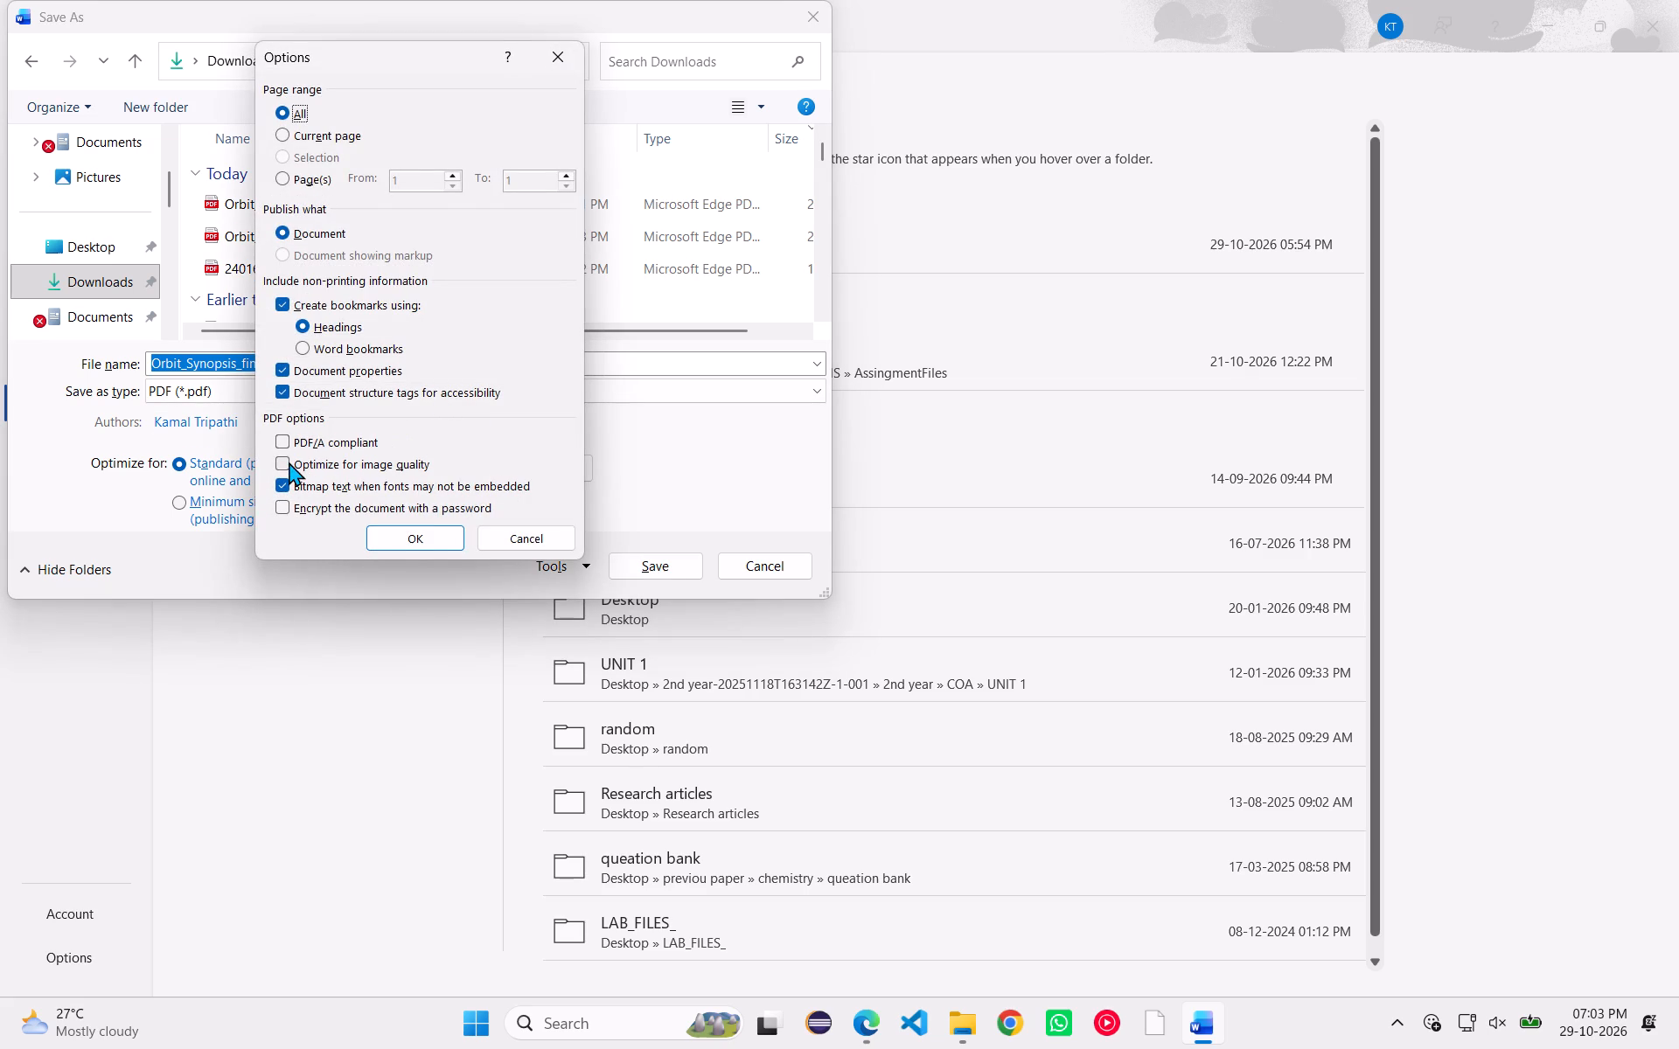
pyautogui.click(289, 462)
pyautogui.click(297, 254)
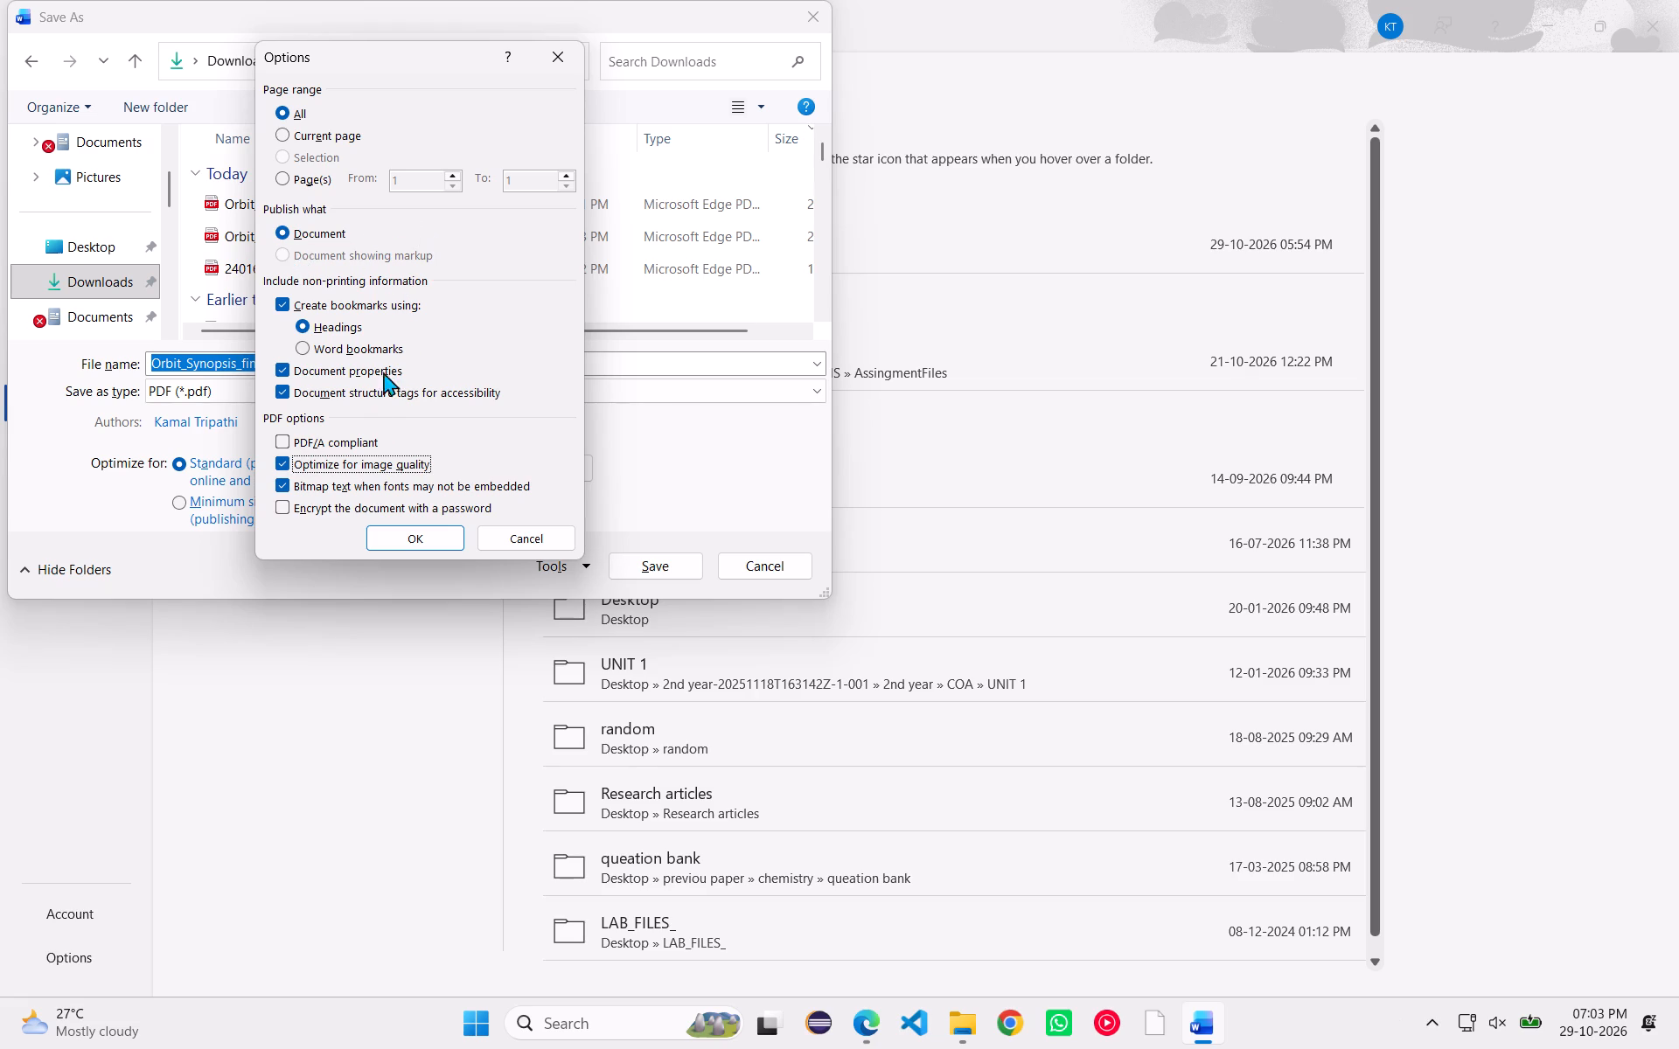
pyautogui.click(293, 434)
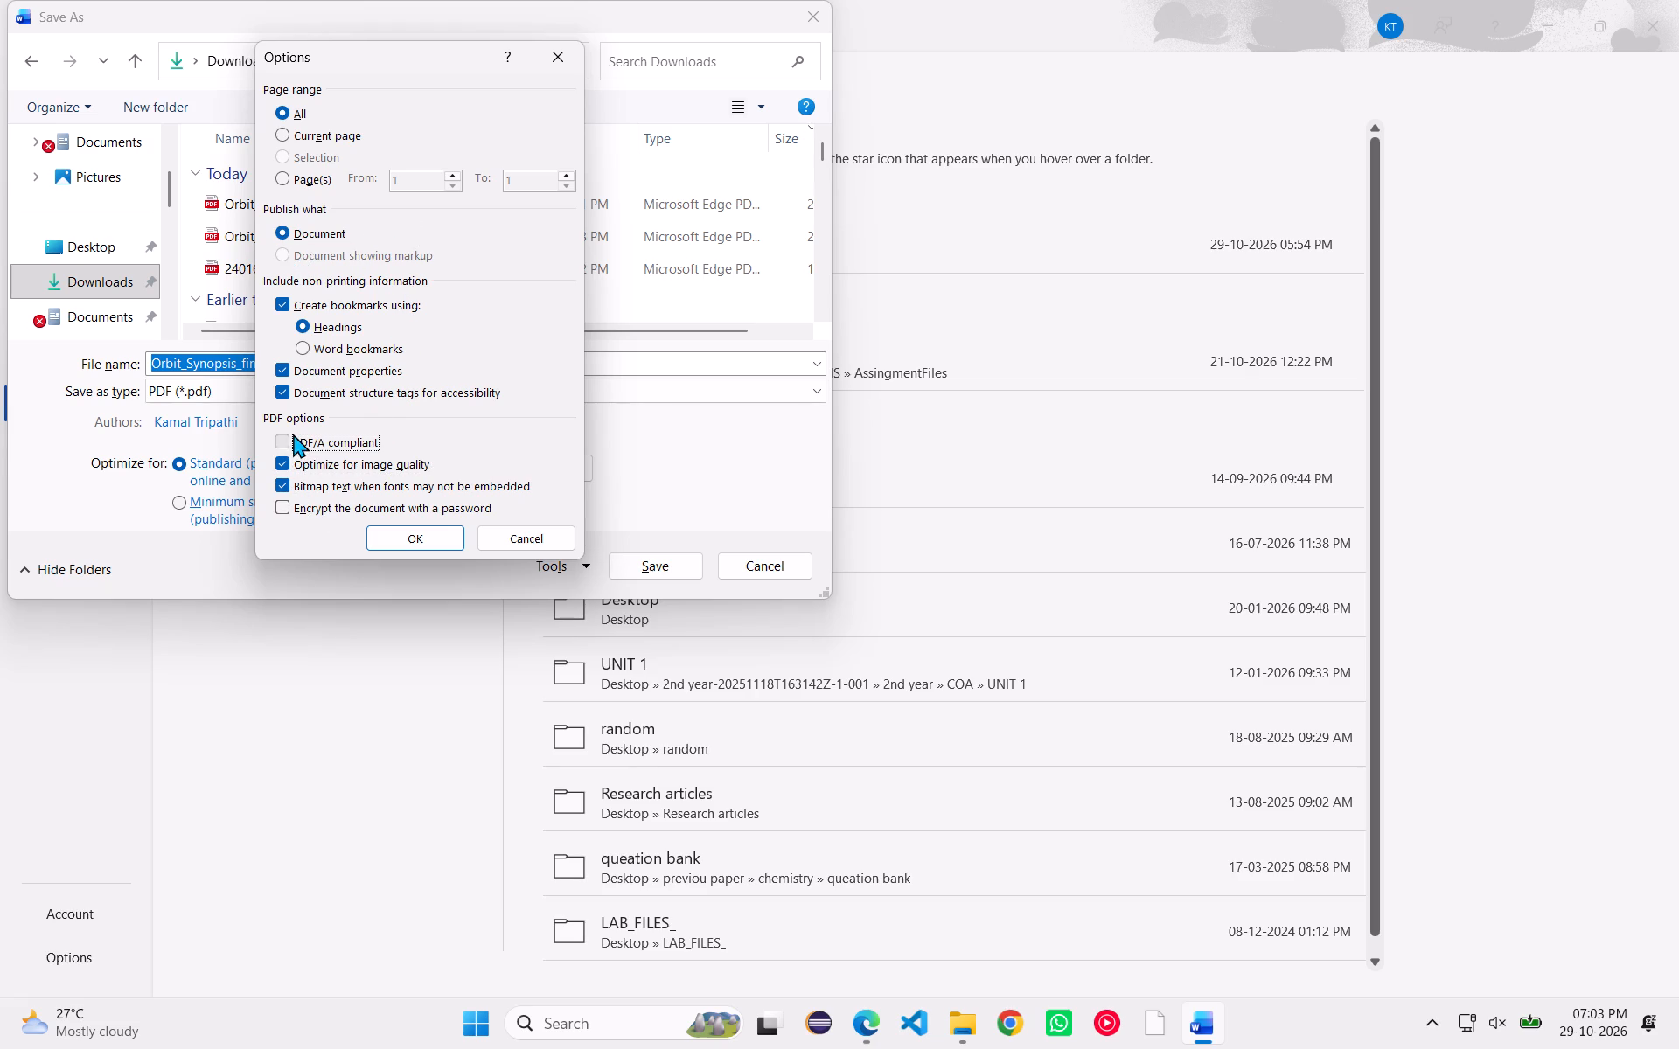
pyautogui.click(285, 442)
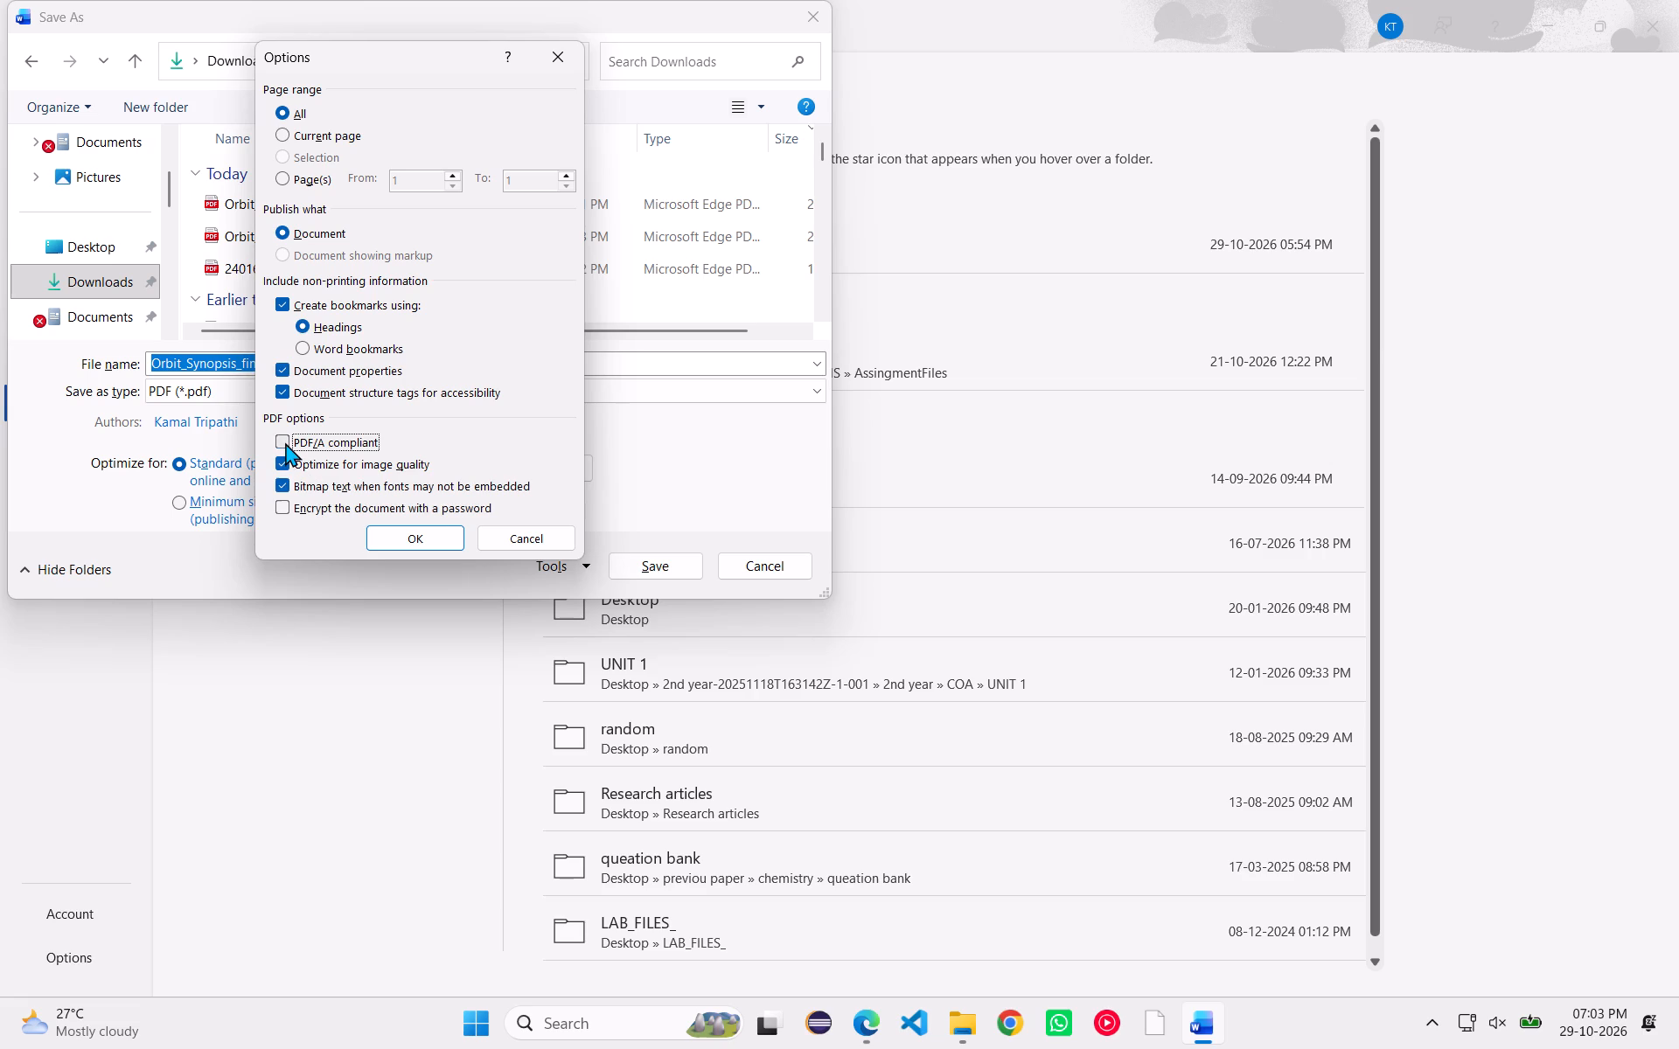
pyautogui.click(285, 442)
pyautogui.click(285, 442)
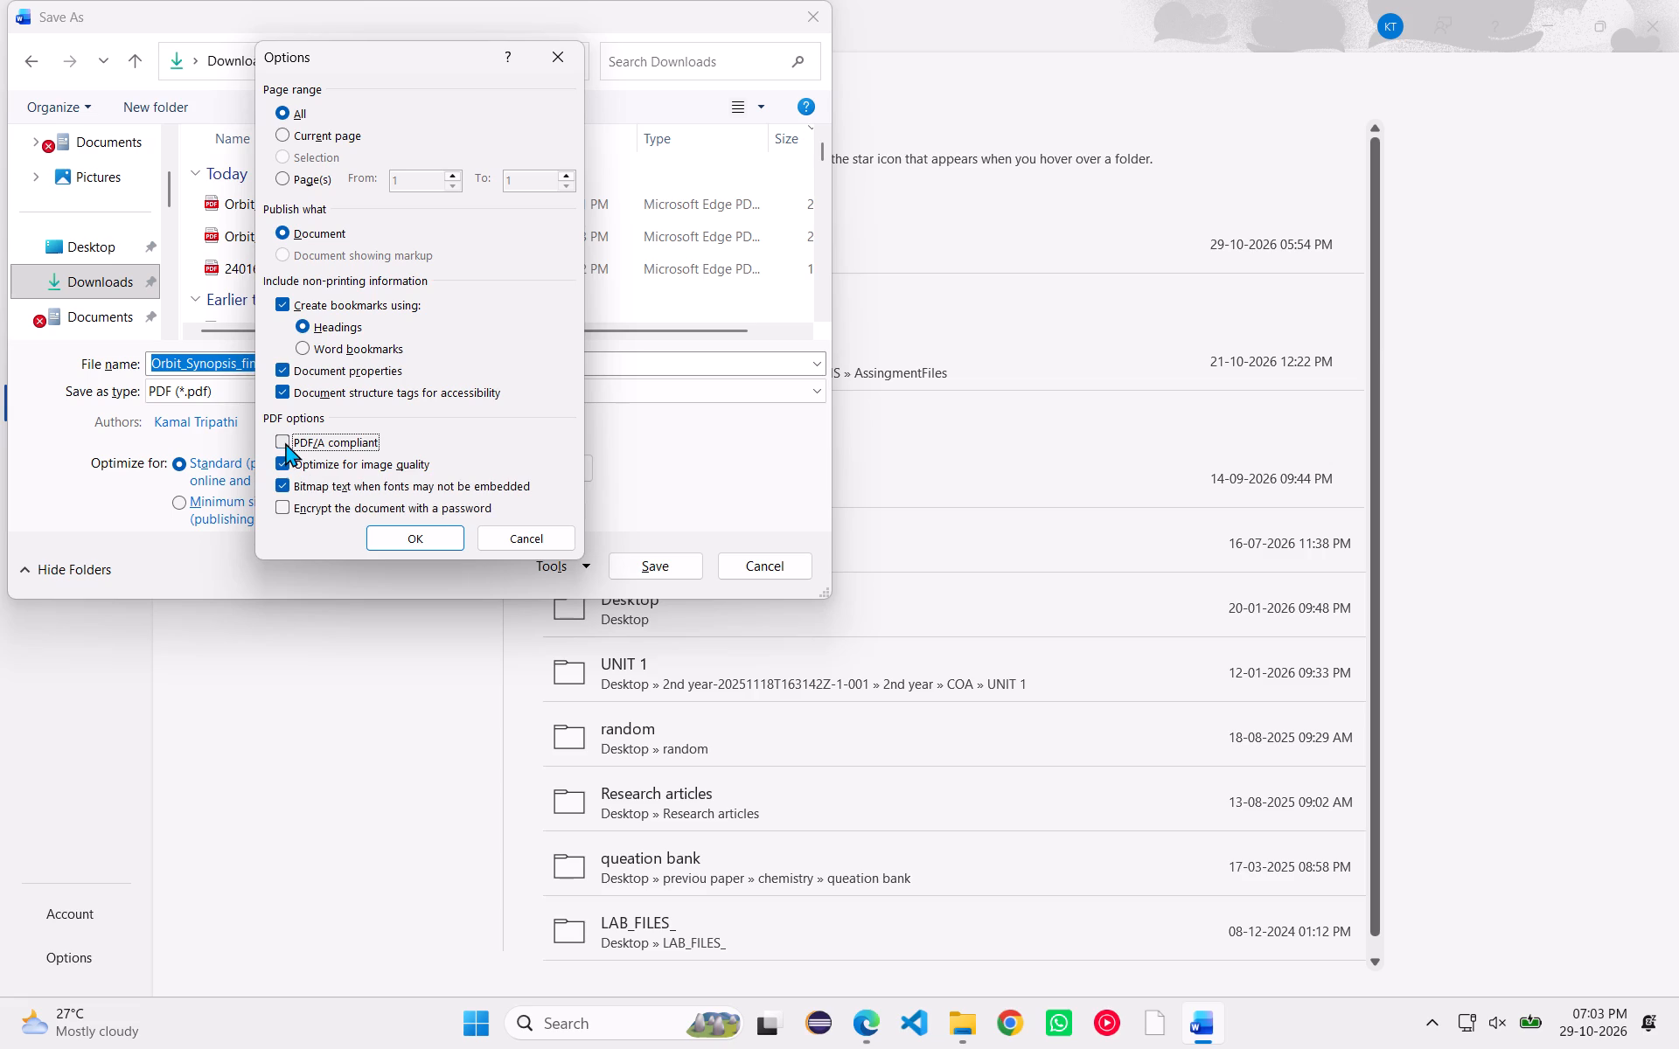
pyautogui.click(285, 491)
pyautogui.click(285, 435)
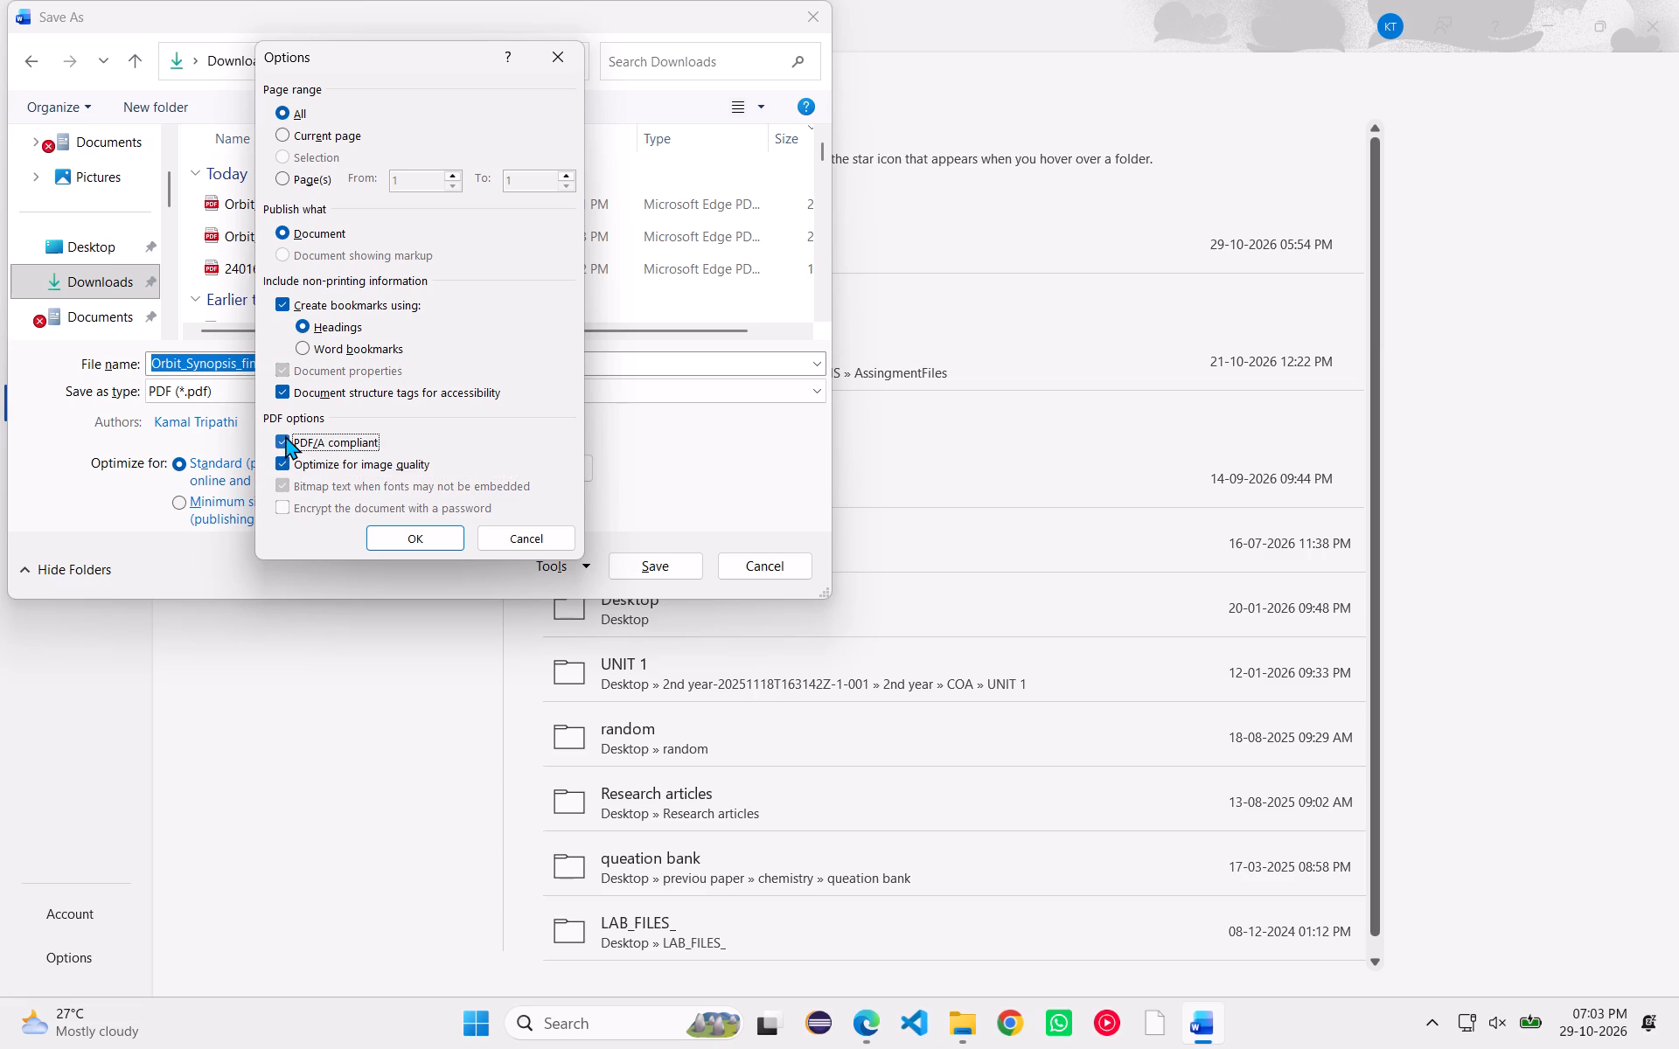
pyautogui.click(285, 435)
pyautogui.click(285, 435)
pyautogui.click(416, 534)
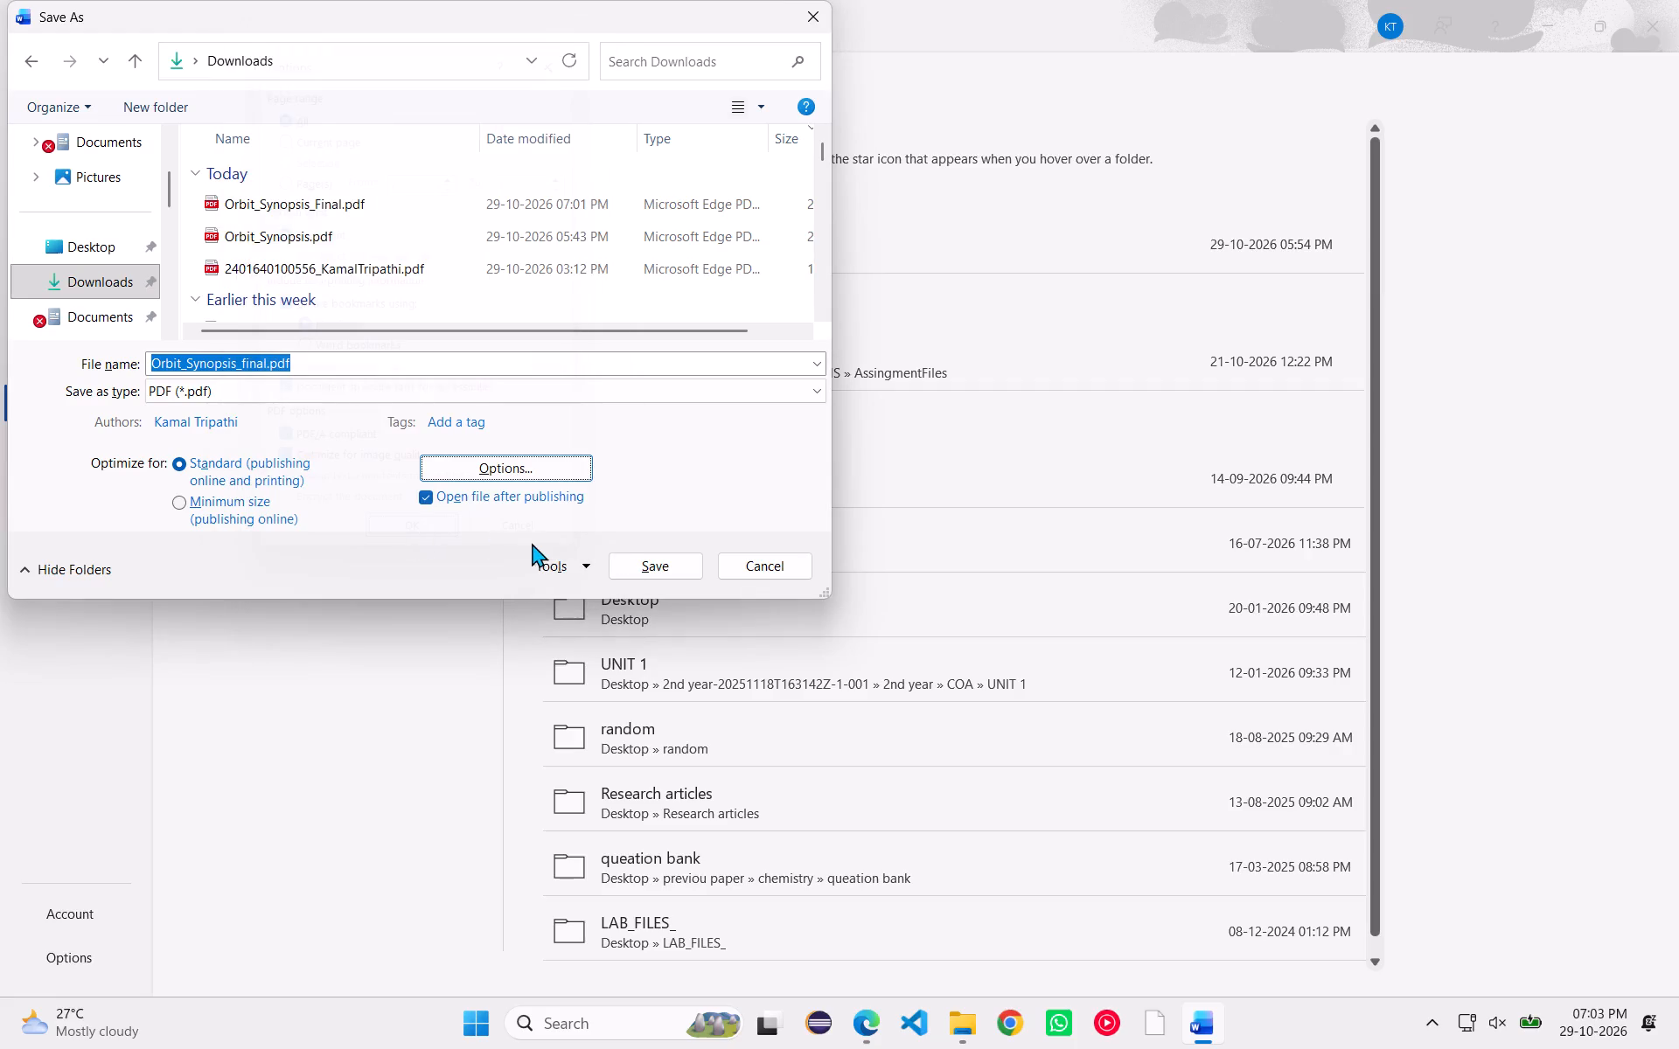
# Save the PDF with the chosen options, replacing the existing Orbit_Synopsis_Final.pdf in the Downloads folder.
pyautogui.click(630, 553)
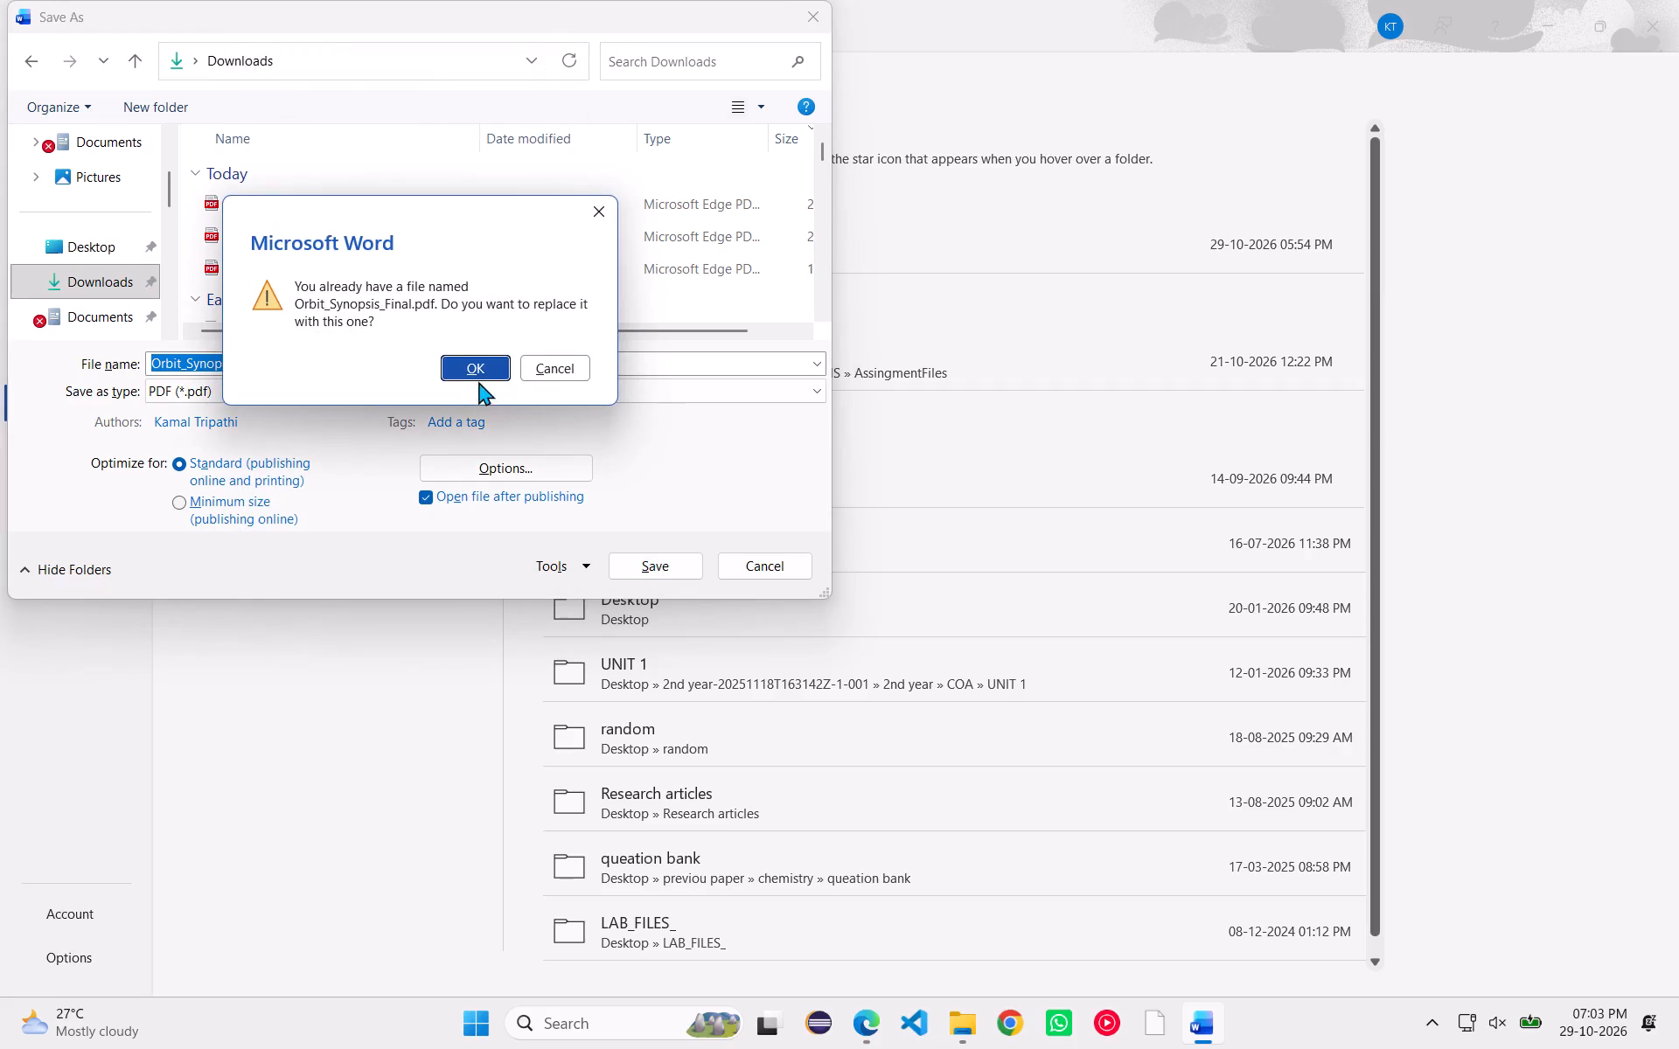
pyautogui.click(475, 376)
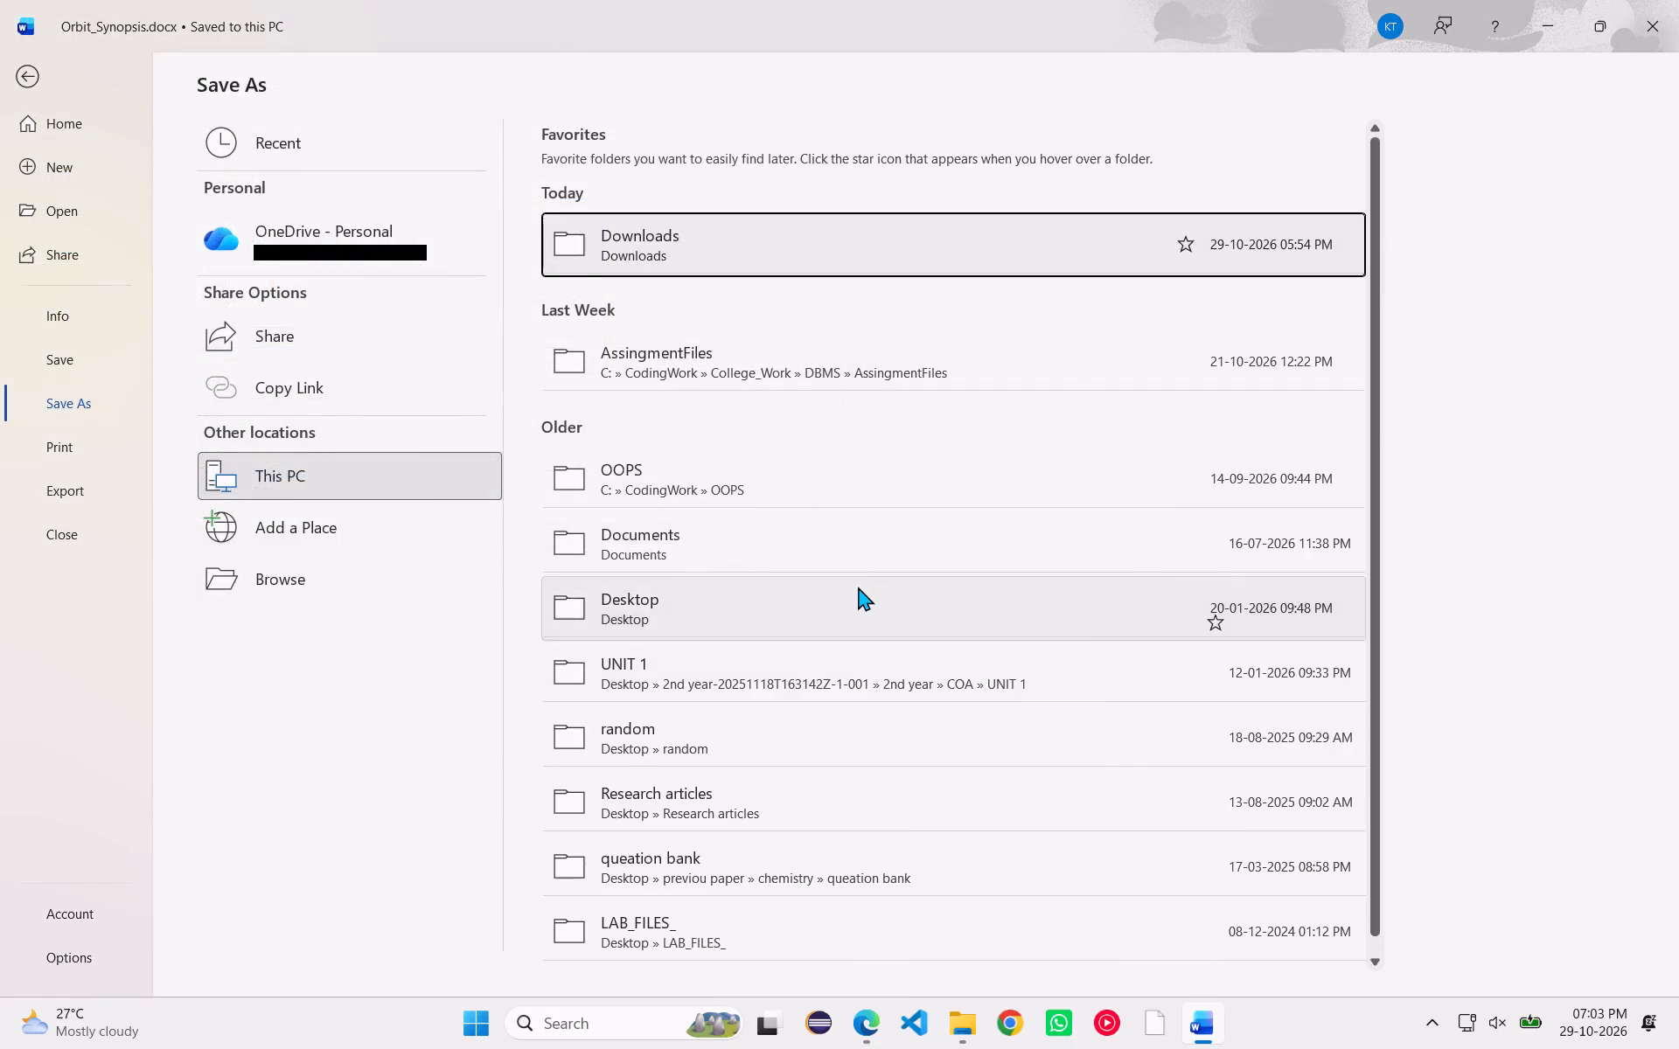
# Examine the sharpness of the Fig. 1 system architecture diagram on page 5 of the exported PDF at different magnifications.
pyautogui.scroll(-1, 852, 393)
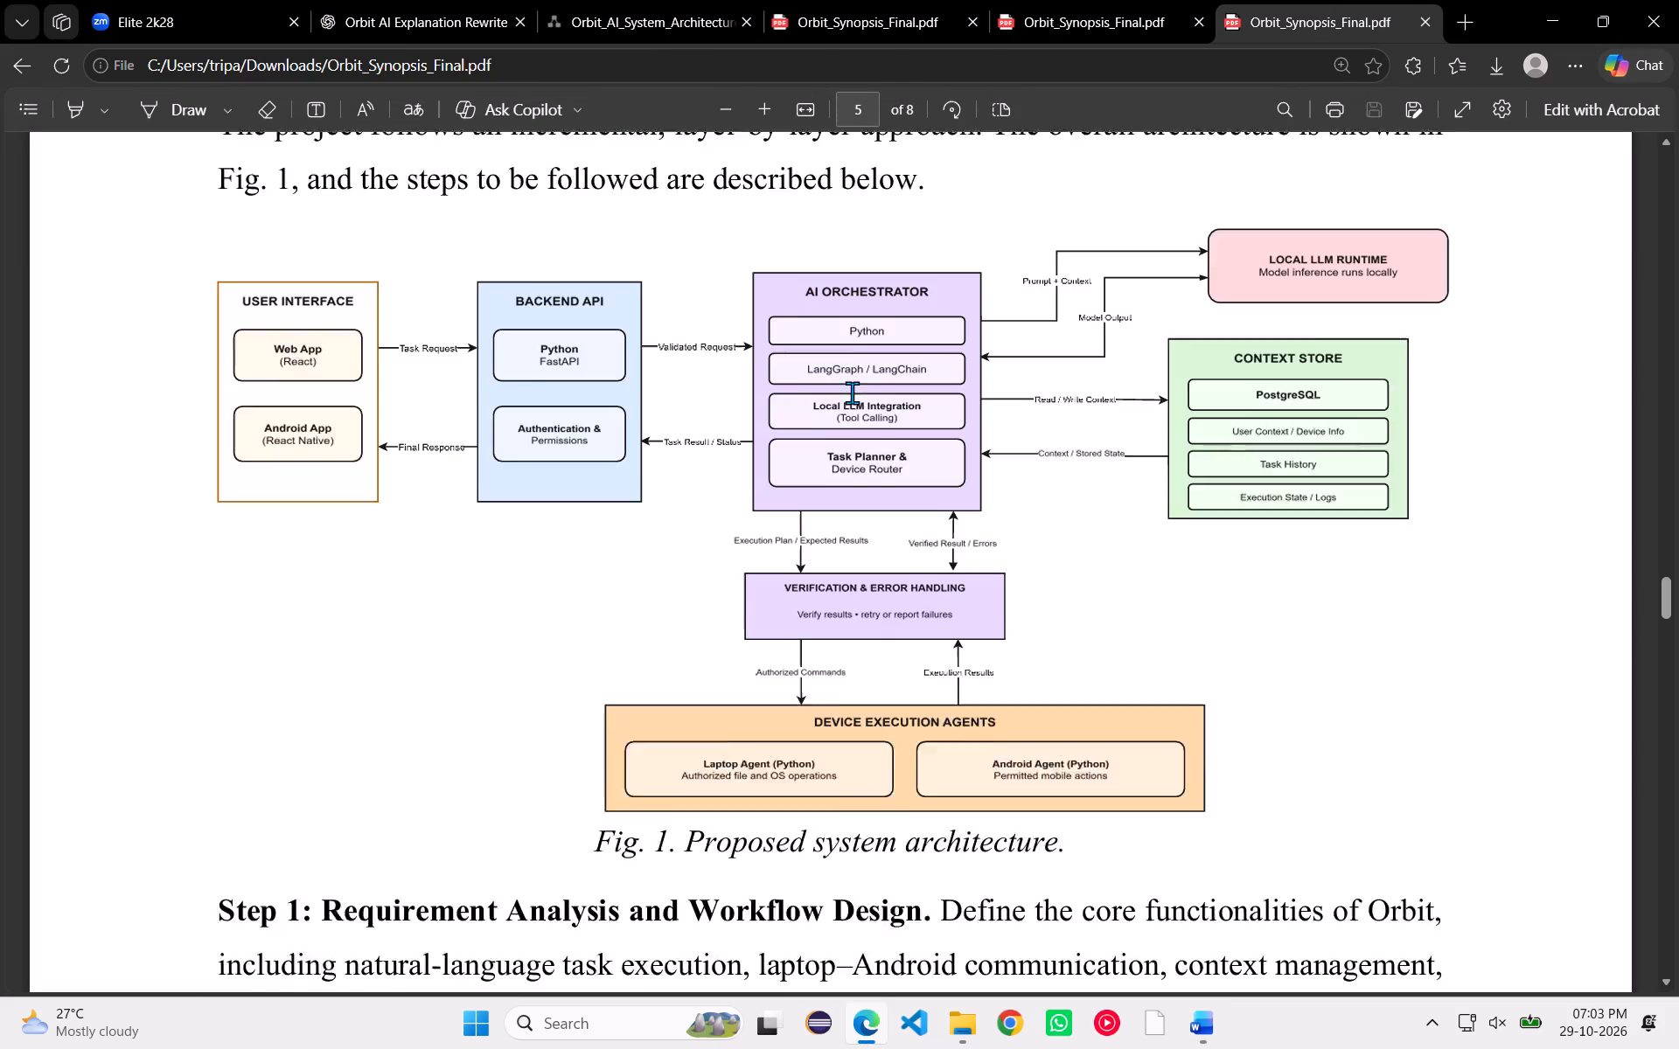
pyautogui.scroll(-1, 852, 393)
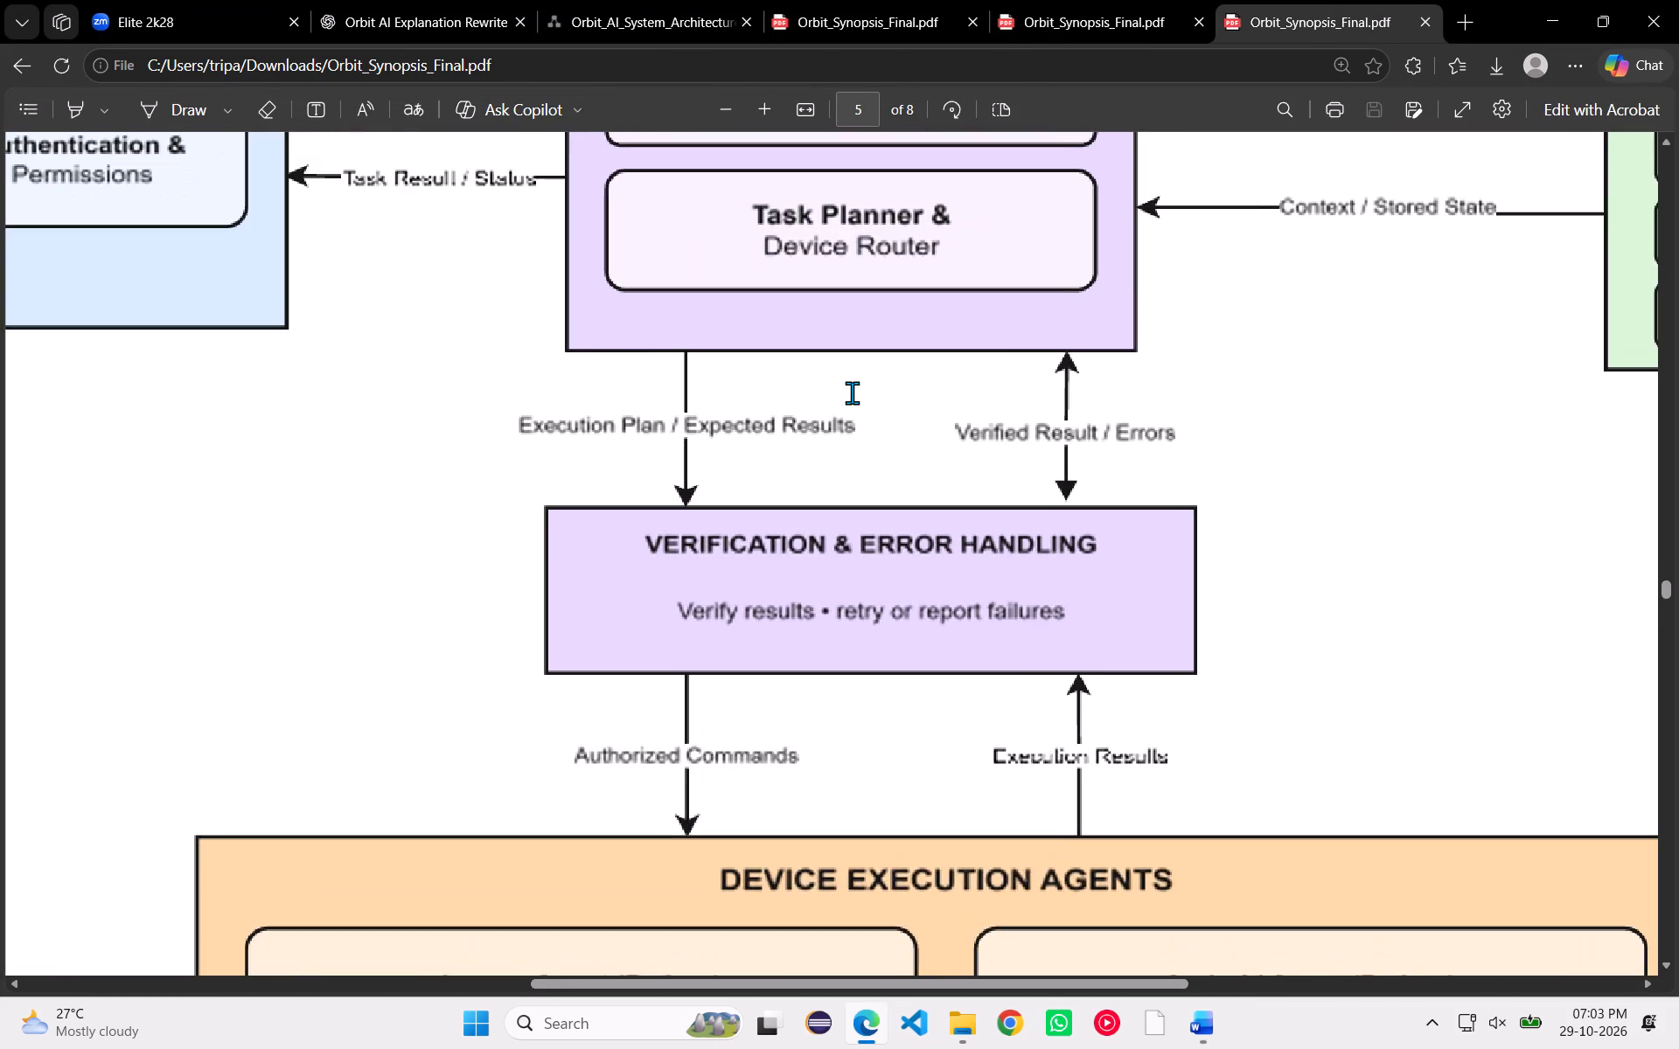
pyautogui.scroll(1, 852, 393)
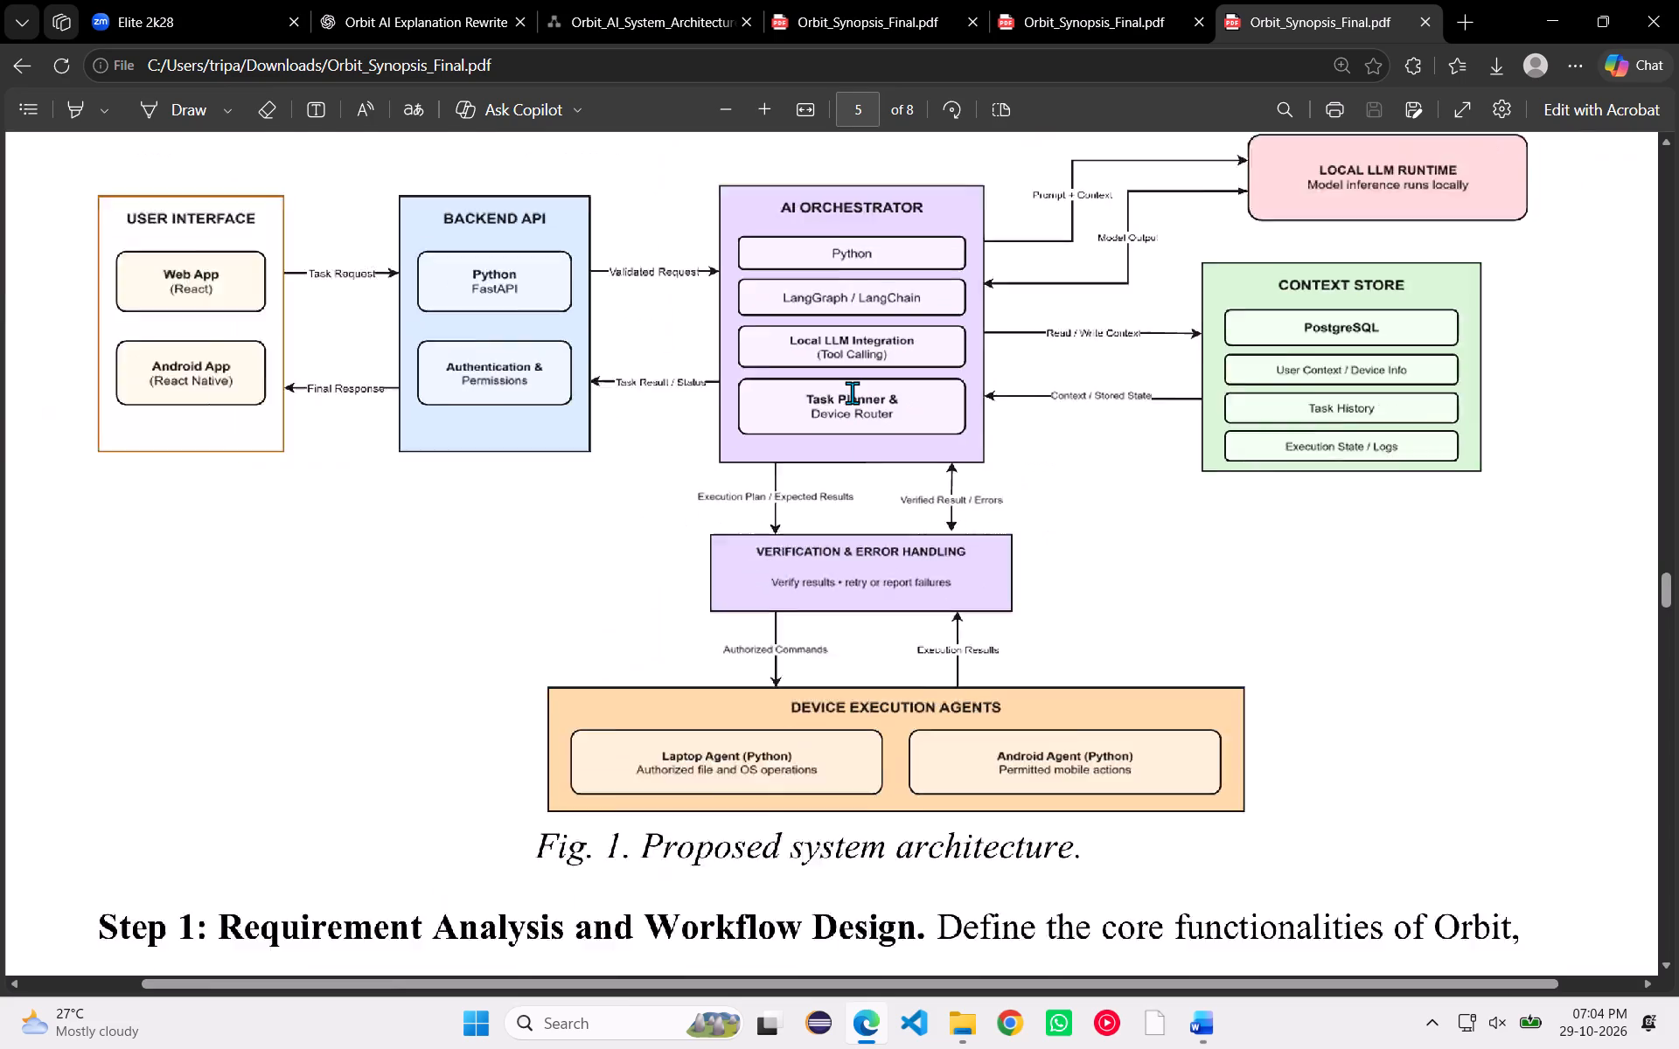
pyautogui.moveTo(539, 285); pyautogui.dragTo(707, 403)
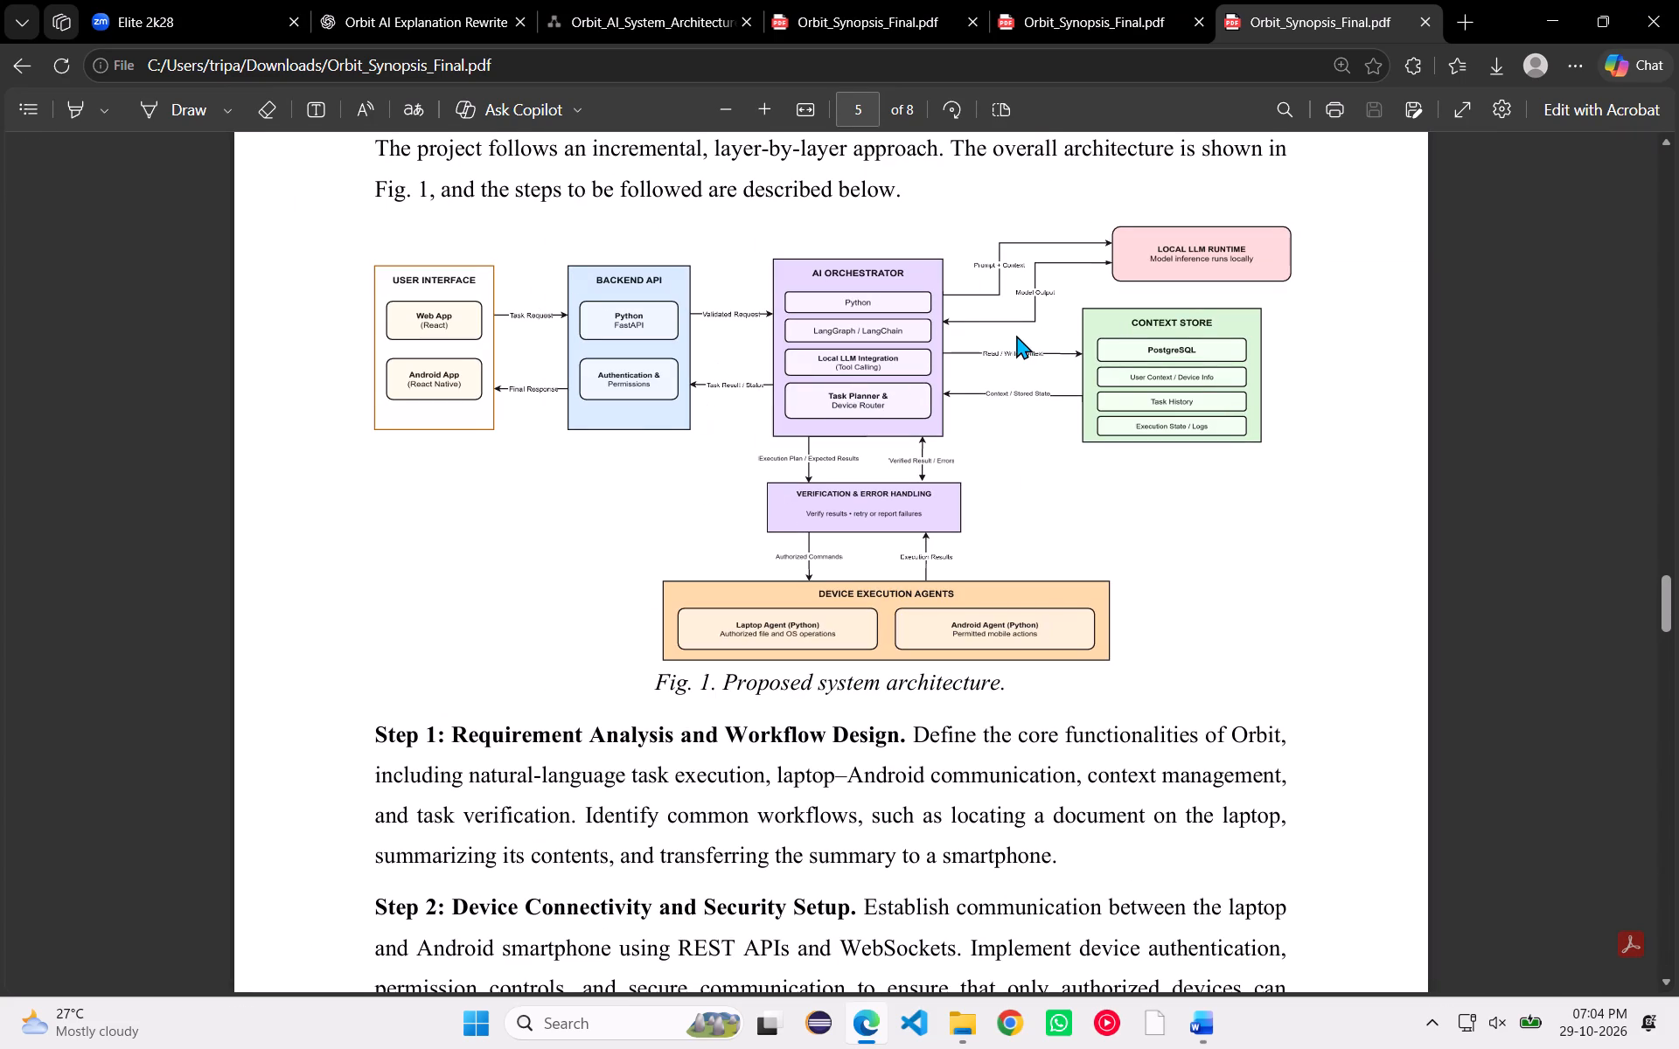
pyautogui.scroll(1, 1016, 335)
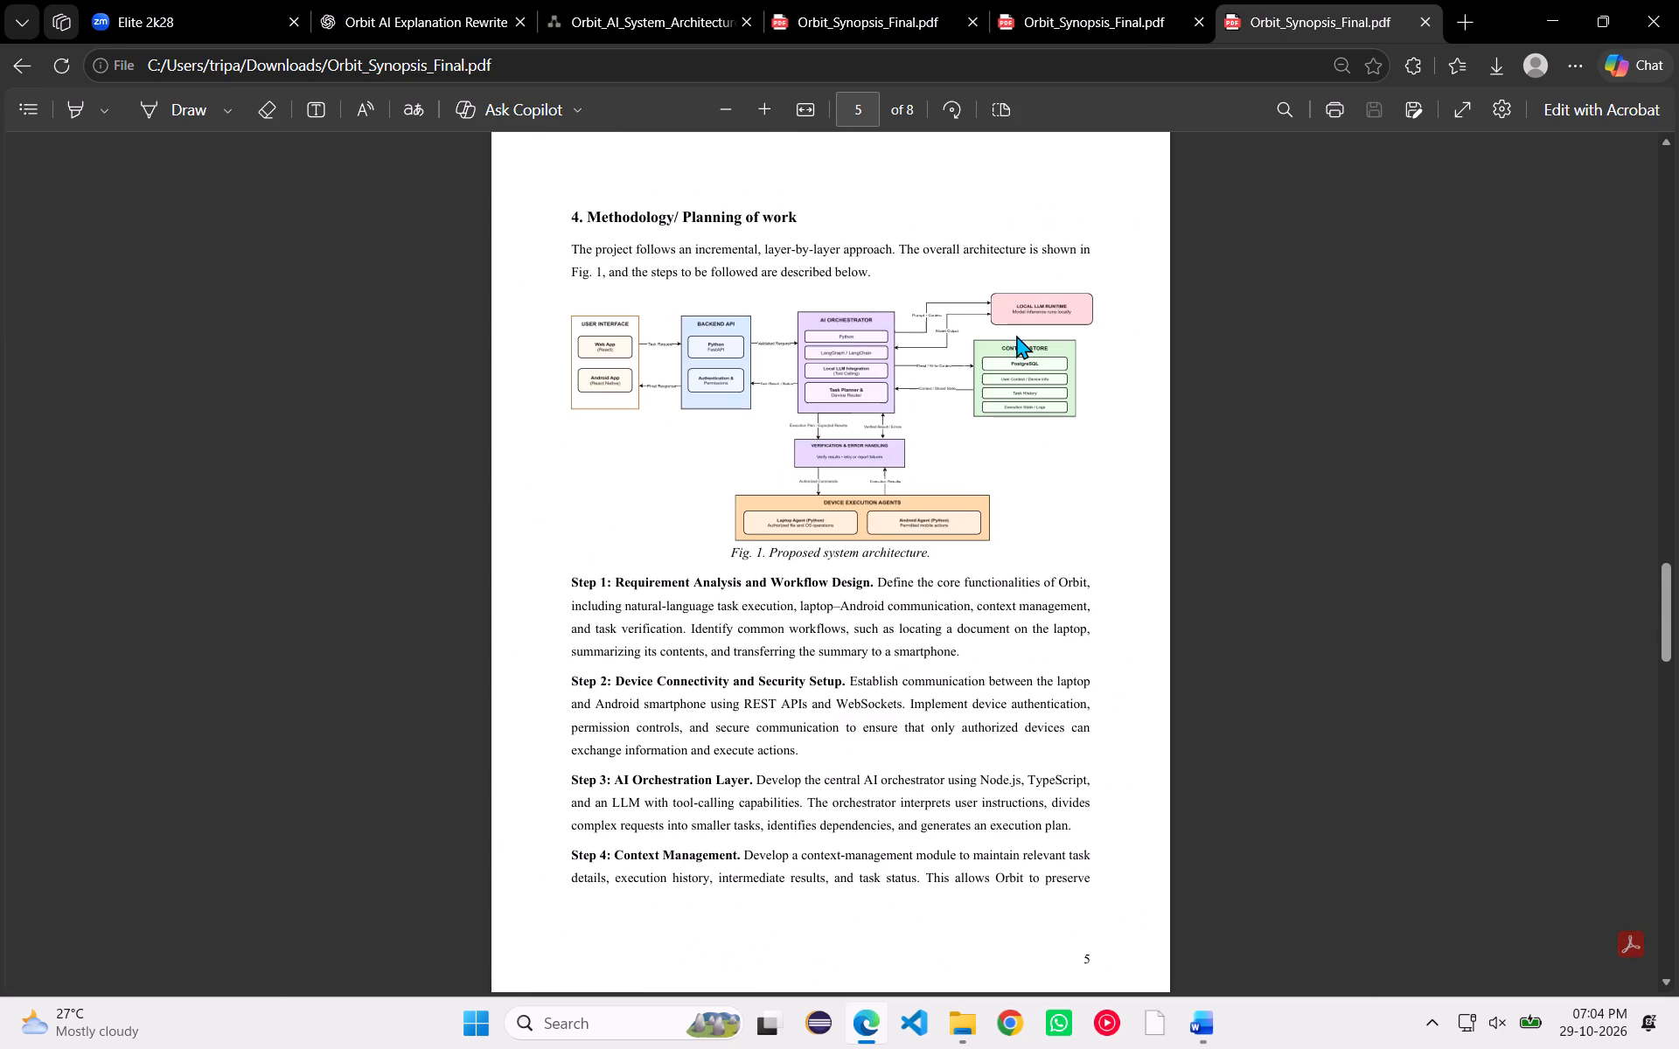
pyautogui.moveTo(741, 306); pyautogui.dragTo(1125, 632)
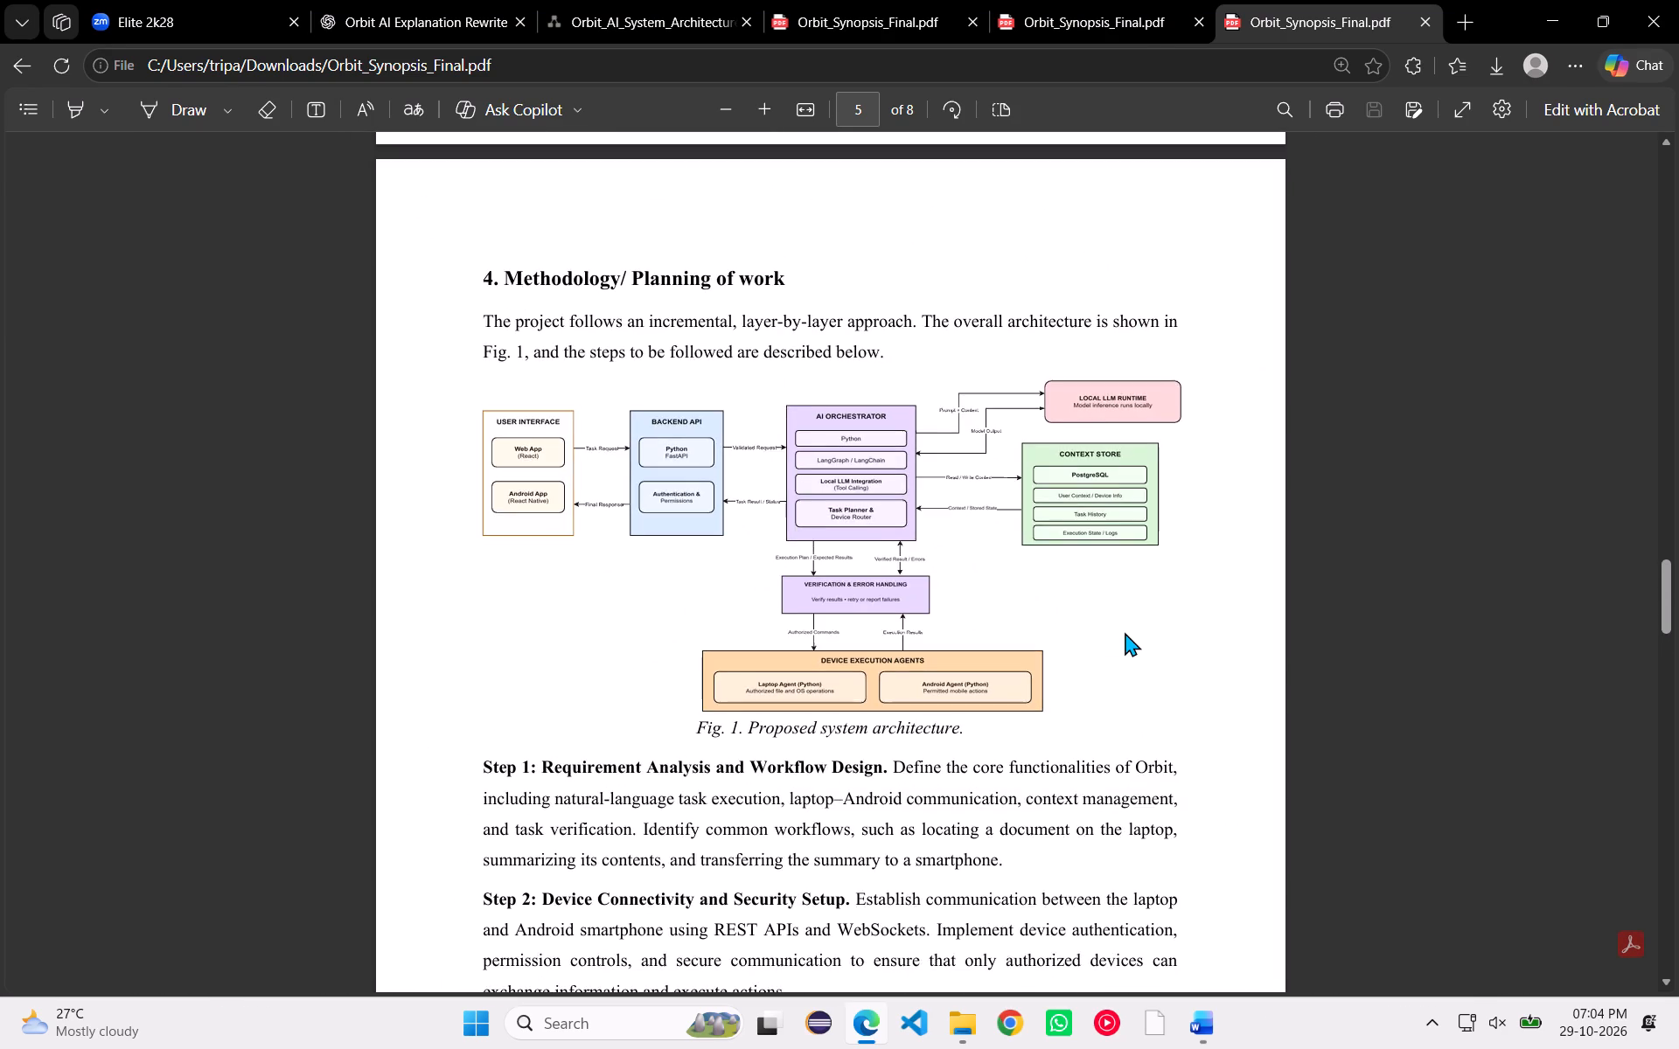
pyautogui.click(797, 552)
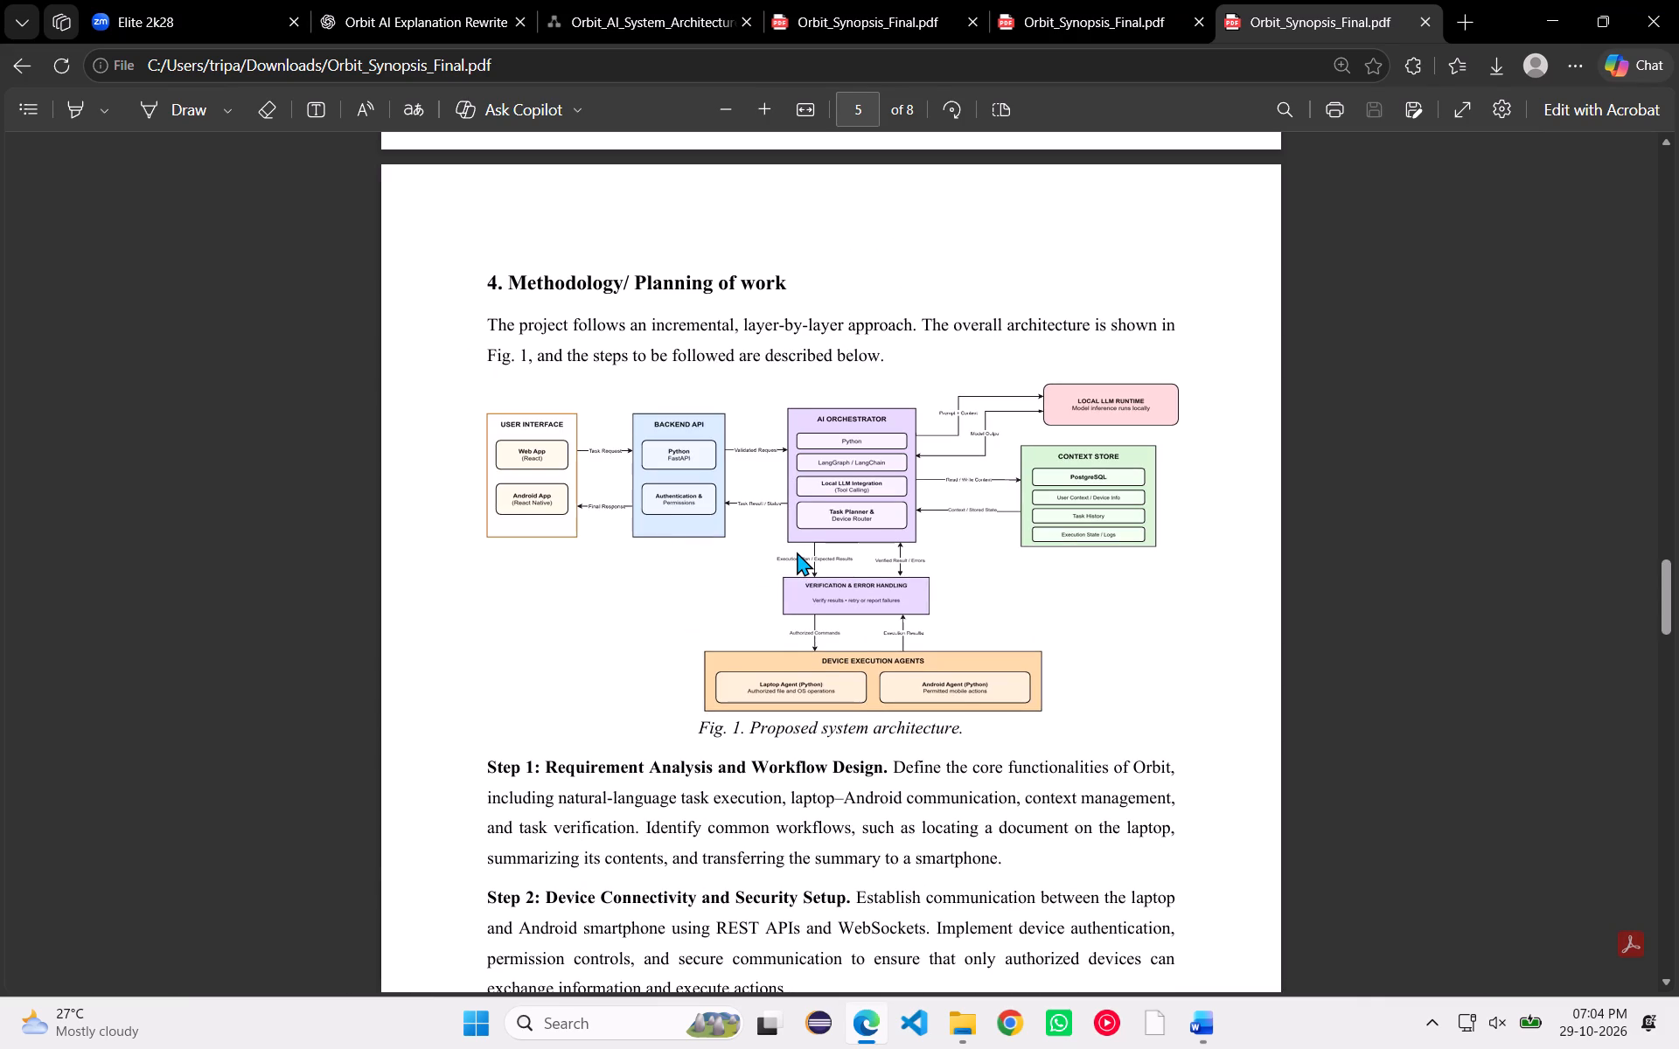
# Review the exported PDF from the methodology section through the Tools/Technology Used pages, and re-examine Fig. 1 up close.
pyautogui.scroll(-10, 797, 552)
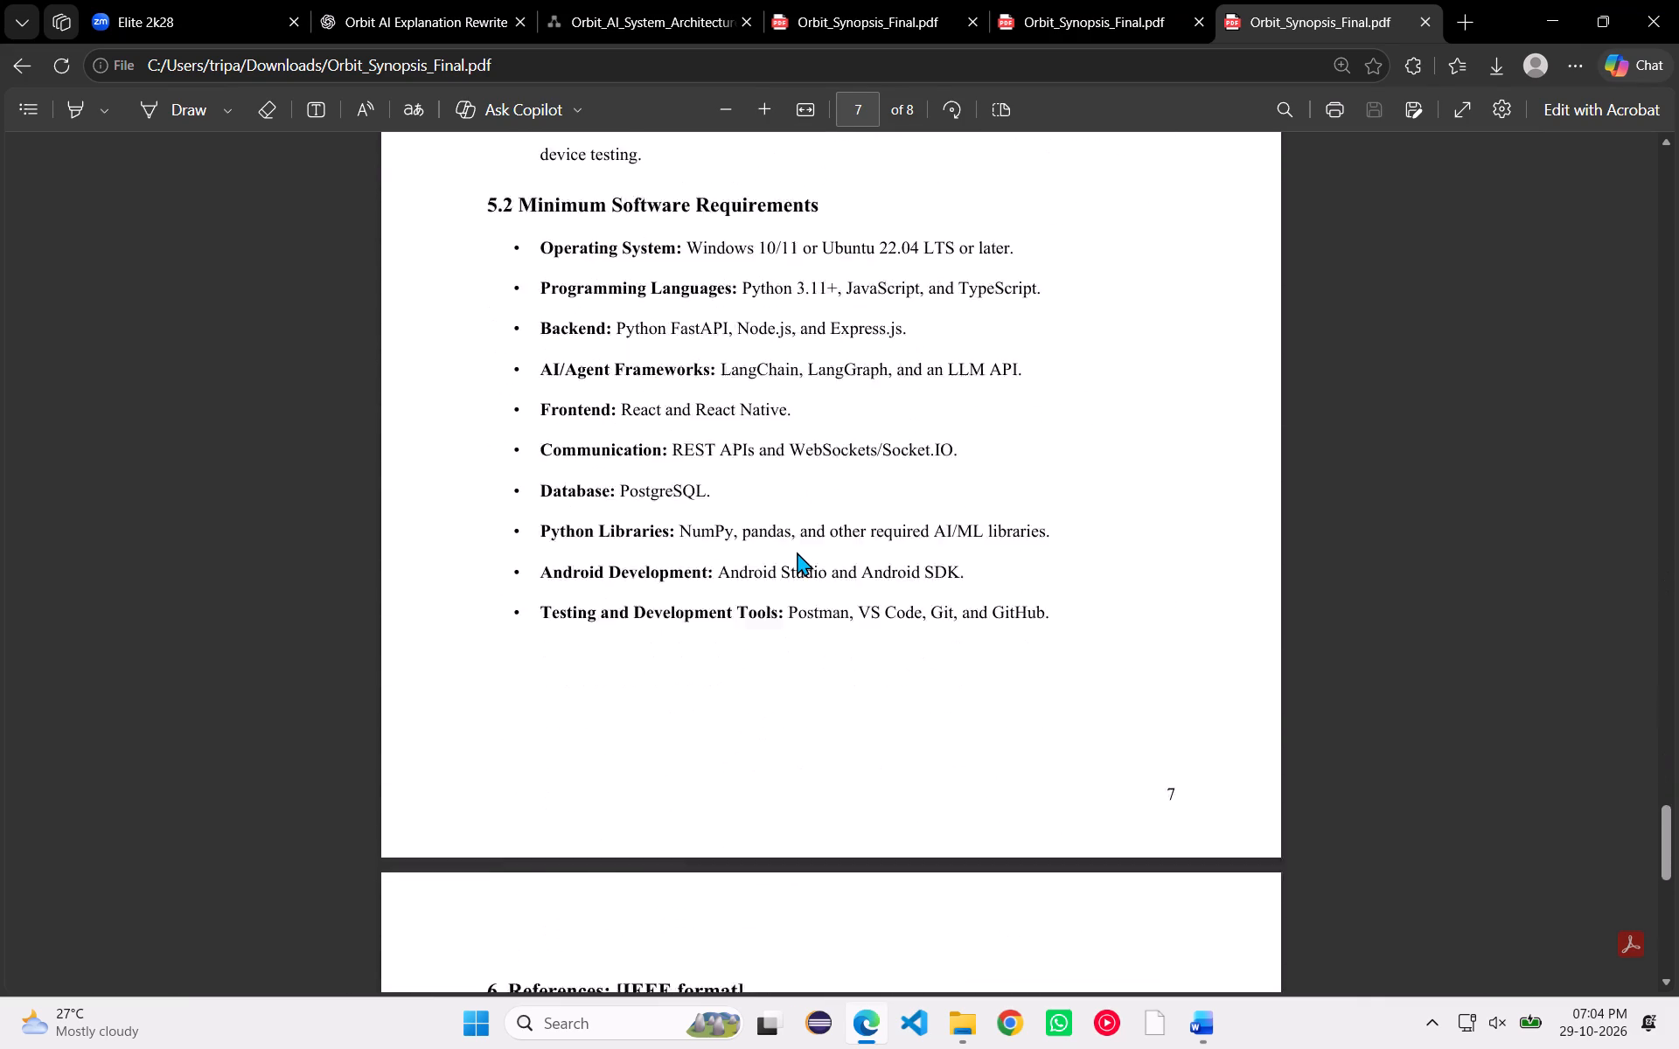
pyautogui.scroll(-3, 797, 552)
pyautogui.scroll(3, 797, 552)
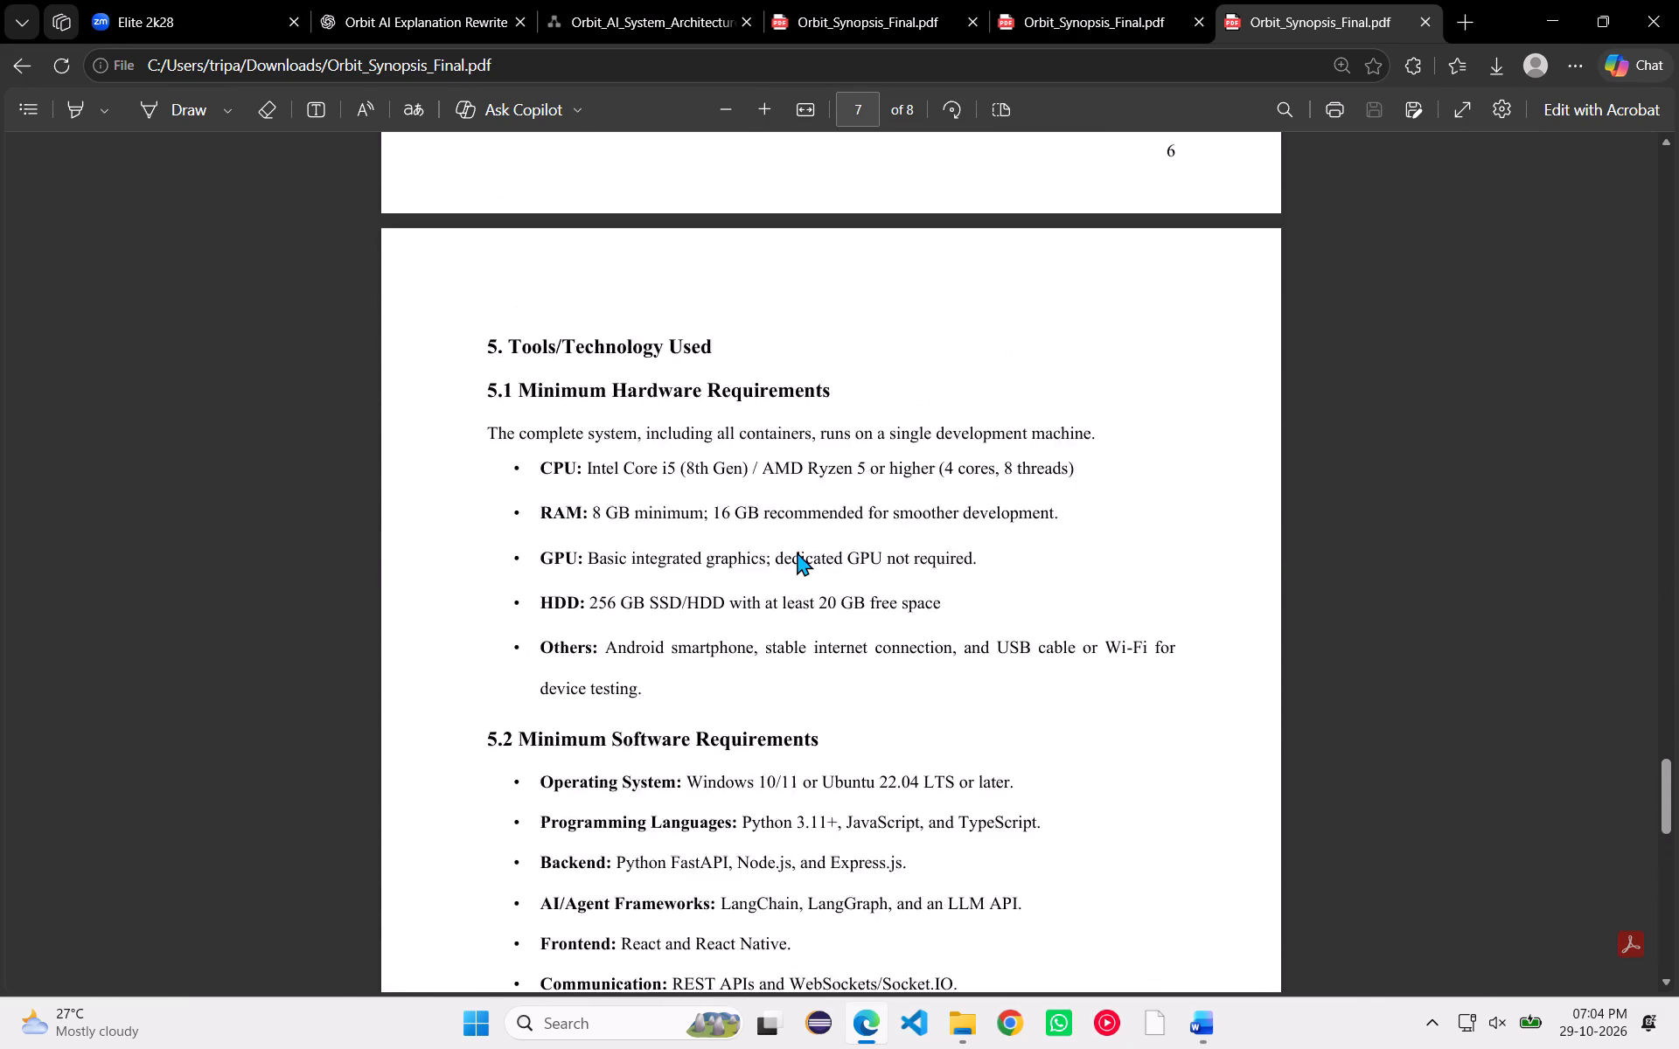
pyautogui.scroll(9, 797, 552)
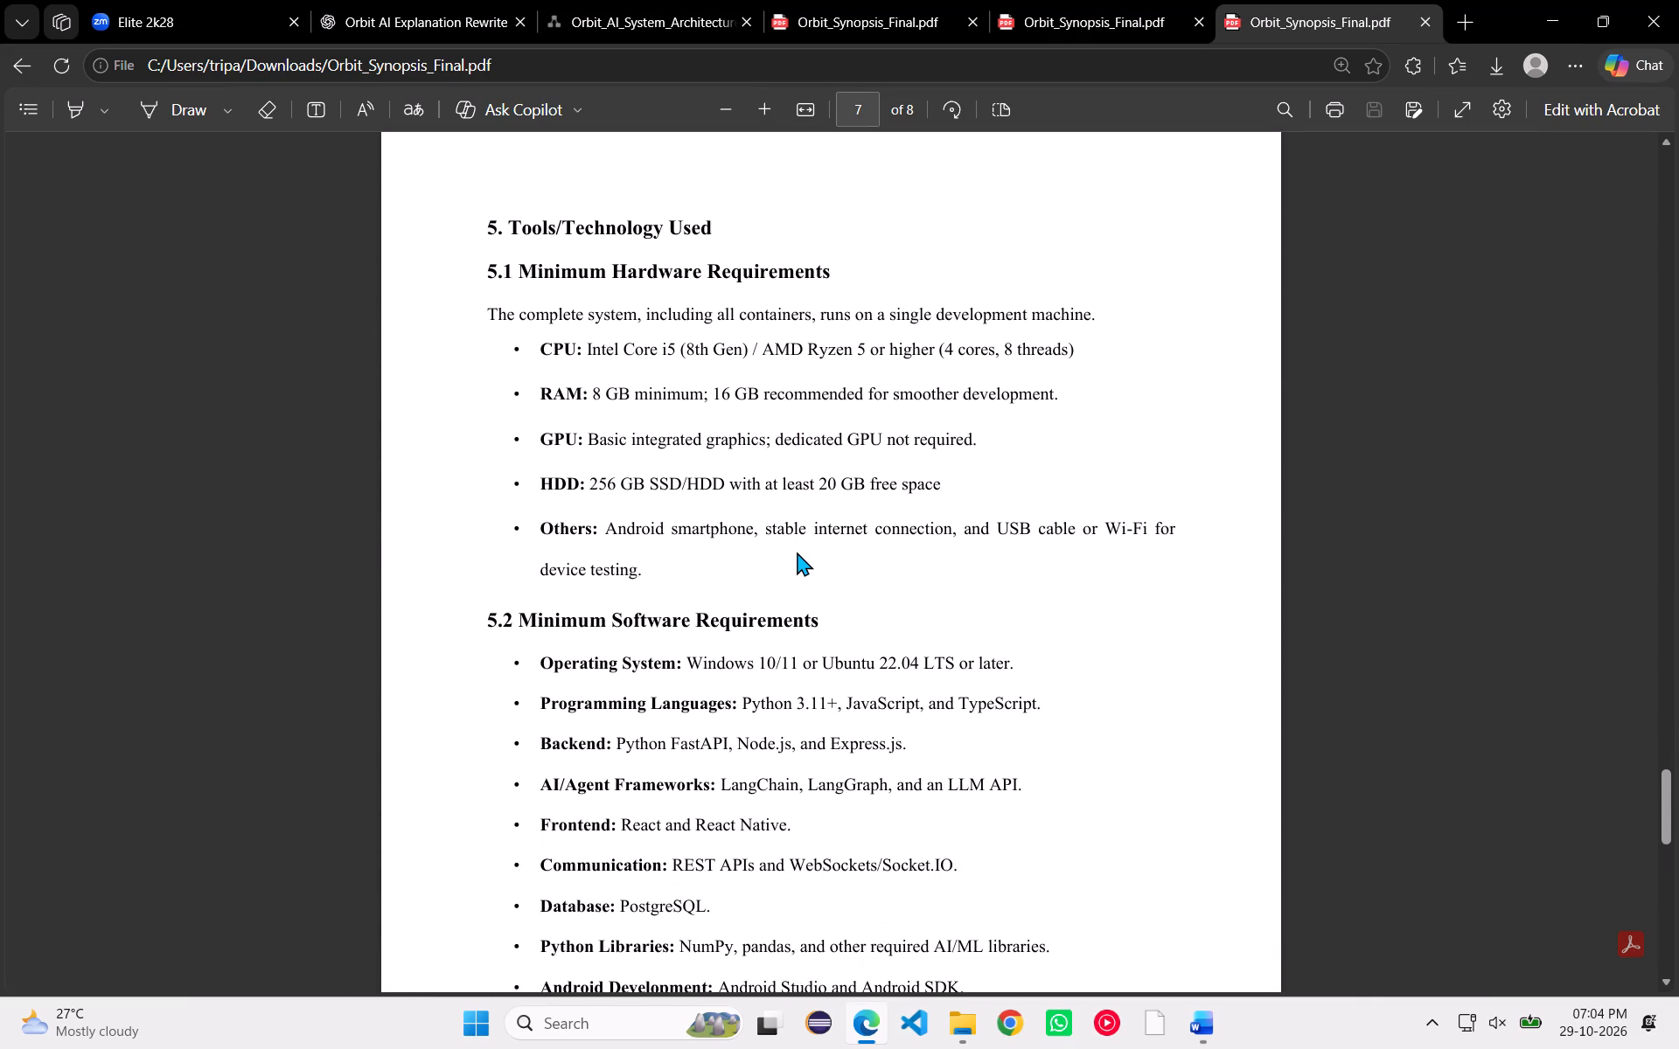
pyautogui.scroll(4, 797, 552)
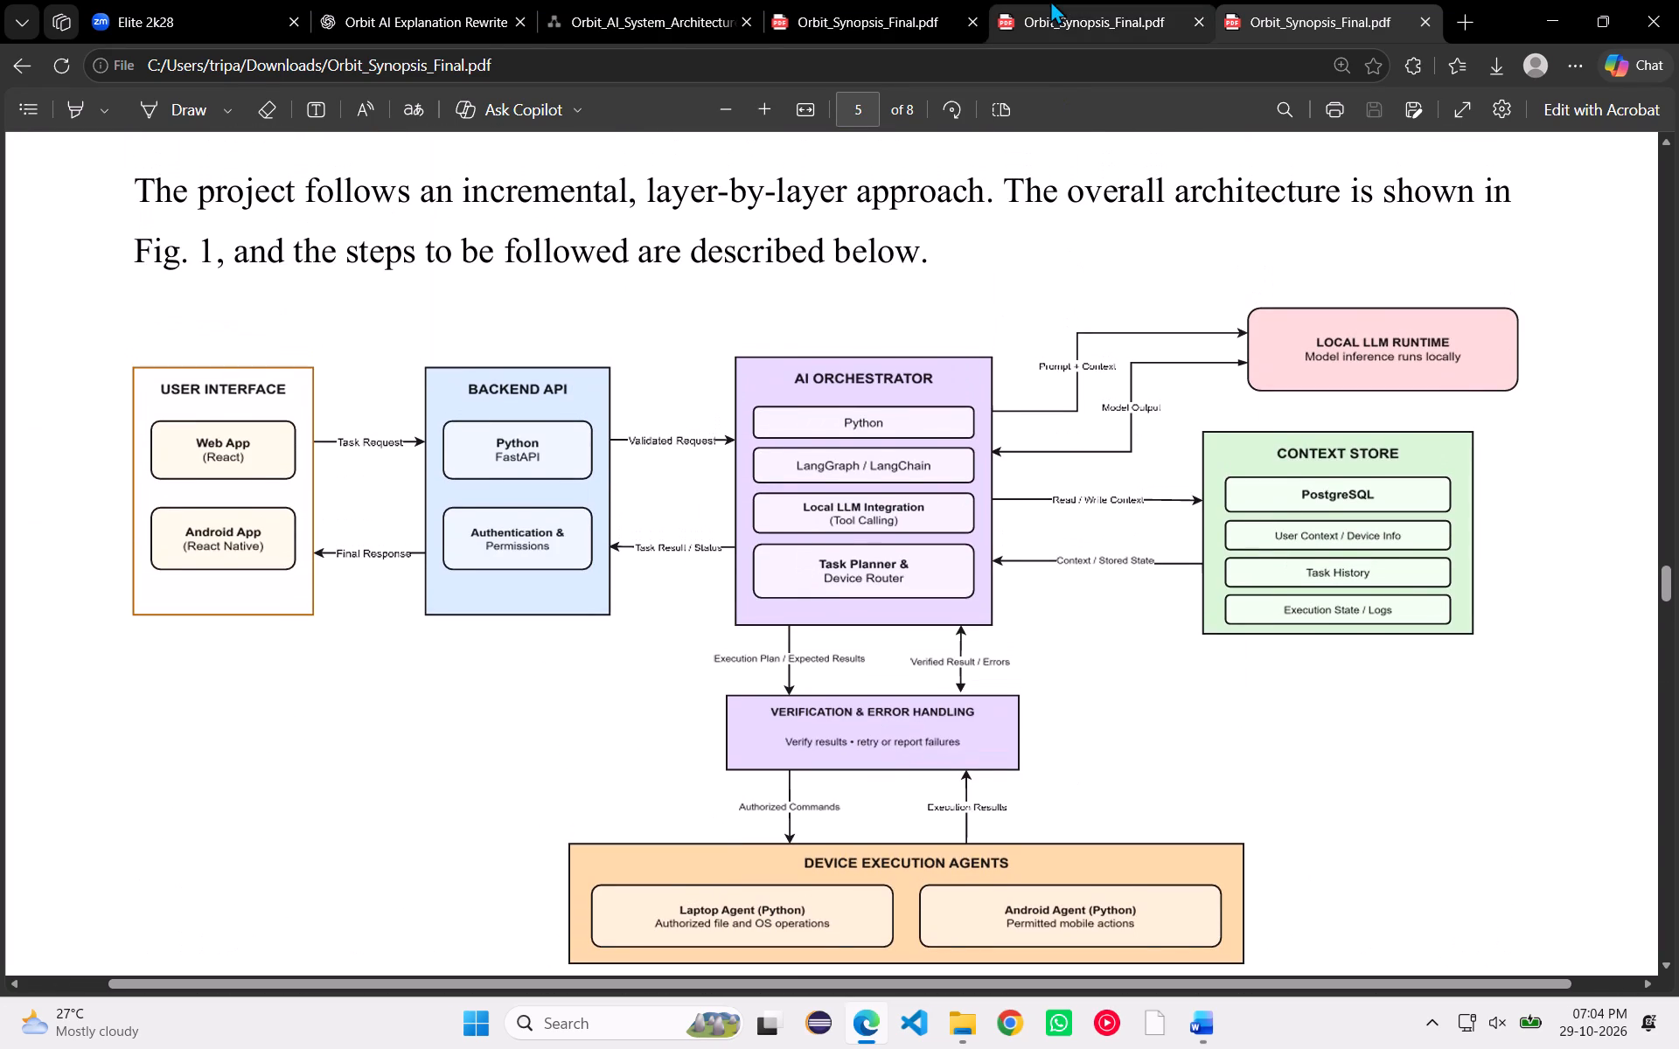
# Compare Fig. 1 with the Orbit_AI_System_Architecture.drawio source, including its Read / Write Context connector, and with the earlier exported PDF.
pyautogui.click(648, 0)
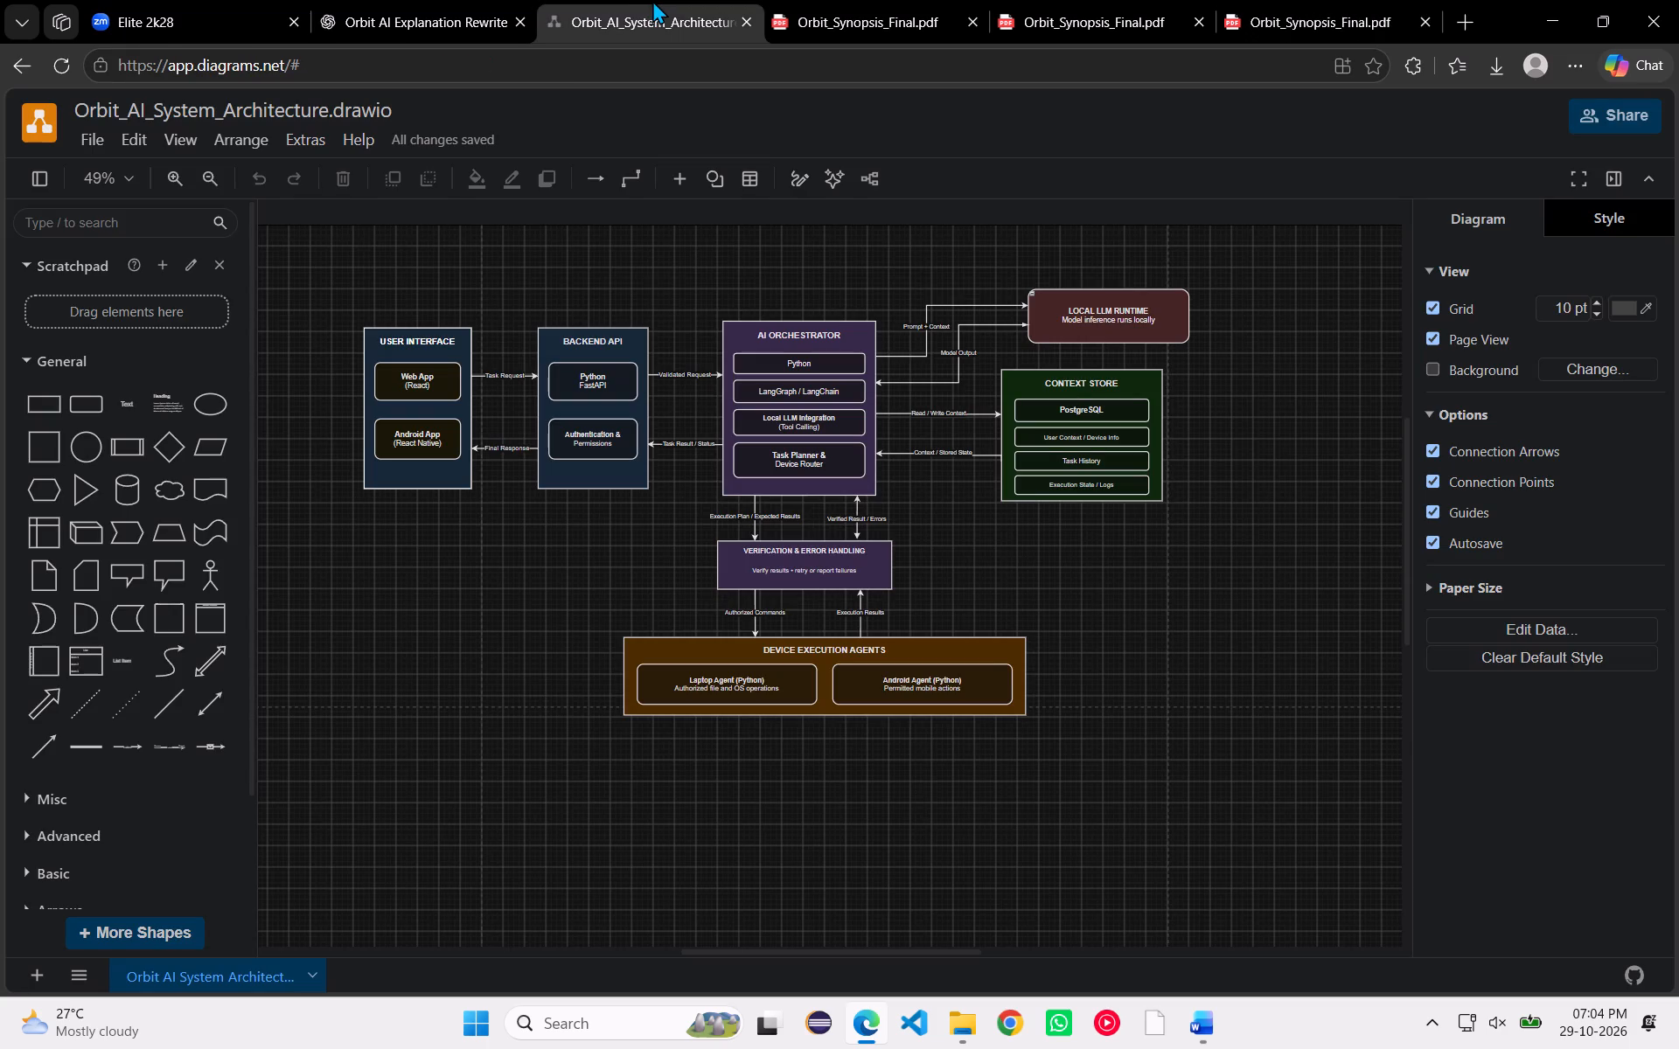
pyautogui.click(944, 405)
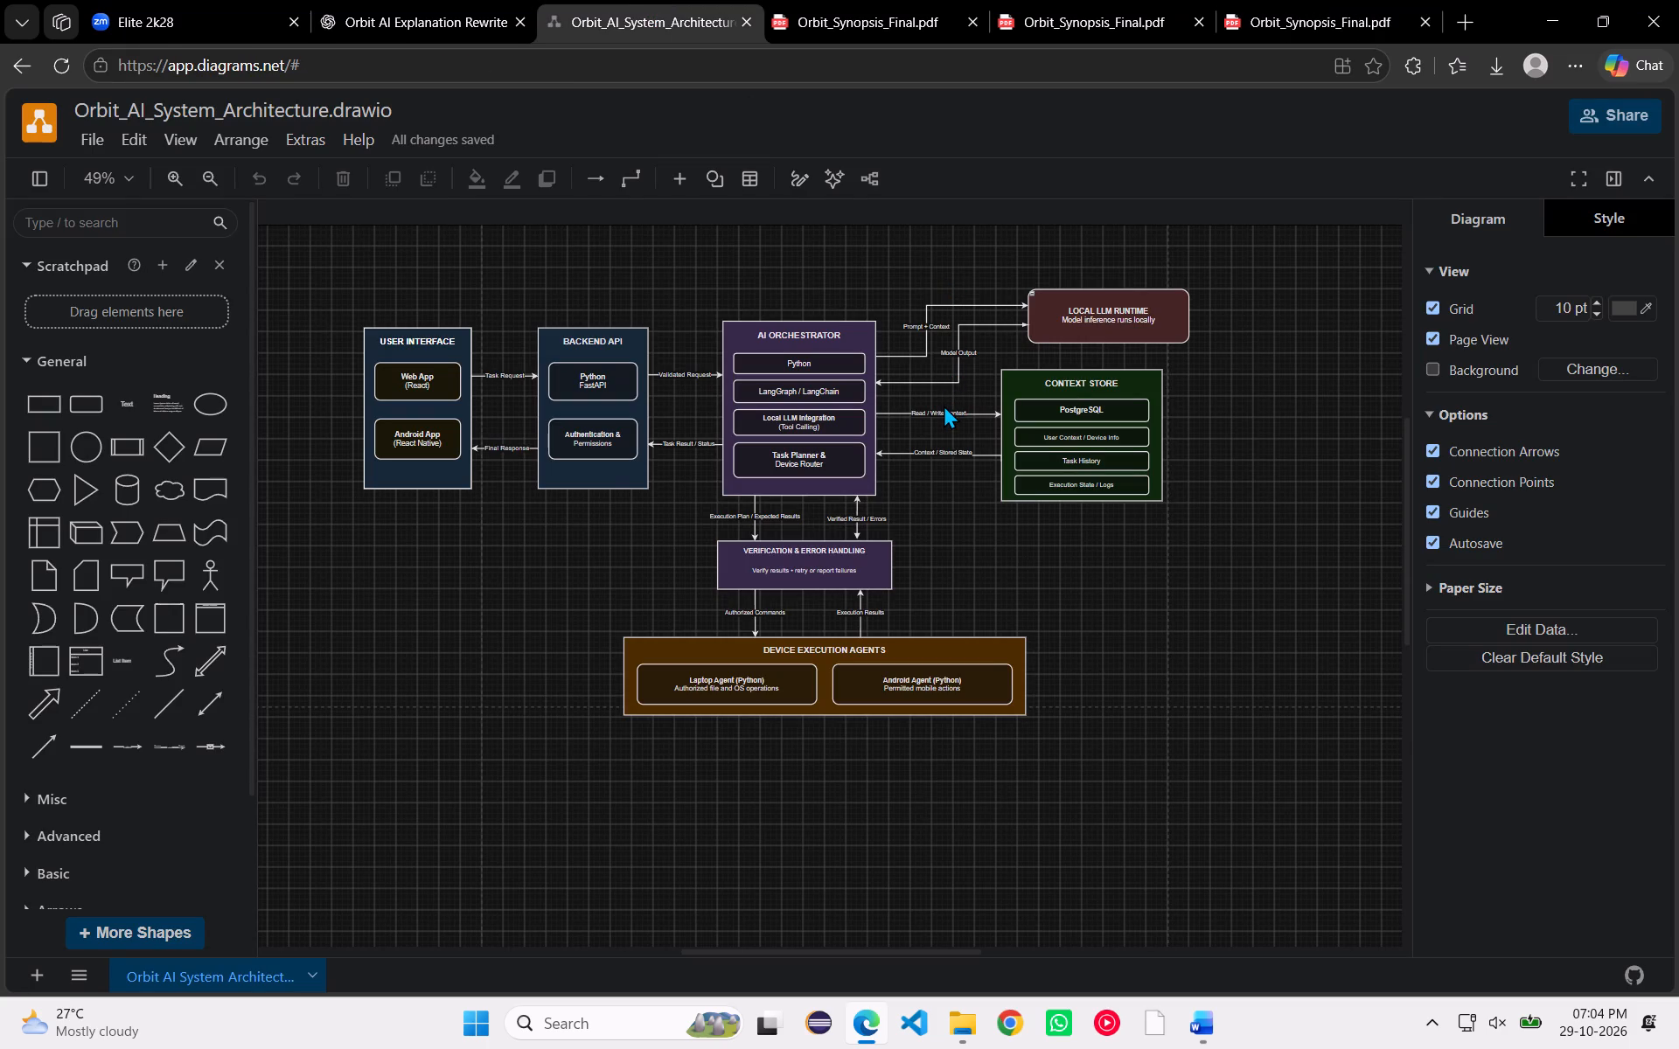
pyautogui.click(944, 418)
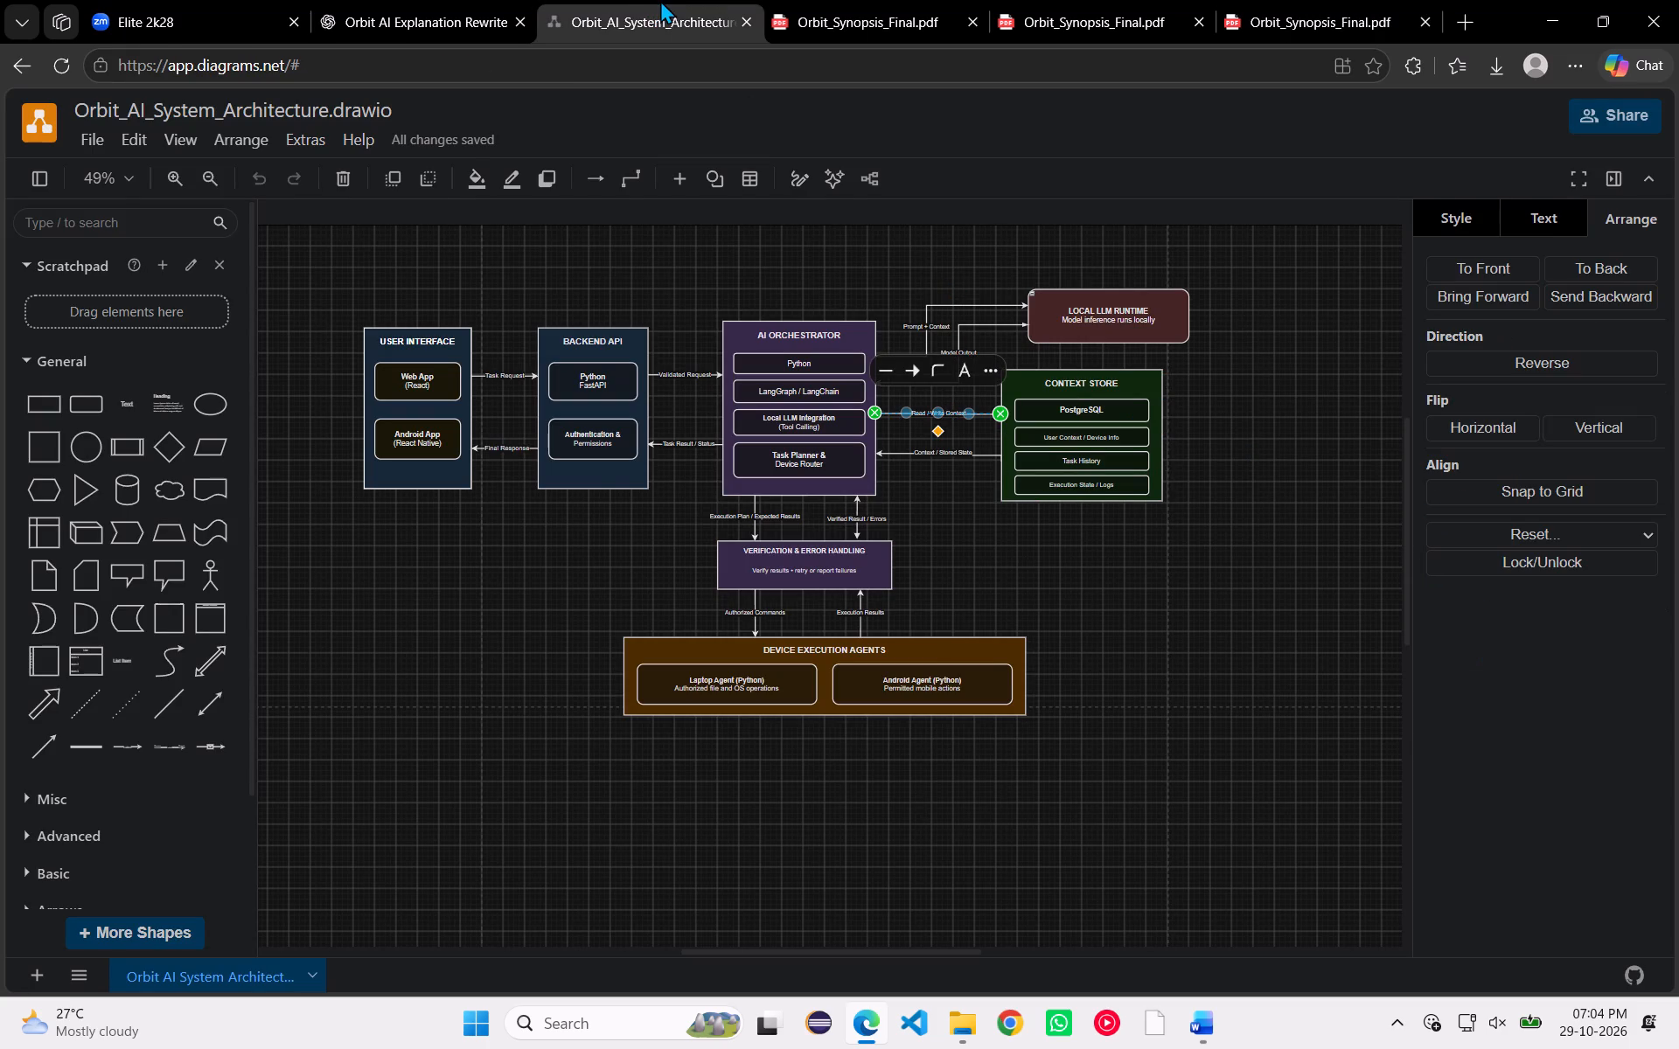
pyautogui.click(446, 0)
pyautogui.click(1067, 0)
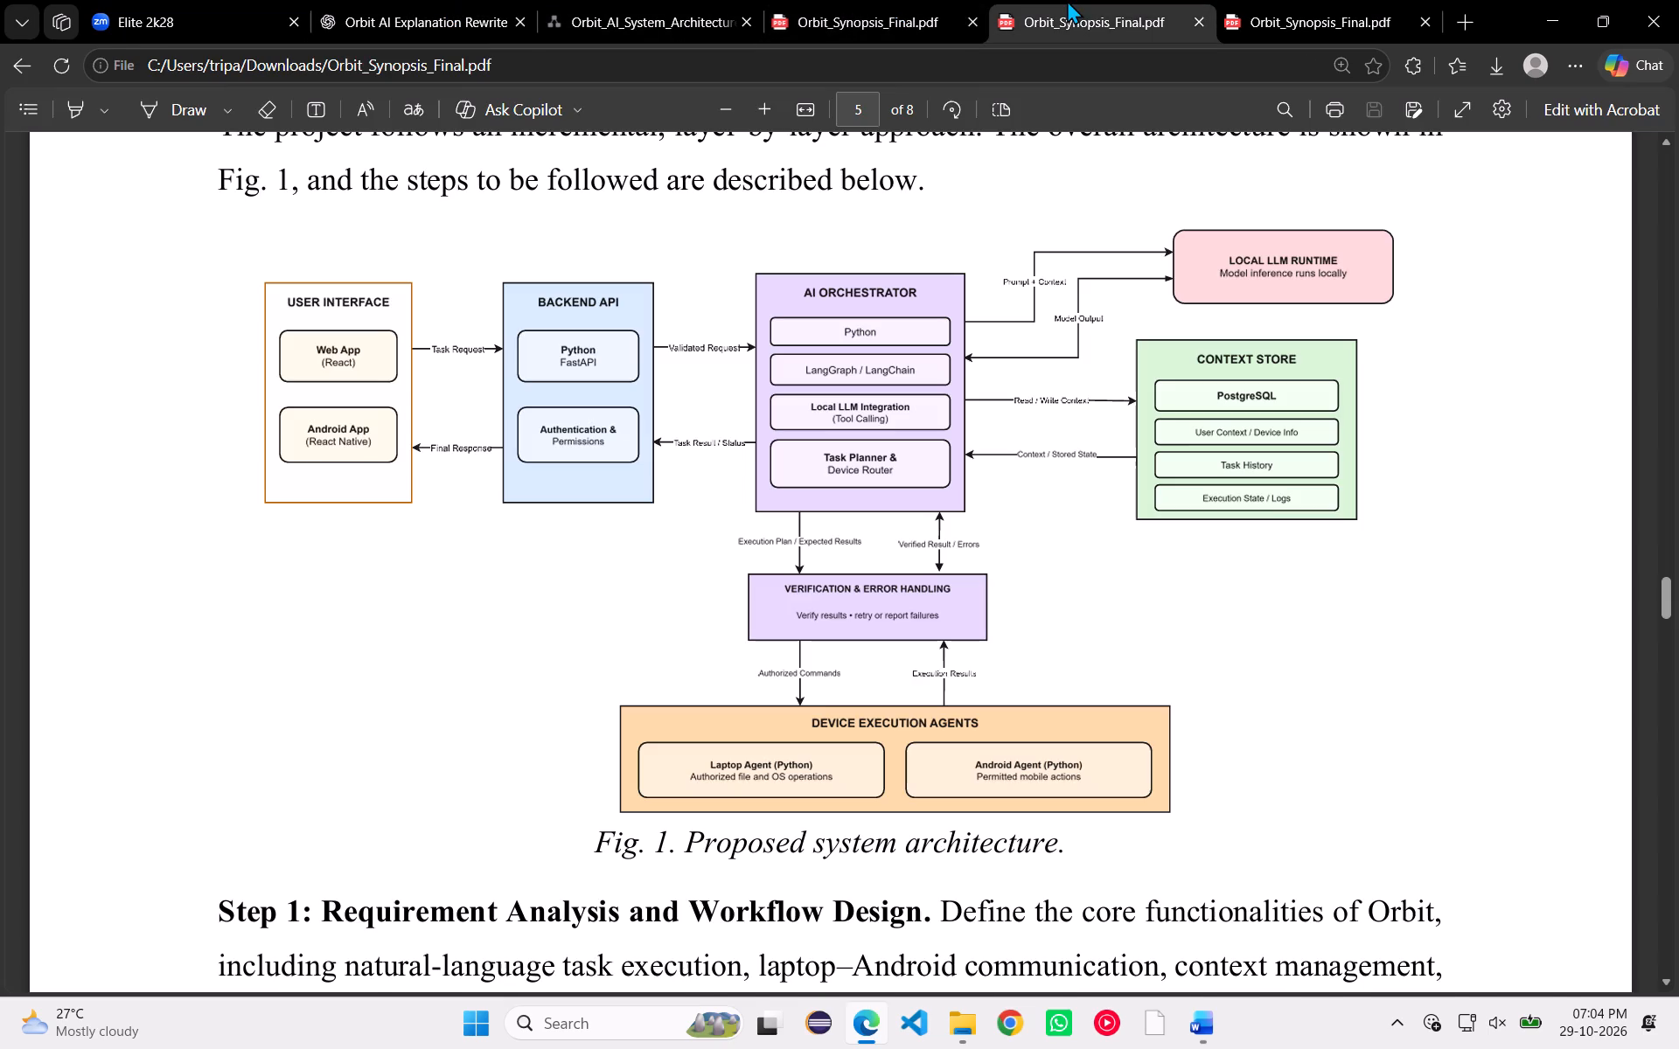
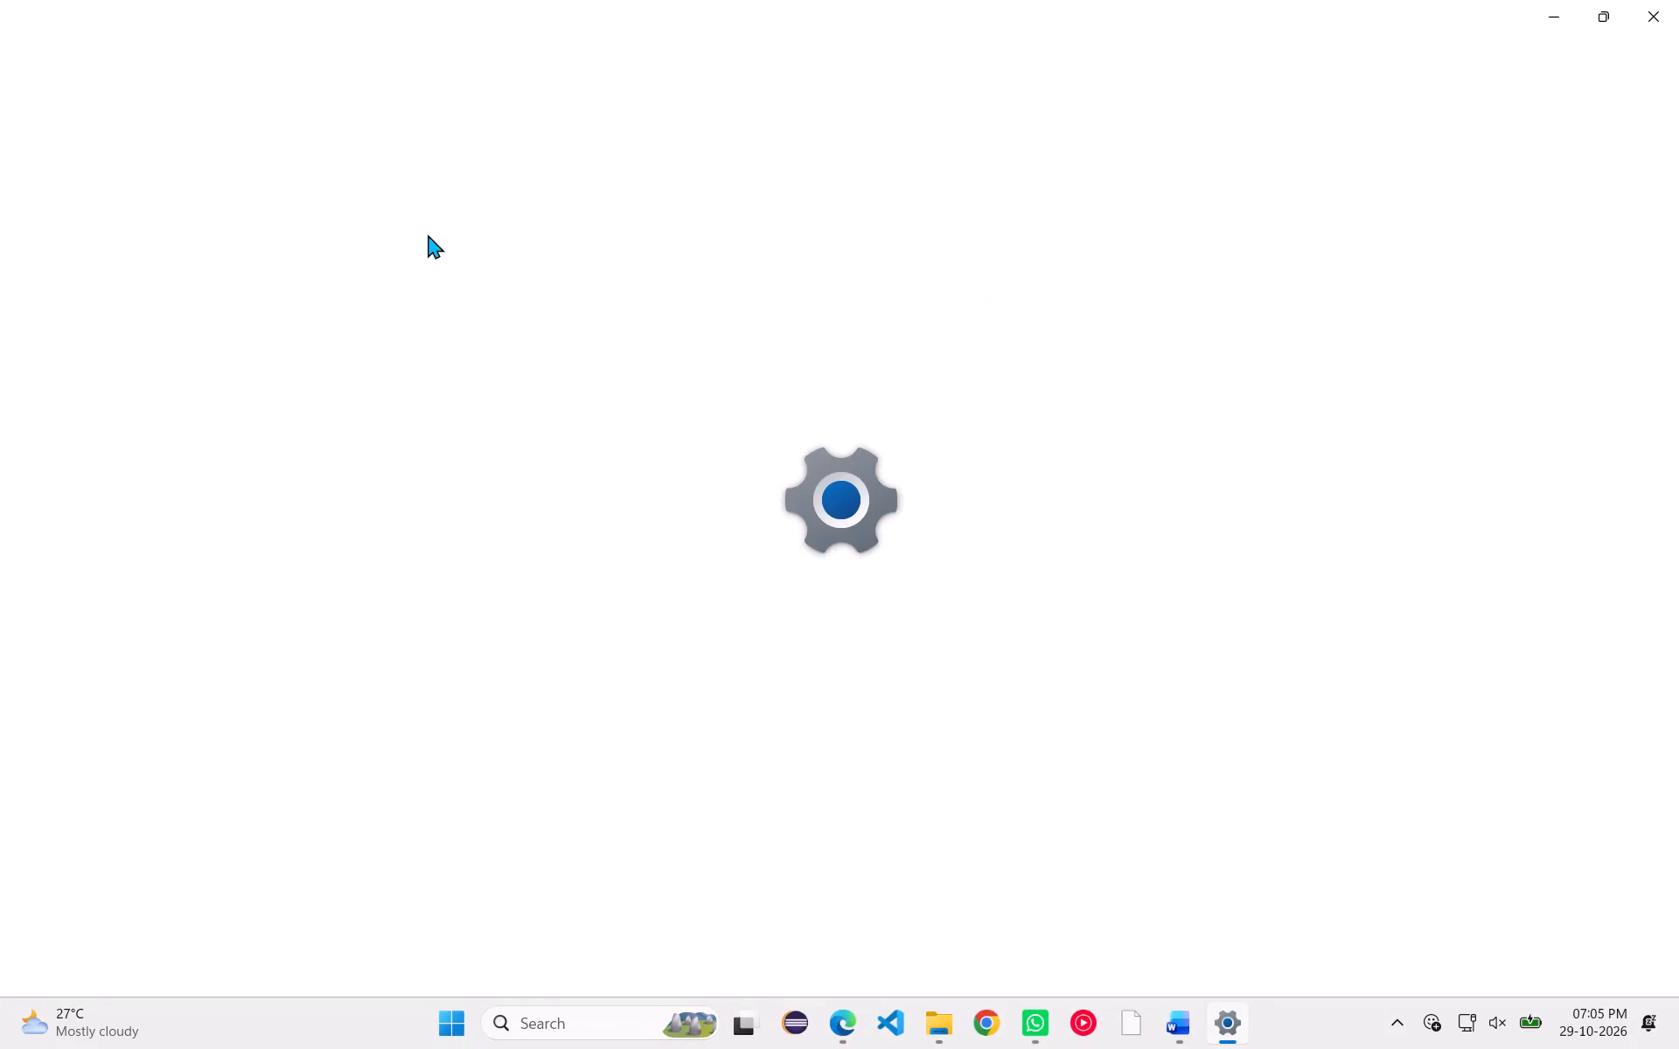
# Find the dark mode setting in Windows Settings, set the Windows colour mode to Dark, and close Settings.
pyautogui.write('dark')
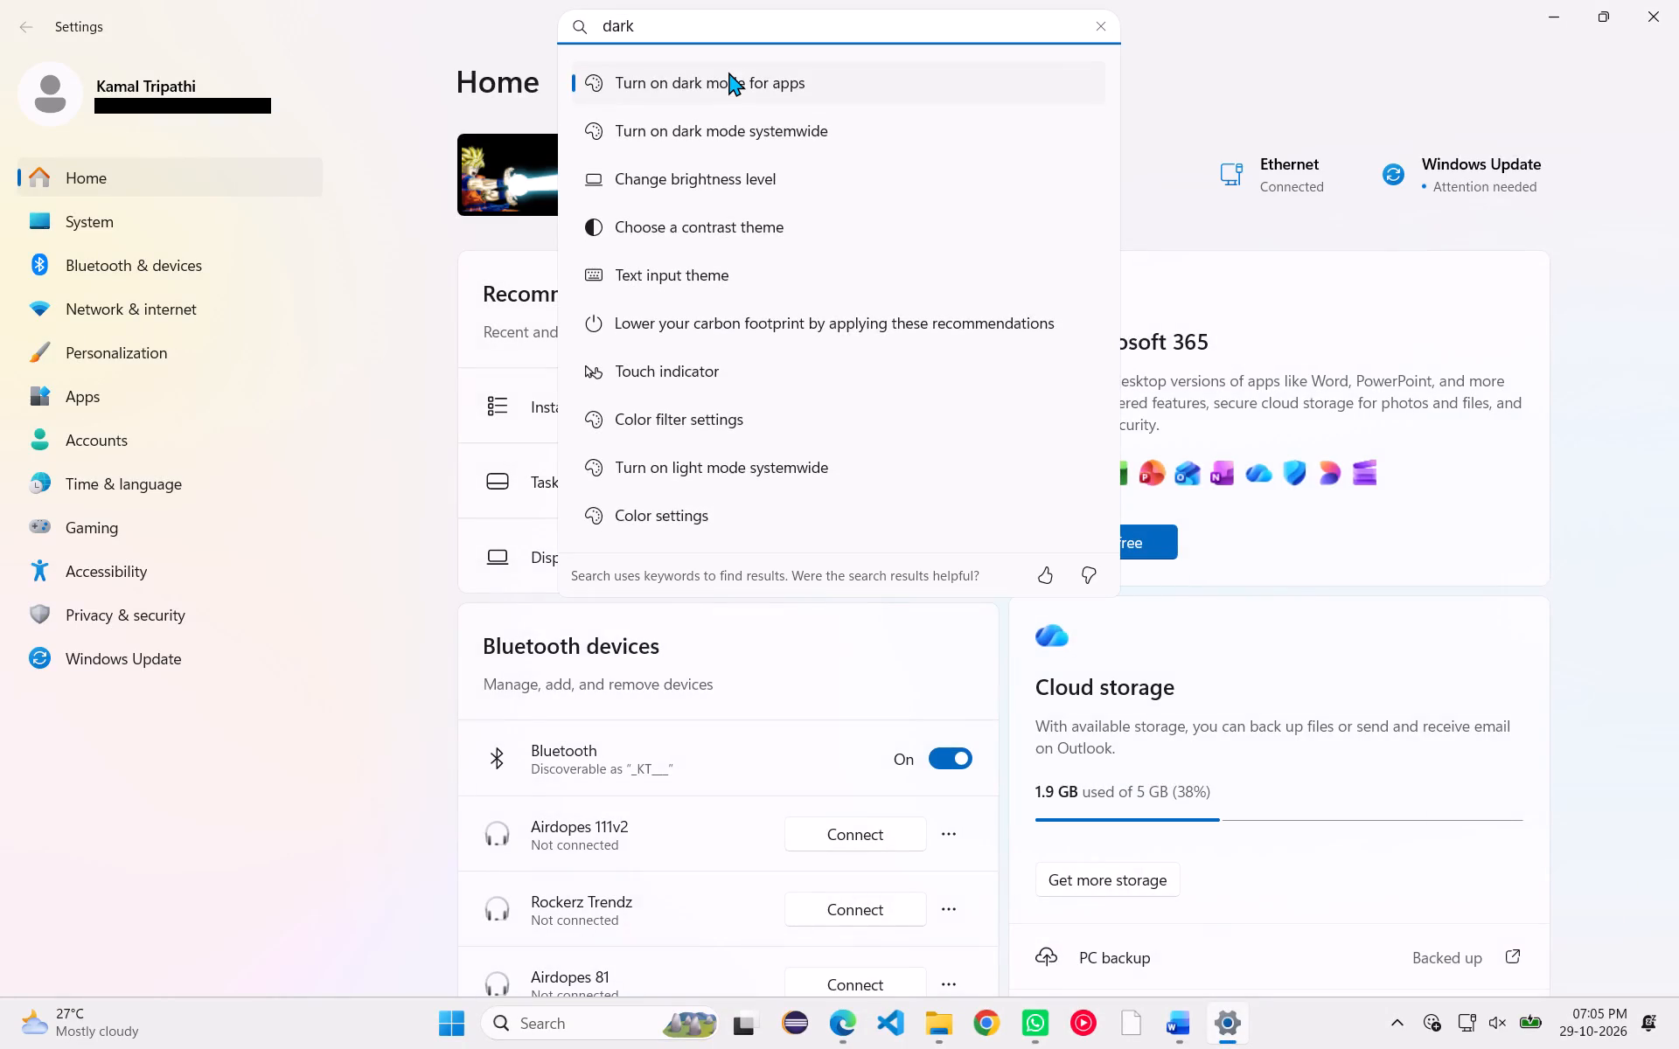
pyautogui.press('Return')
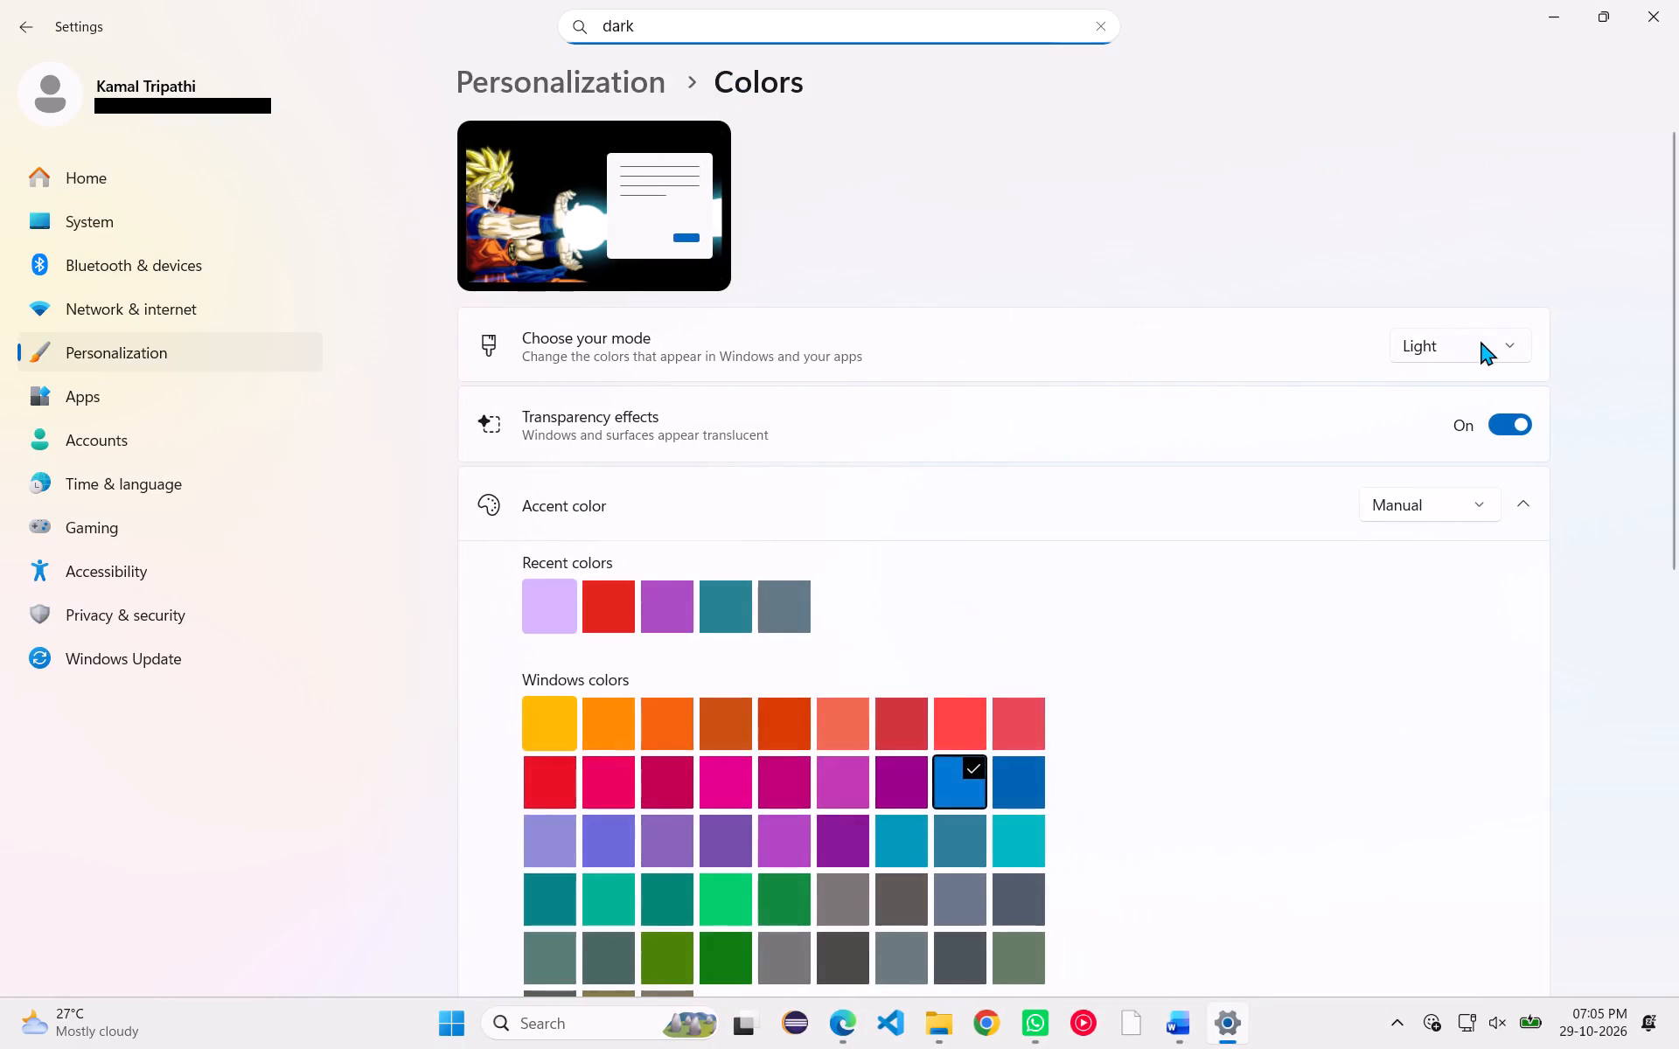
pyautogui.click(1494, 341)
pyautogui.click(1452, 383)
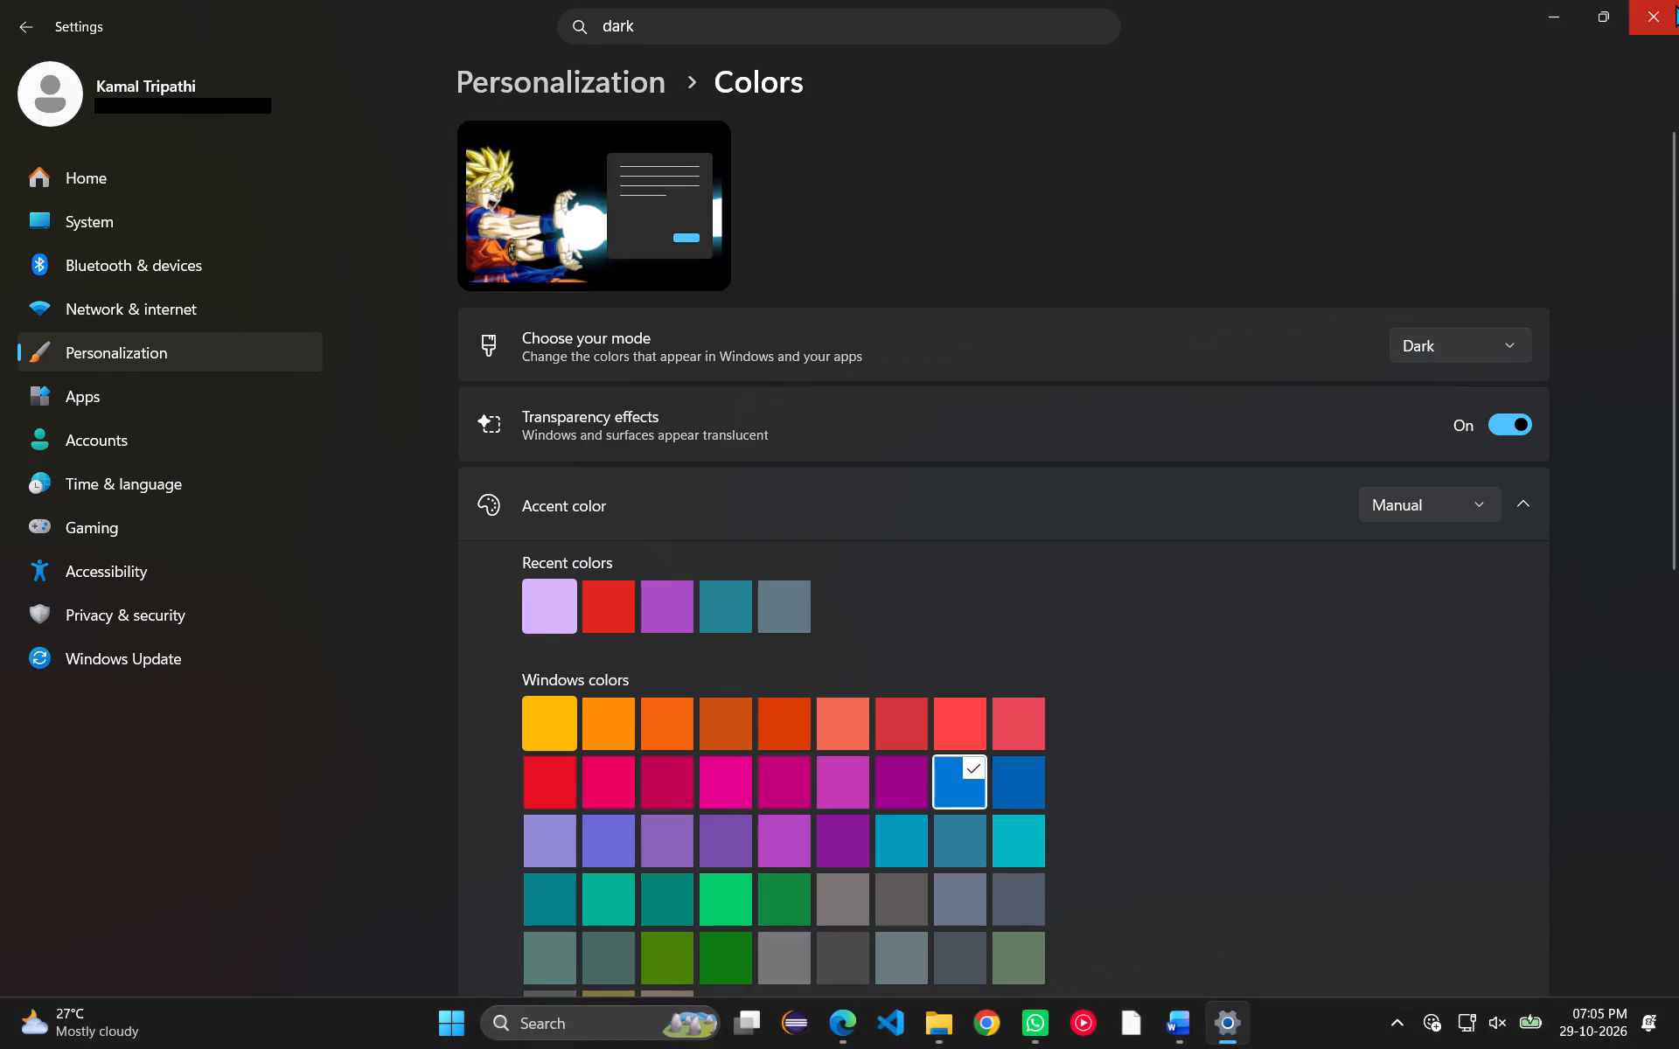
pyautogui.click(1672, 8)
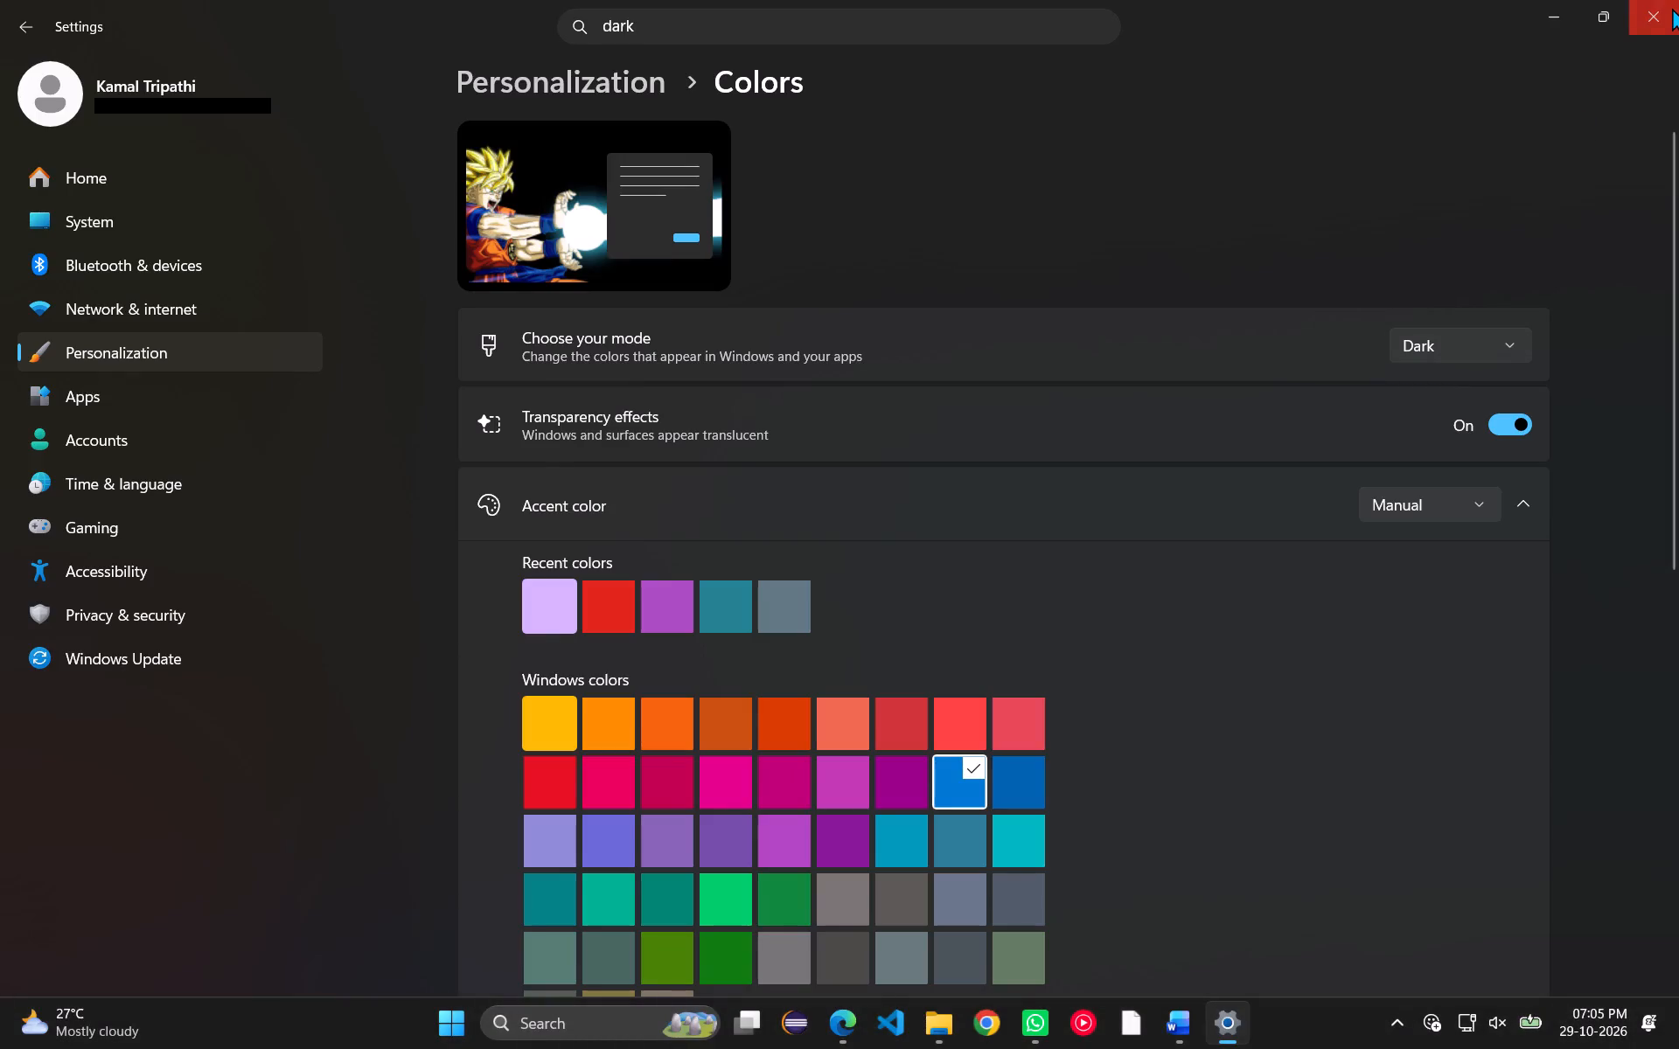
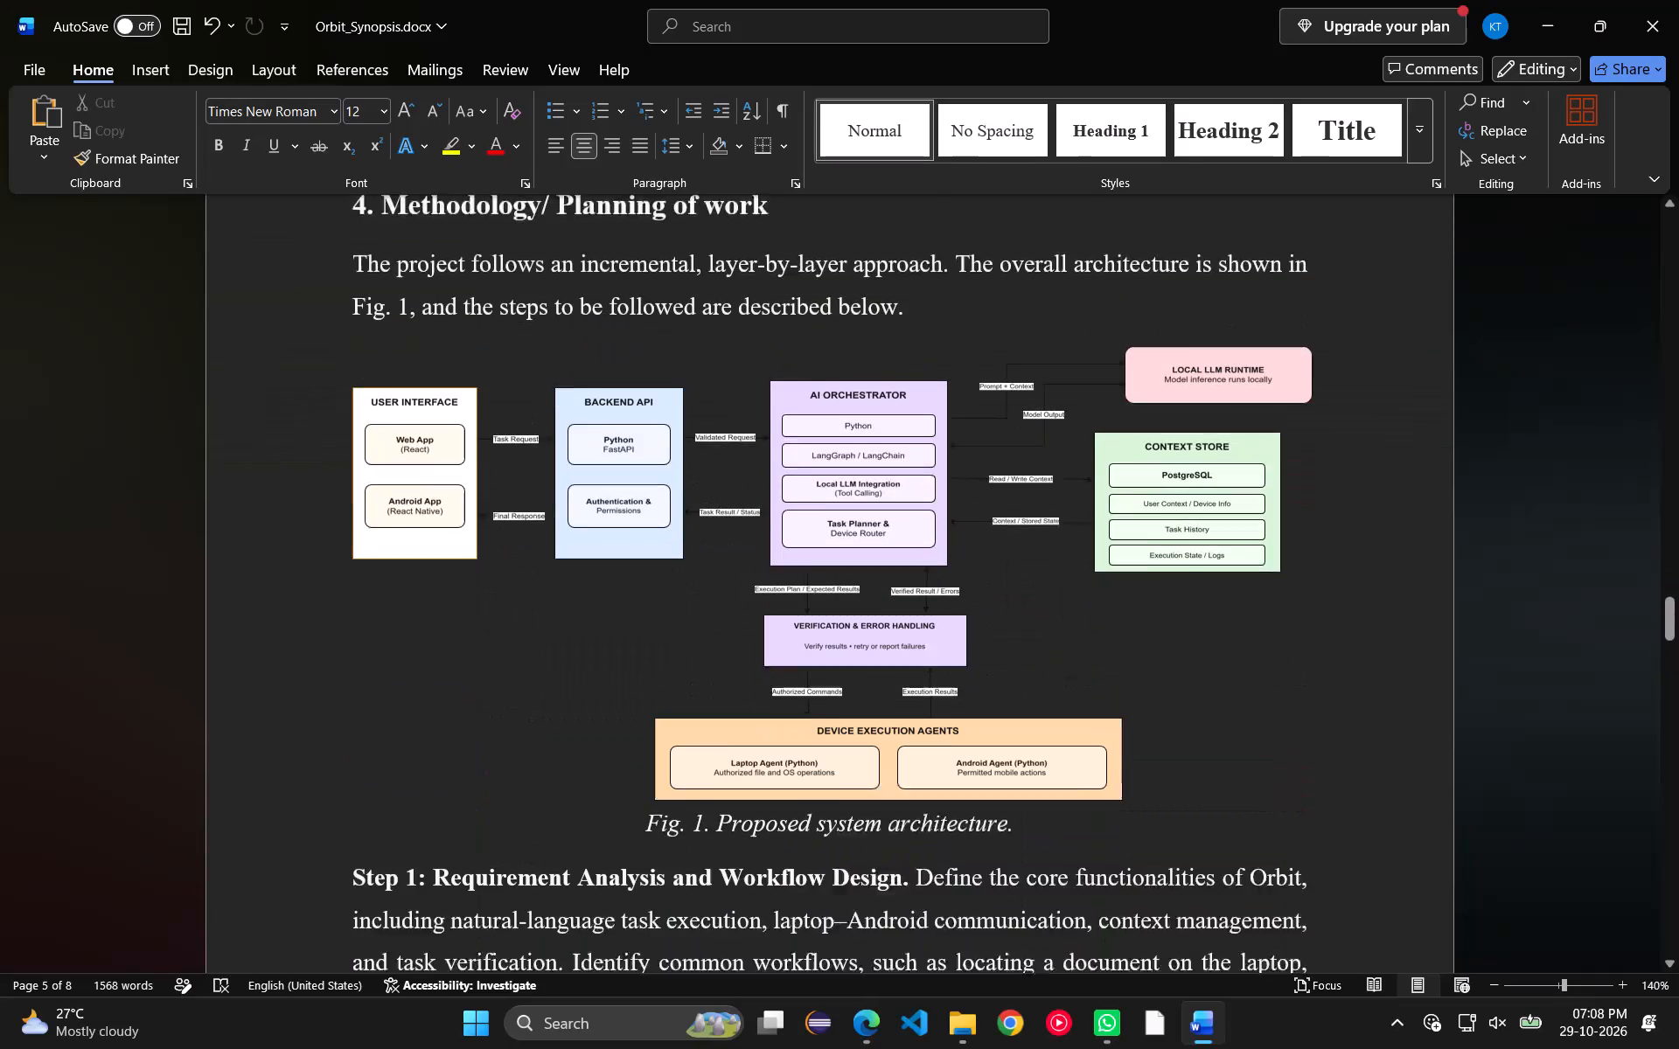
# Resize the Fig. 1 architecture diagram horizontally, making it slightly narrower so it fits within the text margins.
pyautogui.click(841, 523)
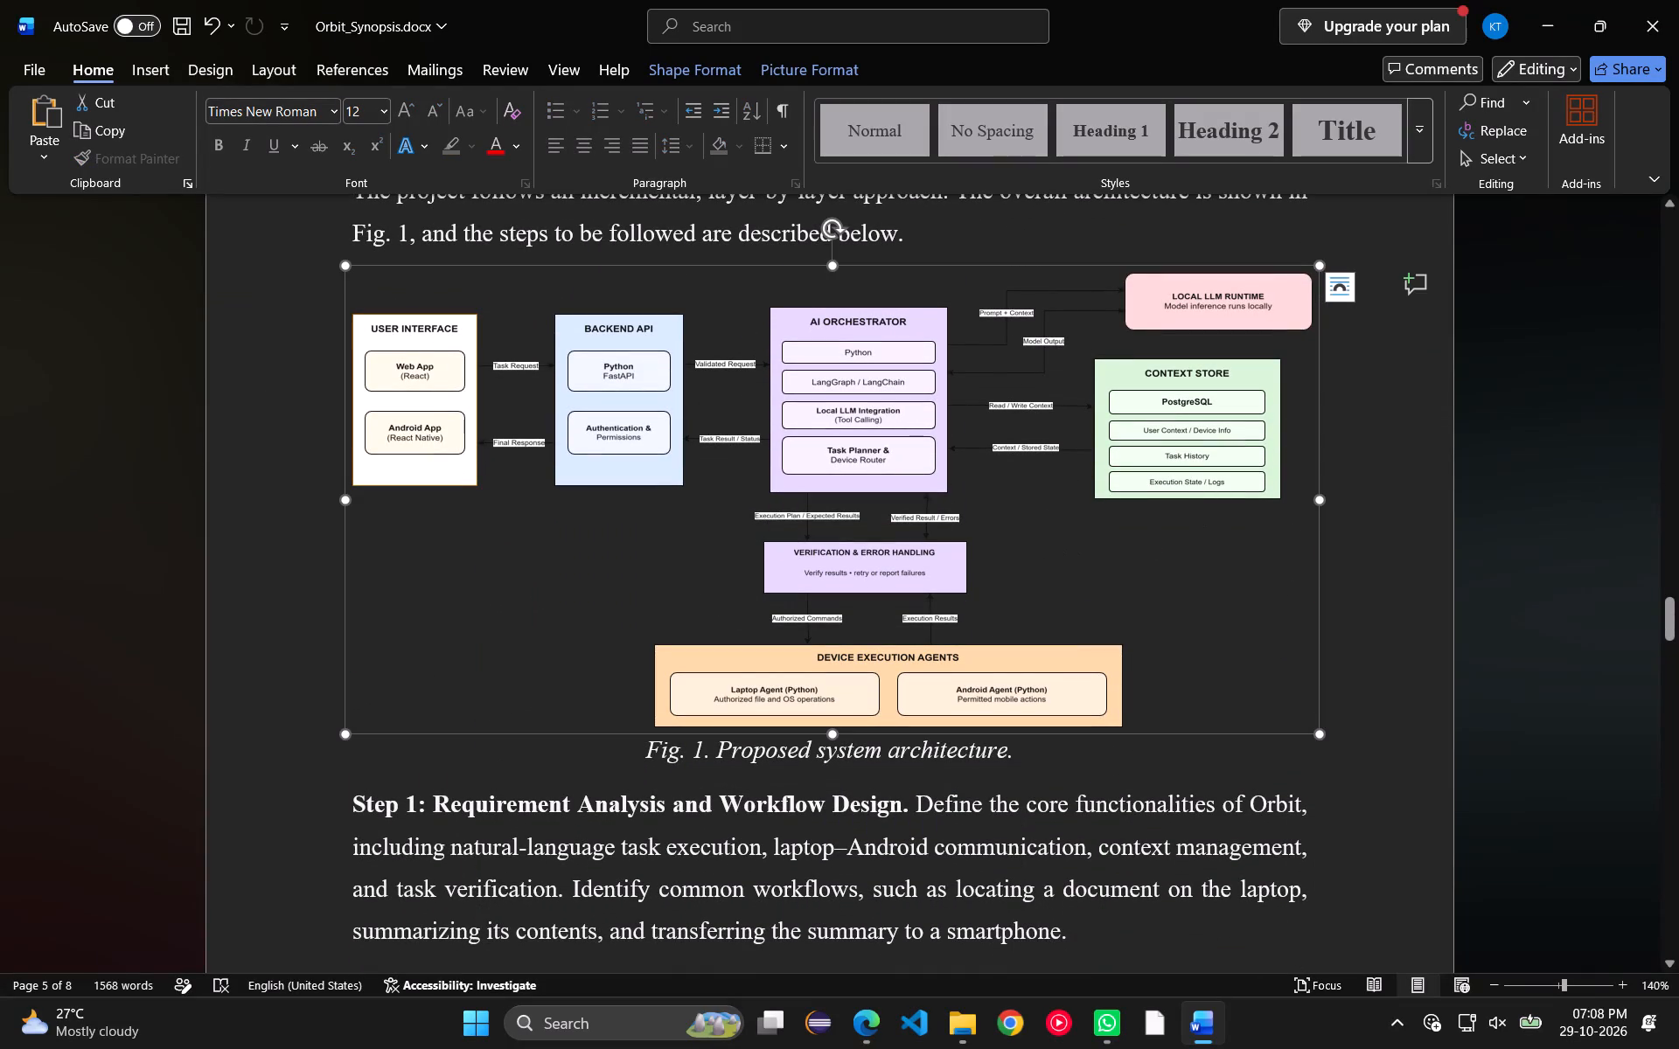
pyautogui.moveTo(1320, 495); pyautogui.dragTo(1386, 490)
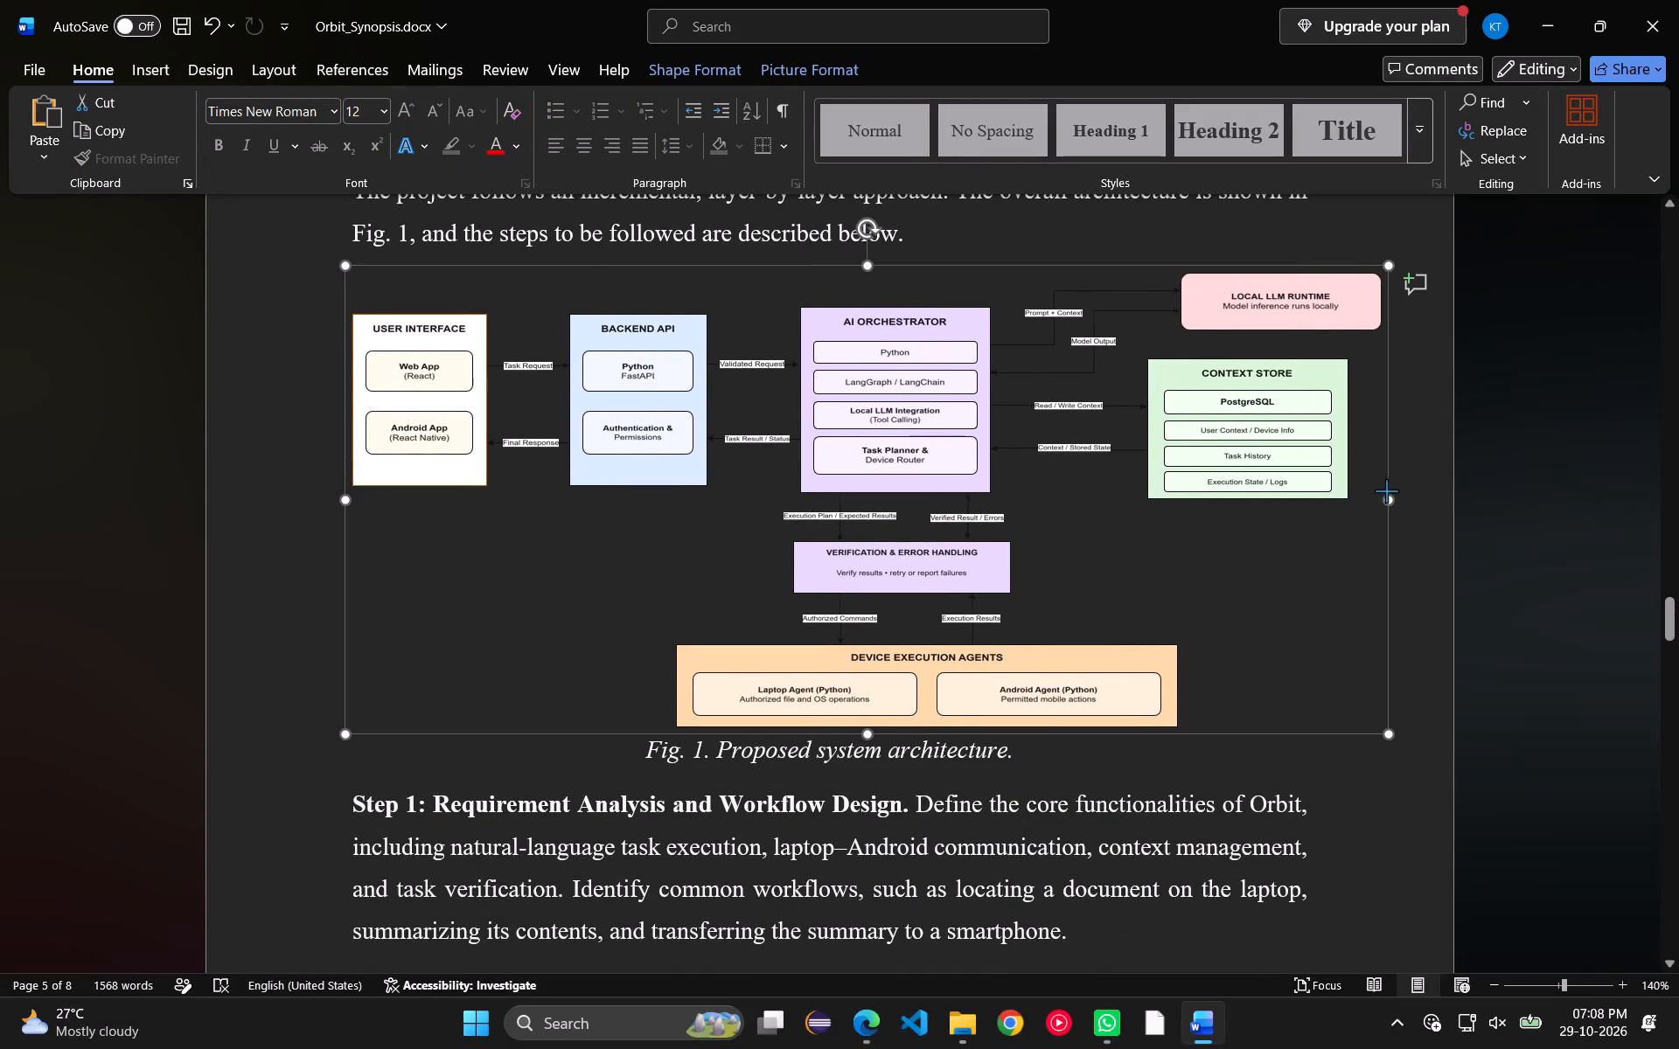
pyautogui.moveTo(1386, 490); pyautogui.dragTo(1381, 491)
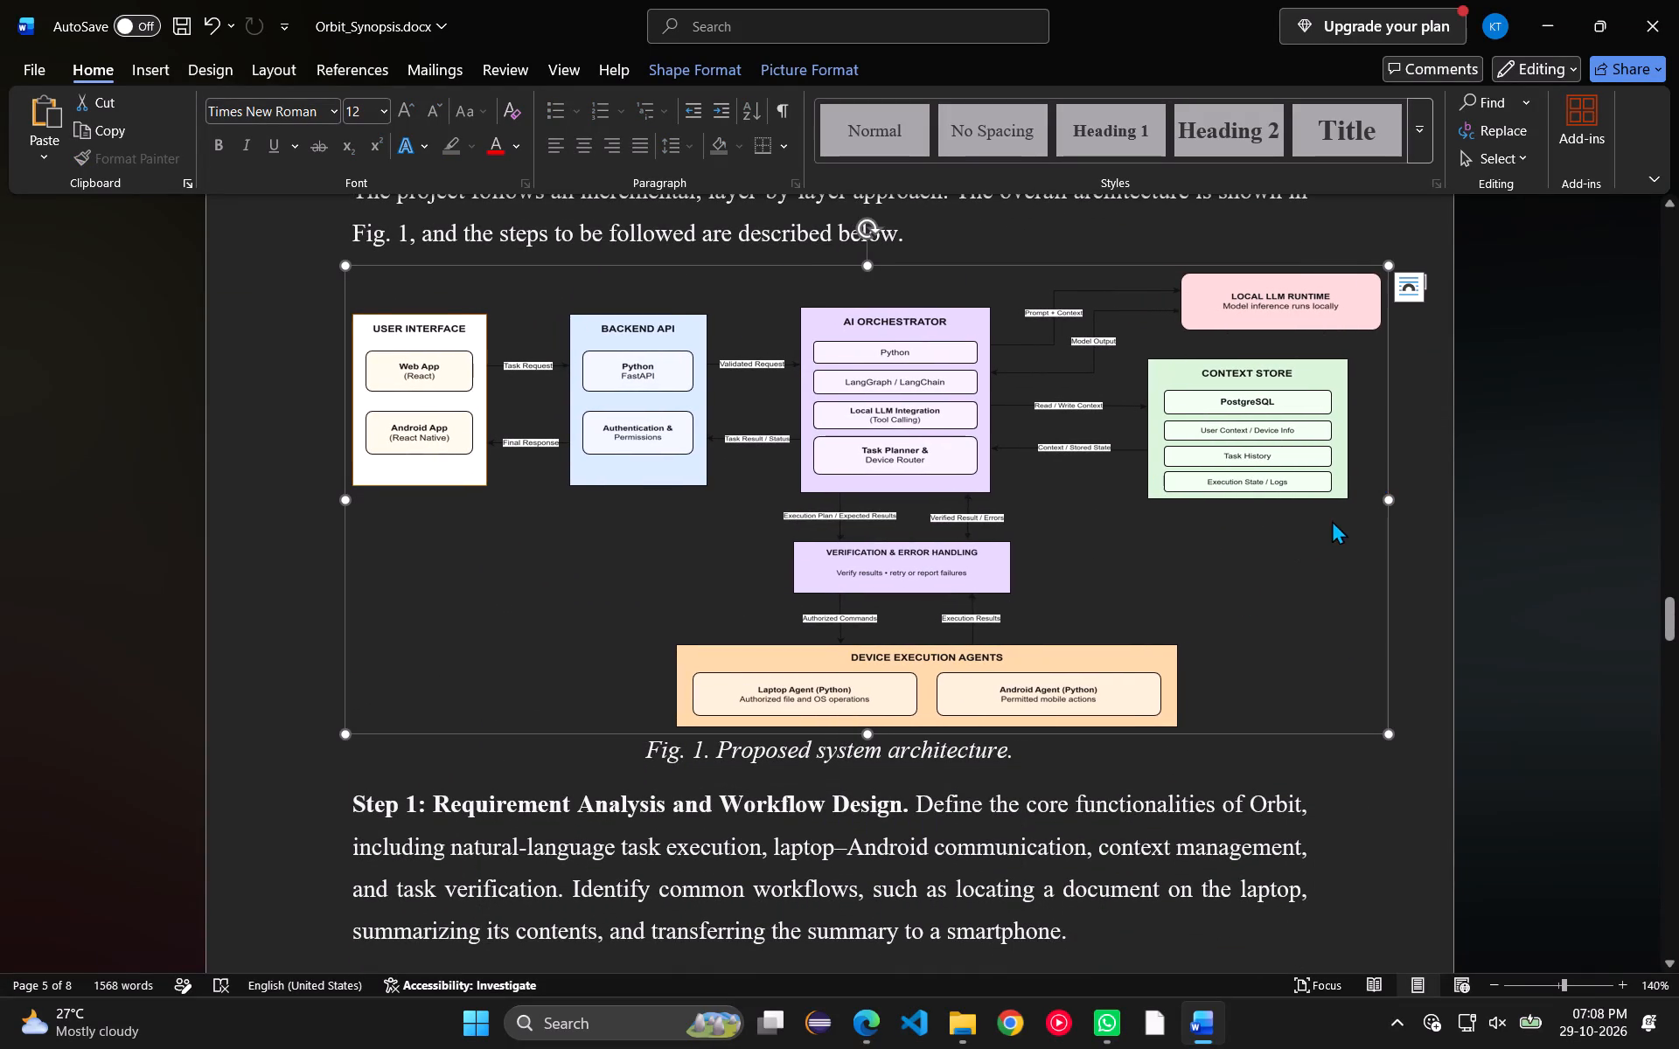
pyautogui.moveTo(1390, 497); pyautogui.dragTo(1318, 498)
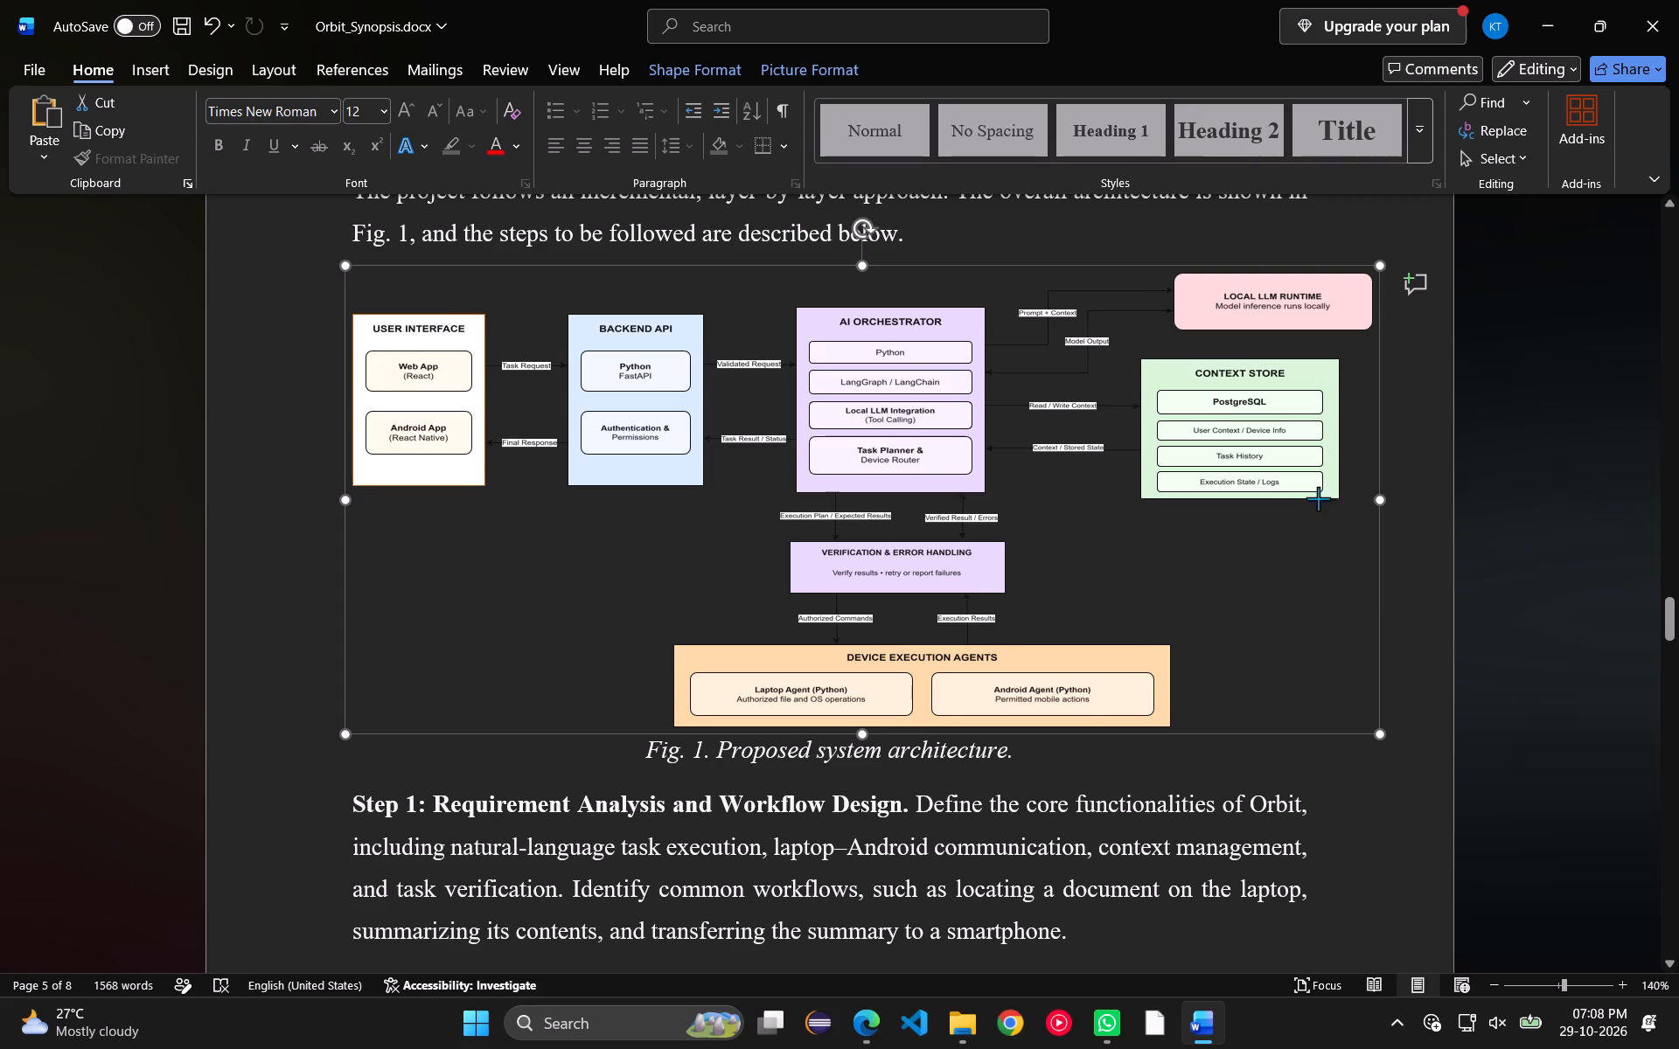
pyautogui.moveTo(1318, 498); pyautogui.dragTo(1281, 505)
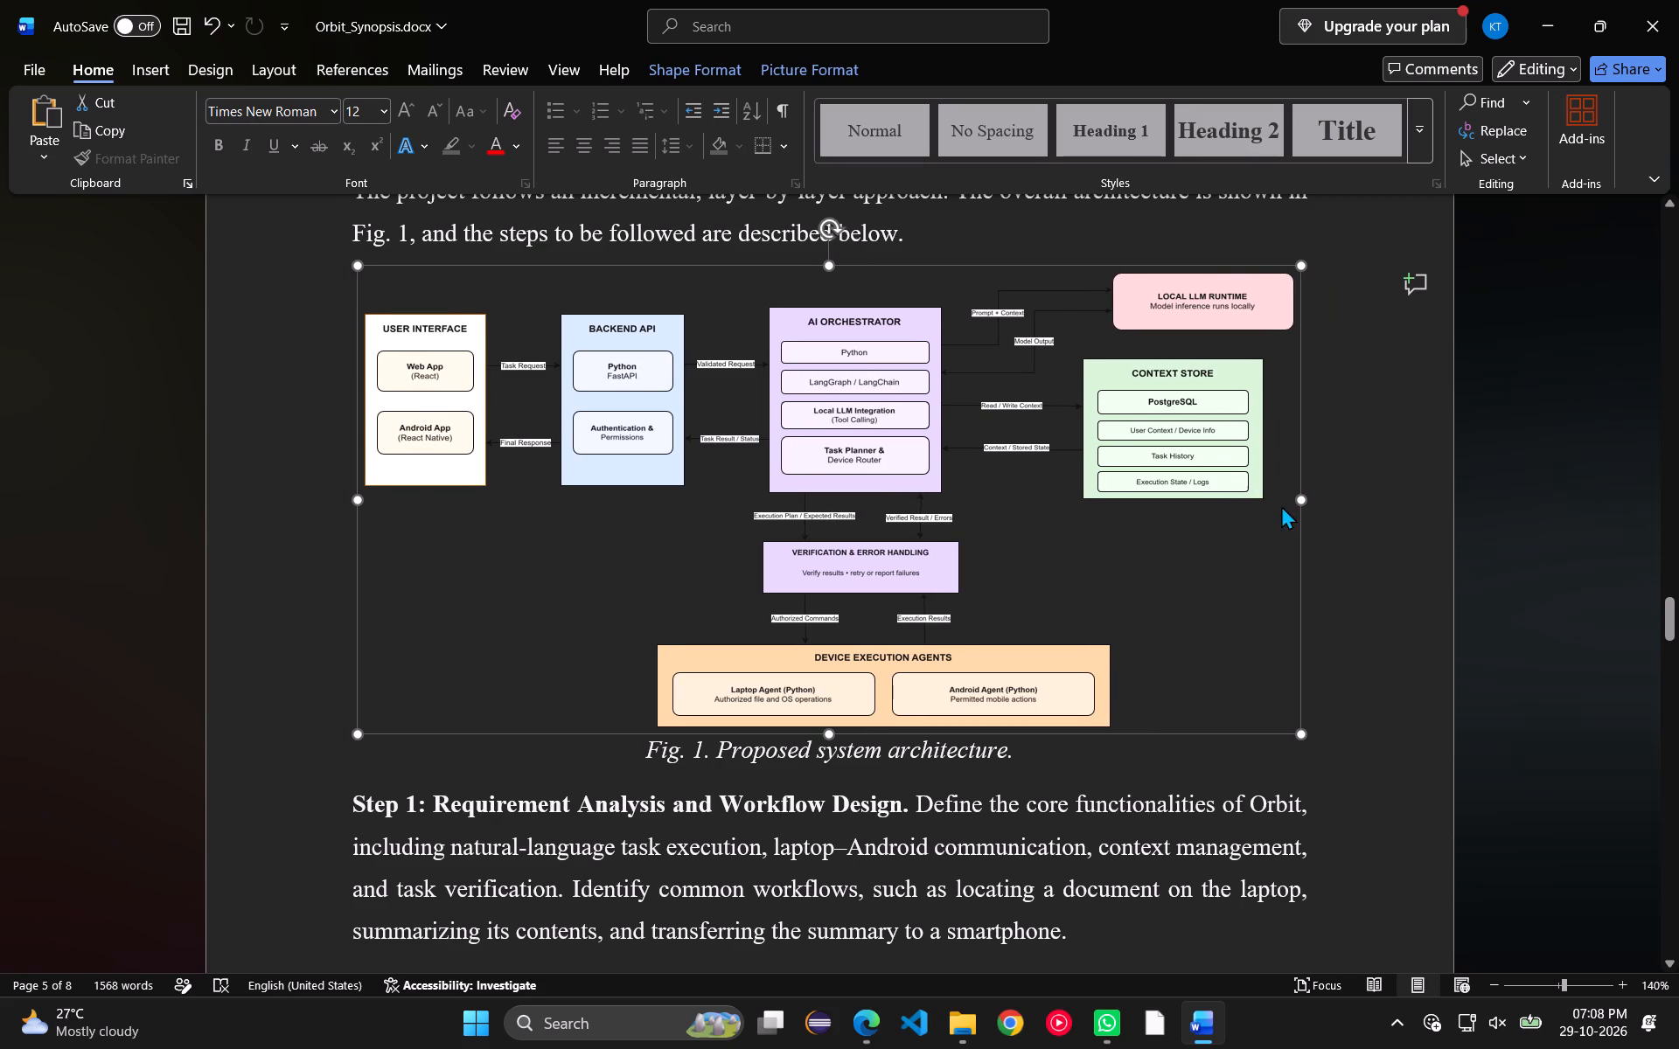
# Open the context options at the empty area of the Fig. 1 diagram beneath the Context Store block.
pyautogui.click(1202, 550)
pyautogui.rightClick(1202, 550)
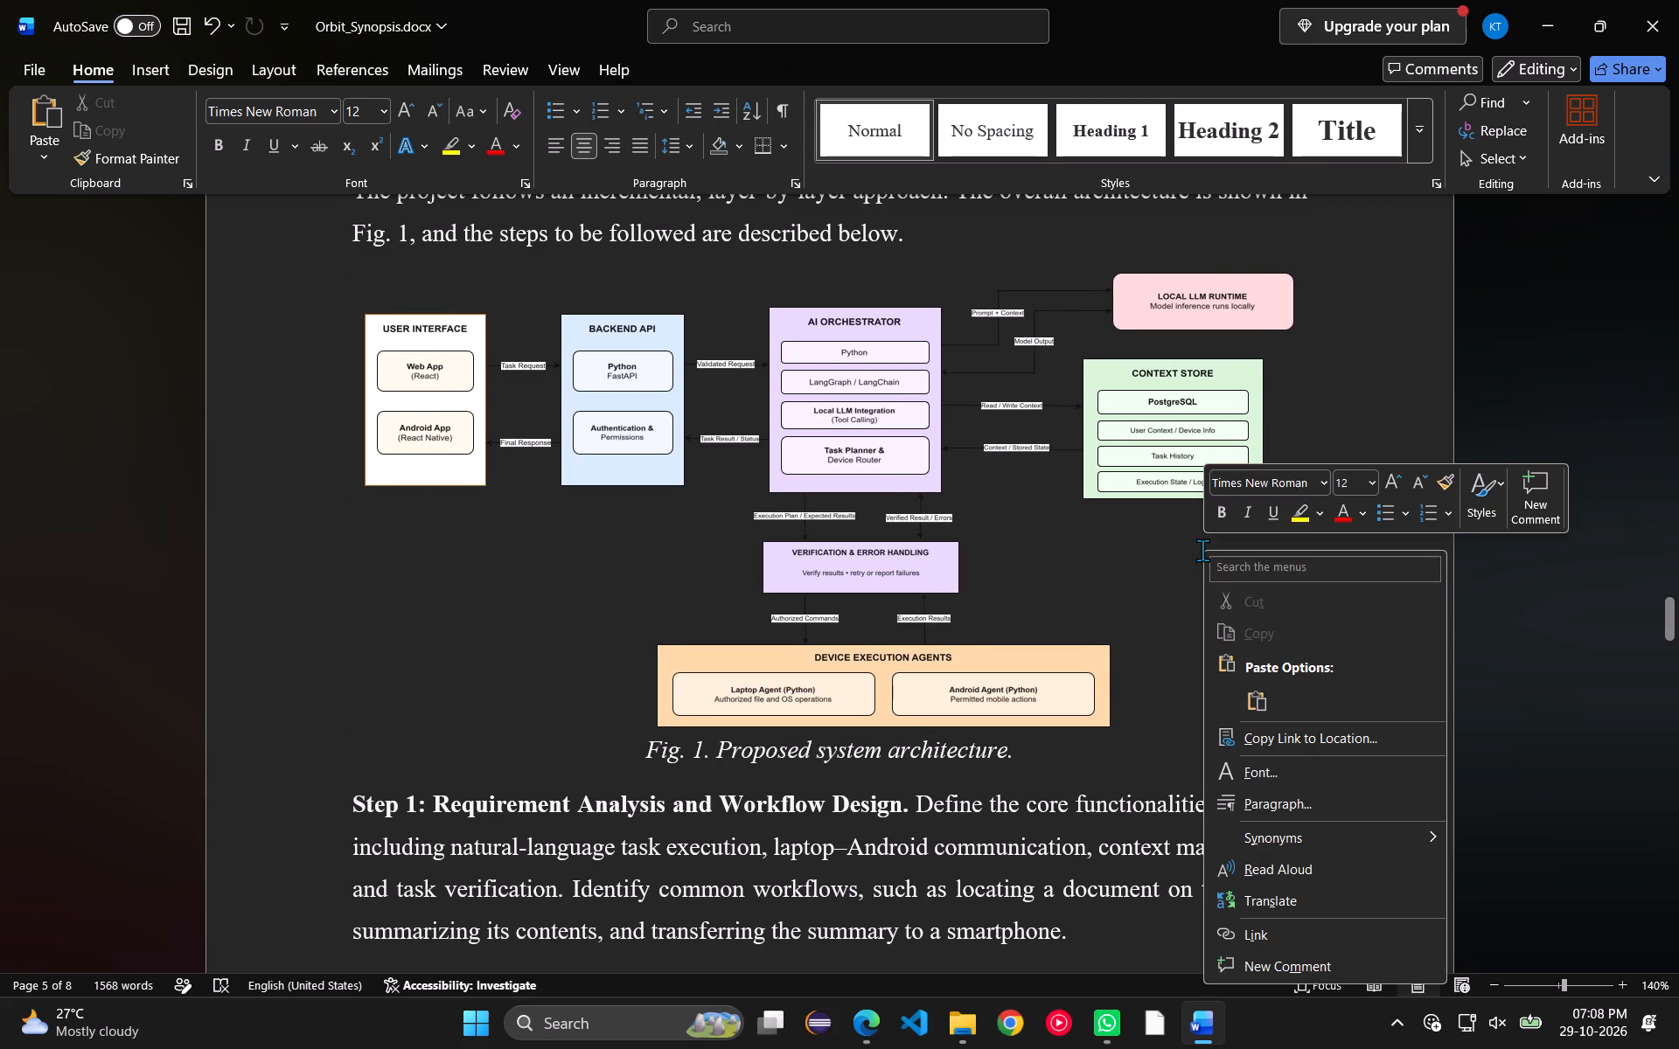
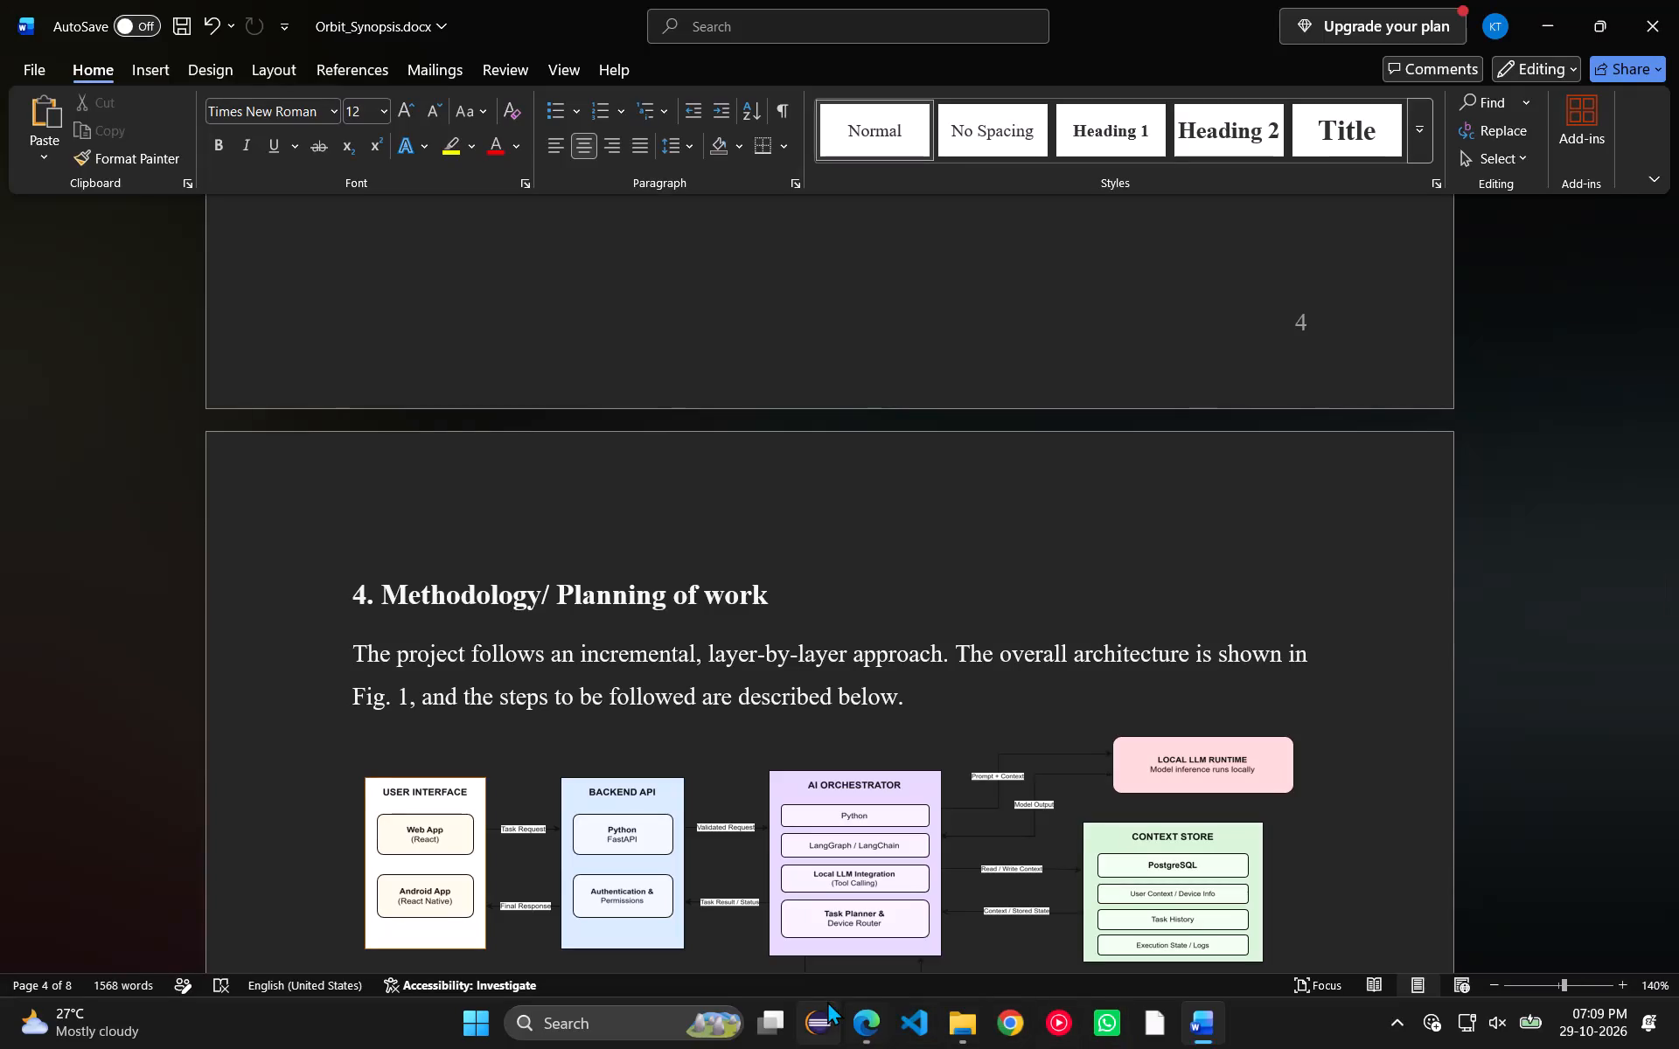
# Switch to Microsoft Edge to view Fig. 1 in the exported Orbit_Synopsis_Final.pdf.
pyautogui.click(868, 1017)
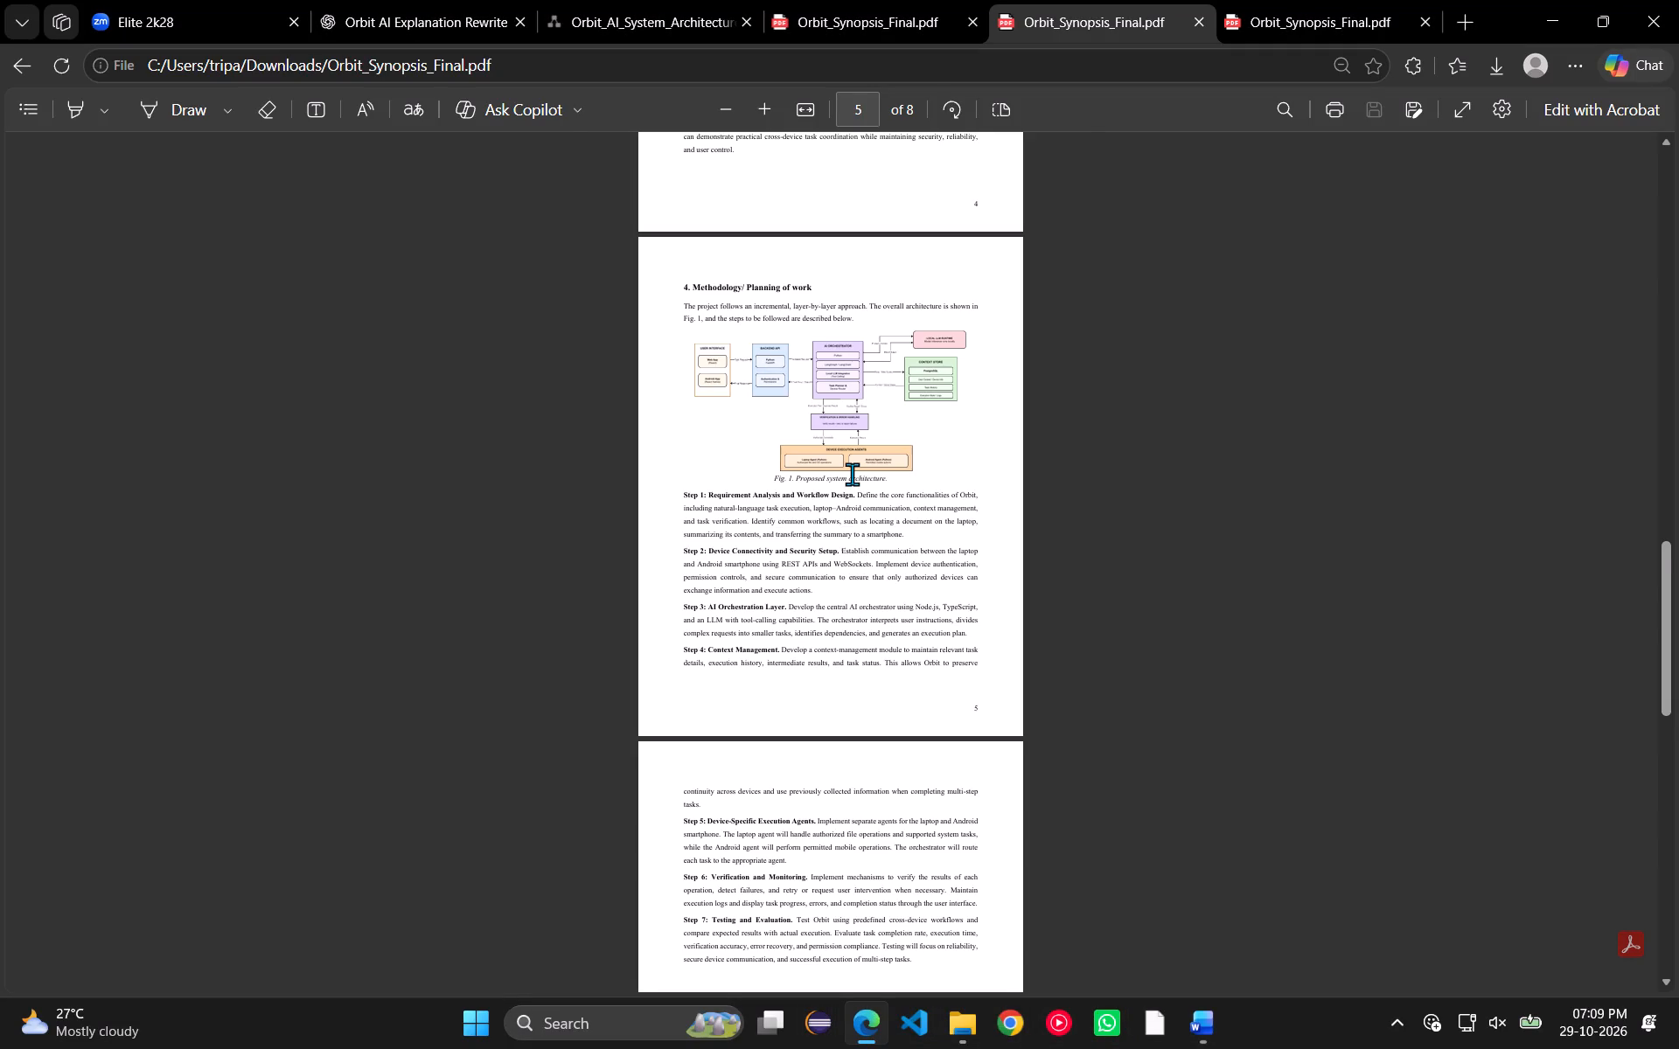
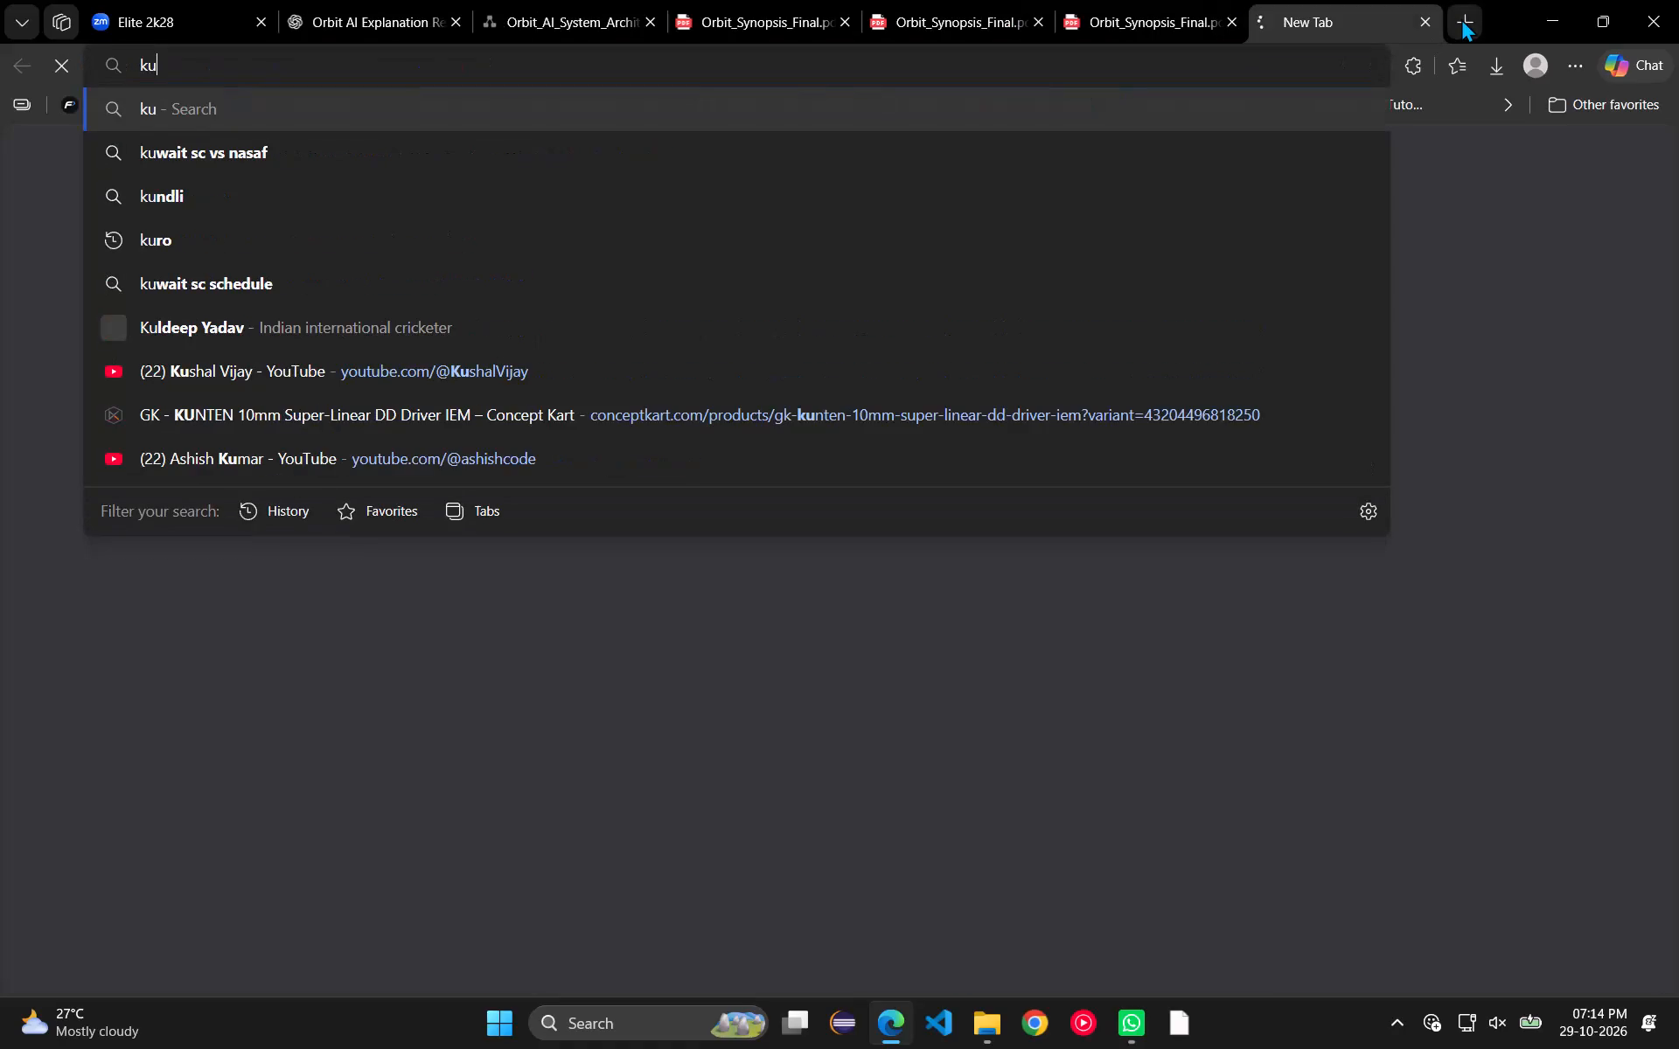
# Search the web for "qutub minar" in the new browser tab and copy the search phrase from the results page.
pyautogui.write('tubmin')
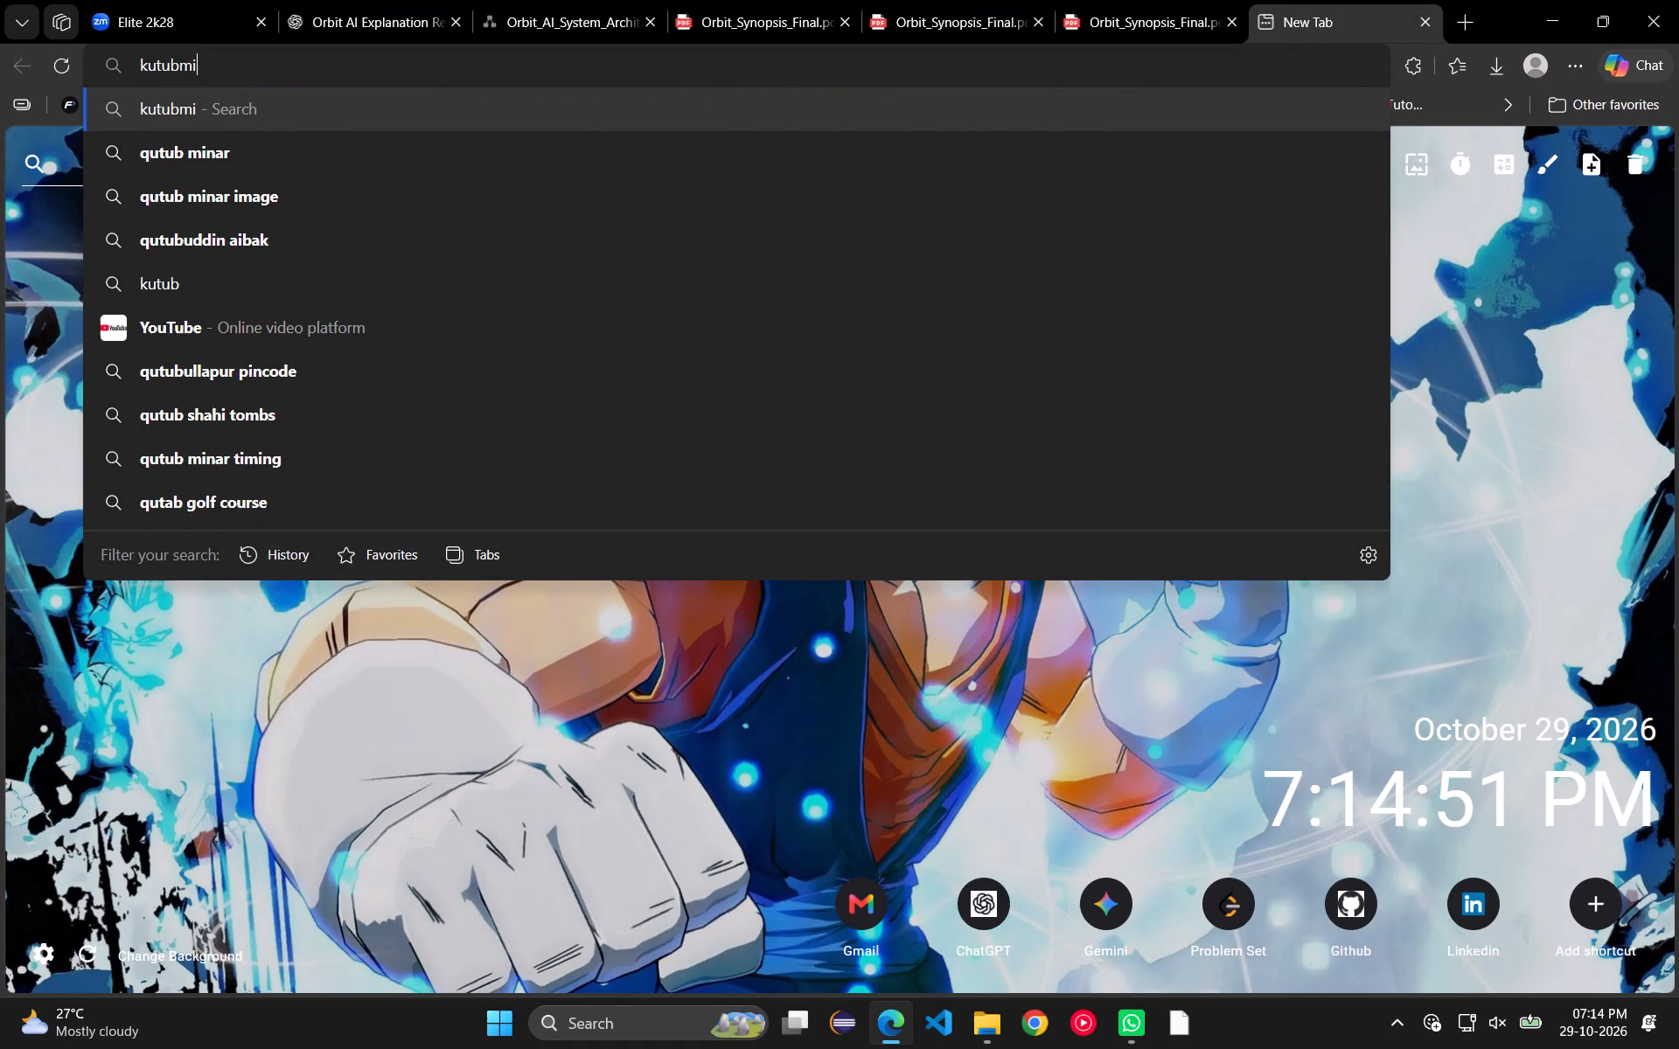
pyautogui.click(474, 135)
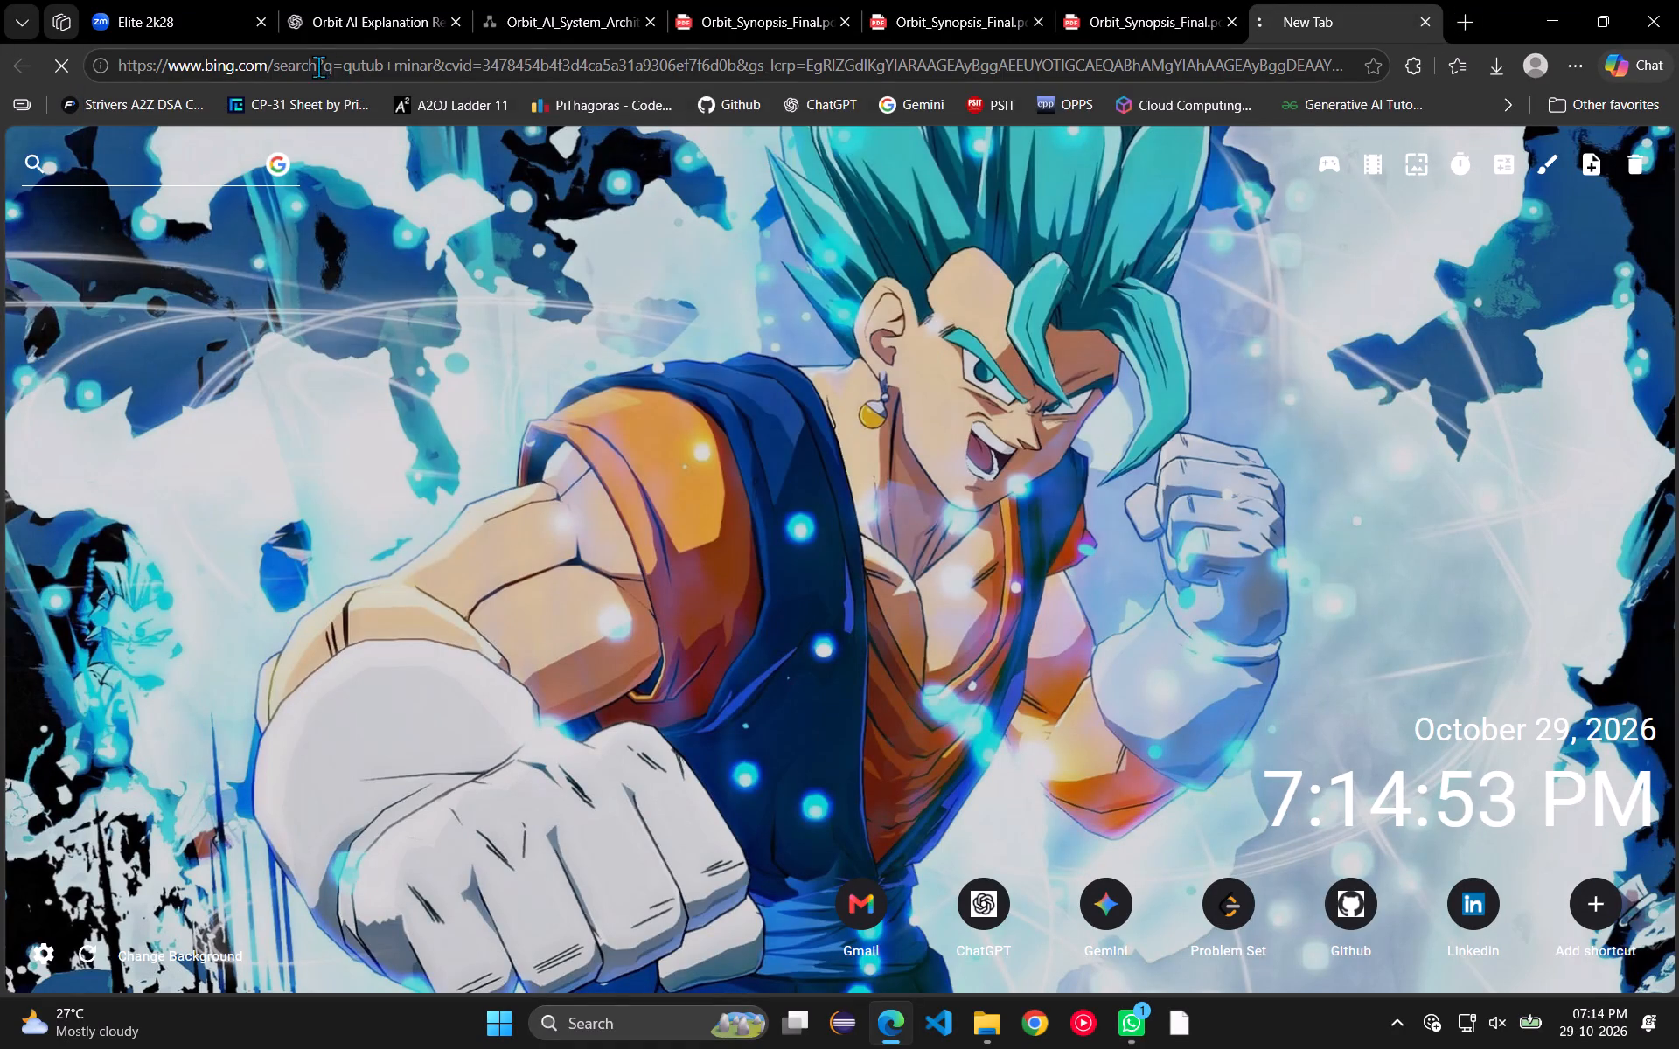
pyautogui.moveTo(360, 141); pyautogui.dragTo(195, 130)
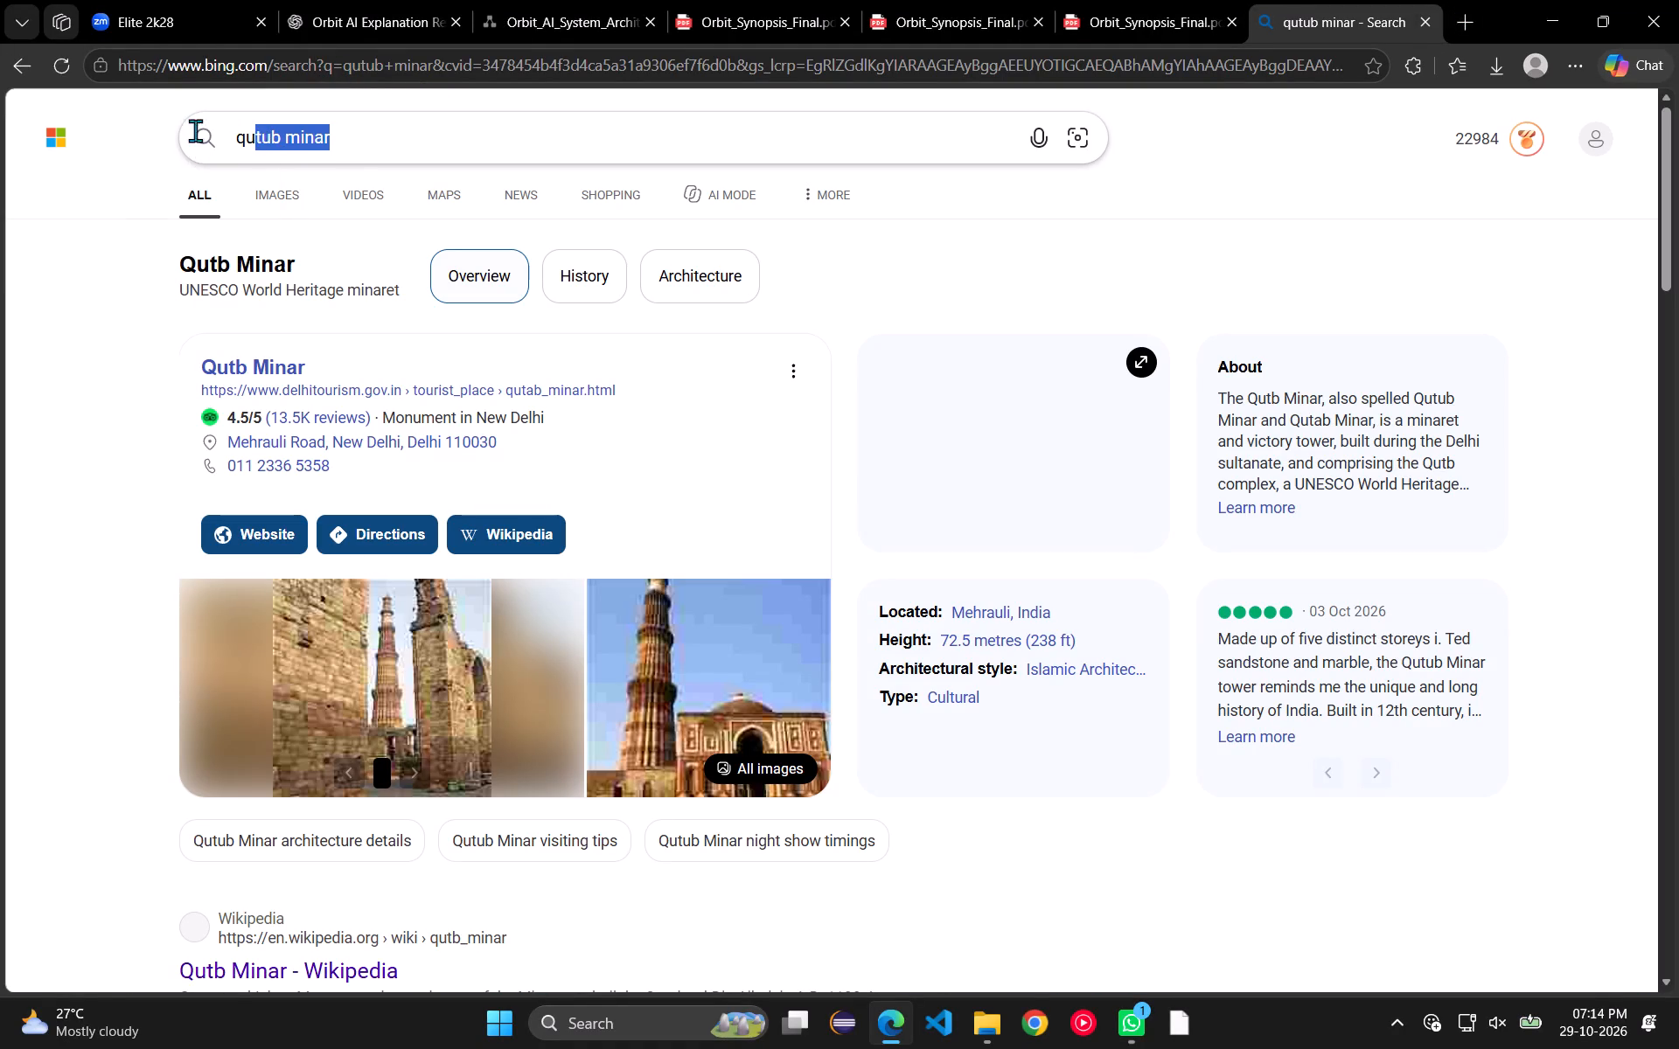
pyautogui.moveTo(195, 130); pyautogui.dragTo(188, 133)
pyautogui.hotkey('ctrl', 'c')
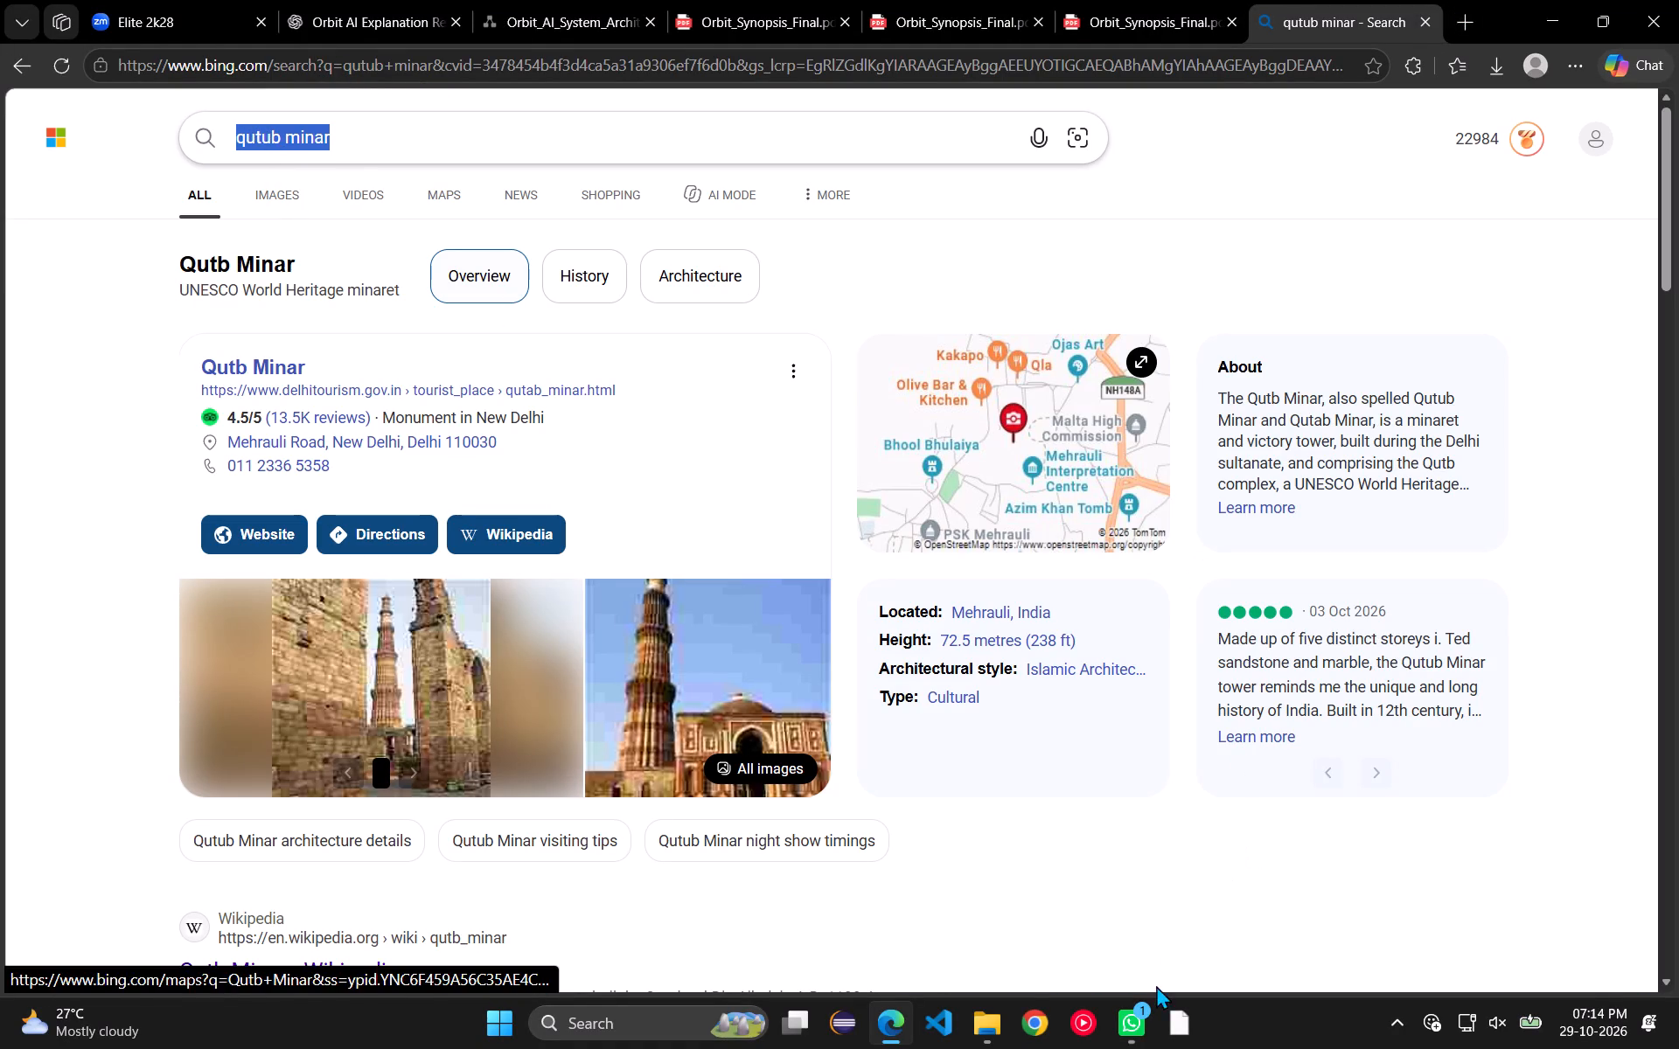
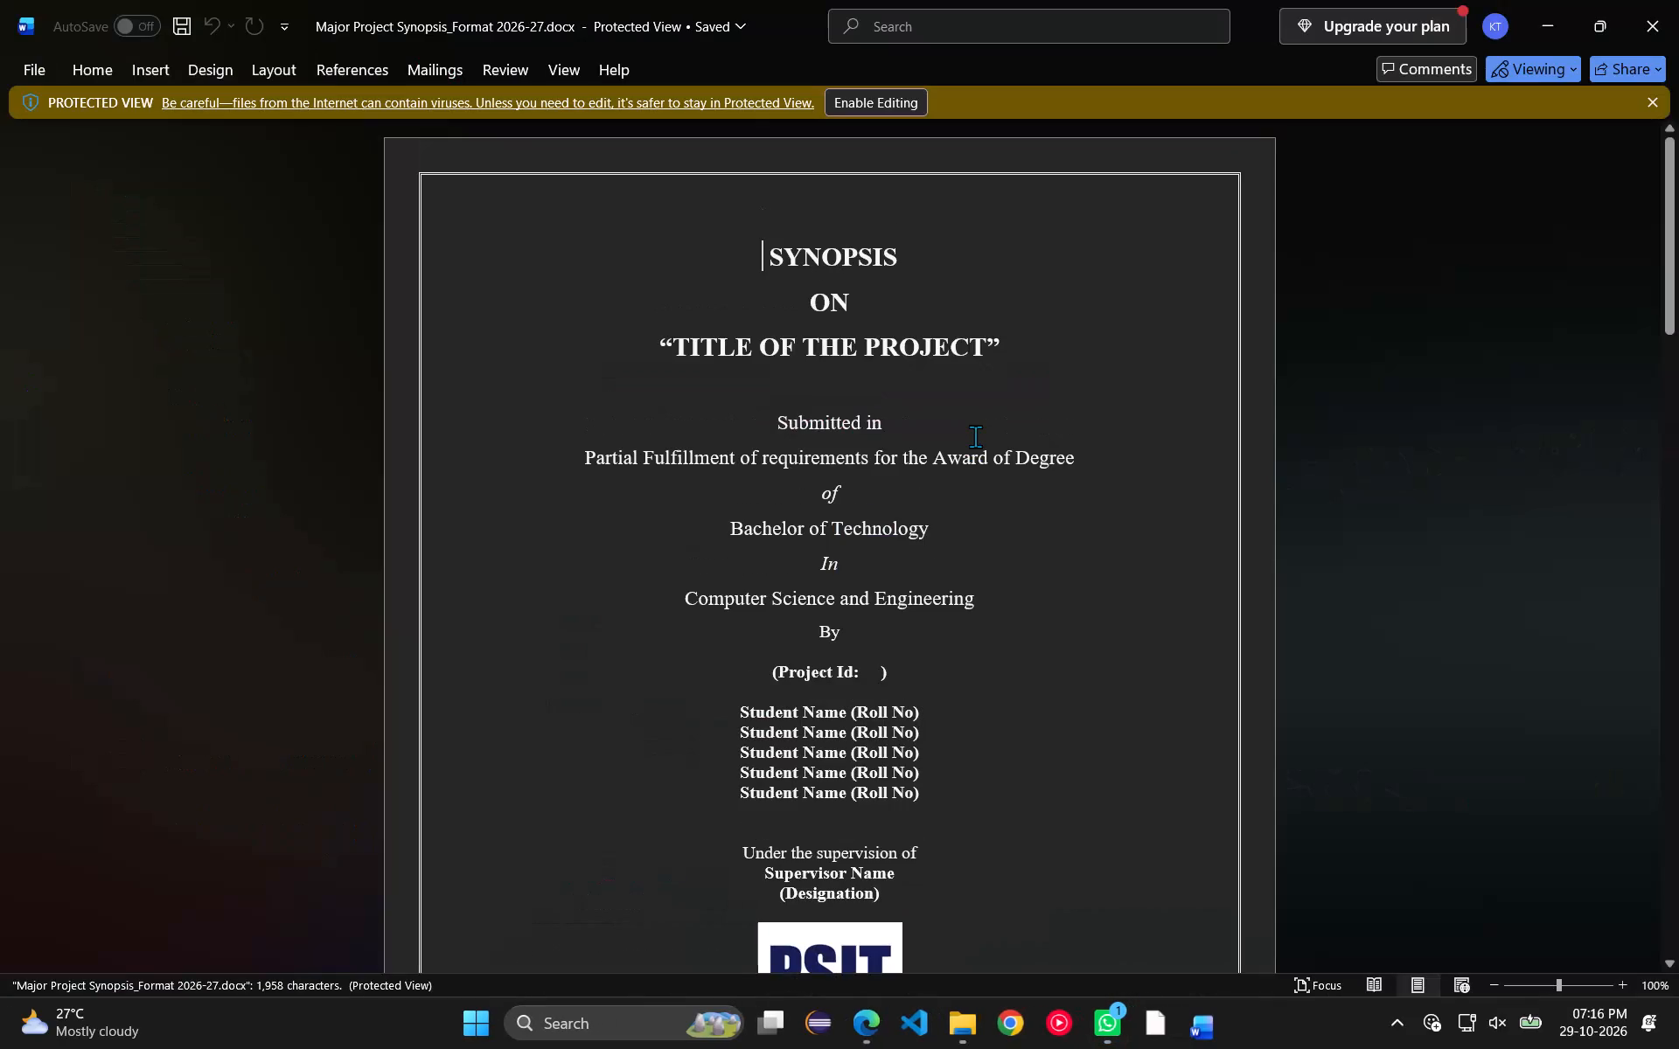
# Look through the Major Project Synopsis_Format 2026-27 document, examining its cover page layout and the required synopsis sections.
pyautogui.scroll(-12, 975, 436)
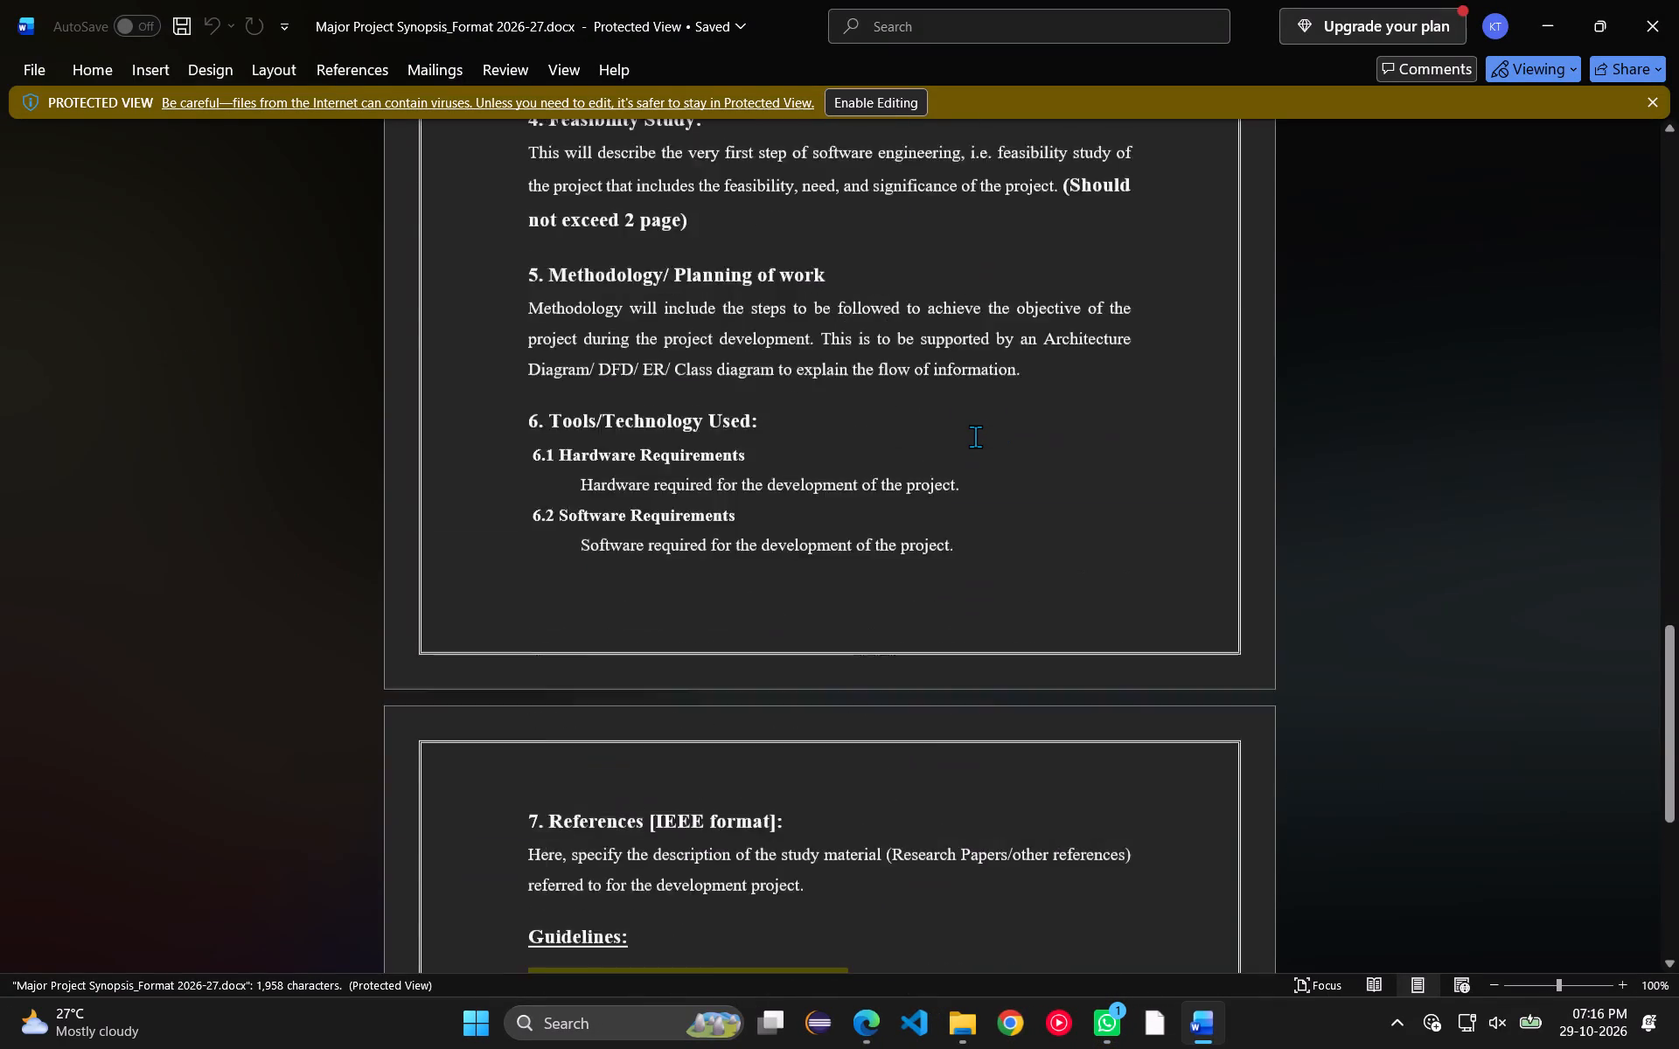
pyautogui.scroll(-2, 975, 436)
pyautogui.scroll(6, 975, 436)
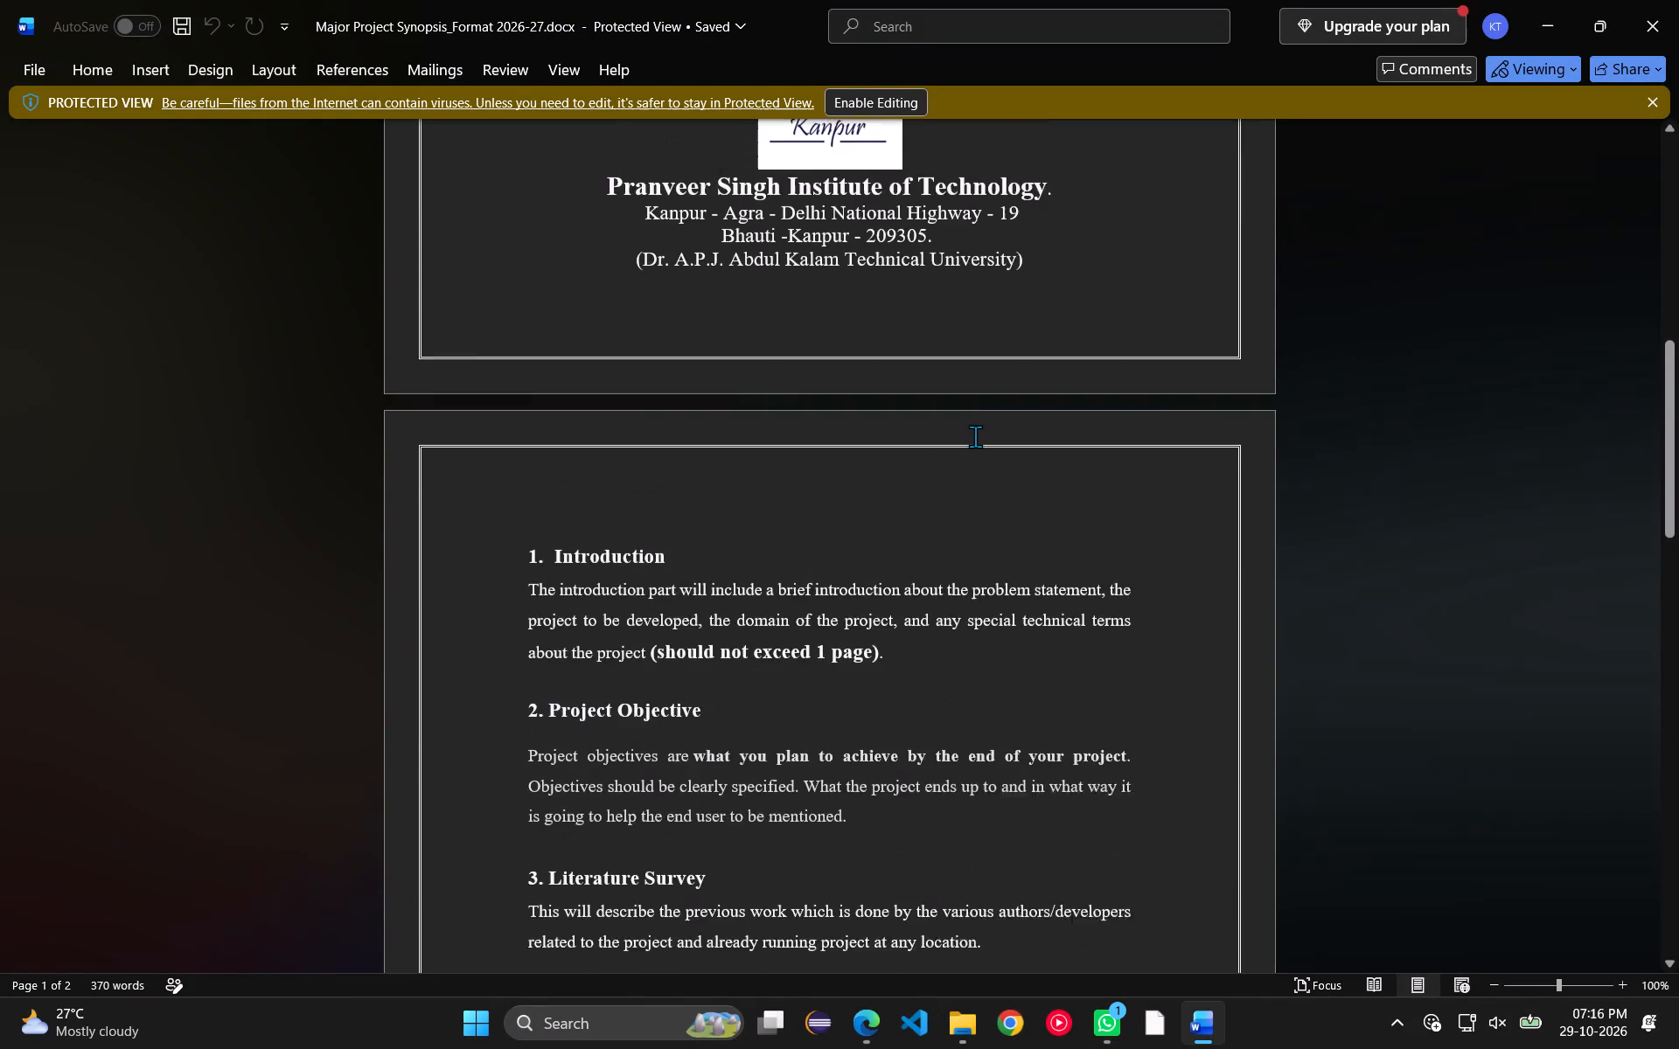
pyautogui.scroll(1, 975, 436)
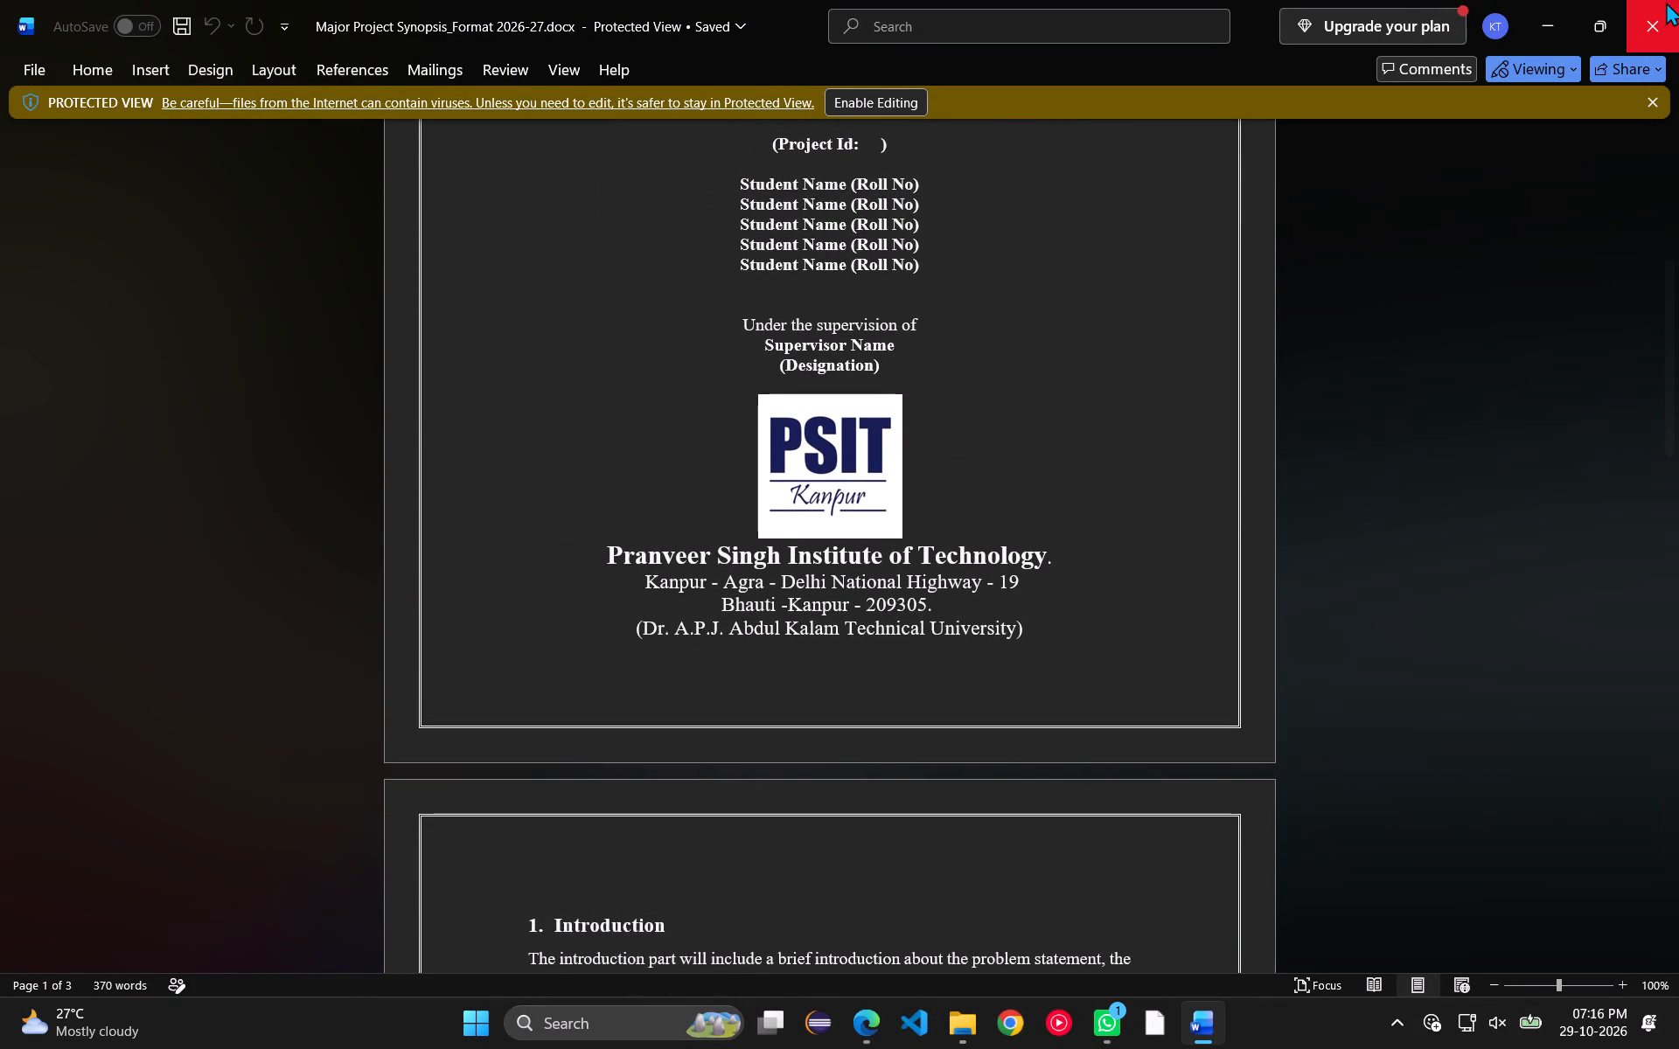
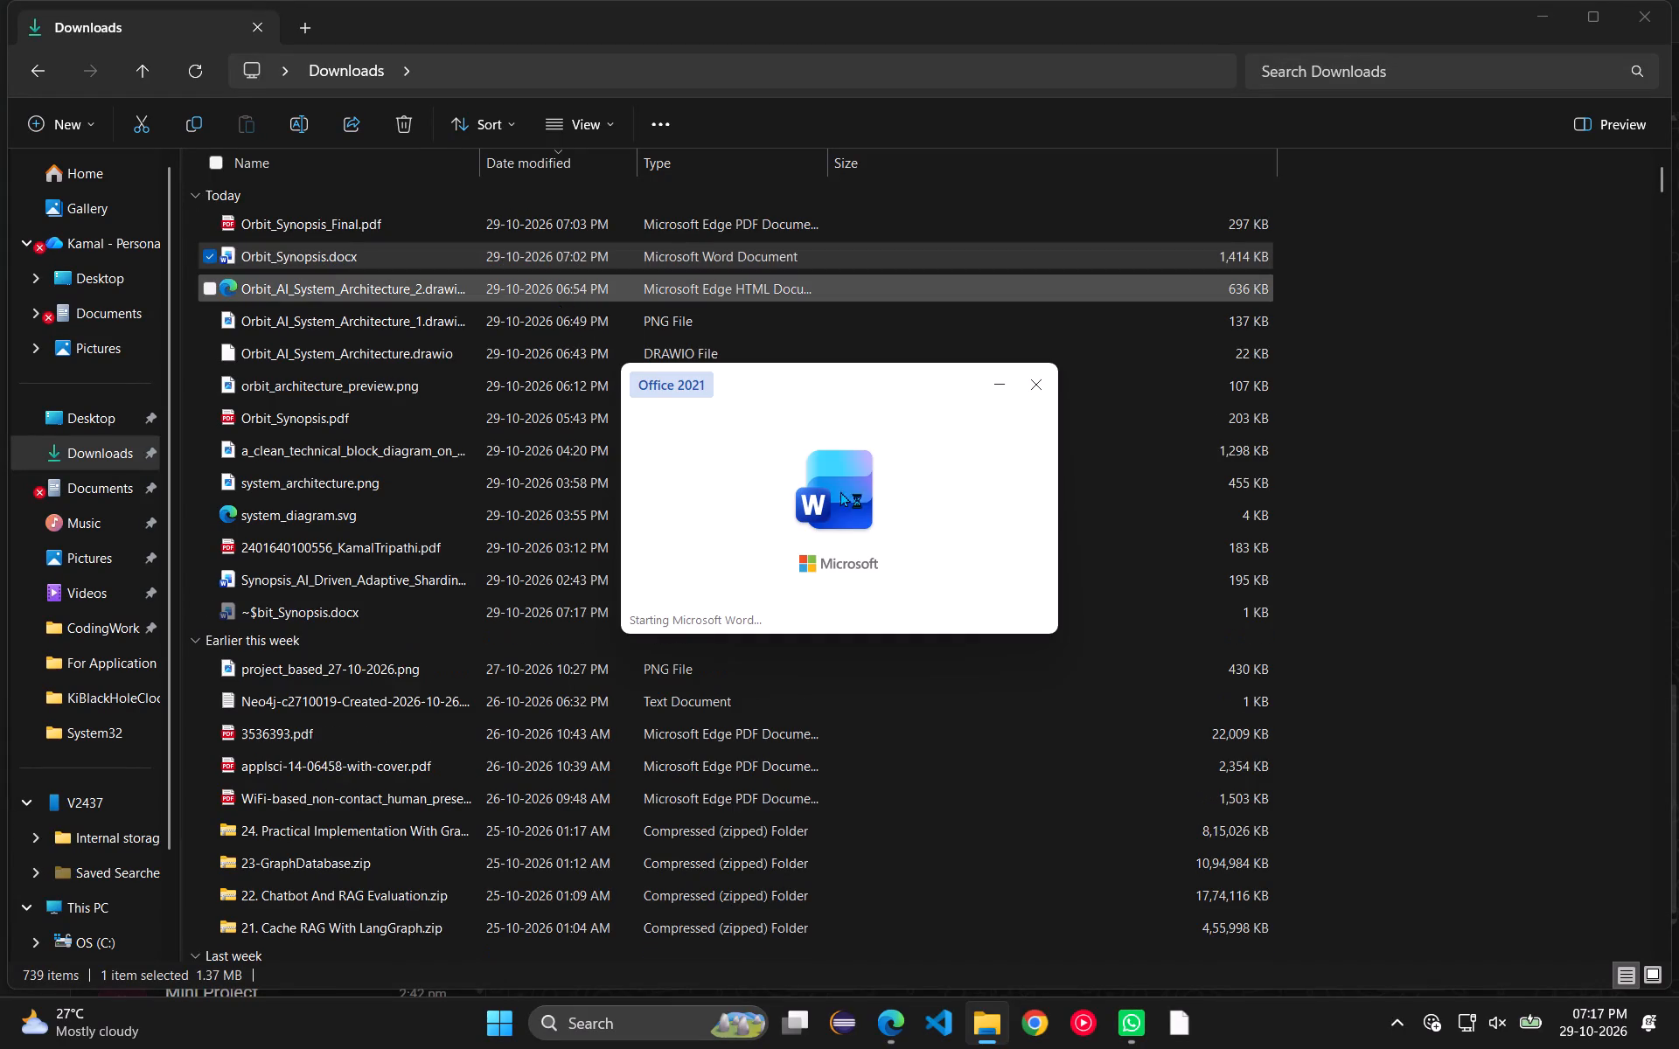
# Clear all items from the clipboard history.
pyautogui.press('super+v')
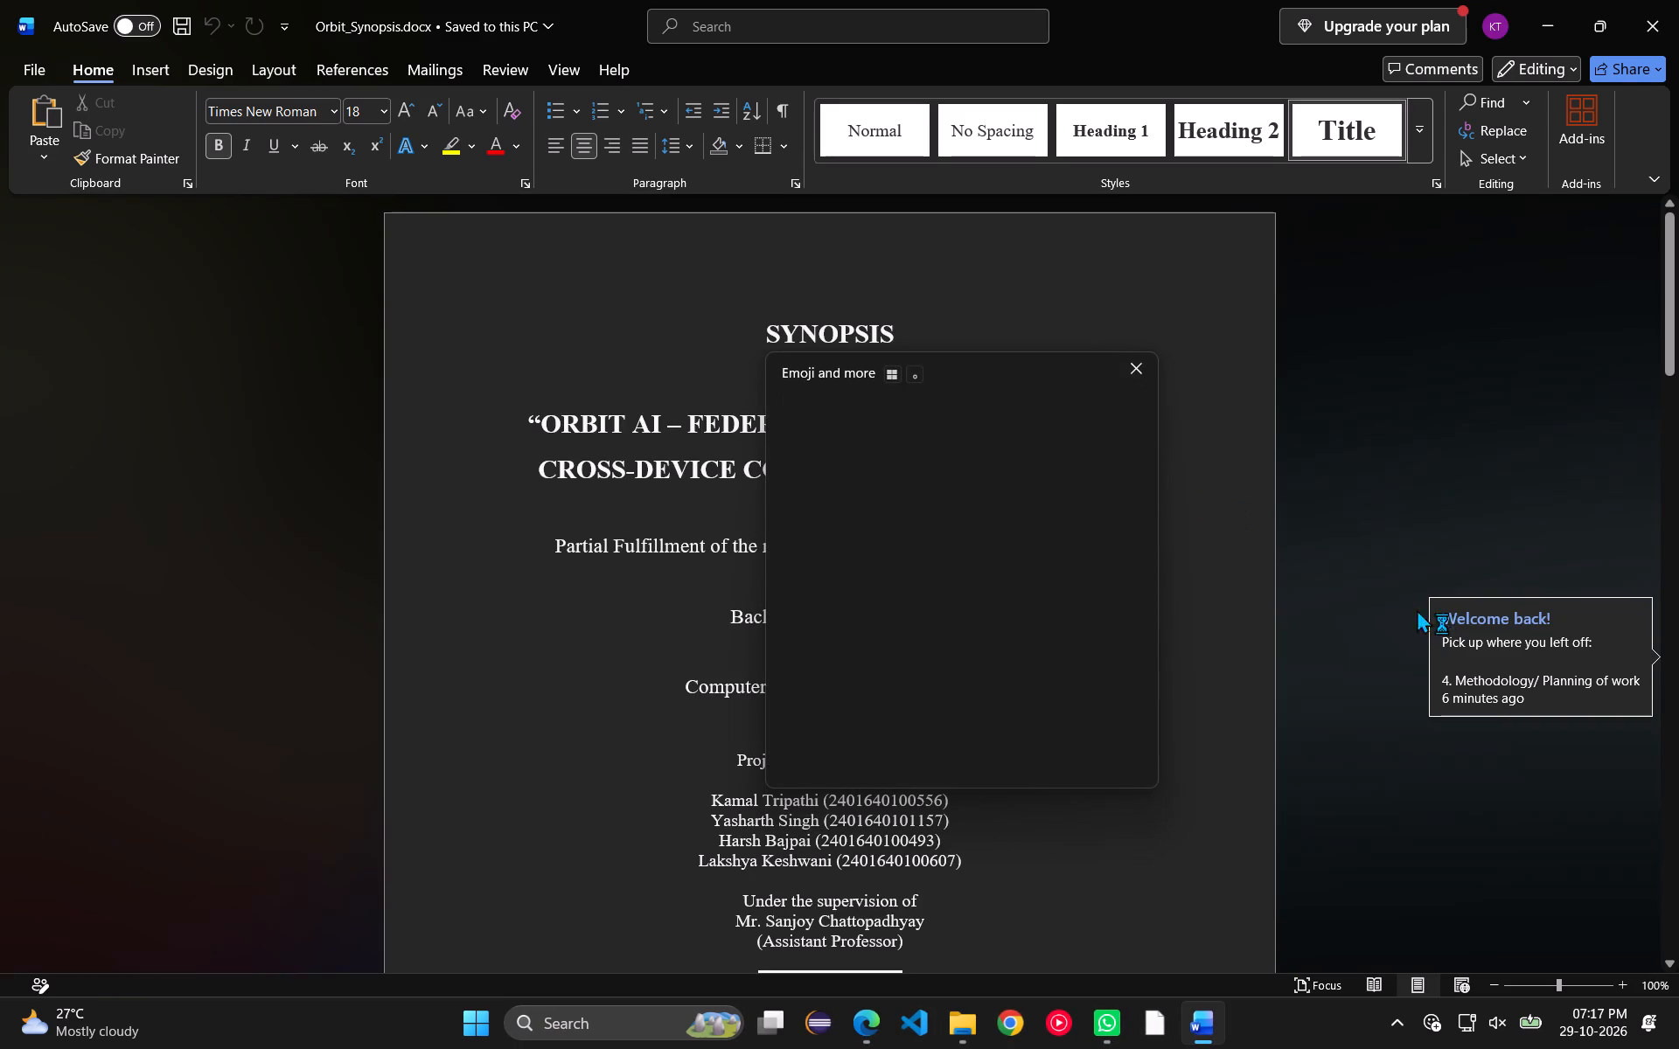
pyautogui.click(1110, 473)
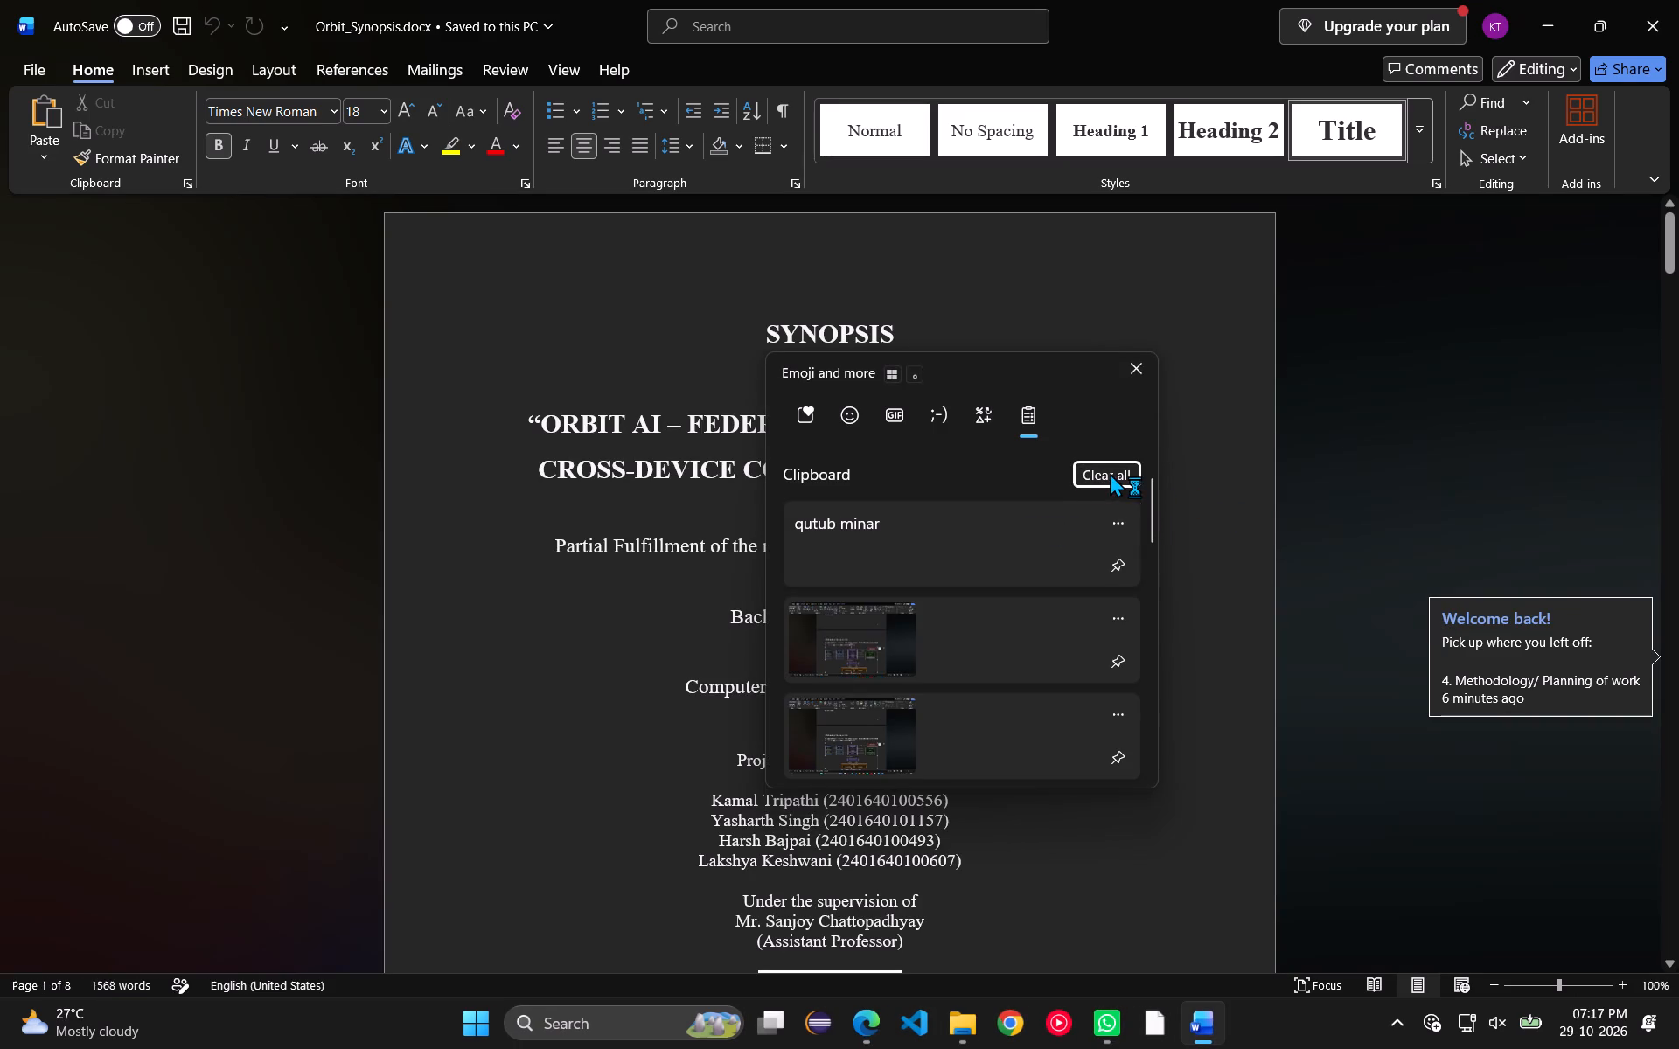
# Copy the cover page title "ORBIT AI – FEDERATED ARCHITECTURE FOR CROSS-DEVICE CONTEXT & OS EXECUTION" without its quotation marks.
pyautogui.scroll(-2, 1229, 455)
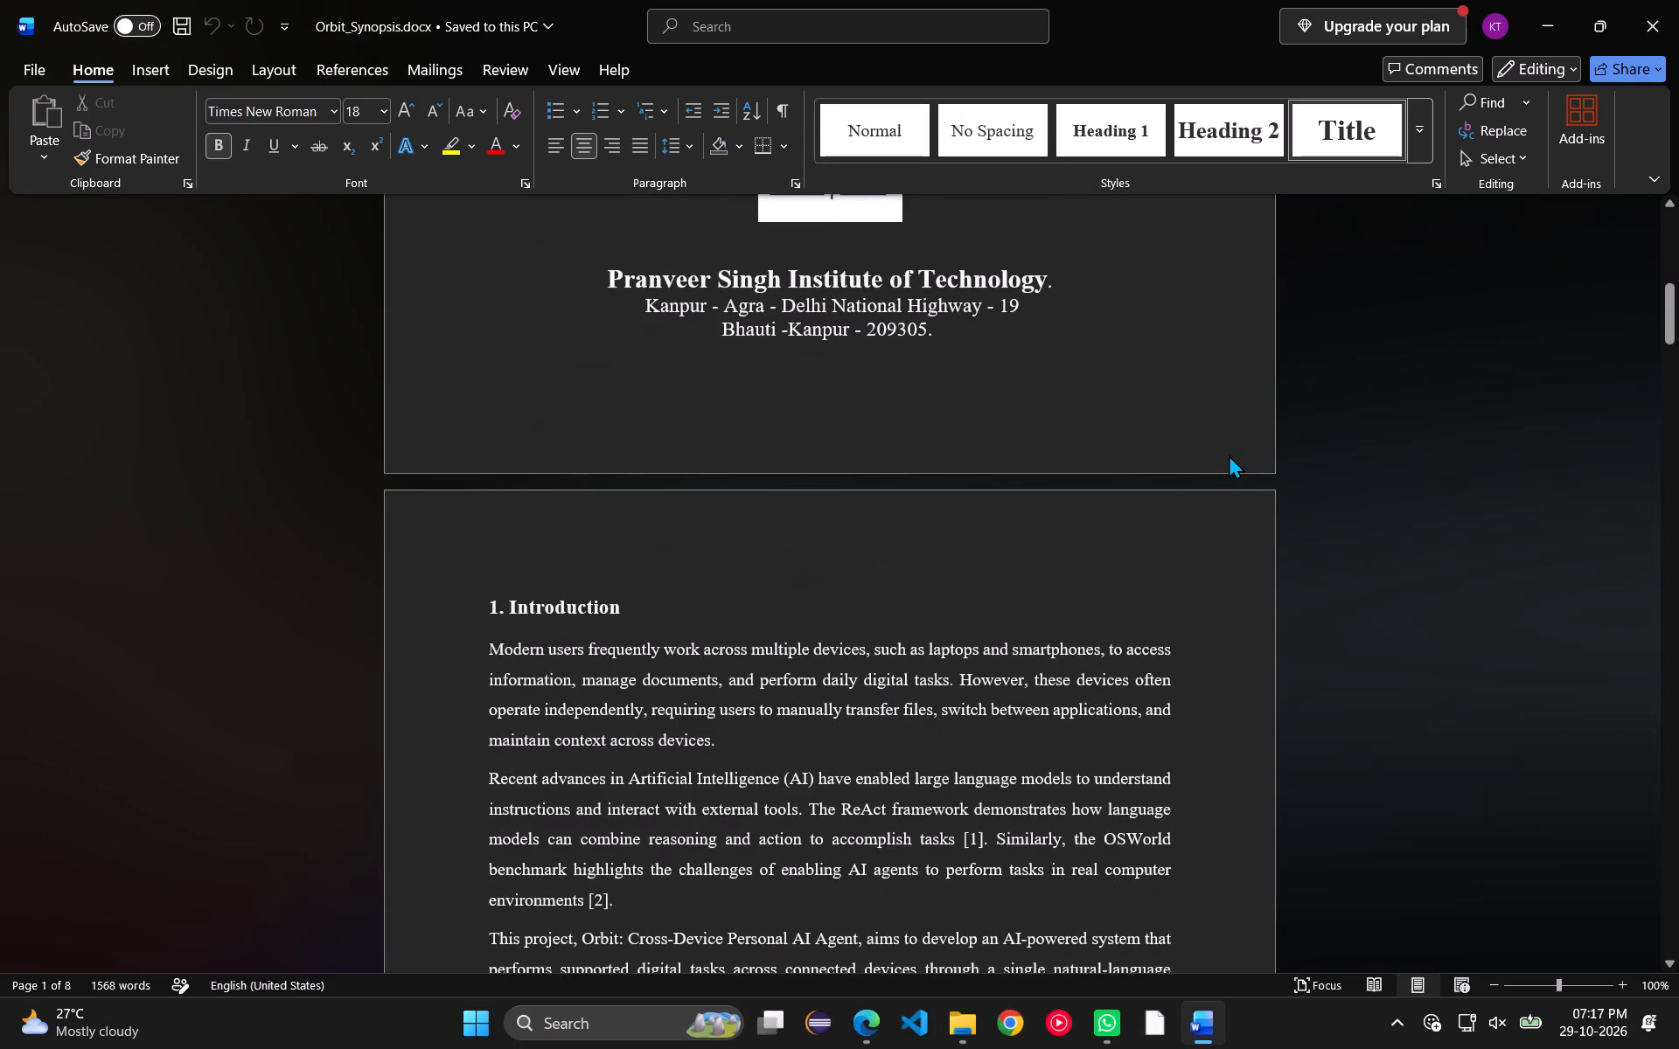
pyautogui.scroll(3, 1229, 455)
pyautogui.doubleClick(559, 422)
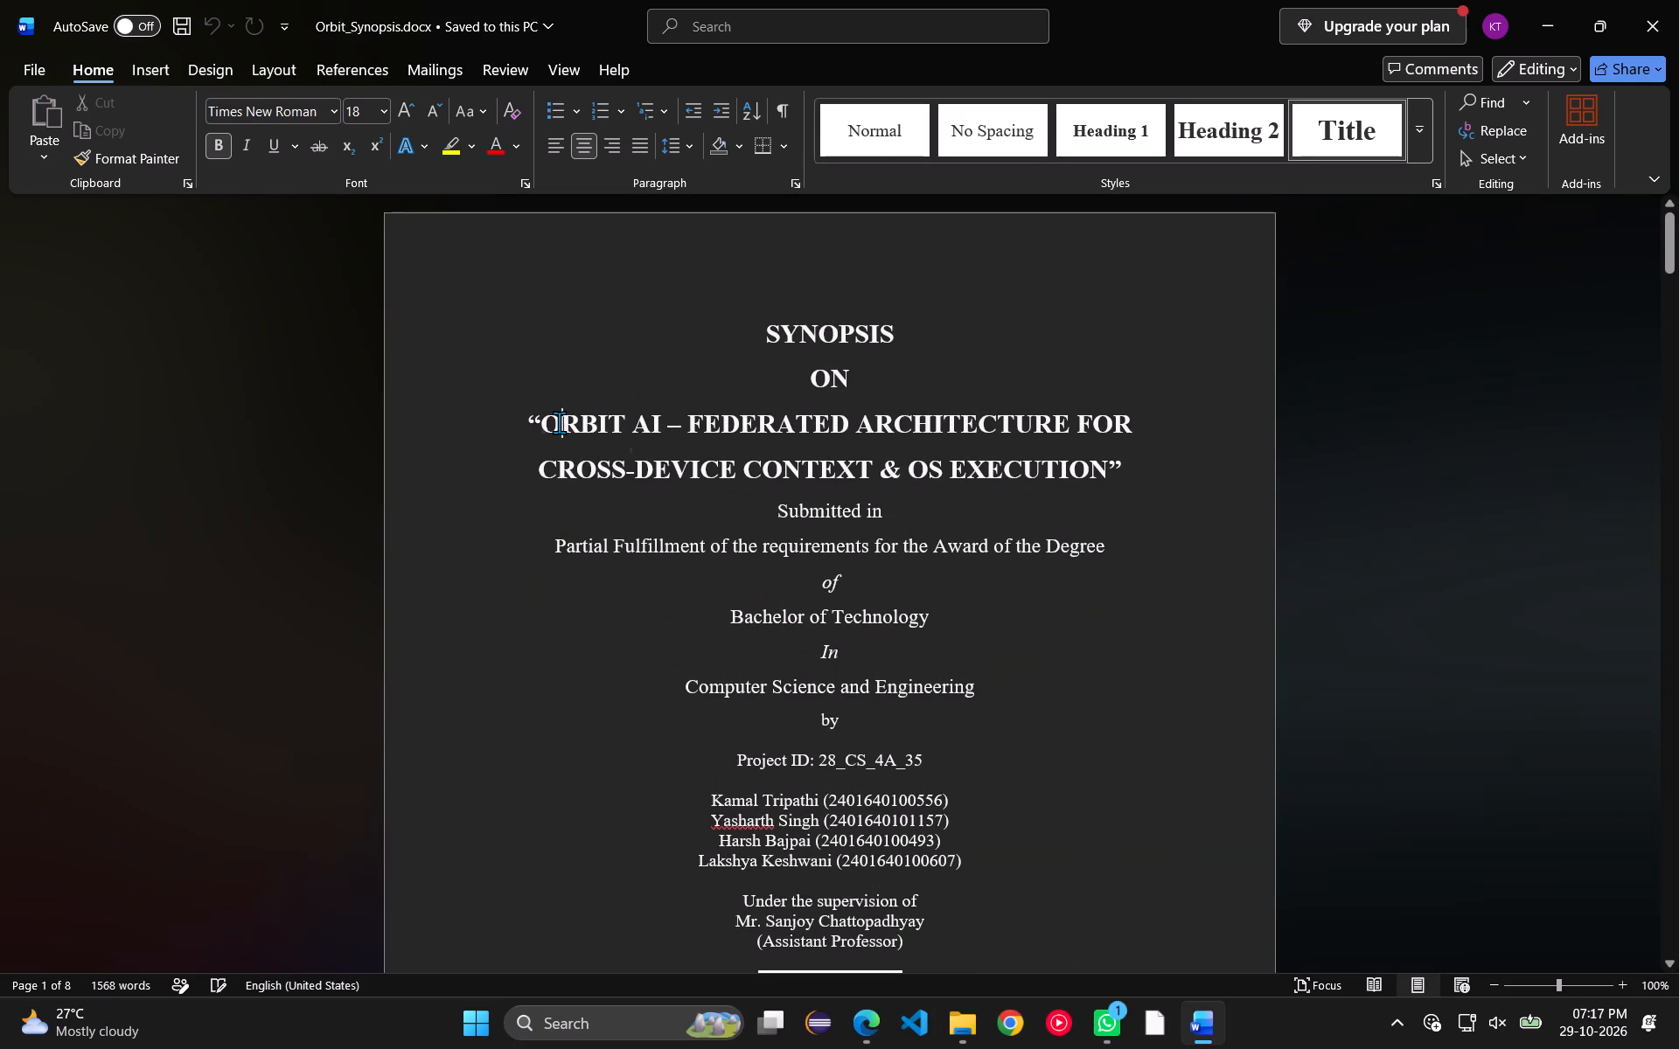
pyautogui.moveTo(1106, 472); pyautogui.dragTo(1041, 459)
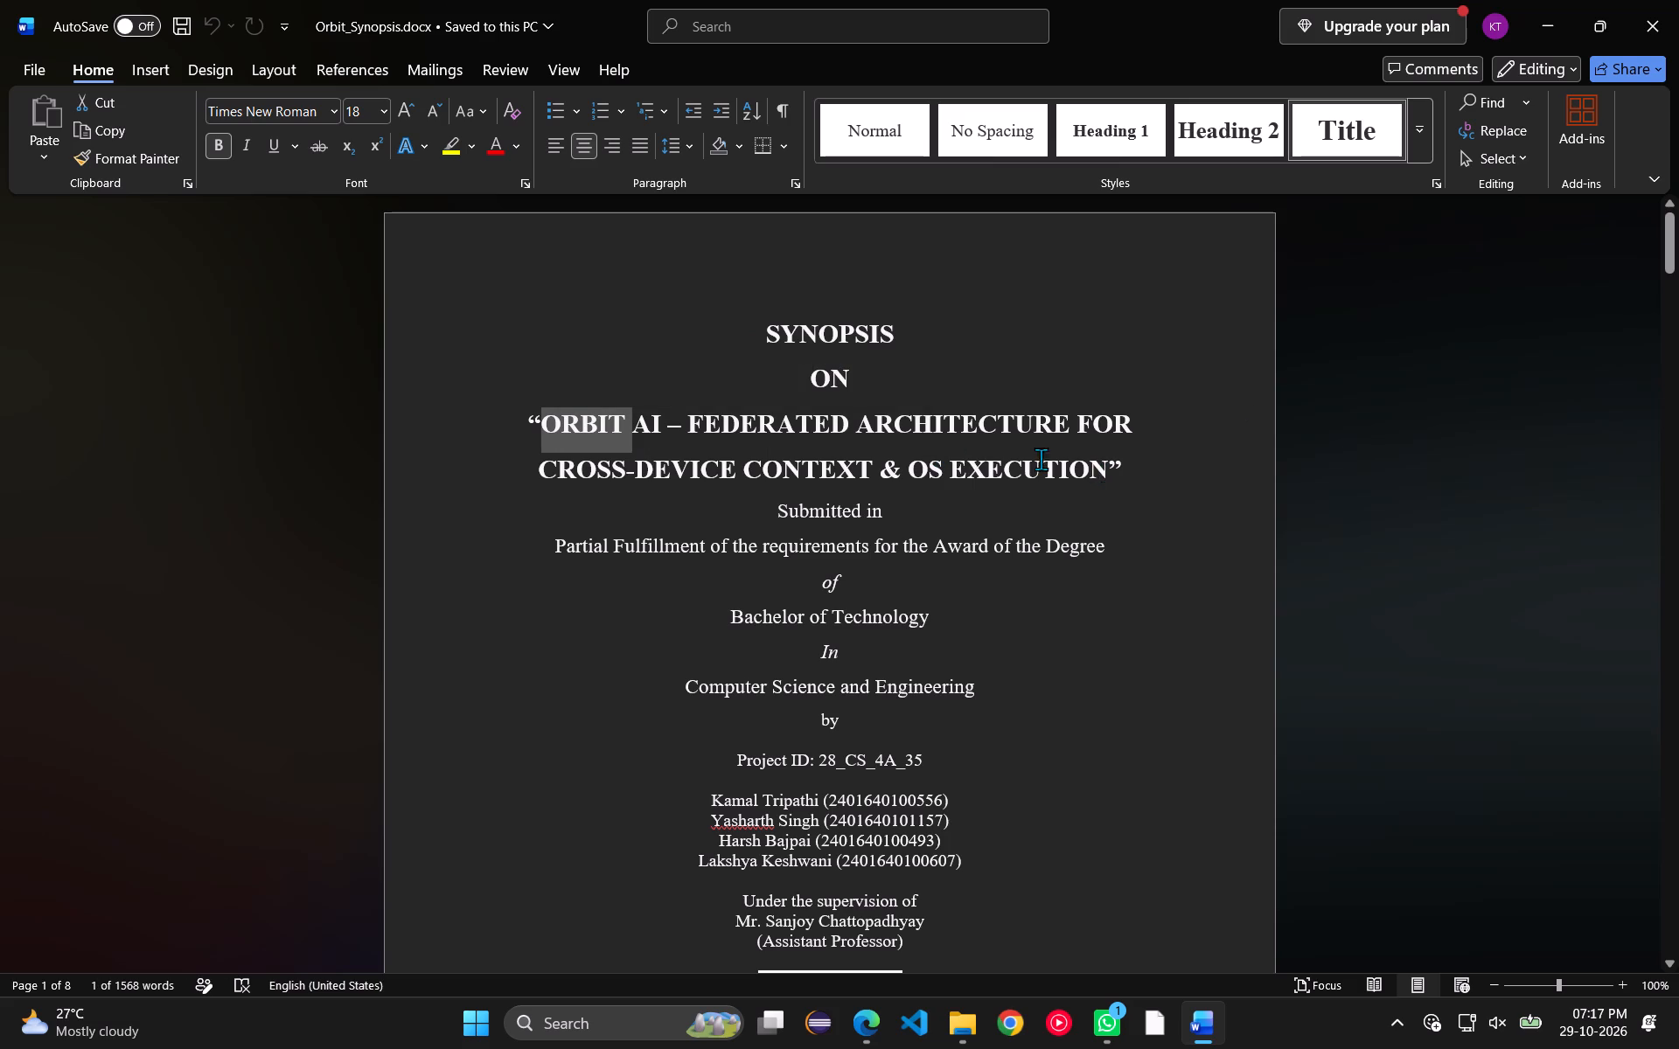
pyautogui.moveTo(1041, 459); pyautogui.dragTo(563, 427)
pyautogui.hotkey('ctrl', 'c')
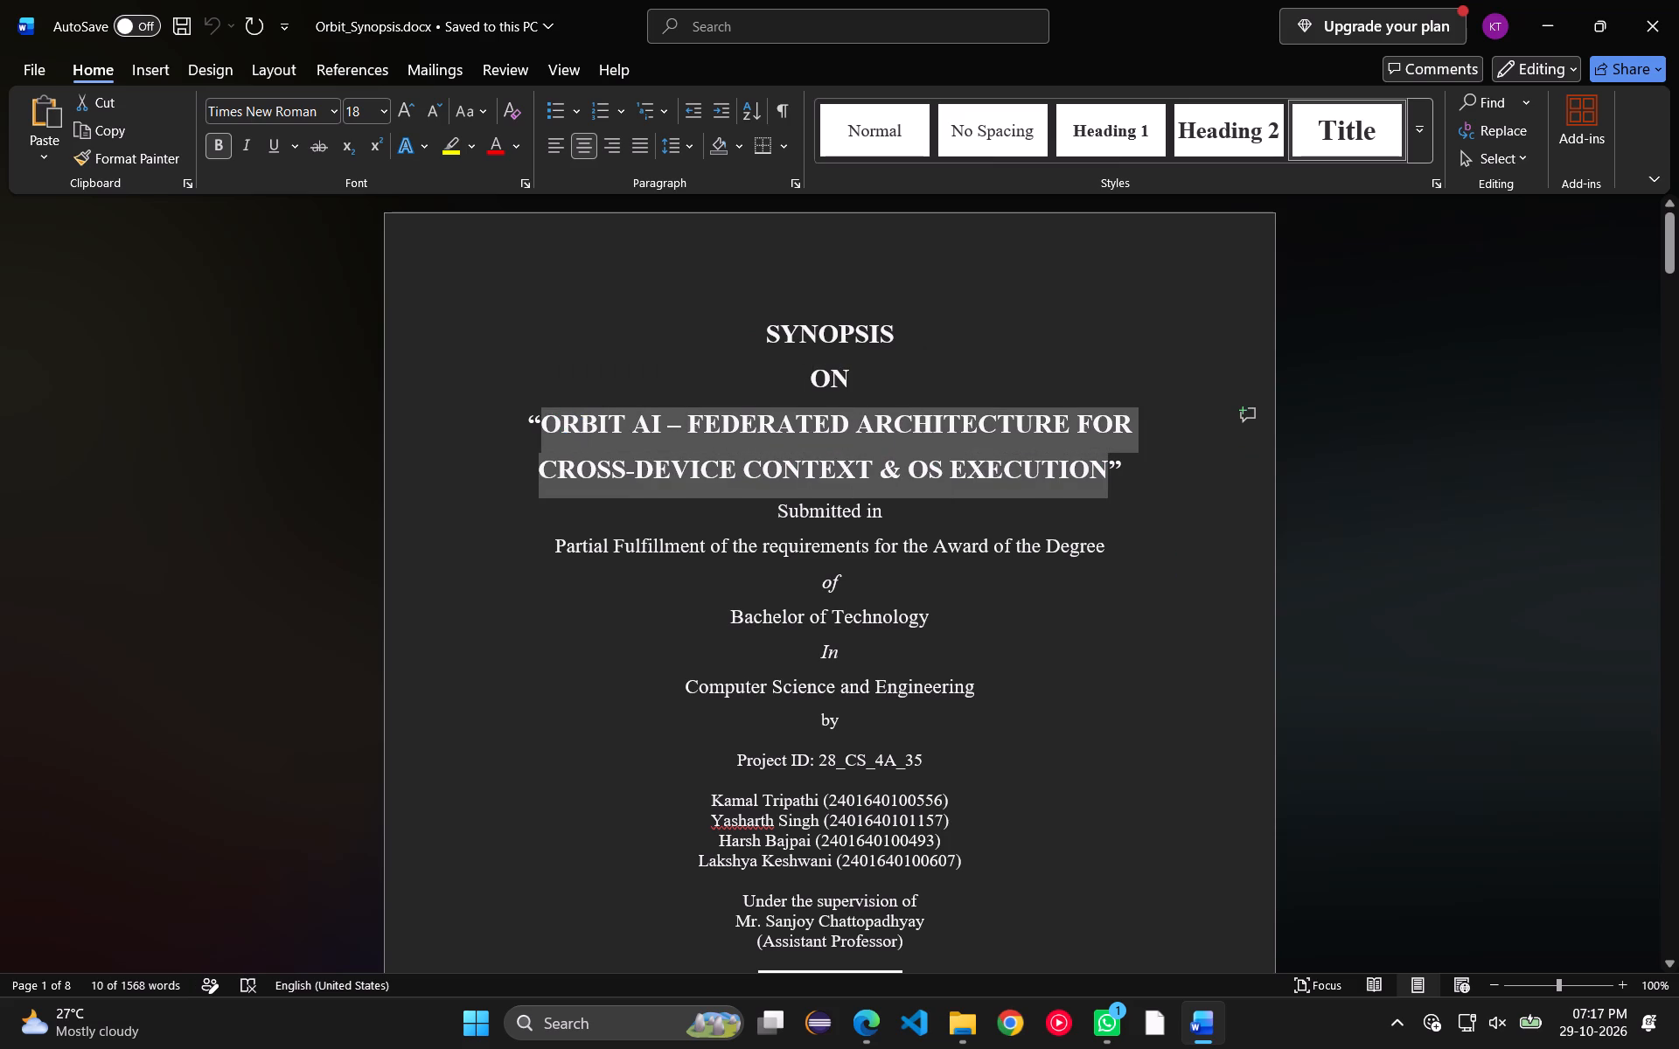
# Look through the Introduction and Project Objective sections for how the project title is worded in the body text.
pyautogui.scroll(-4, 1165, 560)
pyautogui.scroll(-2, 1067, 550)
pyautogui.click(946, 518)
pyautogui.scroll(1, 946, 518)
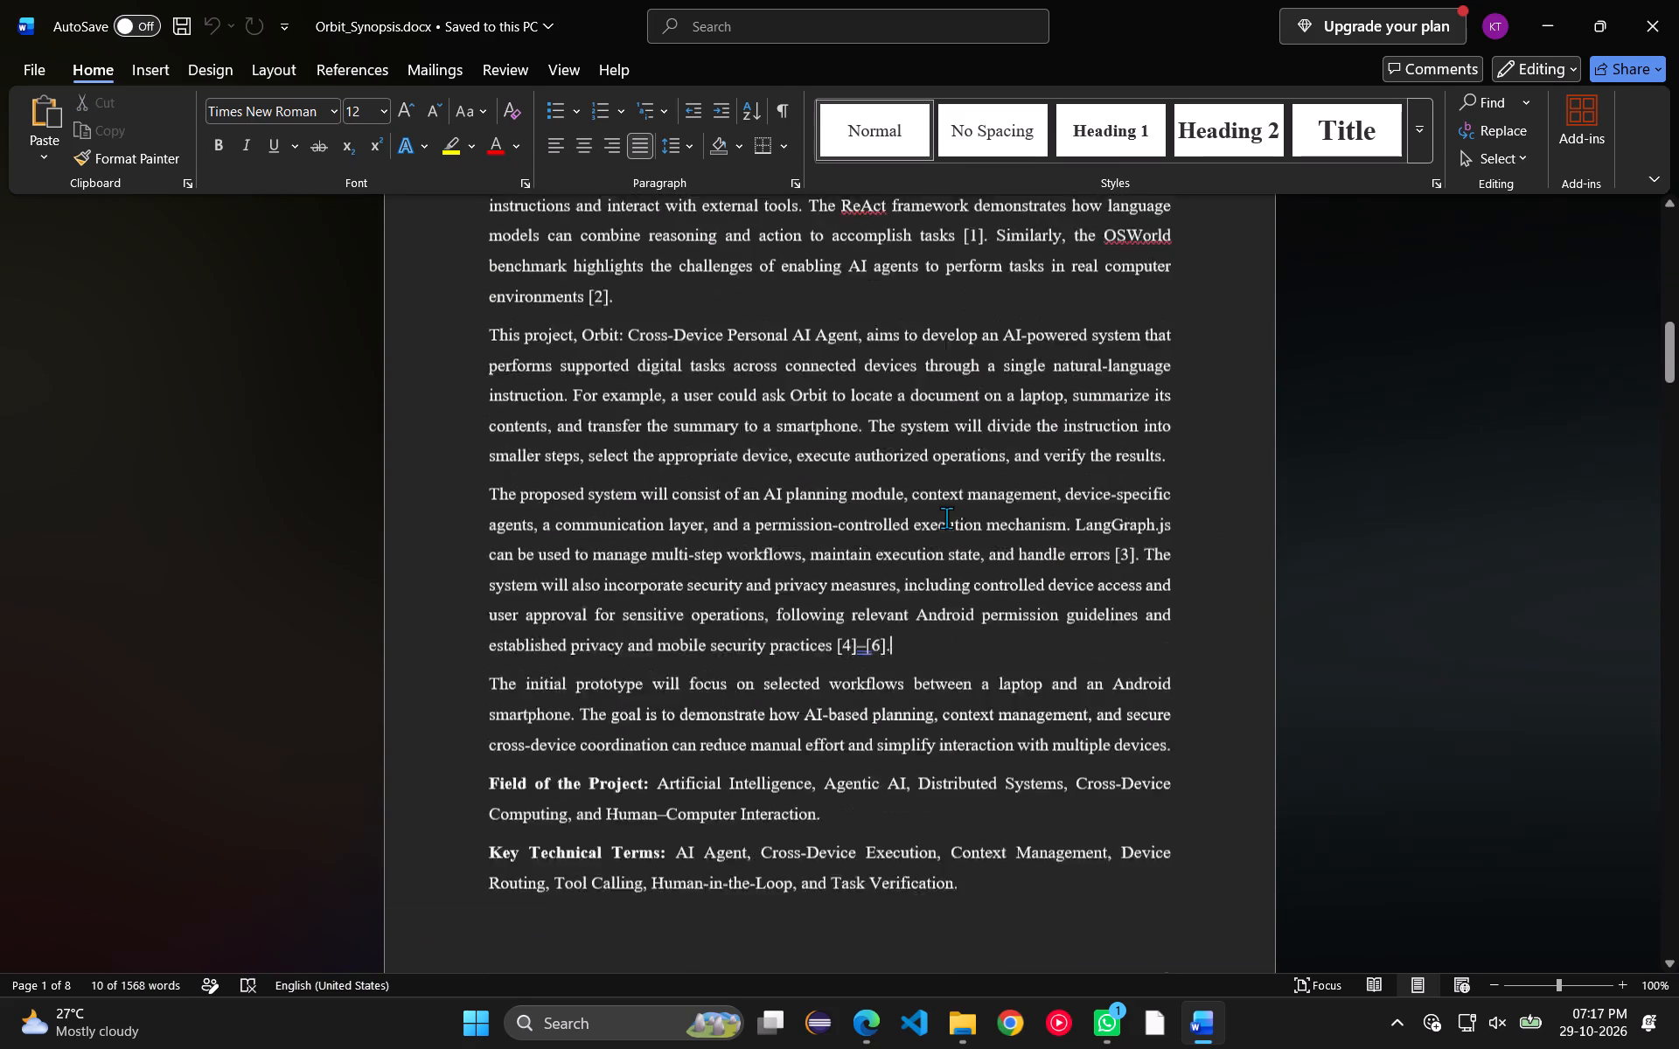
pyautogui.scroll(2, 946, 518)
pyautogui.scroll(-4, 946, 518)
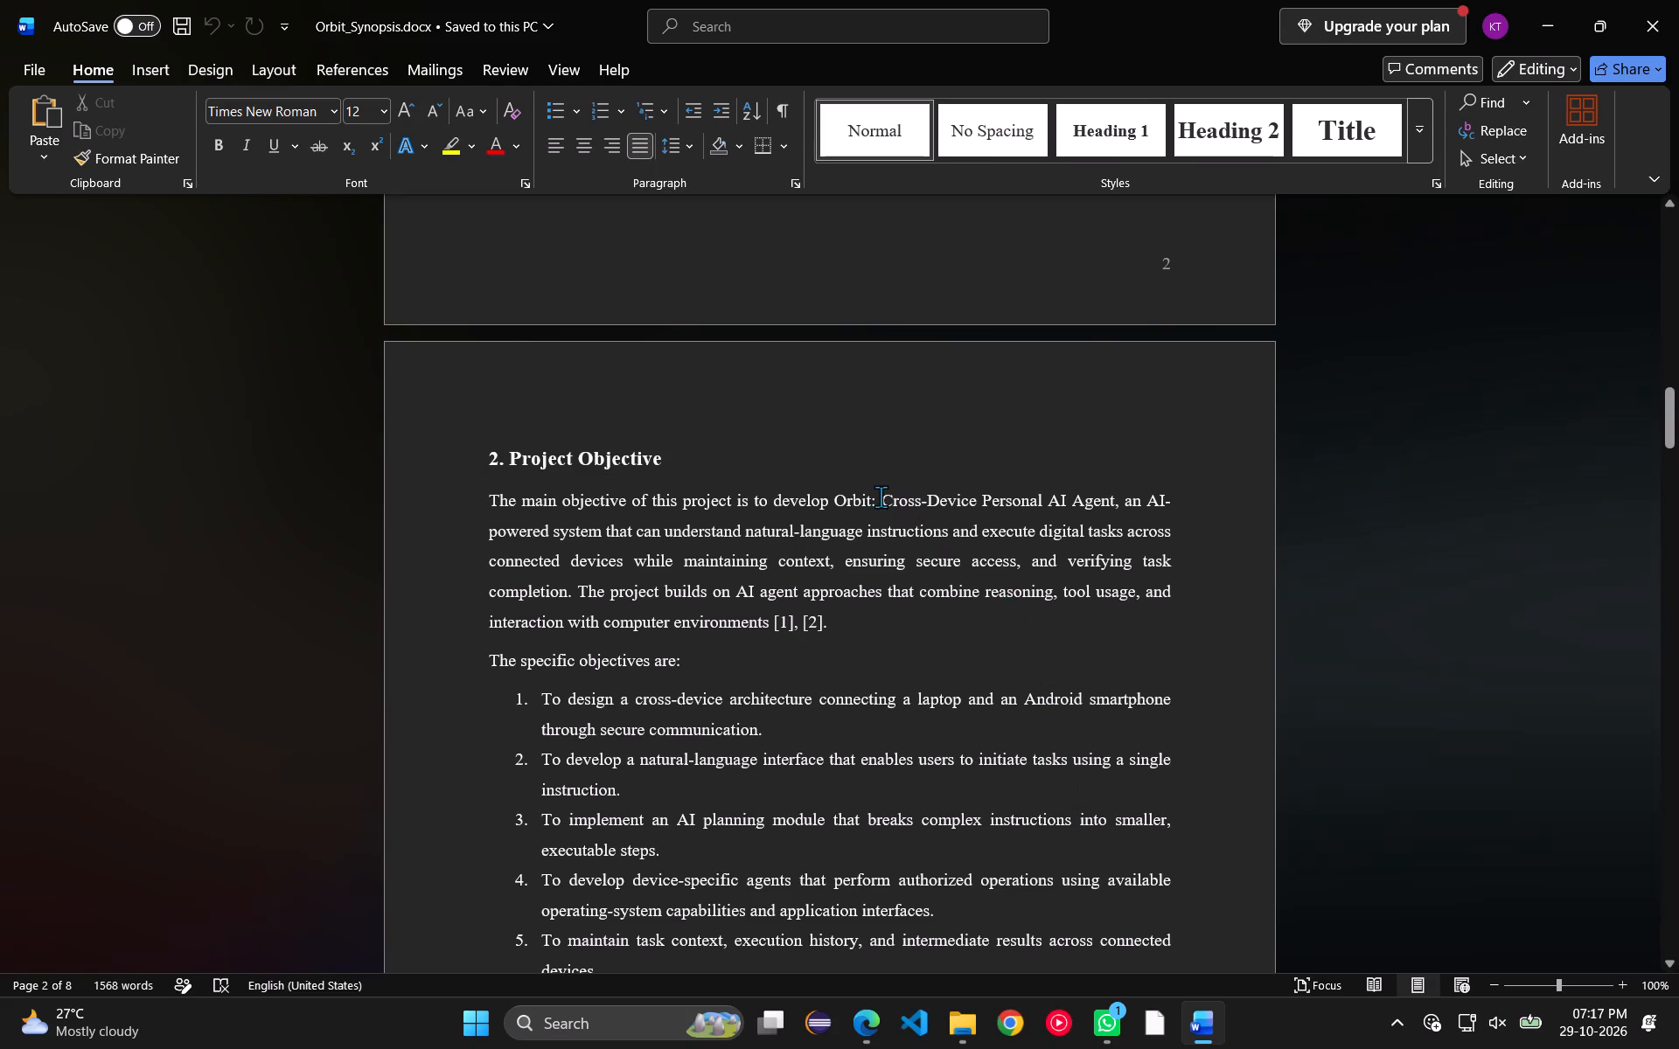
pyautogui.moveTo(882, 497); pyautogui.dragTo(1114, 497)
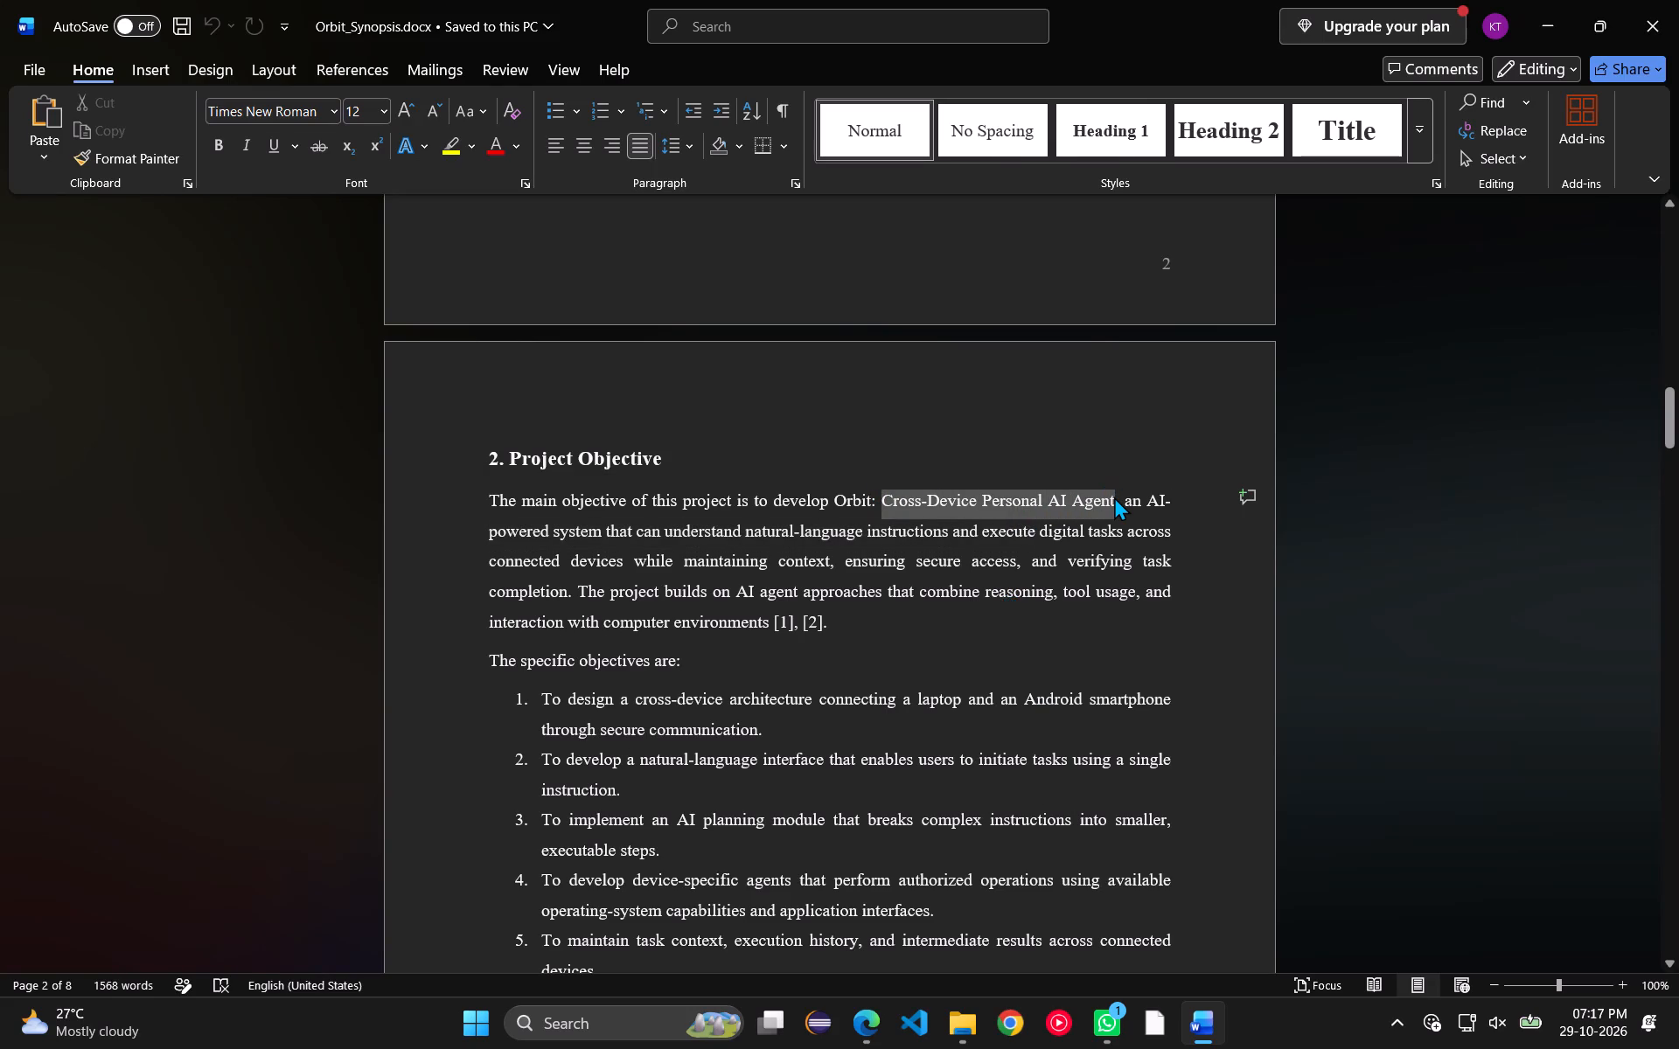
pyautogui.click(996, 451)
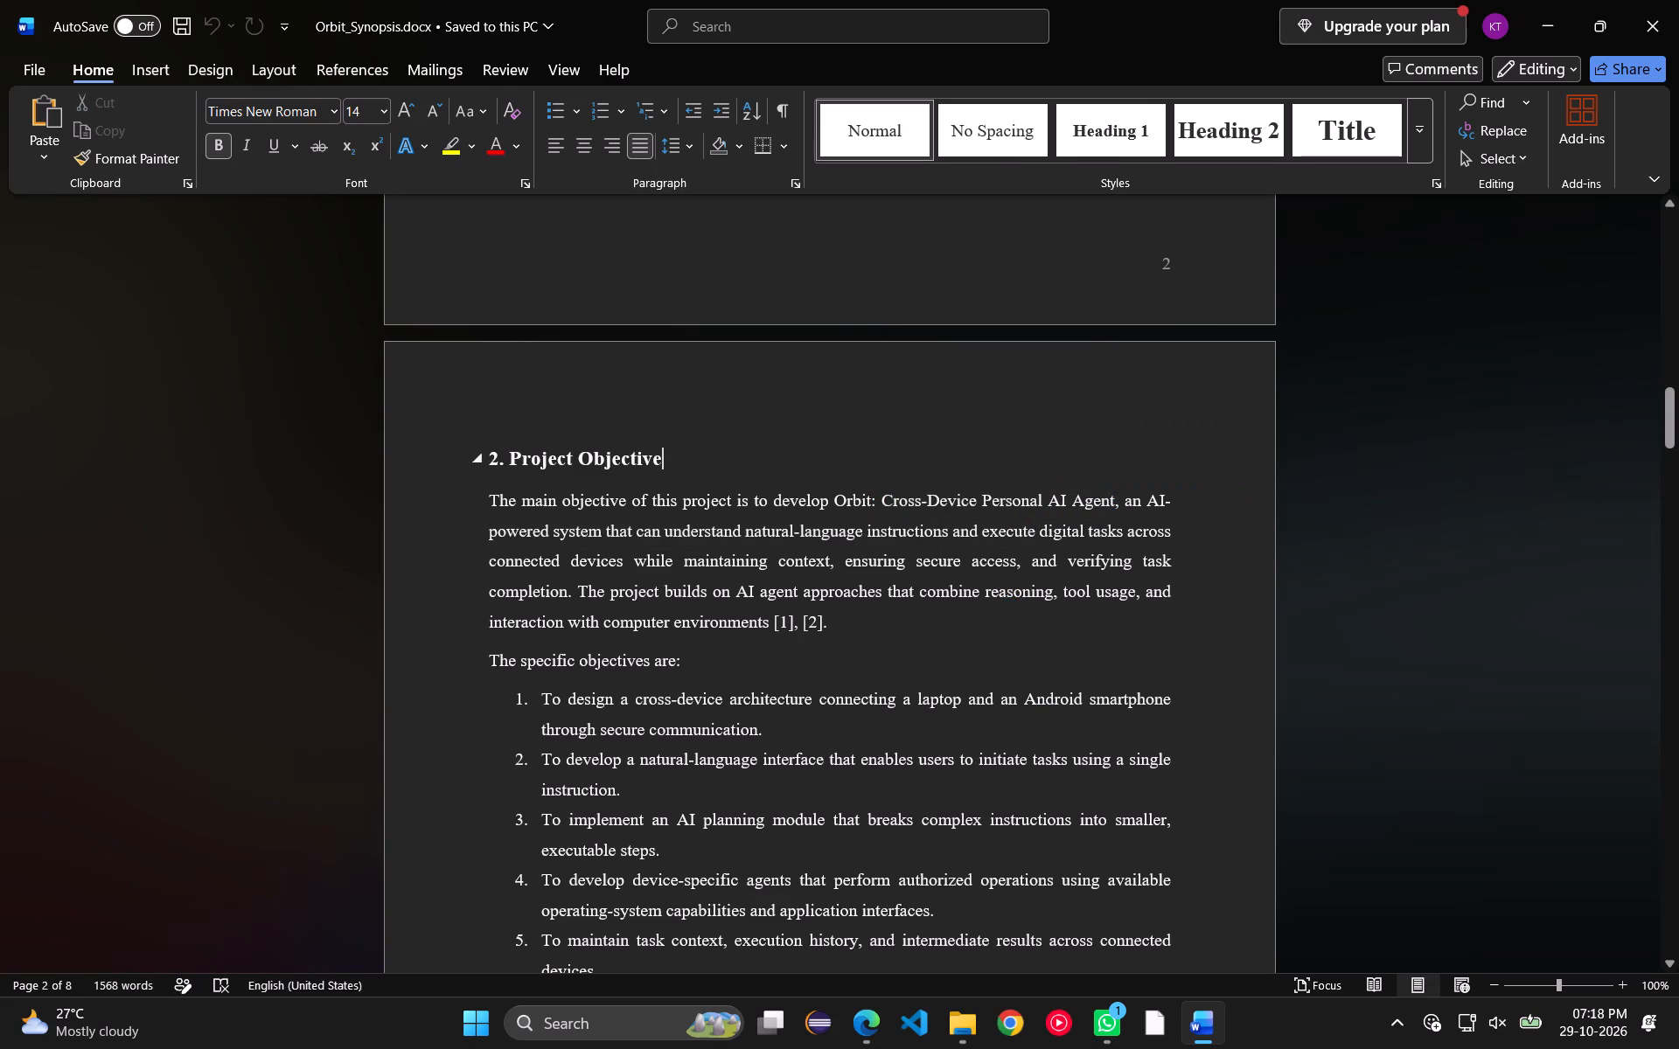
# Search the document for "Cross-Device Personal AI Agent", copied from the first sentence of the Project Objective section.
pyautogui.hotkey('ctrl', 'f')
pyautogui.moveTo(1075, 499); pyautogui.dragTo(1303, 492)
pyautogui.hotkey('ctrl', 'c')
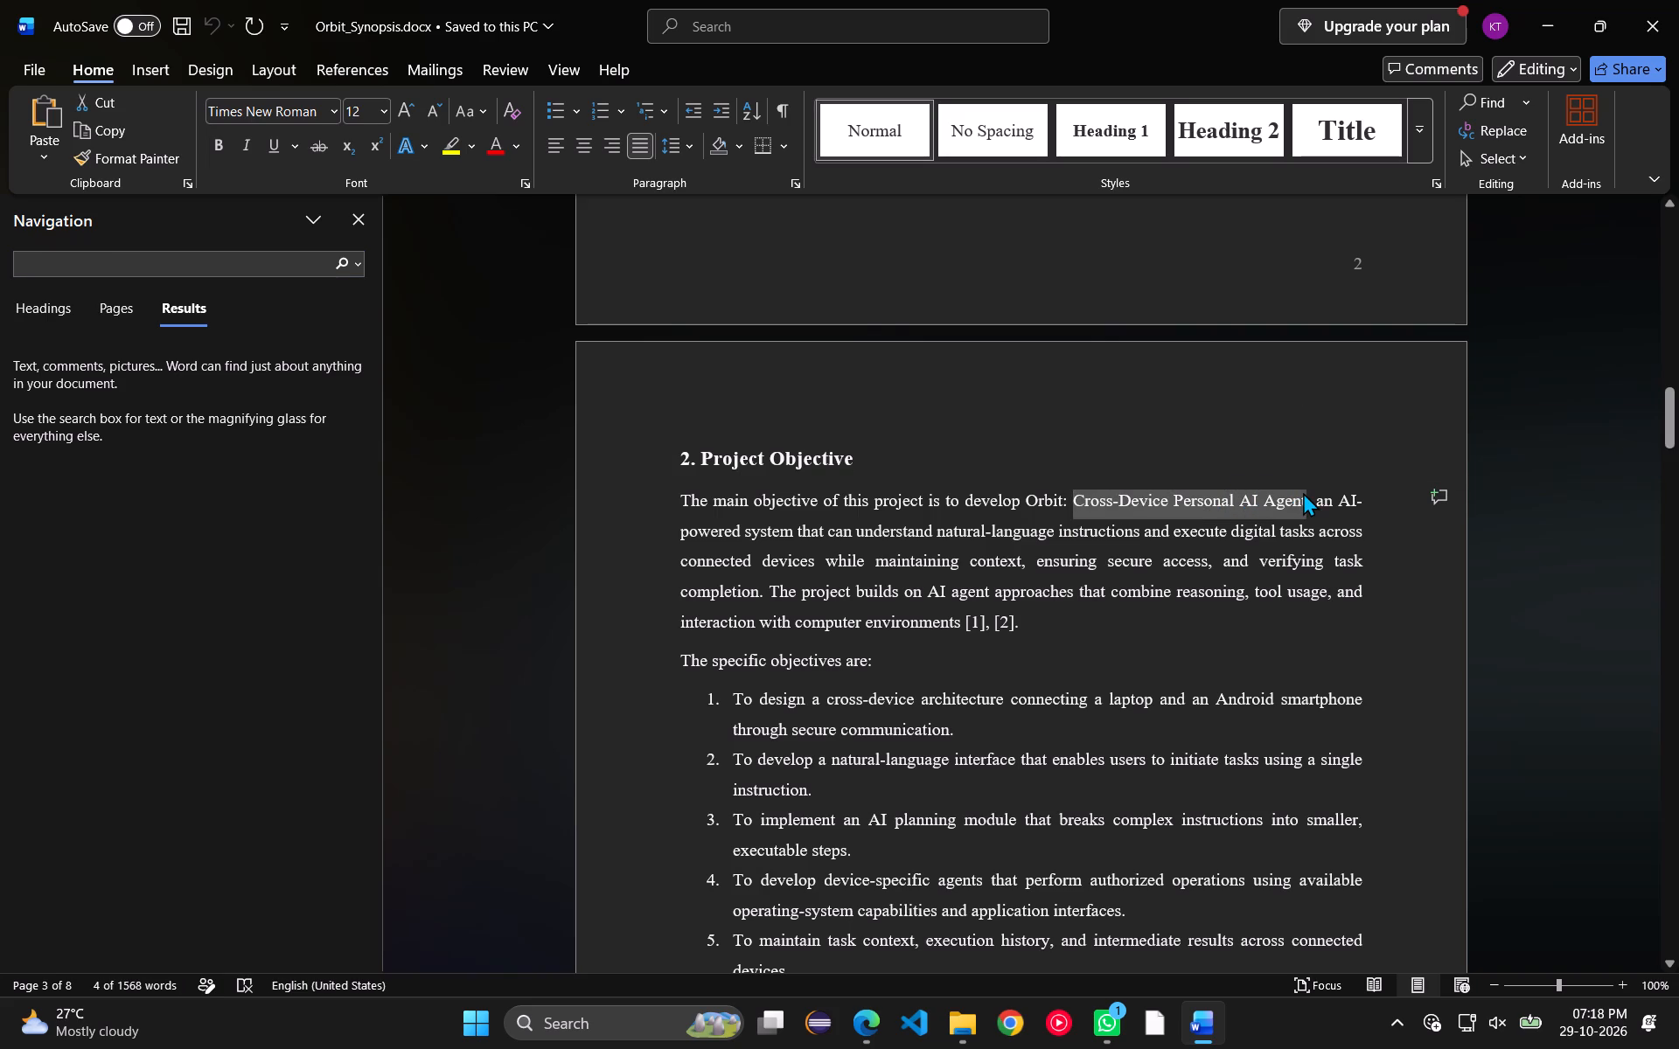
pyautogui.click(206, 259)
pyautogui.hotkey('ctrl', 'v')
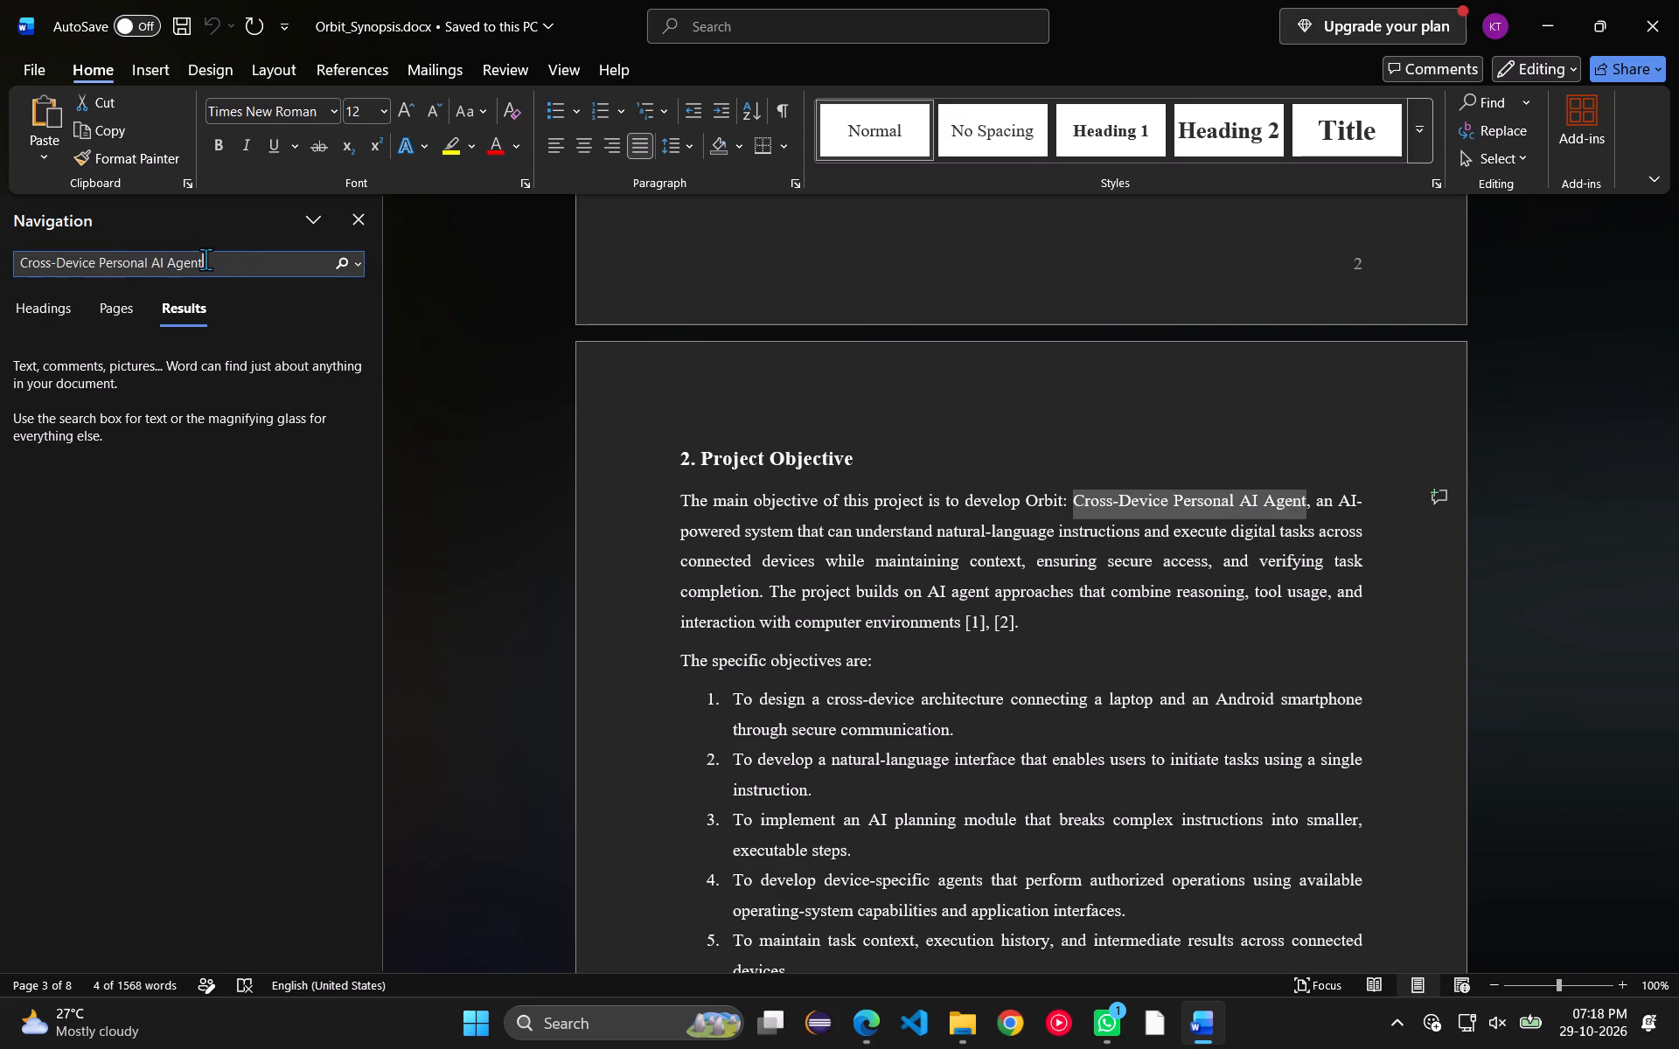
pyautogui.press('Return')
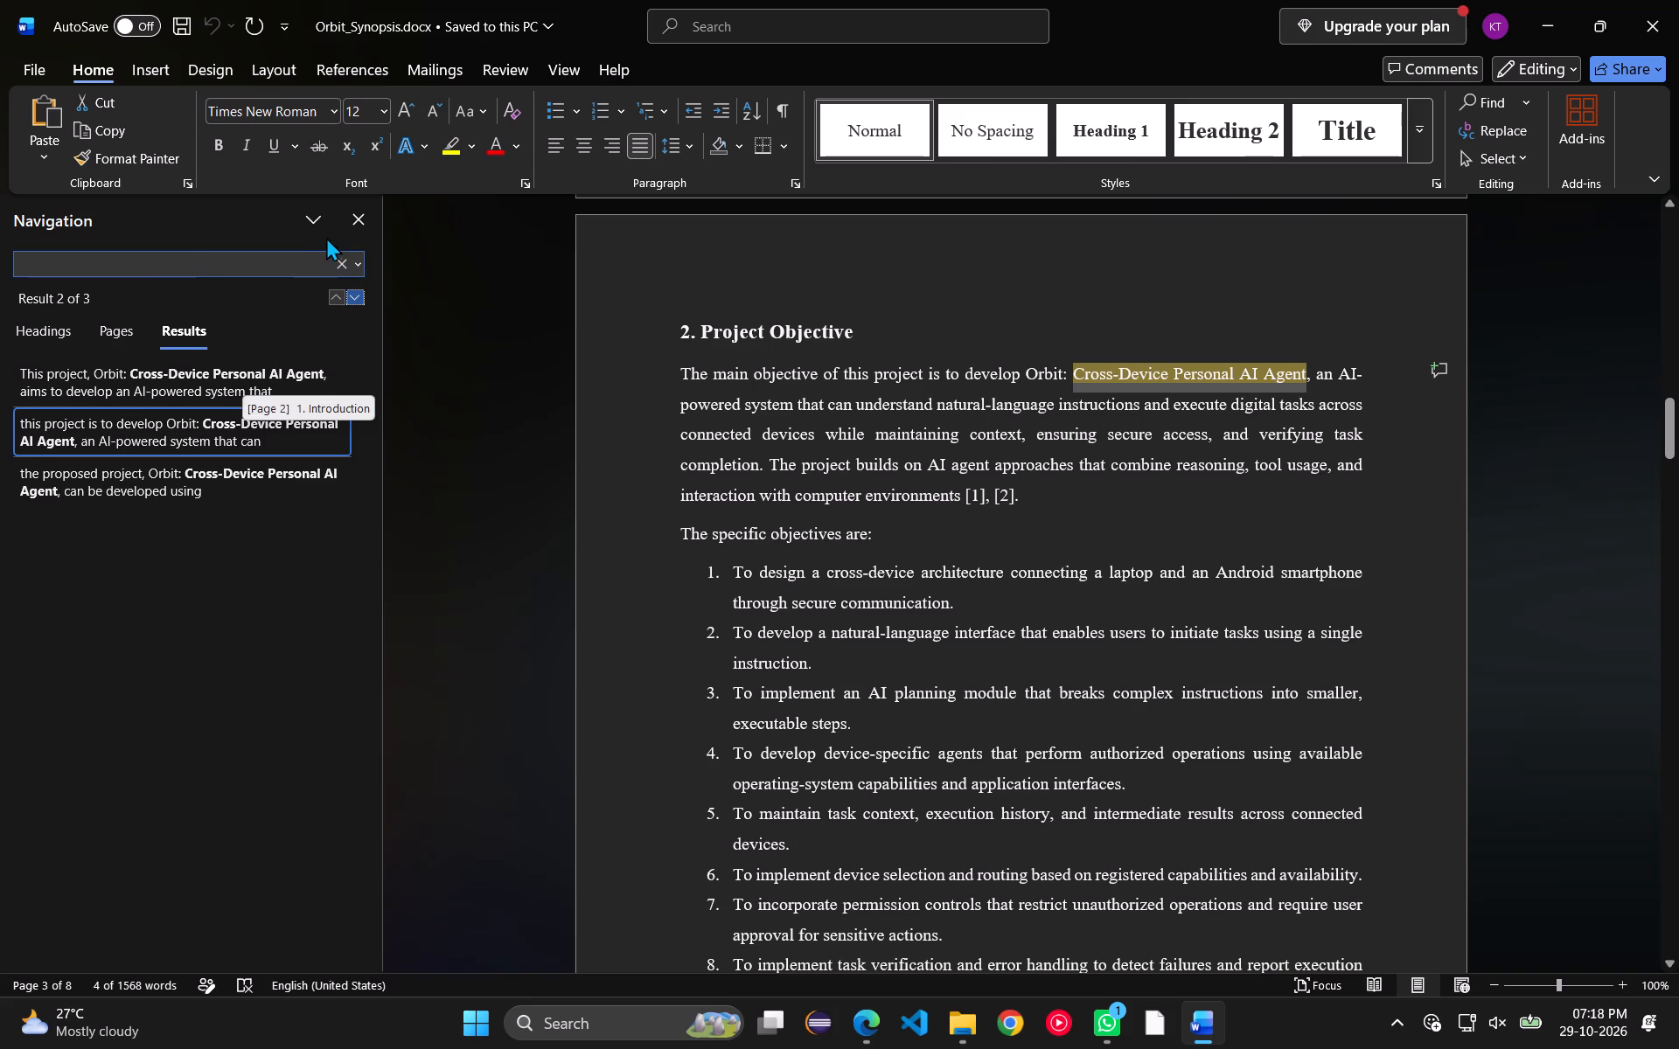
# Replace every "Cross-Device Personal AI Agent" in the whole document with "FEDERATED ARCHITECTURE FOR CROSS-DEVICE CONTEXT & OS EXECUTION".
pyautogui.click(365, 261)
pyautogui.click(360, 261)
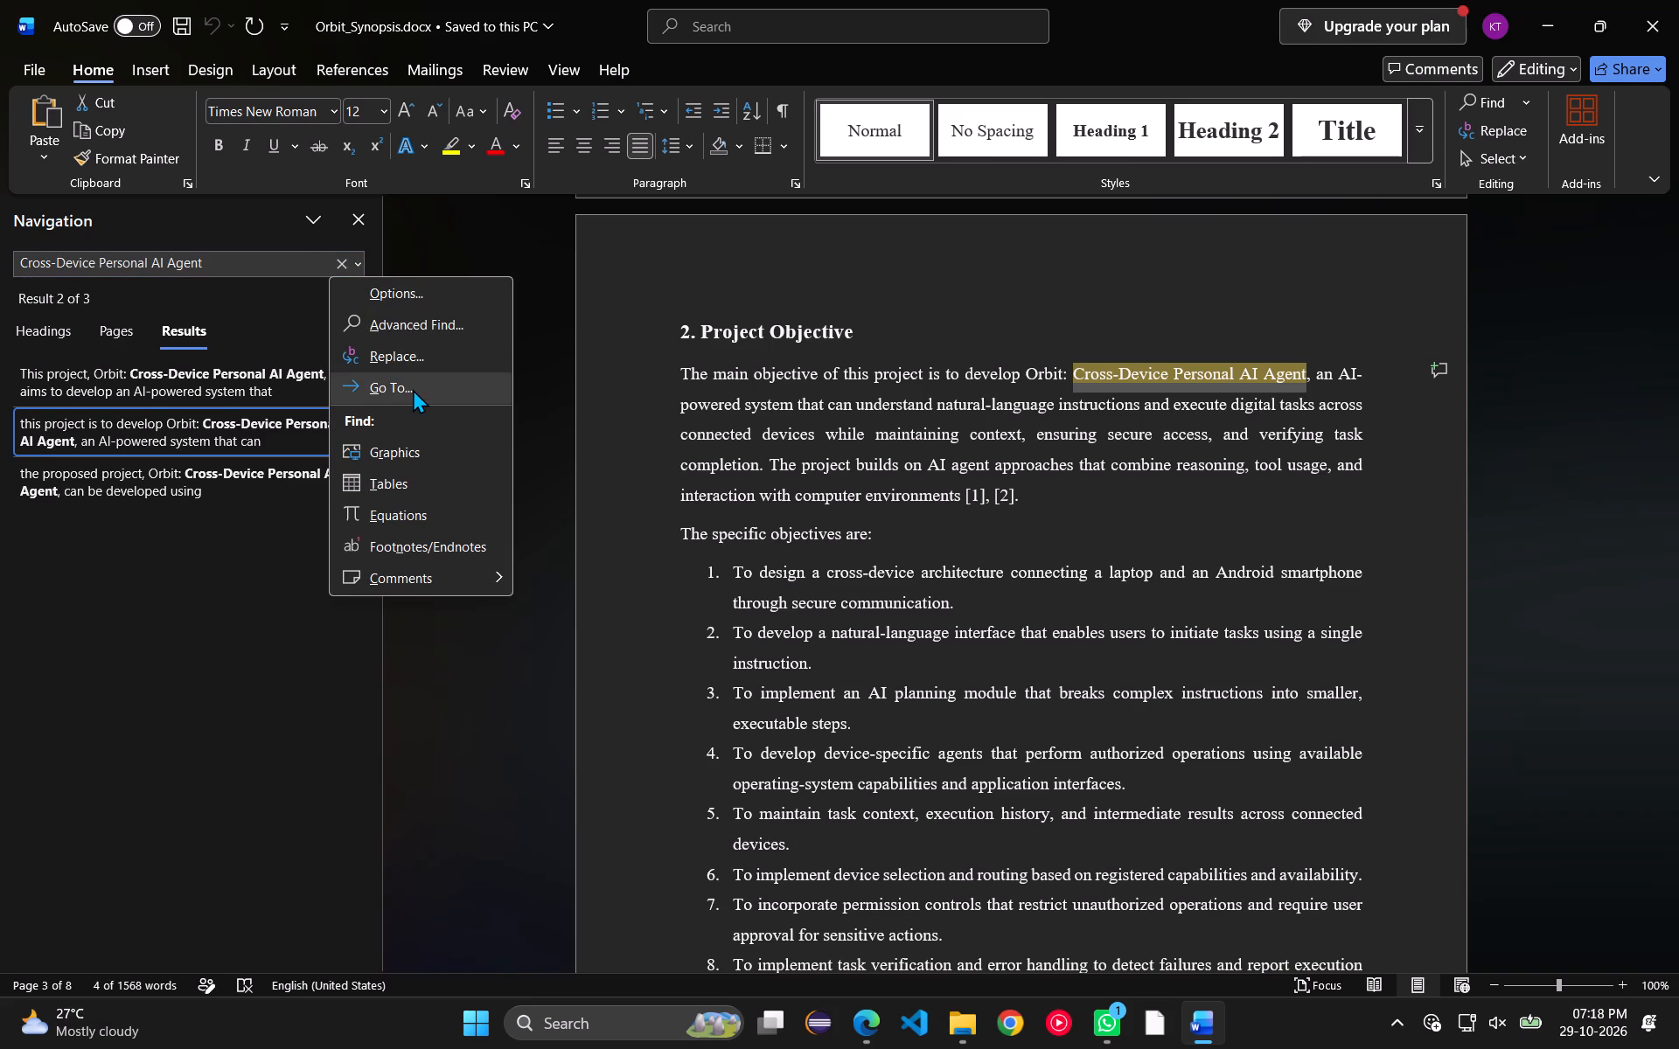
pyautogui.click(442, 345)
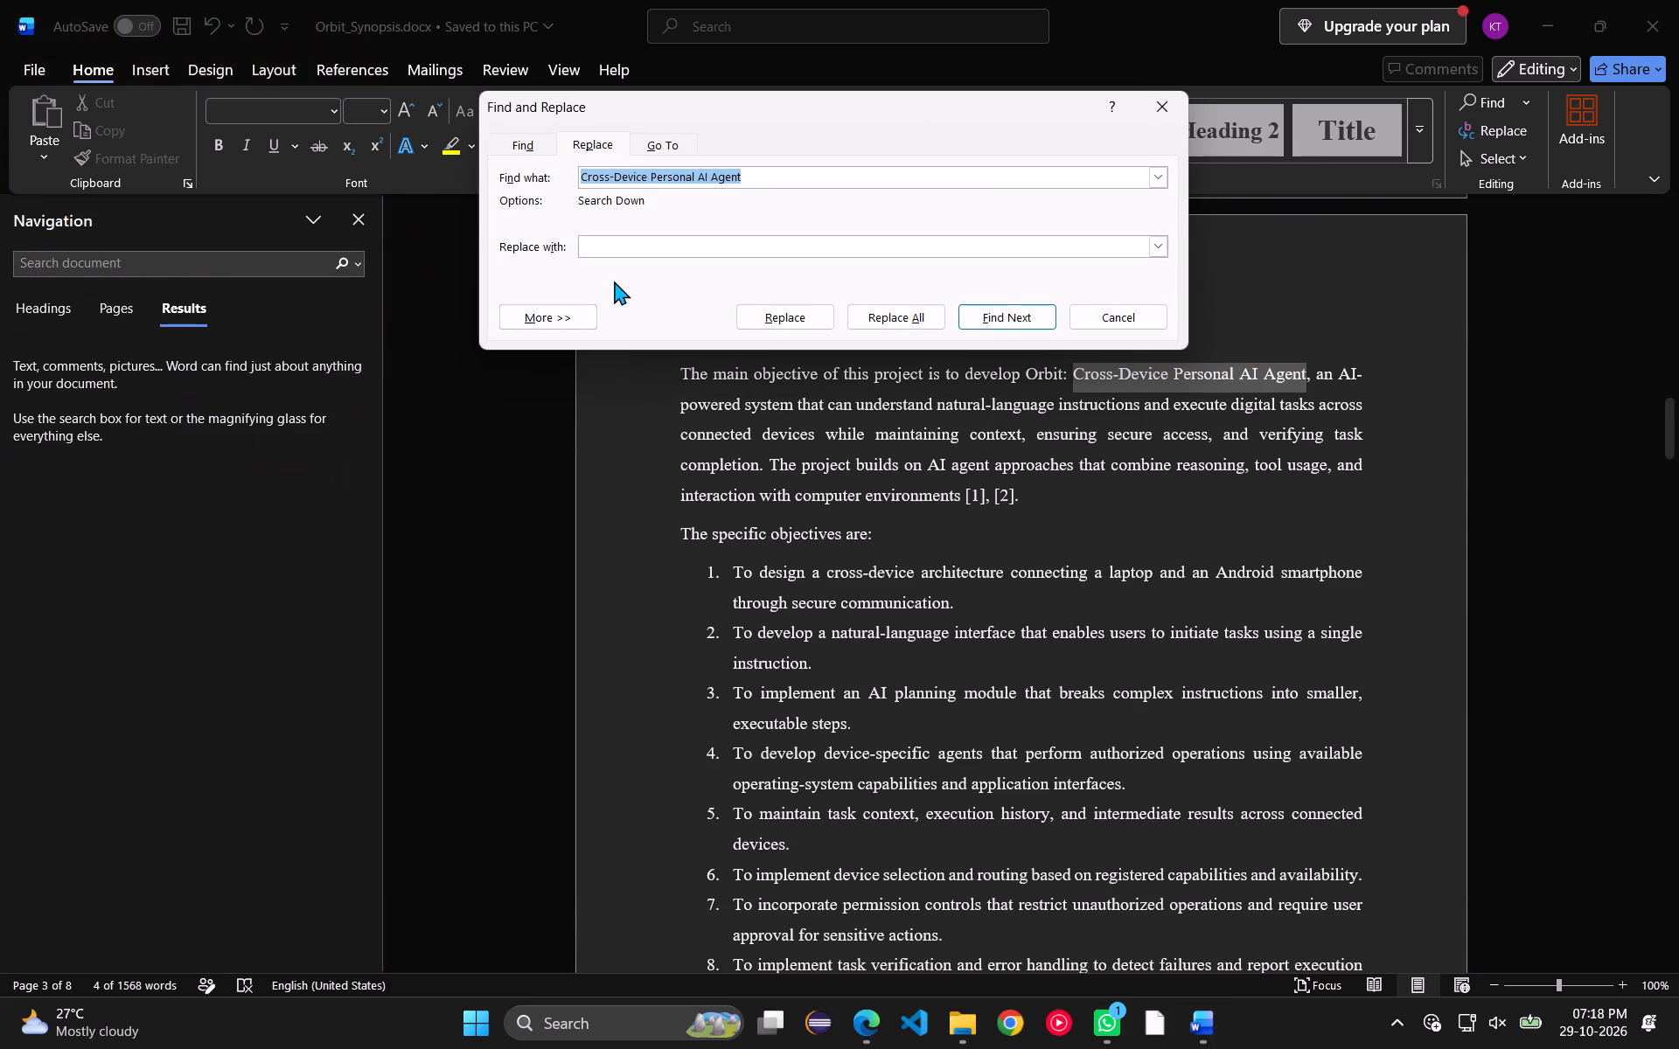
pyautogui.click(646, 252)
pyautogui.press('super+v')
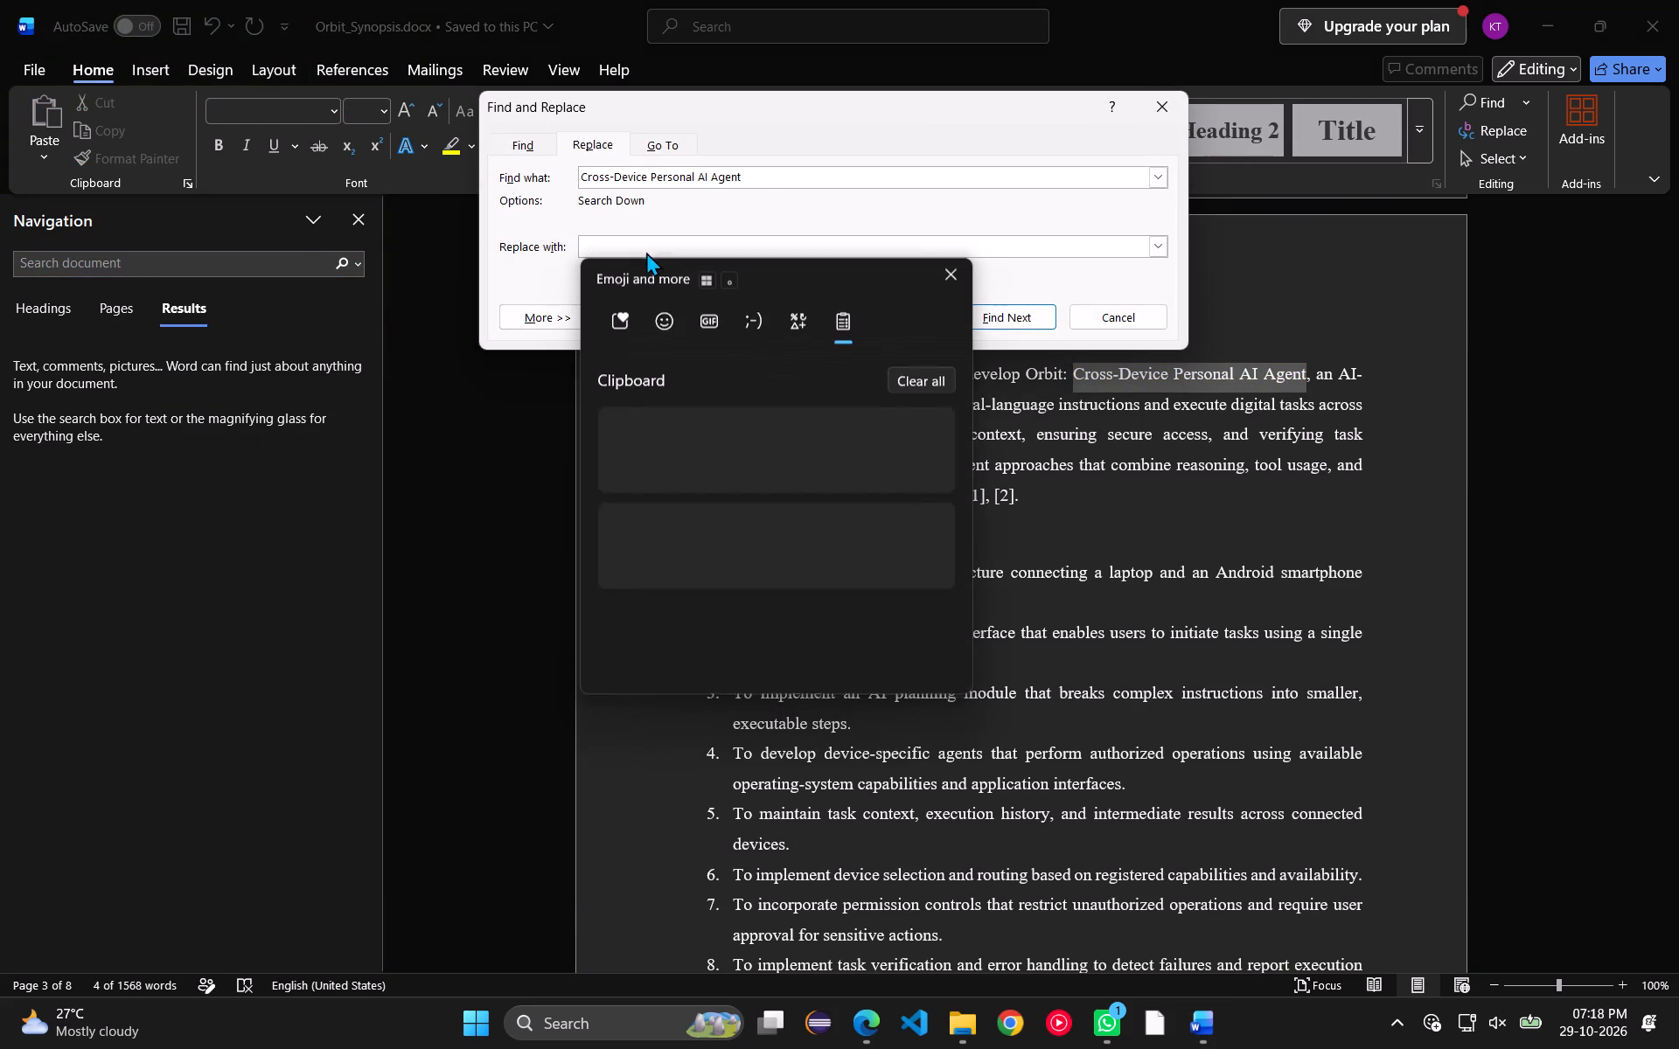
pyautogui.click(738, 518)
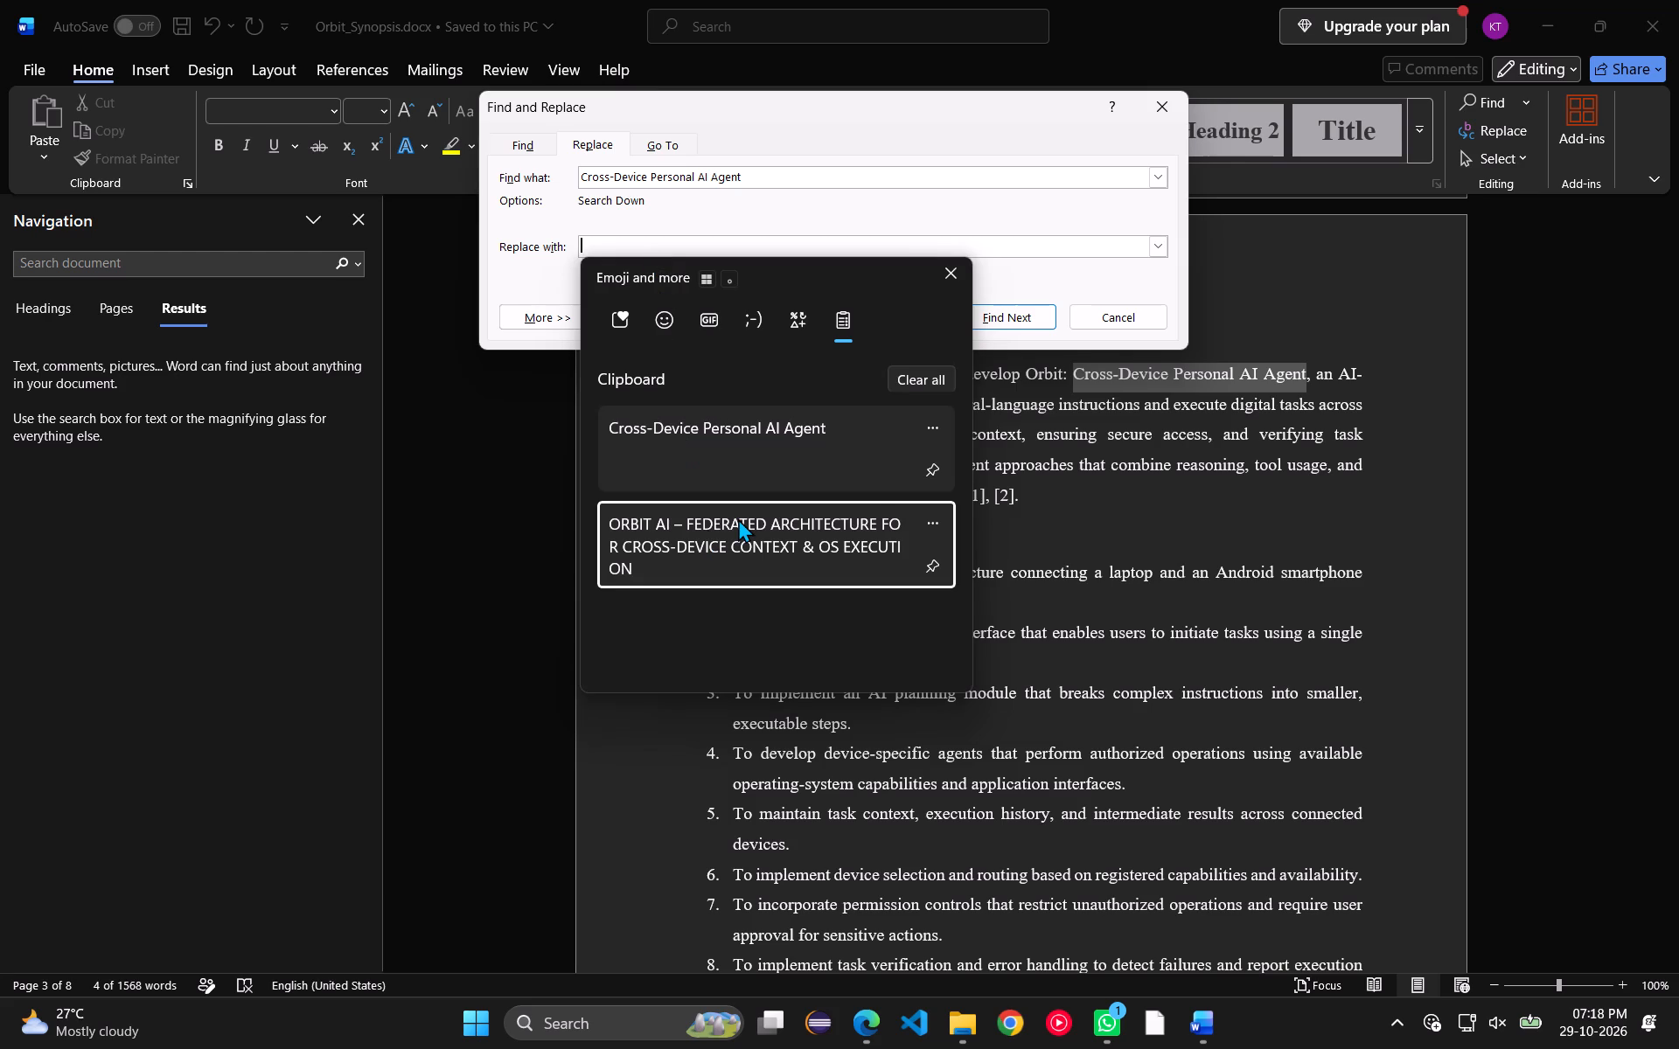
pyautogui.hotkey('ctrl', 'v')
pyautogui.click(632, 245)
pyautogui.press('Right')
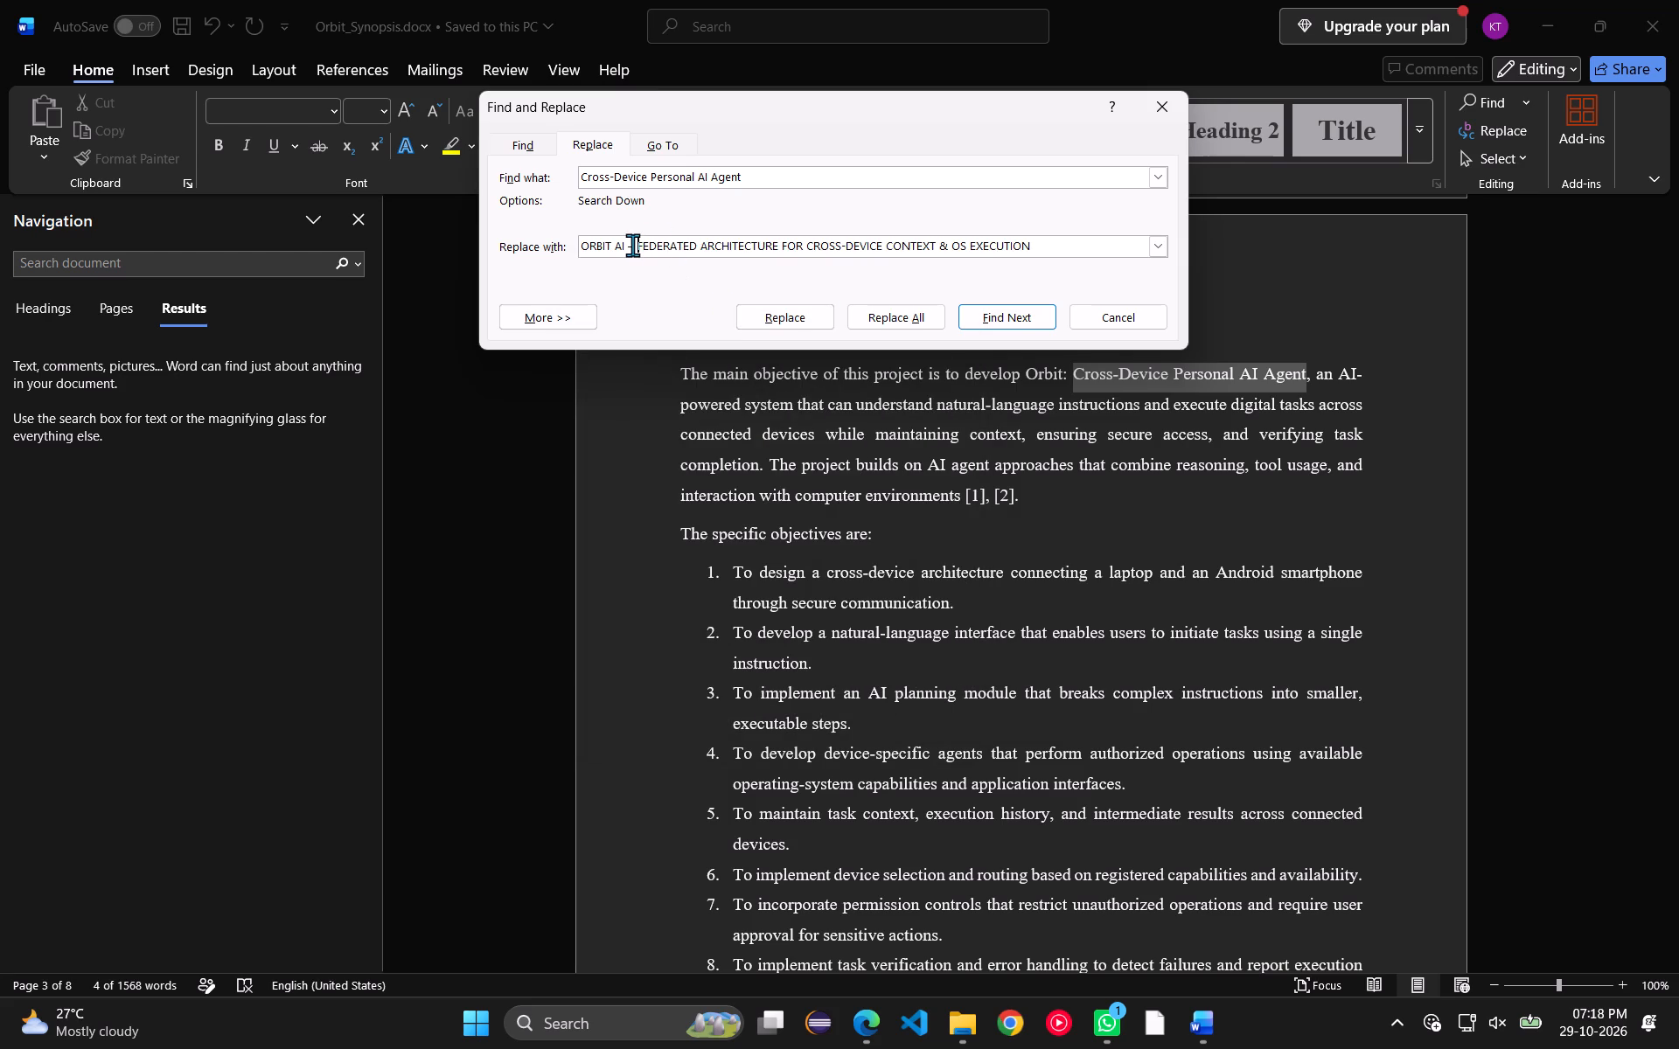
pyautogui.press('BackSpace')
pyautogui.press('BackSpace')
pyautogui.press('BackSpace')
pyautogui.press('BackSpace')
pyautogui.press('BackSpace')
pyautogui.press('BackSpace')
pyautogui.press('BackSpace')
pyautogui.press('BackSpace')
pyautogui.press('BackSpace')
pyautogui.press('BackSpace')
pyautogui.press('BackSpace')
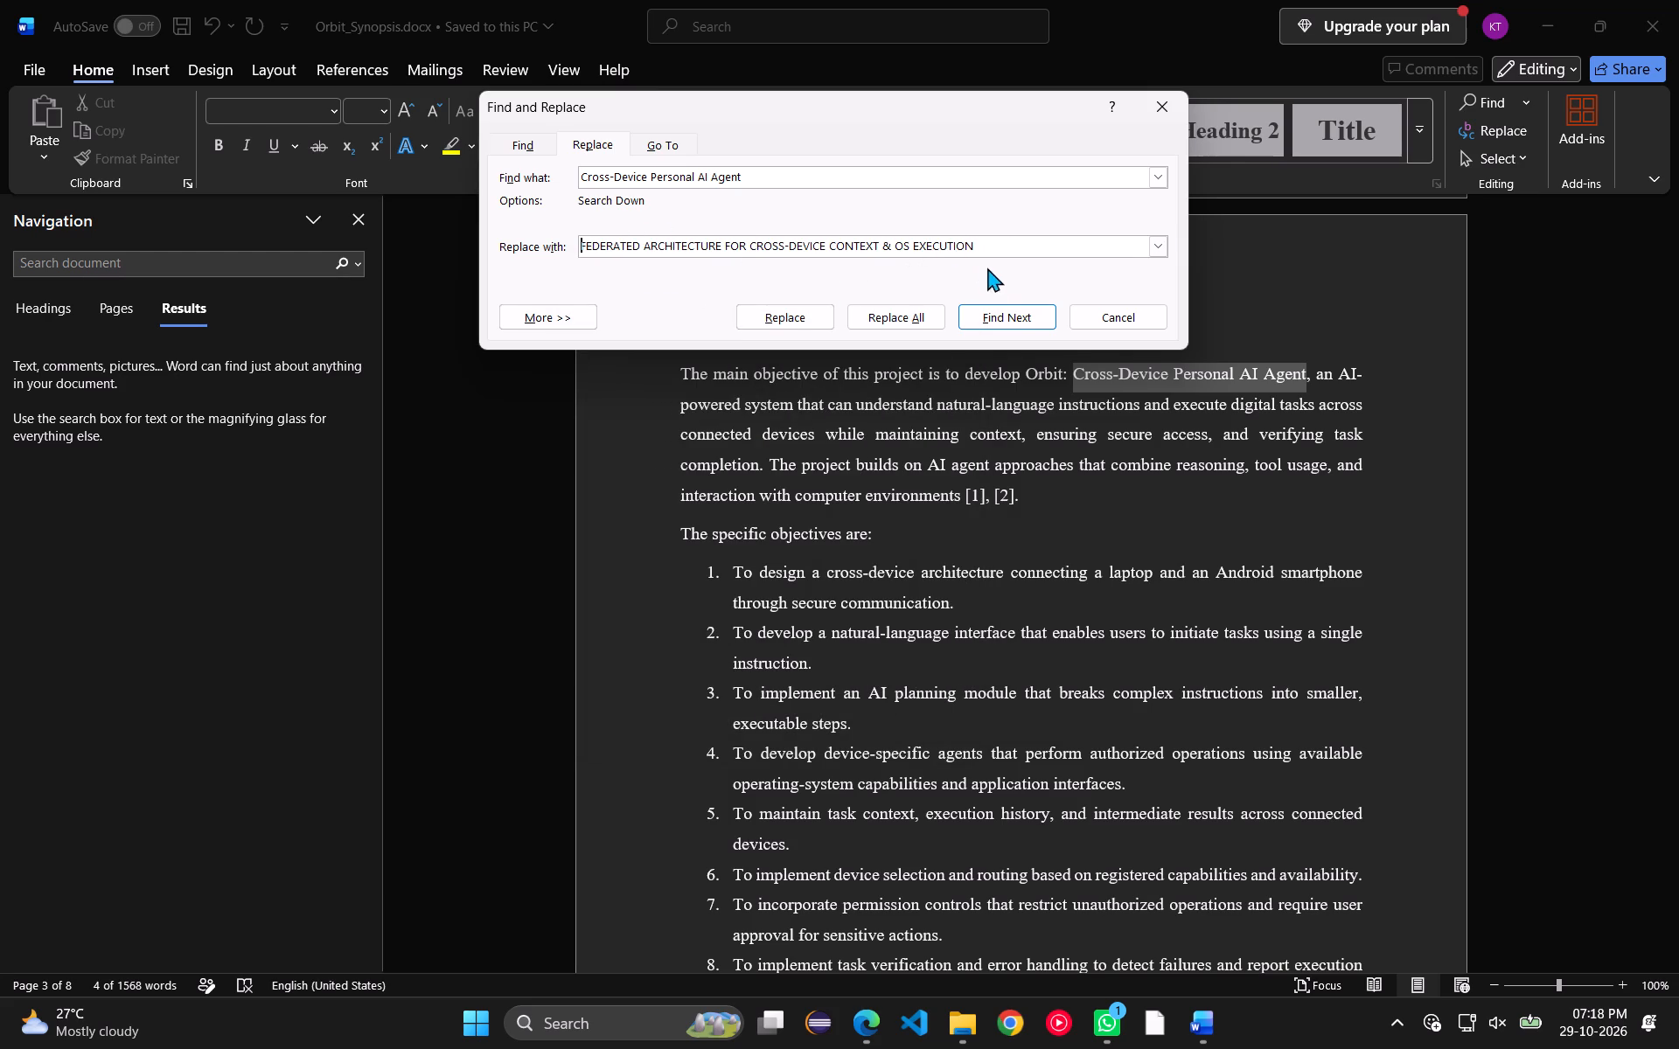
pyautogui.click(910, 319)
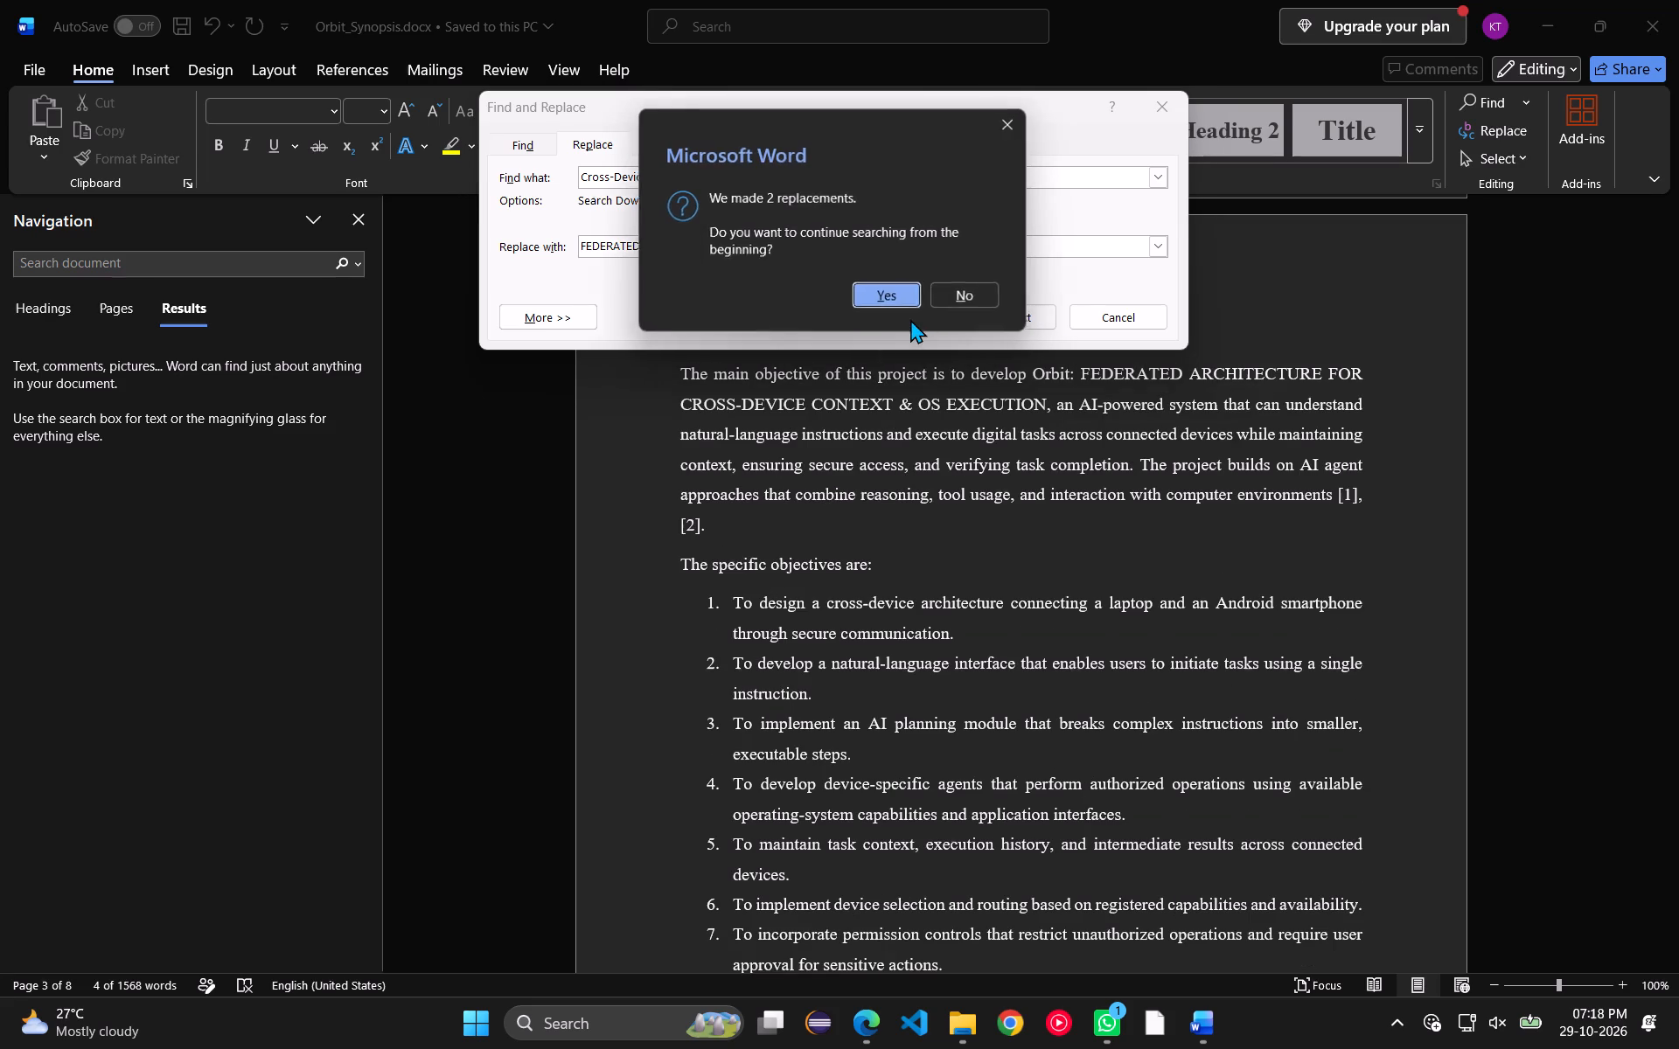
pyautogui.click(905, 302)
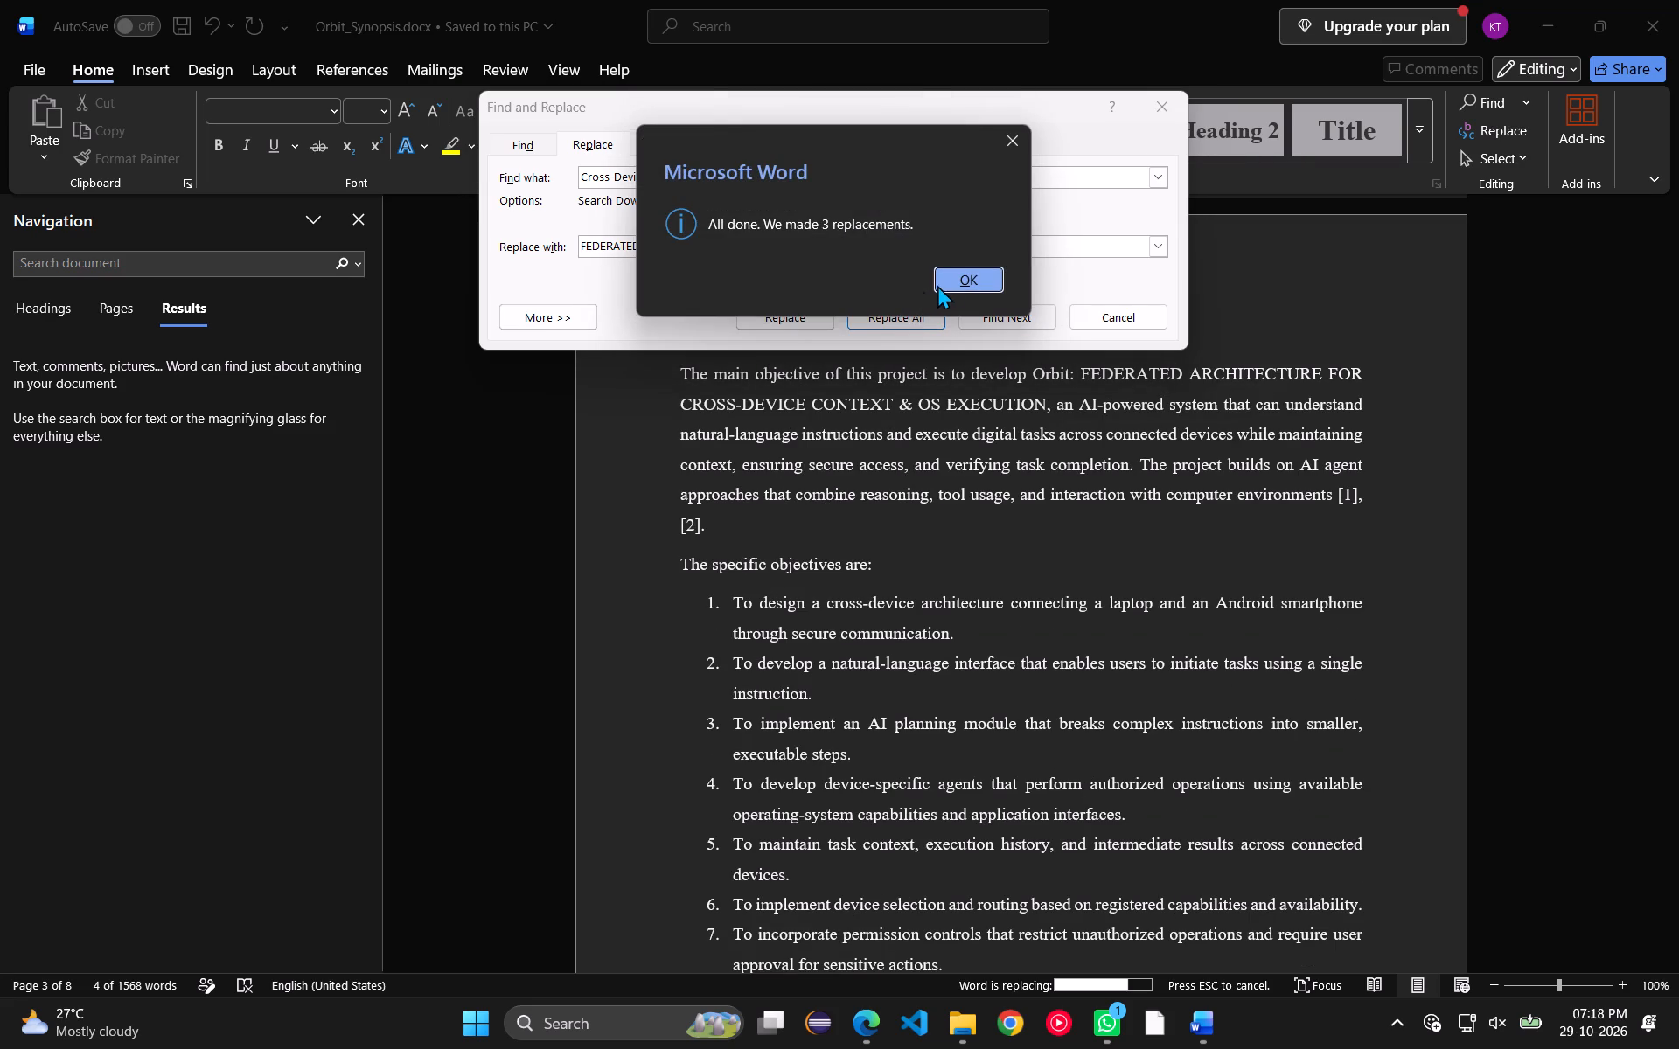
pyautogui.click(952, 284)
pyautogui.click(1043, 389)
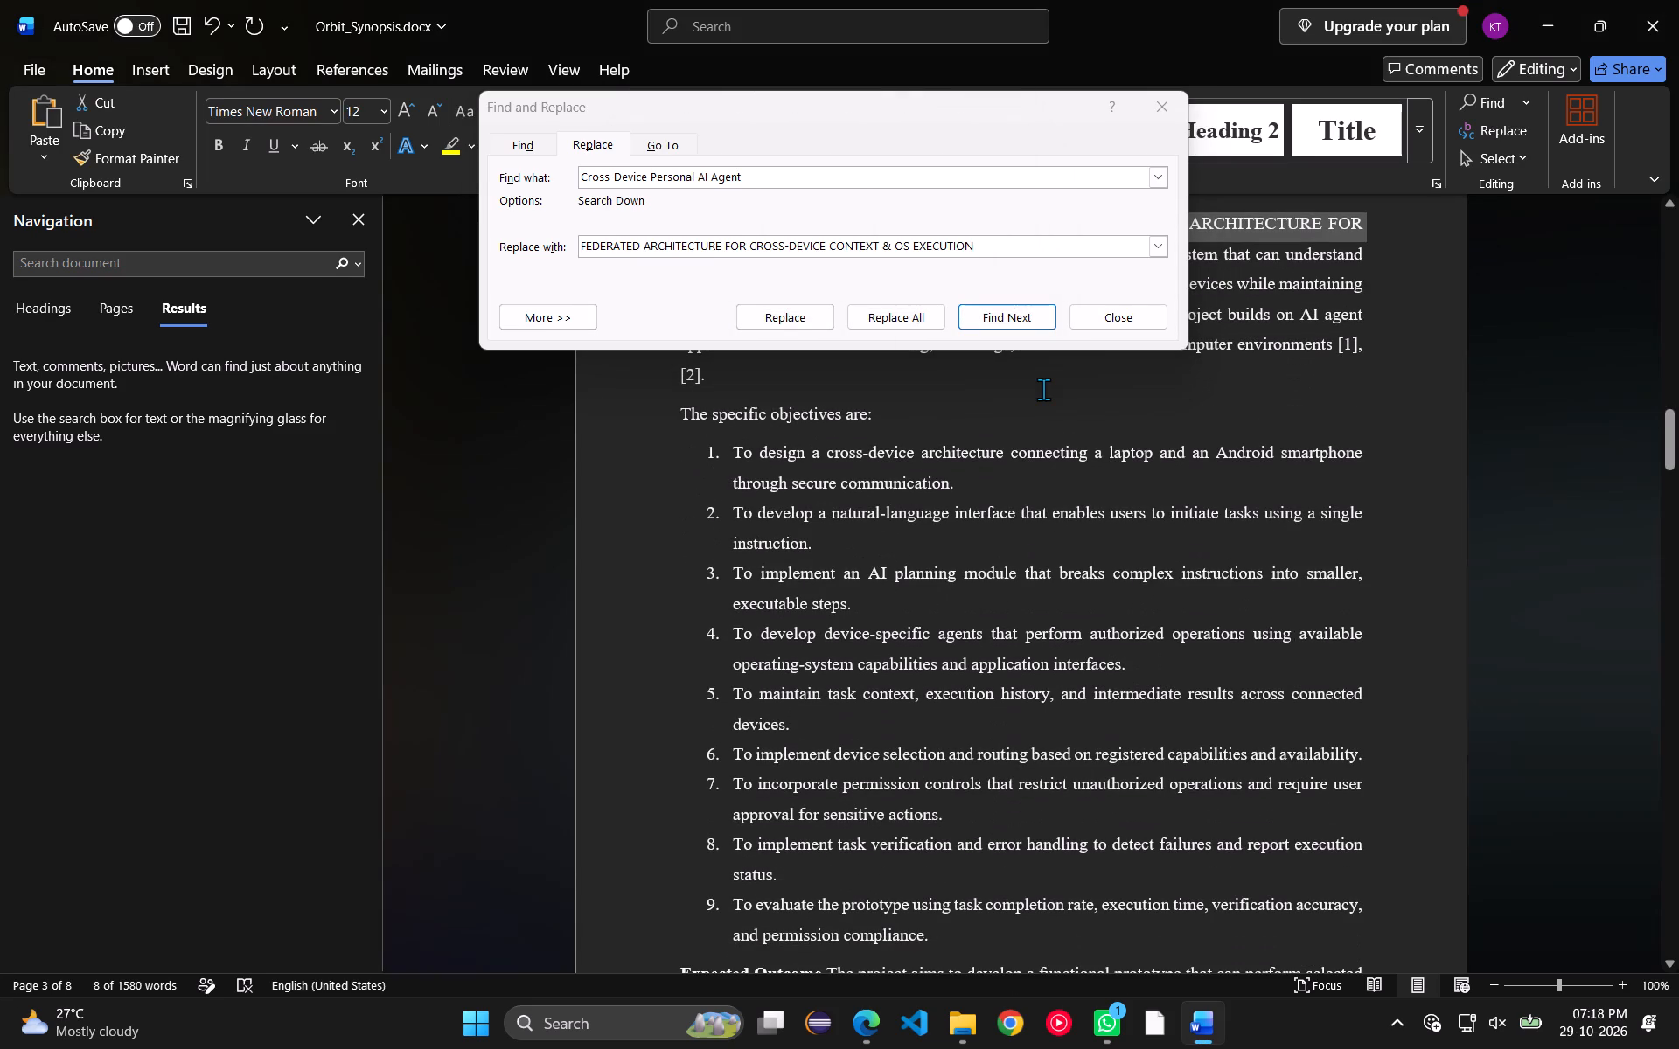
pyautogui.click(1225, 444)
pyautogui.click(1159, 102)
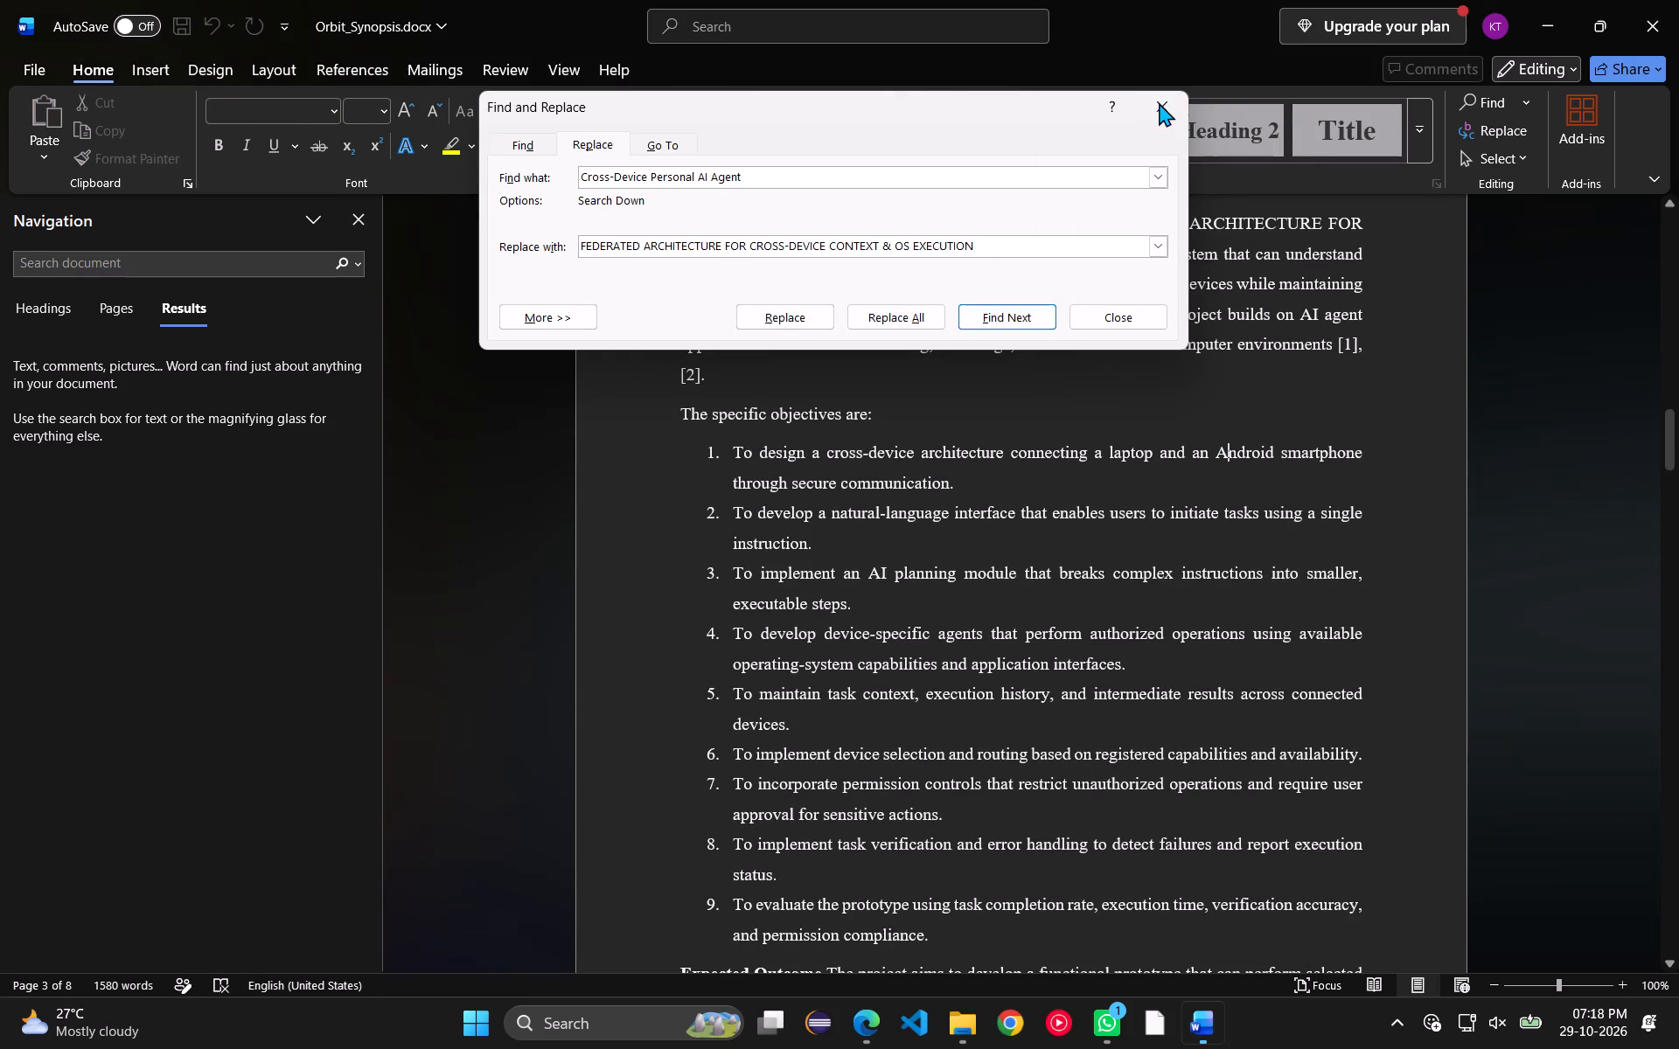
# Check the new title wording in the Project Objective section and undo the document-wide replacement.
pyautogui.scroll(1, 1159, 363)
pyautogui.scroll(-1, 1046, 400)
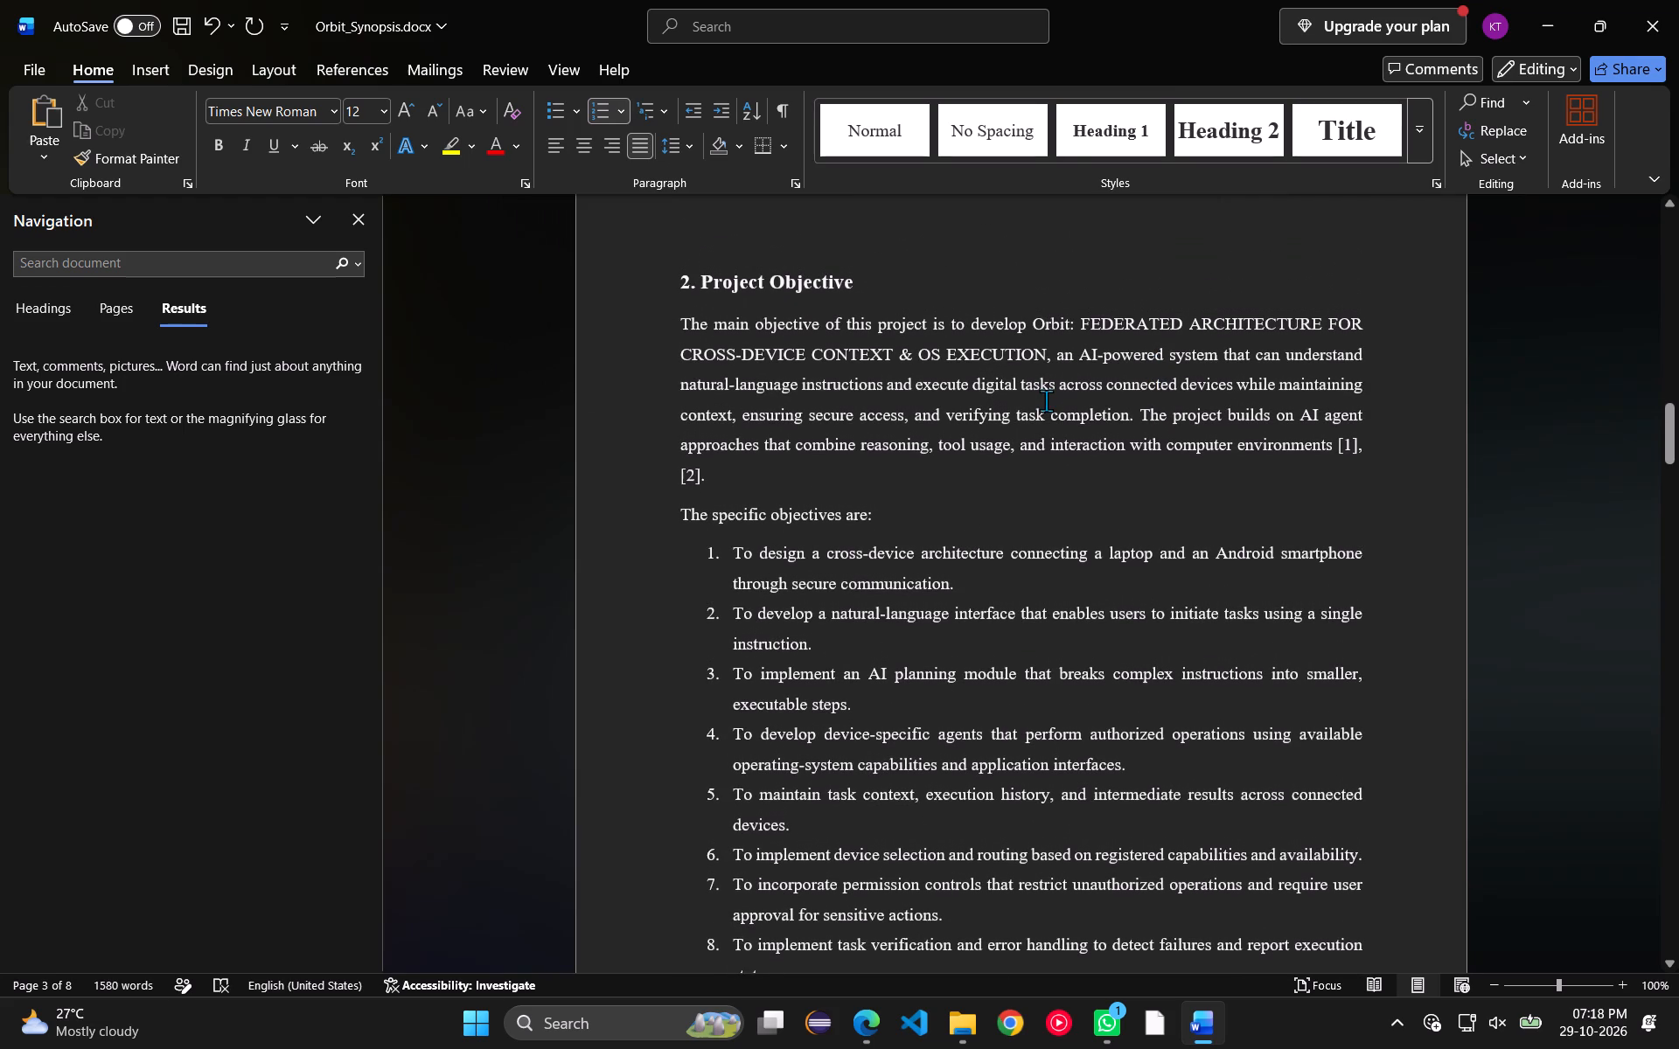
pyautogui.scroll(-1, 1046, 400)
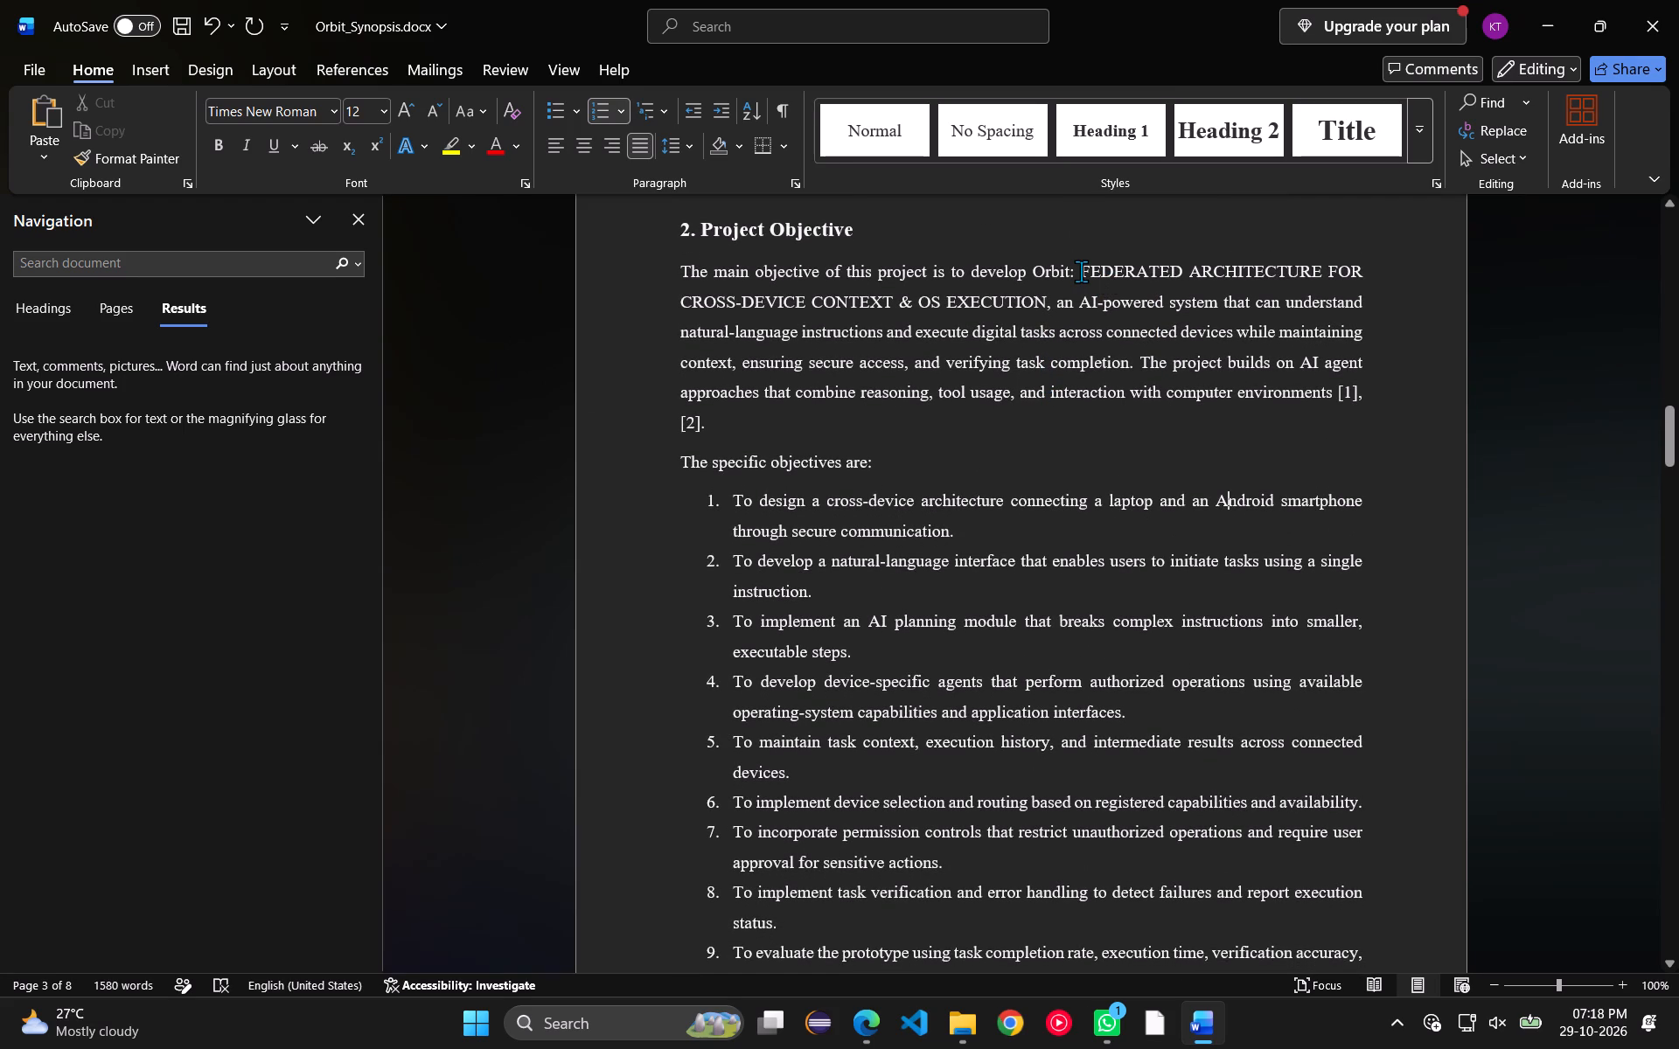
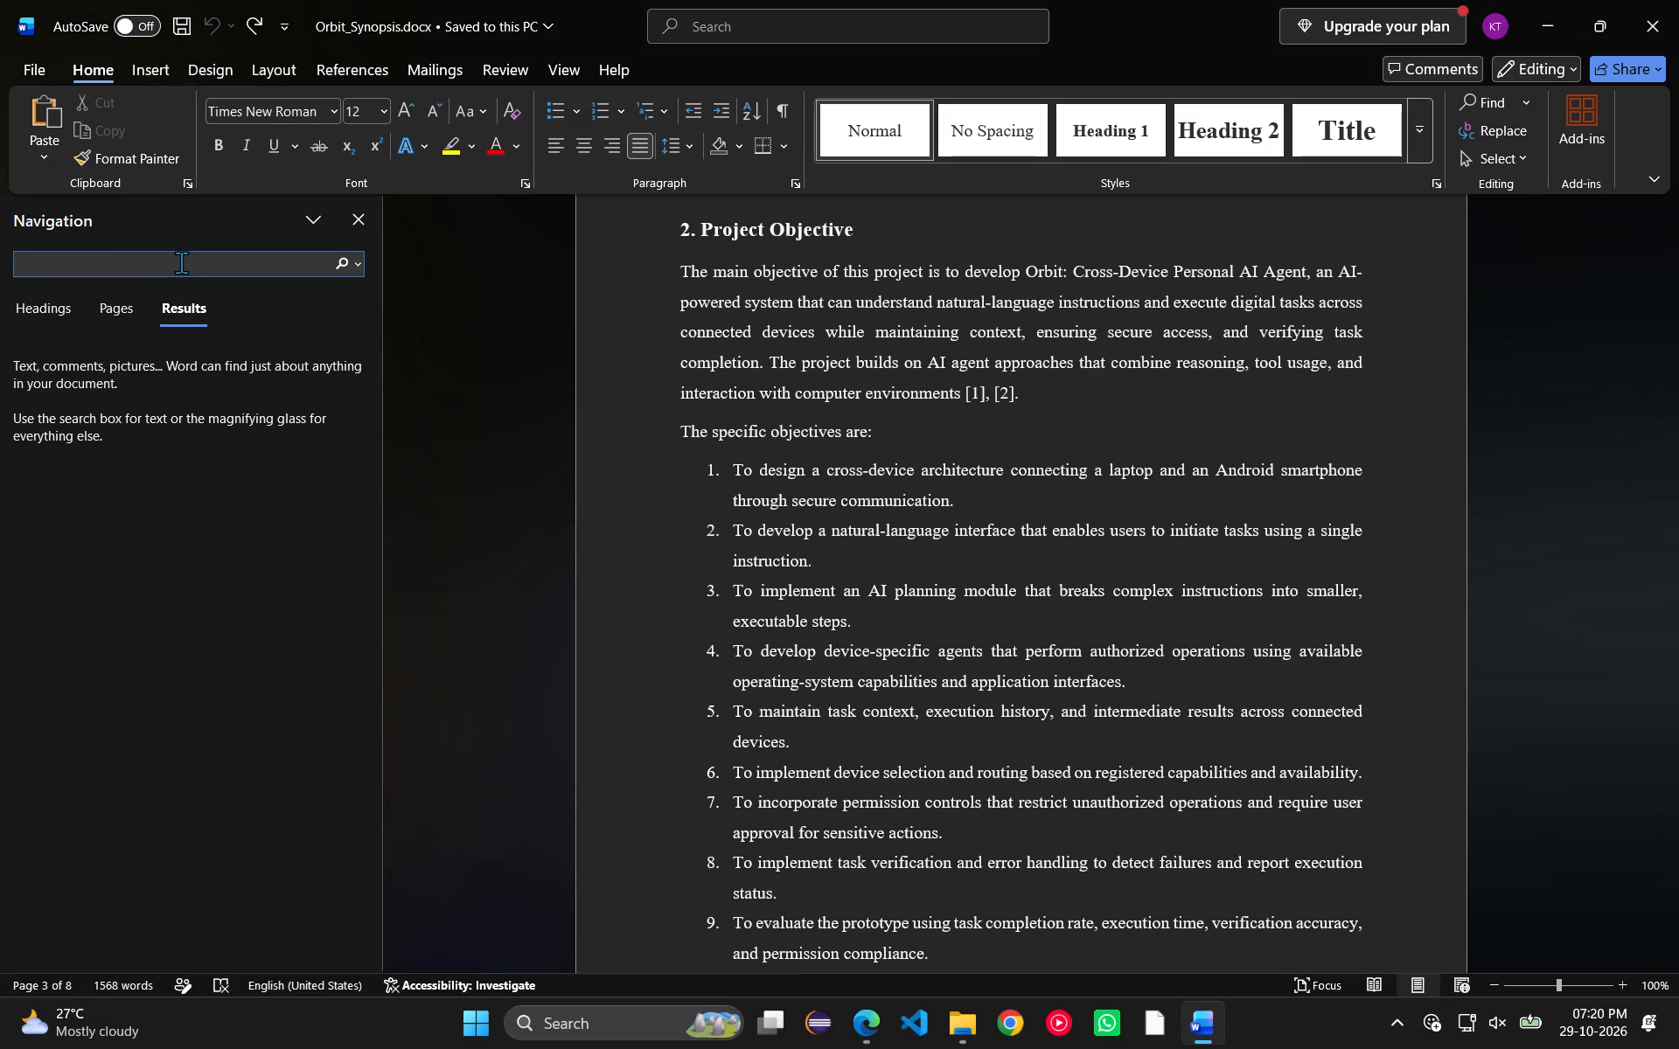
pyautogui.press('super+v')
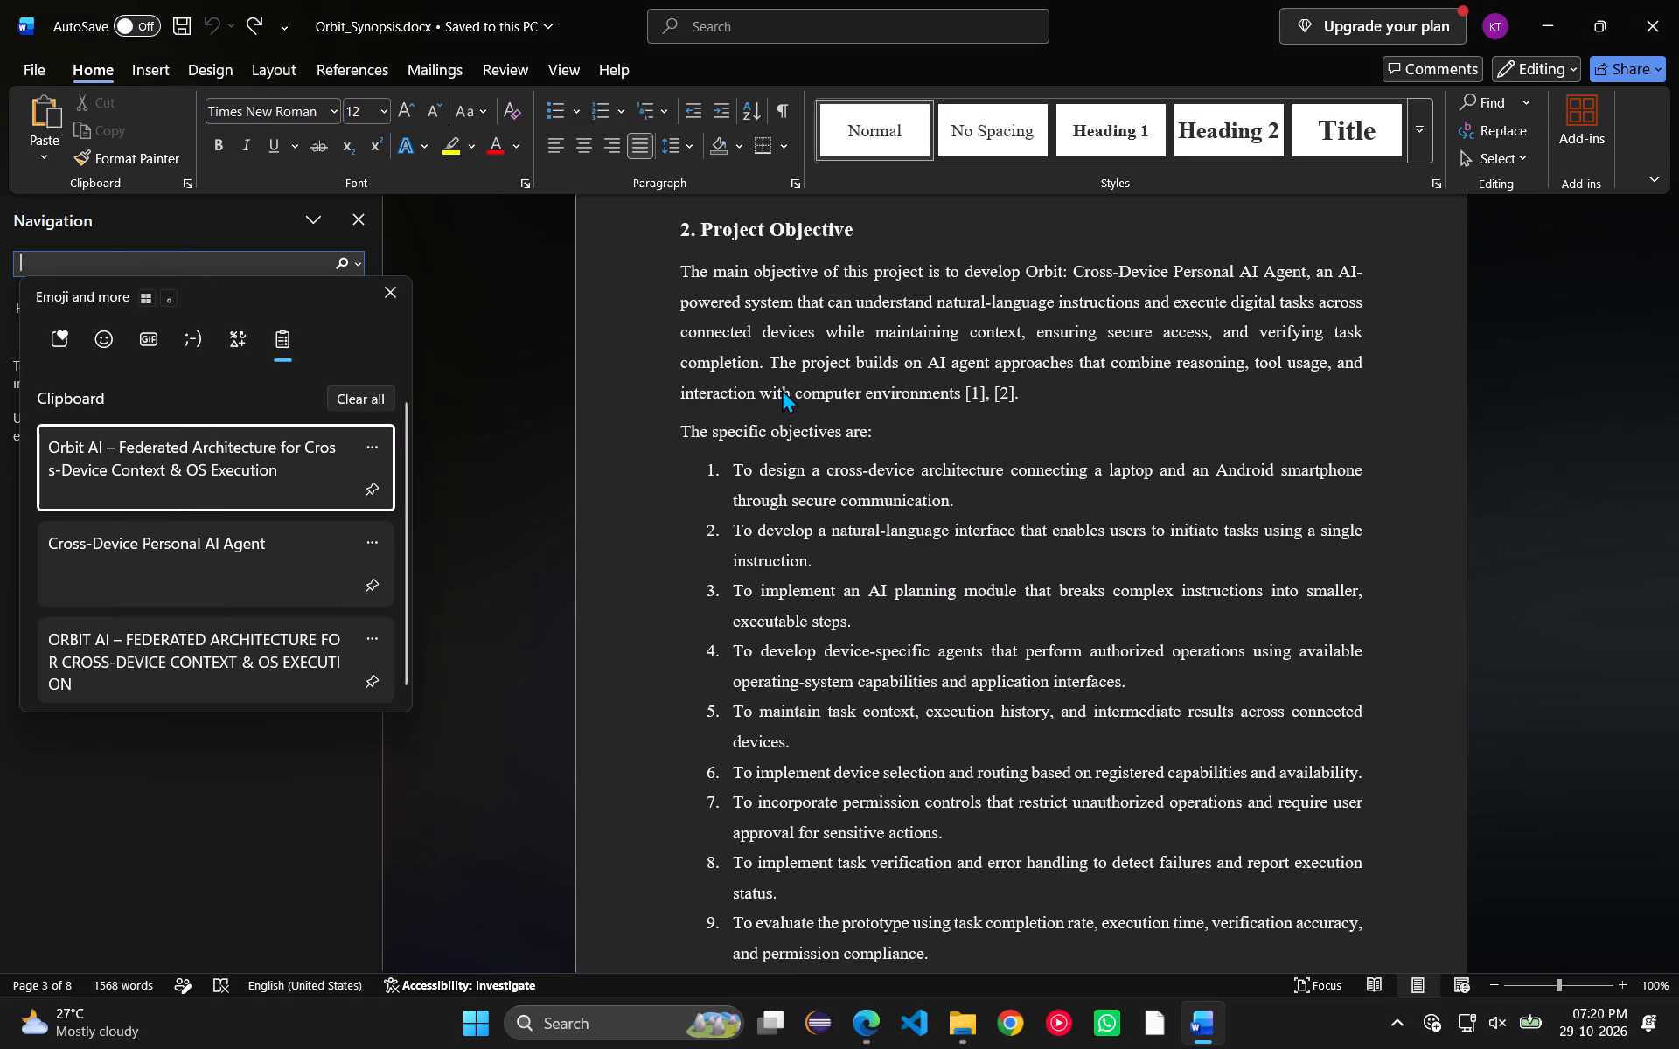
pyautogui.click(782, 389)
pyautogui.moveTo(1024, 272); pyautogui.dragTo(1255, 268)
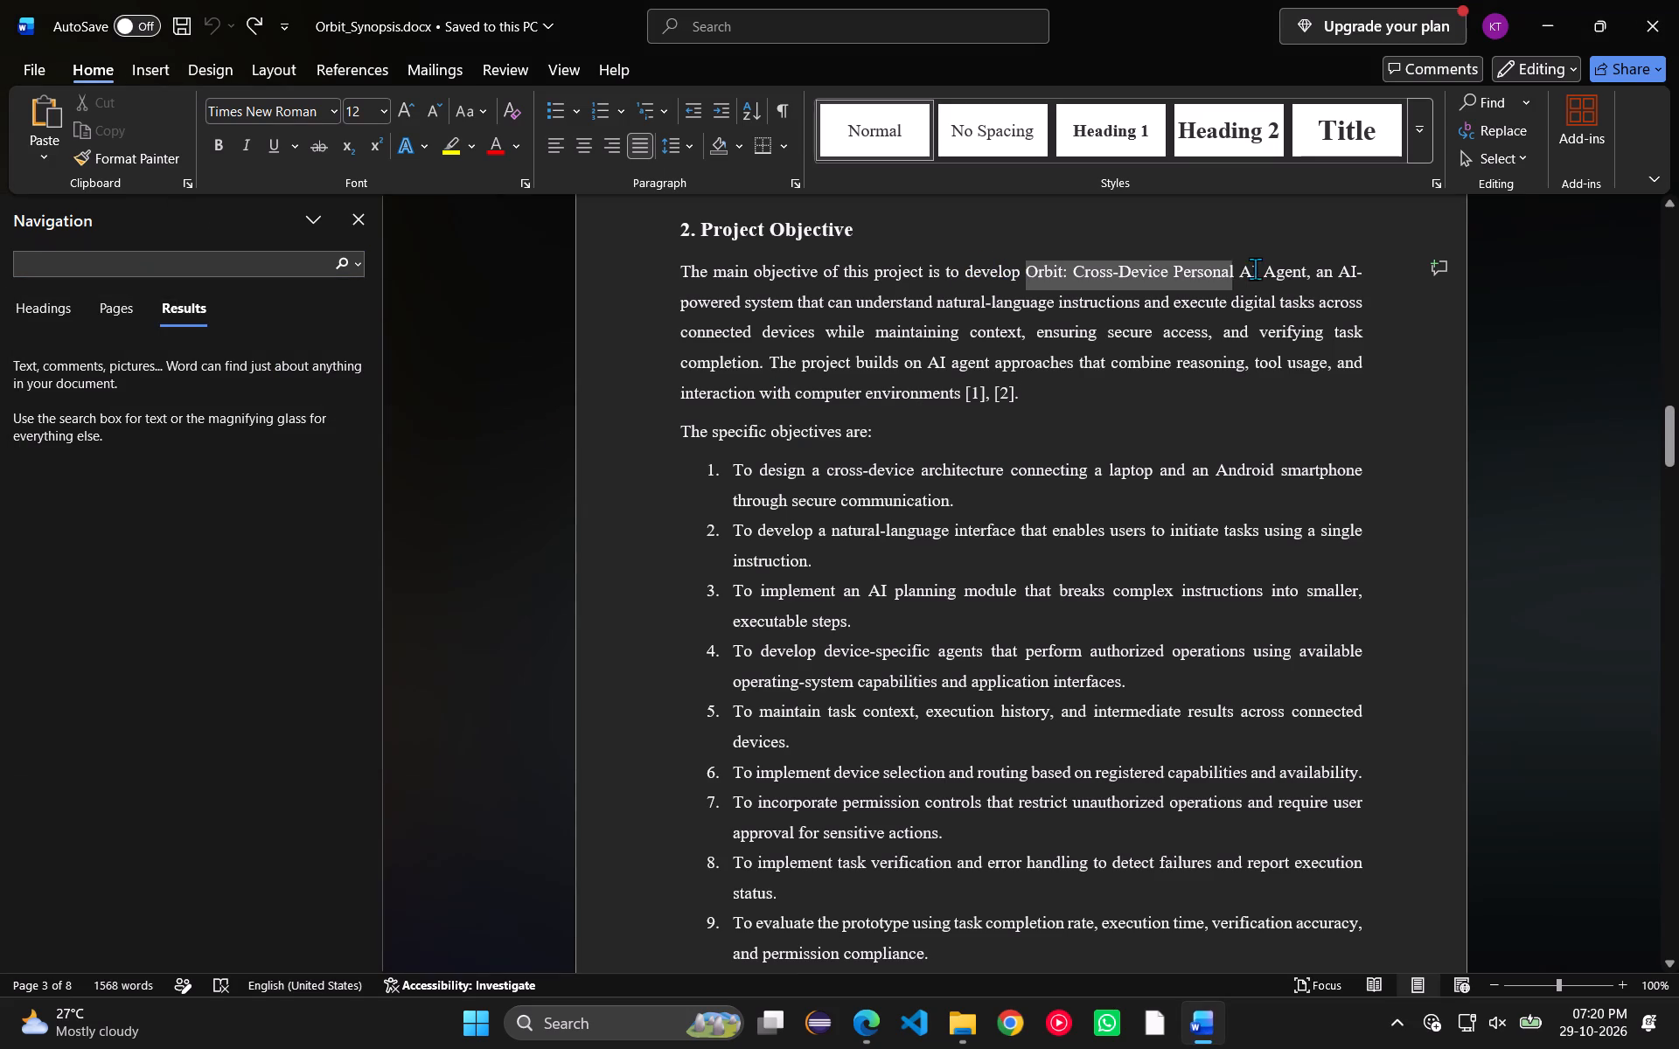
pyautogui.moveTo(1255, 268); pyautogui.dragTo(1310, 268)
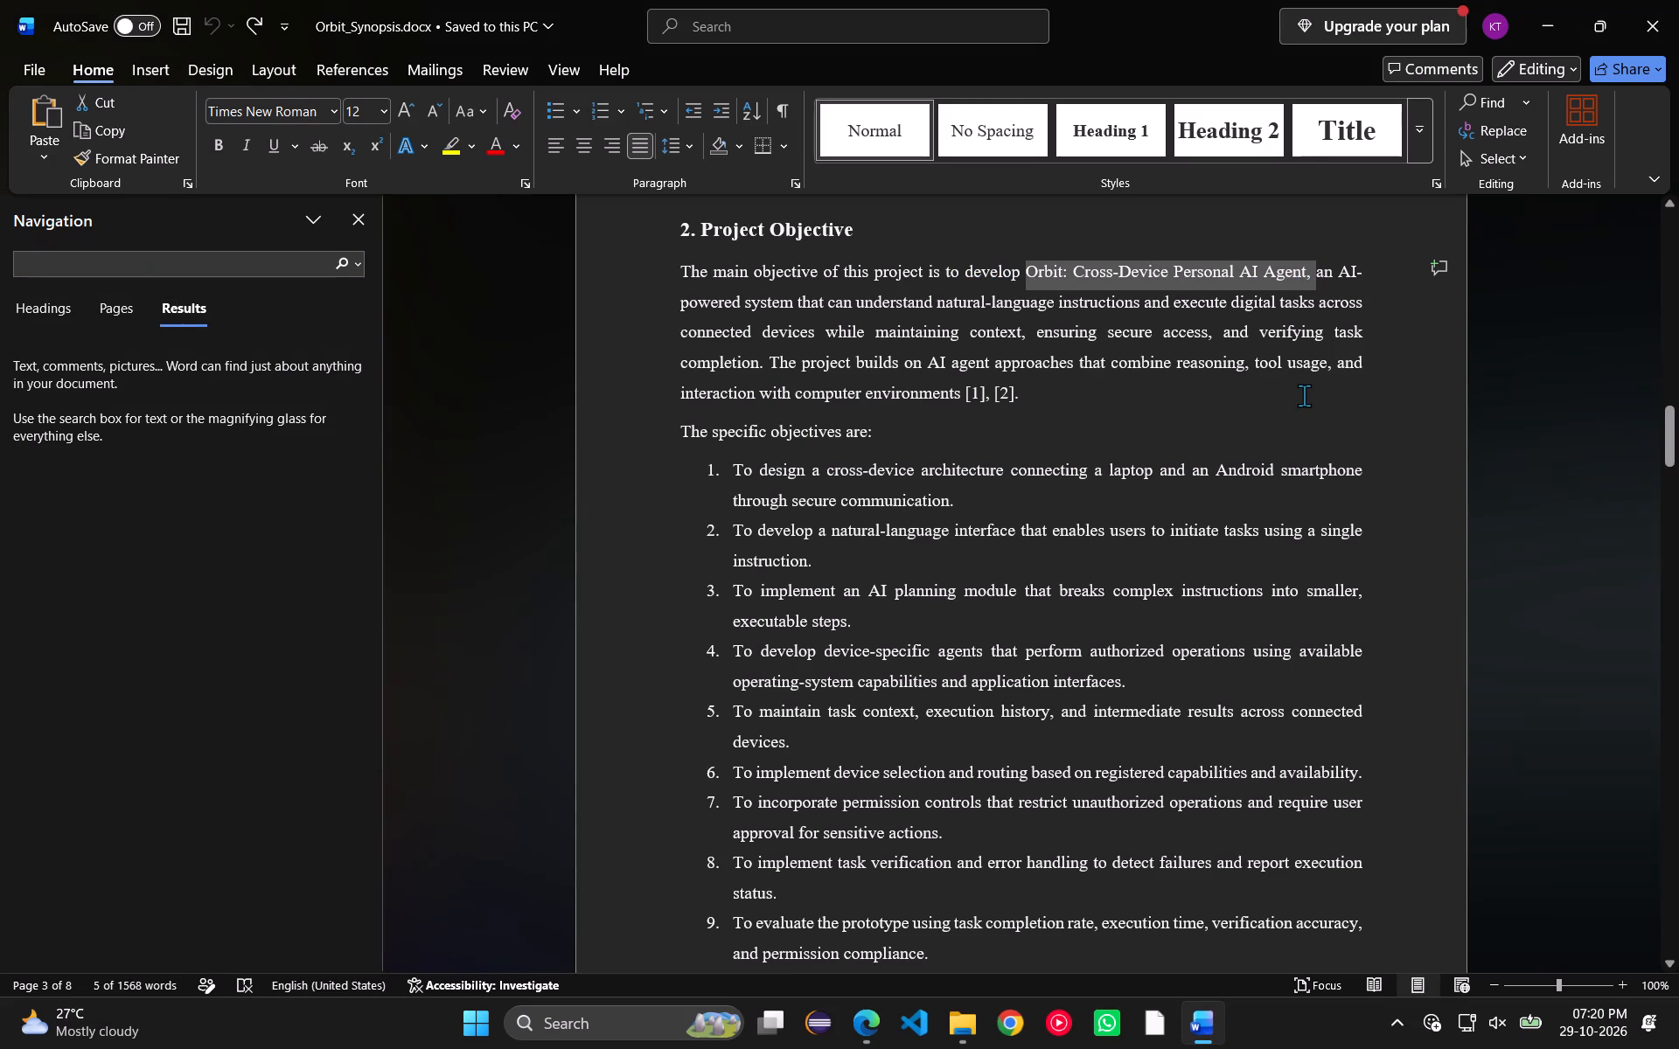
pyautogui.hotkey('shift', 'Left')
pyautogui.hotkey('shift', 'Left')
pyautogui.hotkey('ctrl', 'c')
pyautogui.click(283, 267)
pyautogui.hotkey('ctrl', 'v')
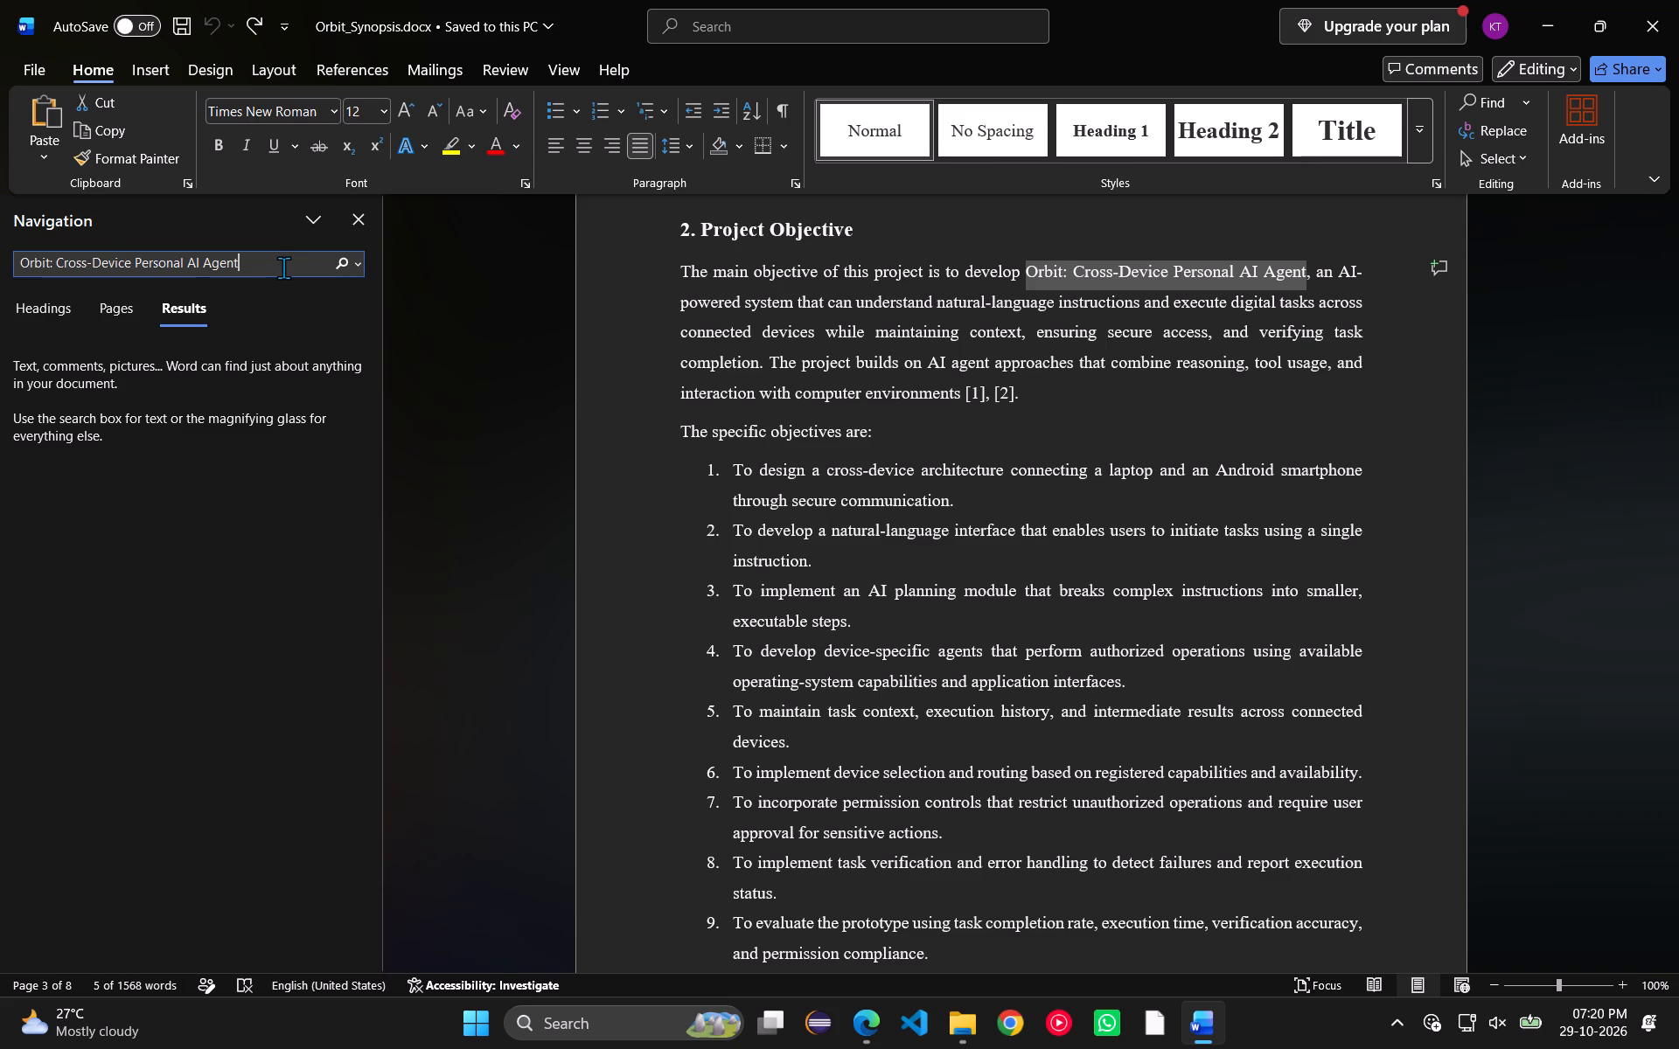
pyautogui.click(352, 269)
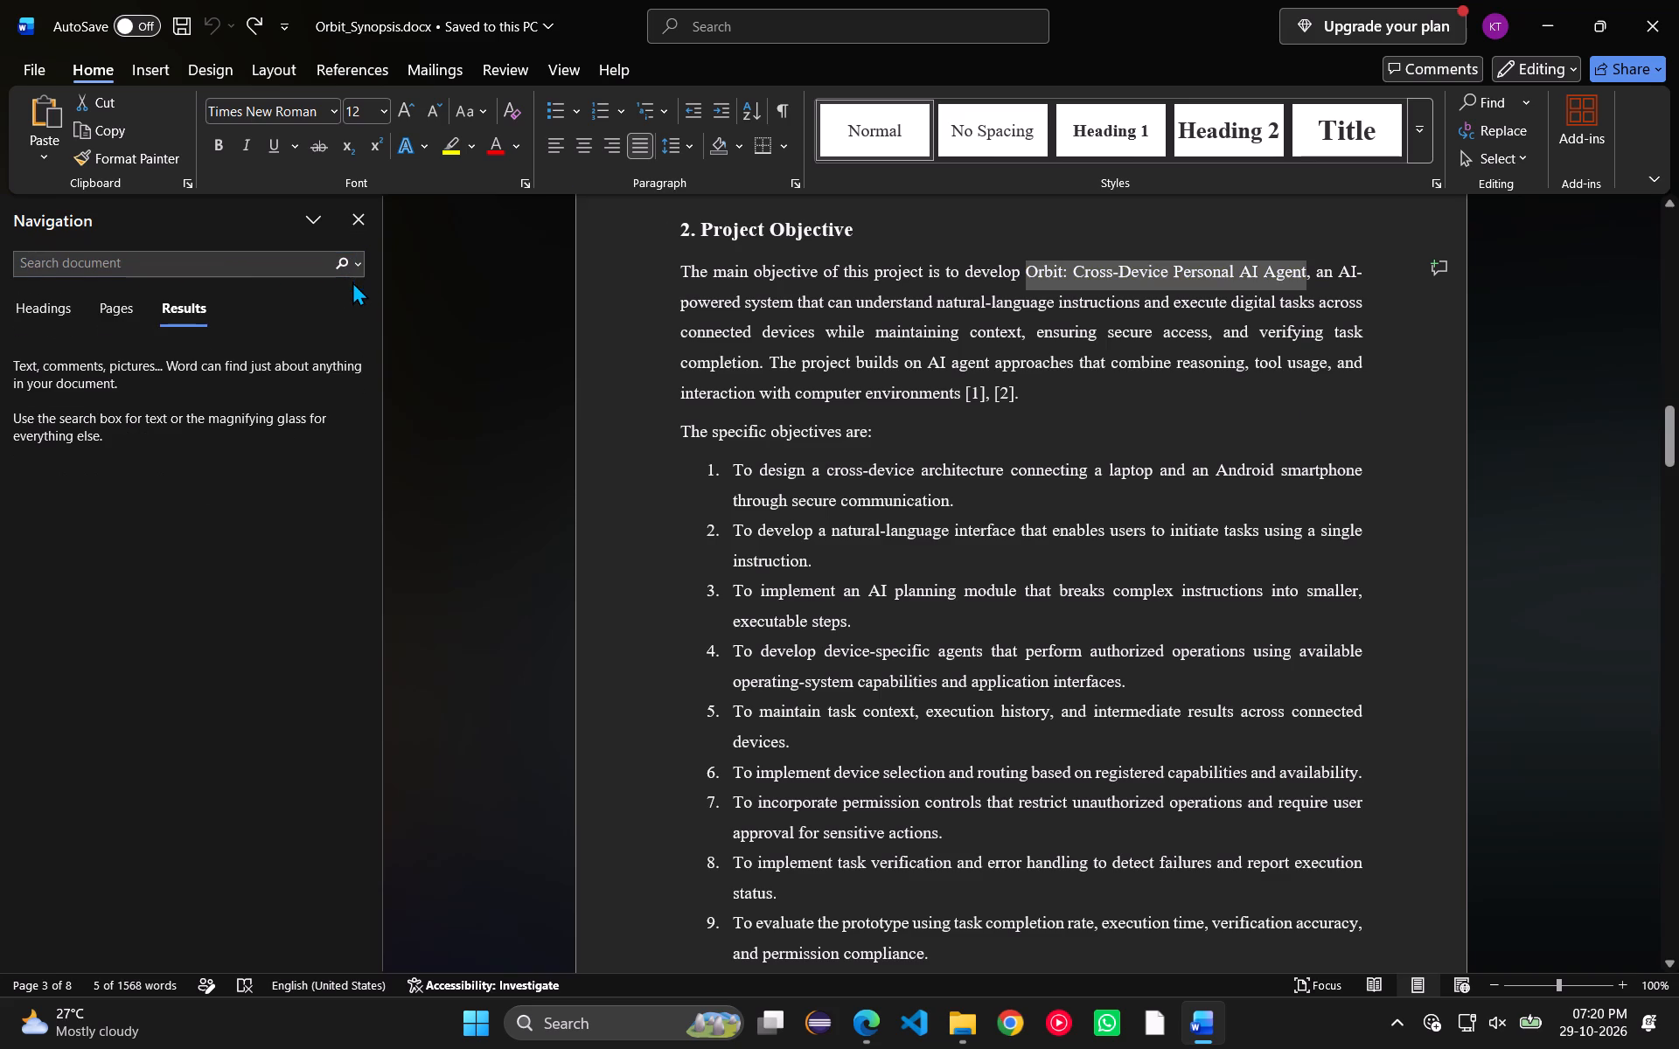
pyautogui.click(268, 269)
pyautogui.hotkey('ctrl', 'v')
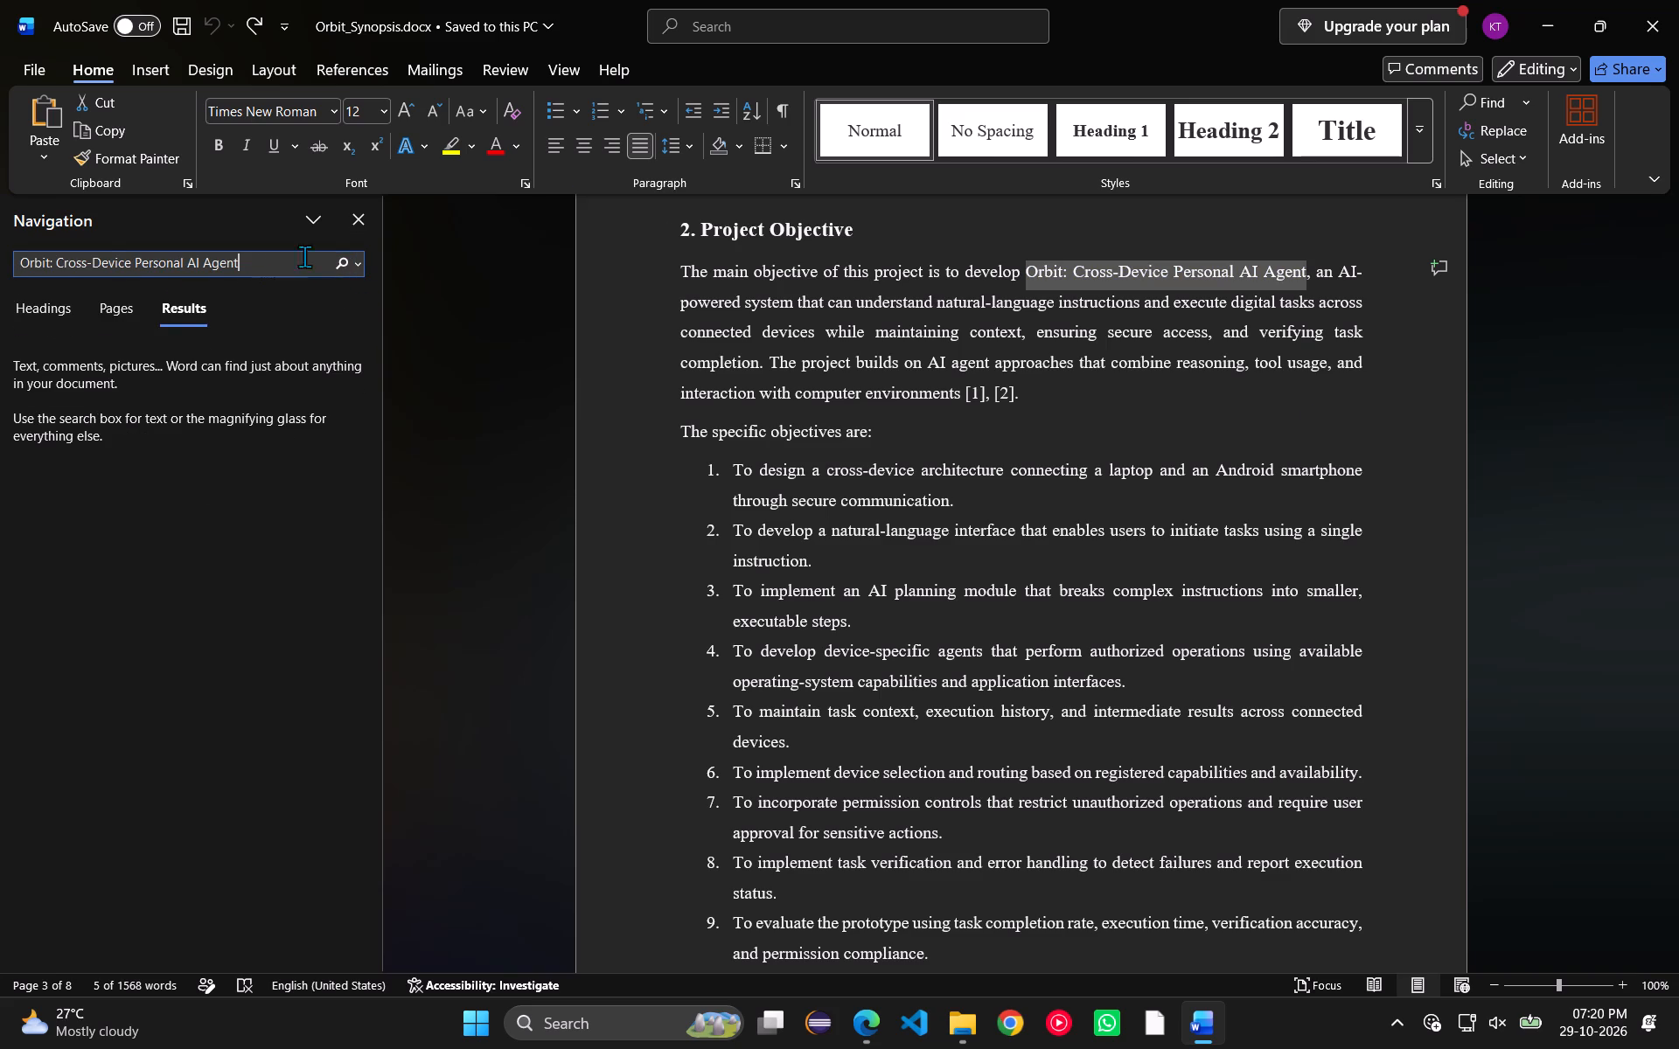
pyautogui.click(334, 255)
pyautogui.click(345, 260)
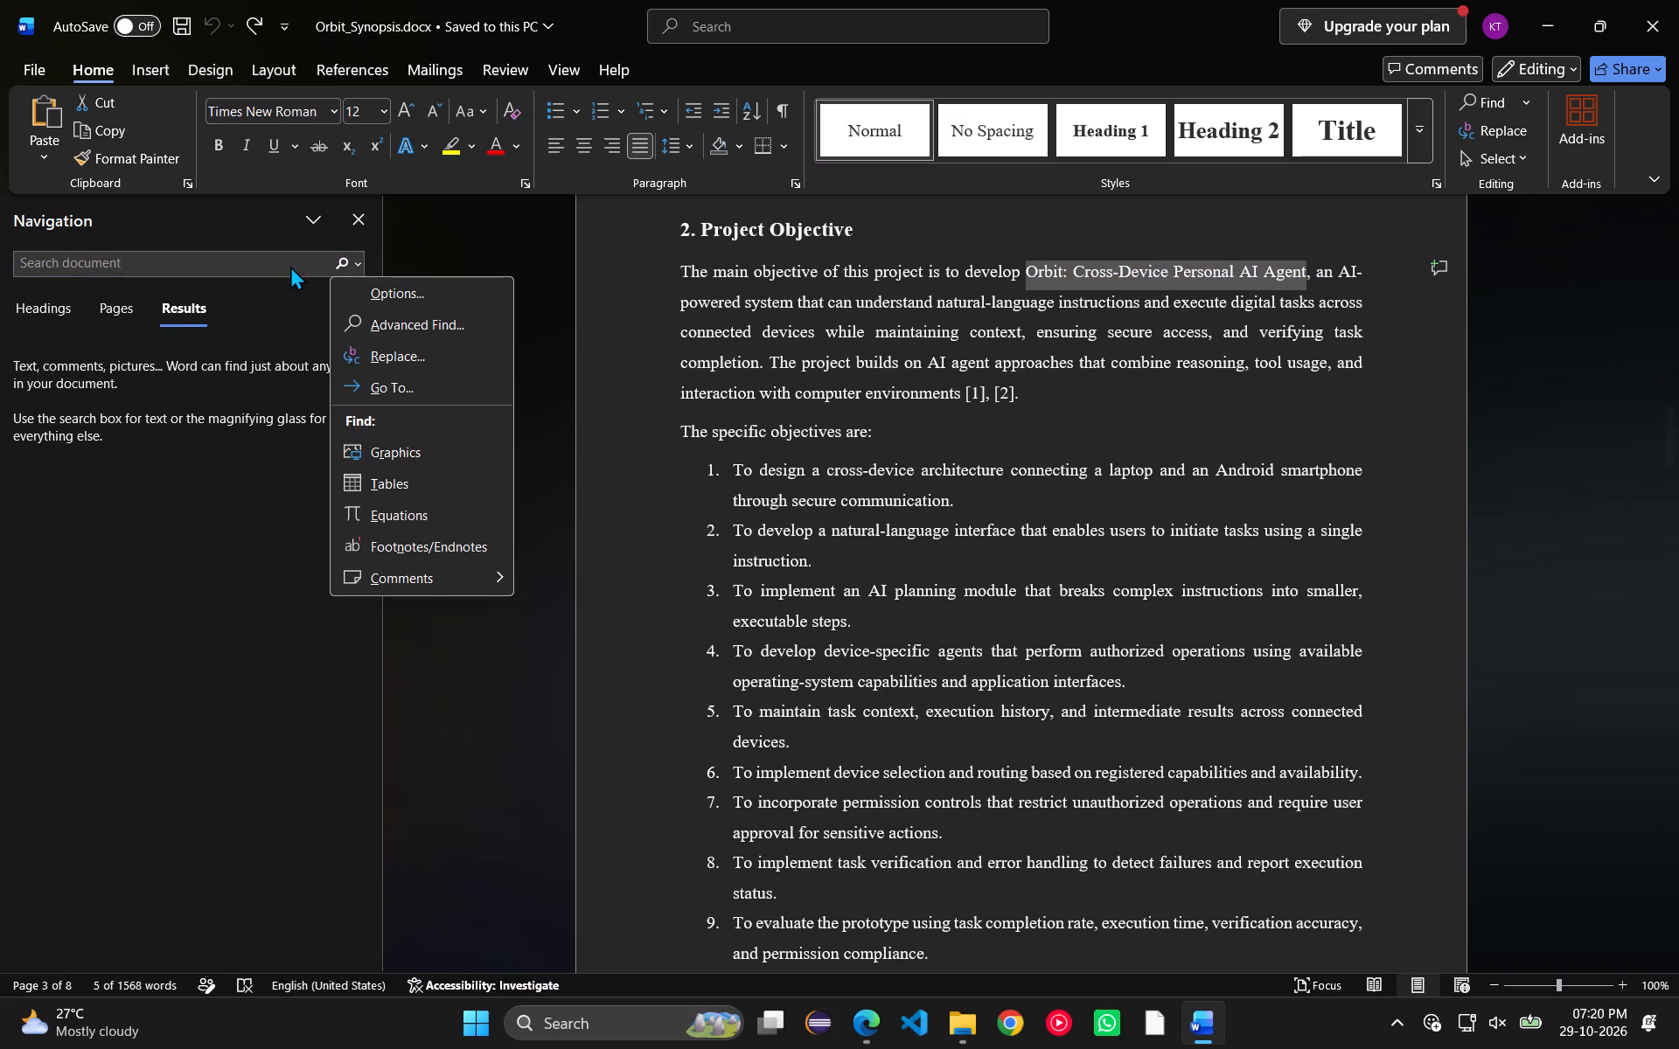
pyautogui.click(290, 266)
pyautogui.hotkey('ctrl', 'v')
pyautogui.click(338, 261)
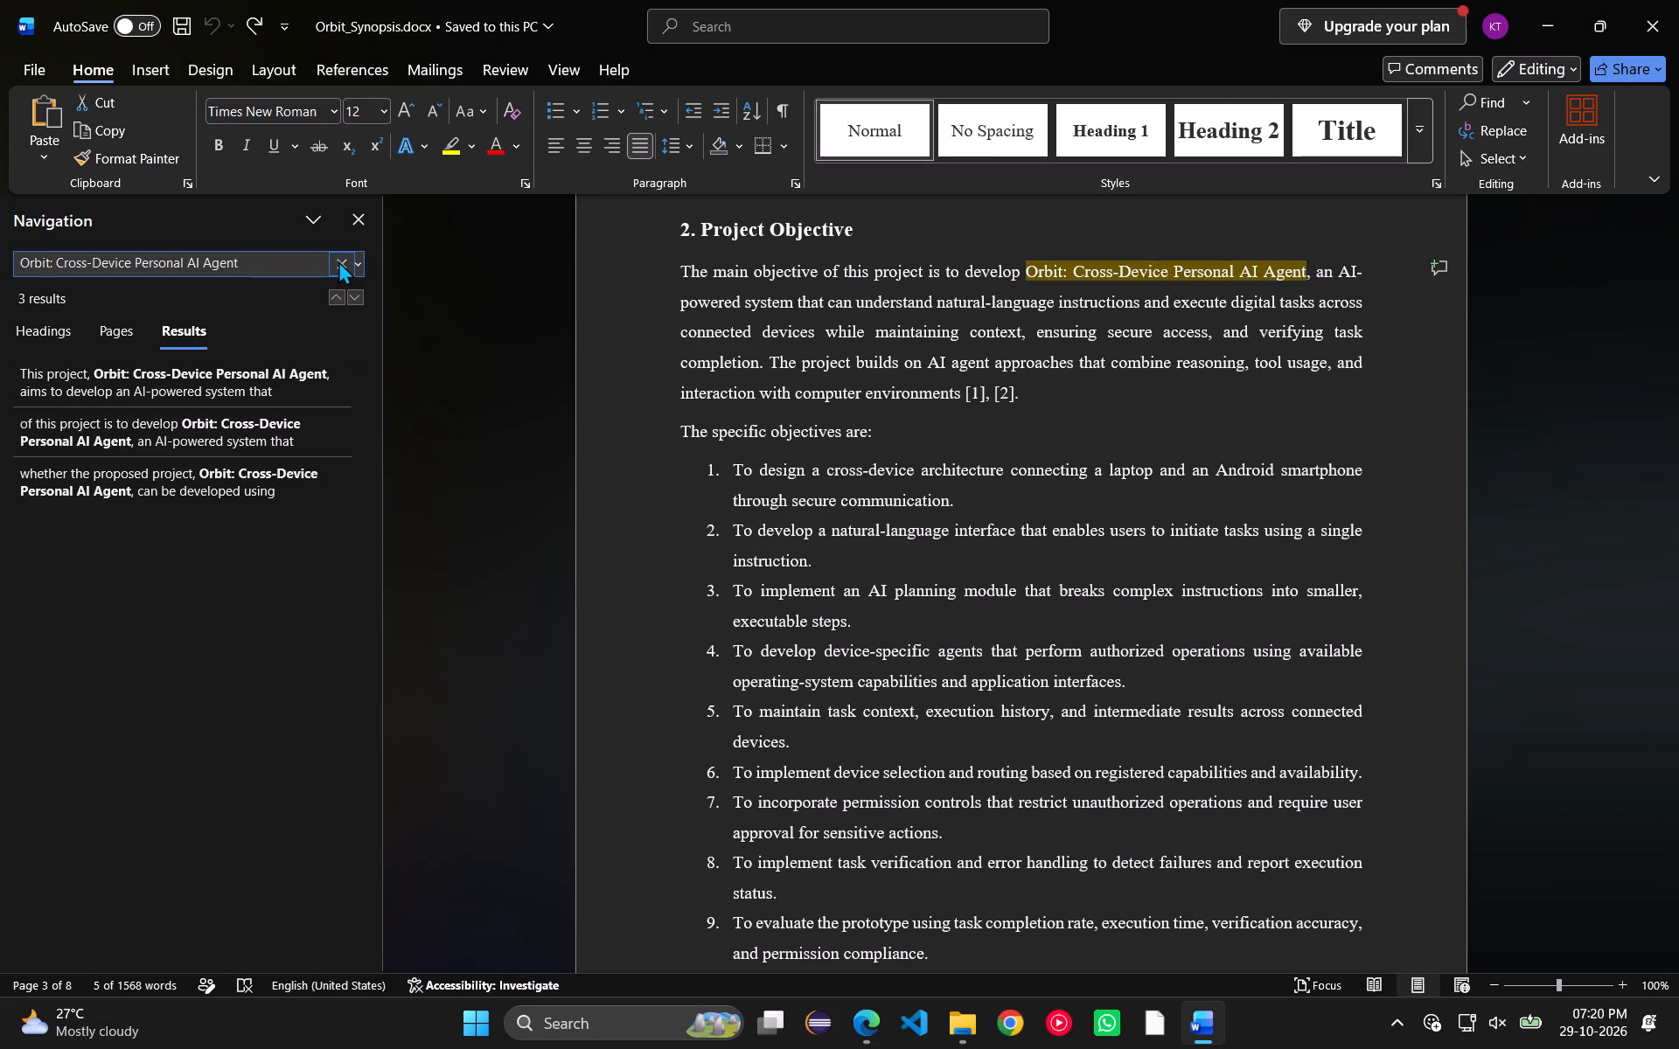
pyautogui.click(326, 261)
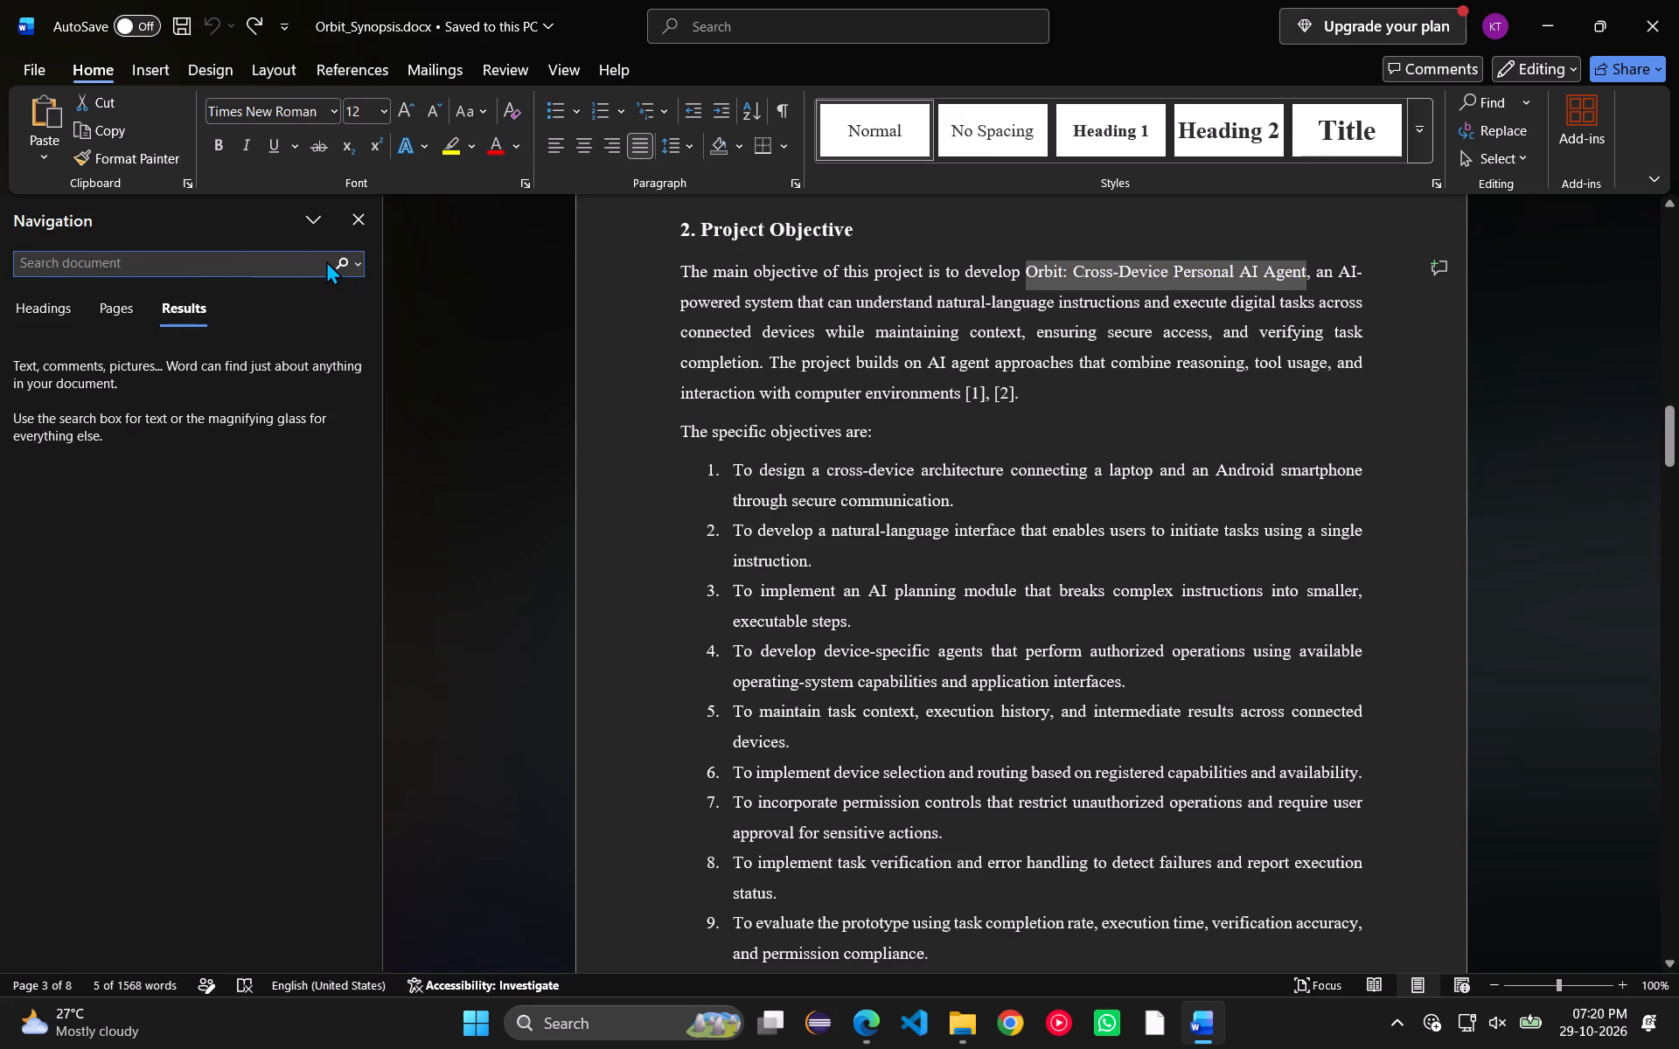
pyautogui.click(289, 261)
pyautogui.hotkey('ctrl', 'v')
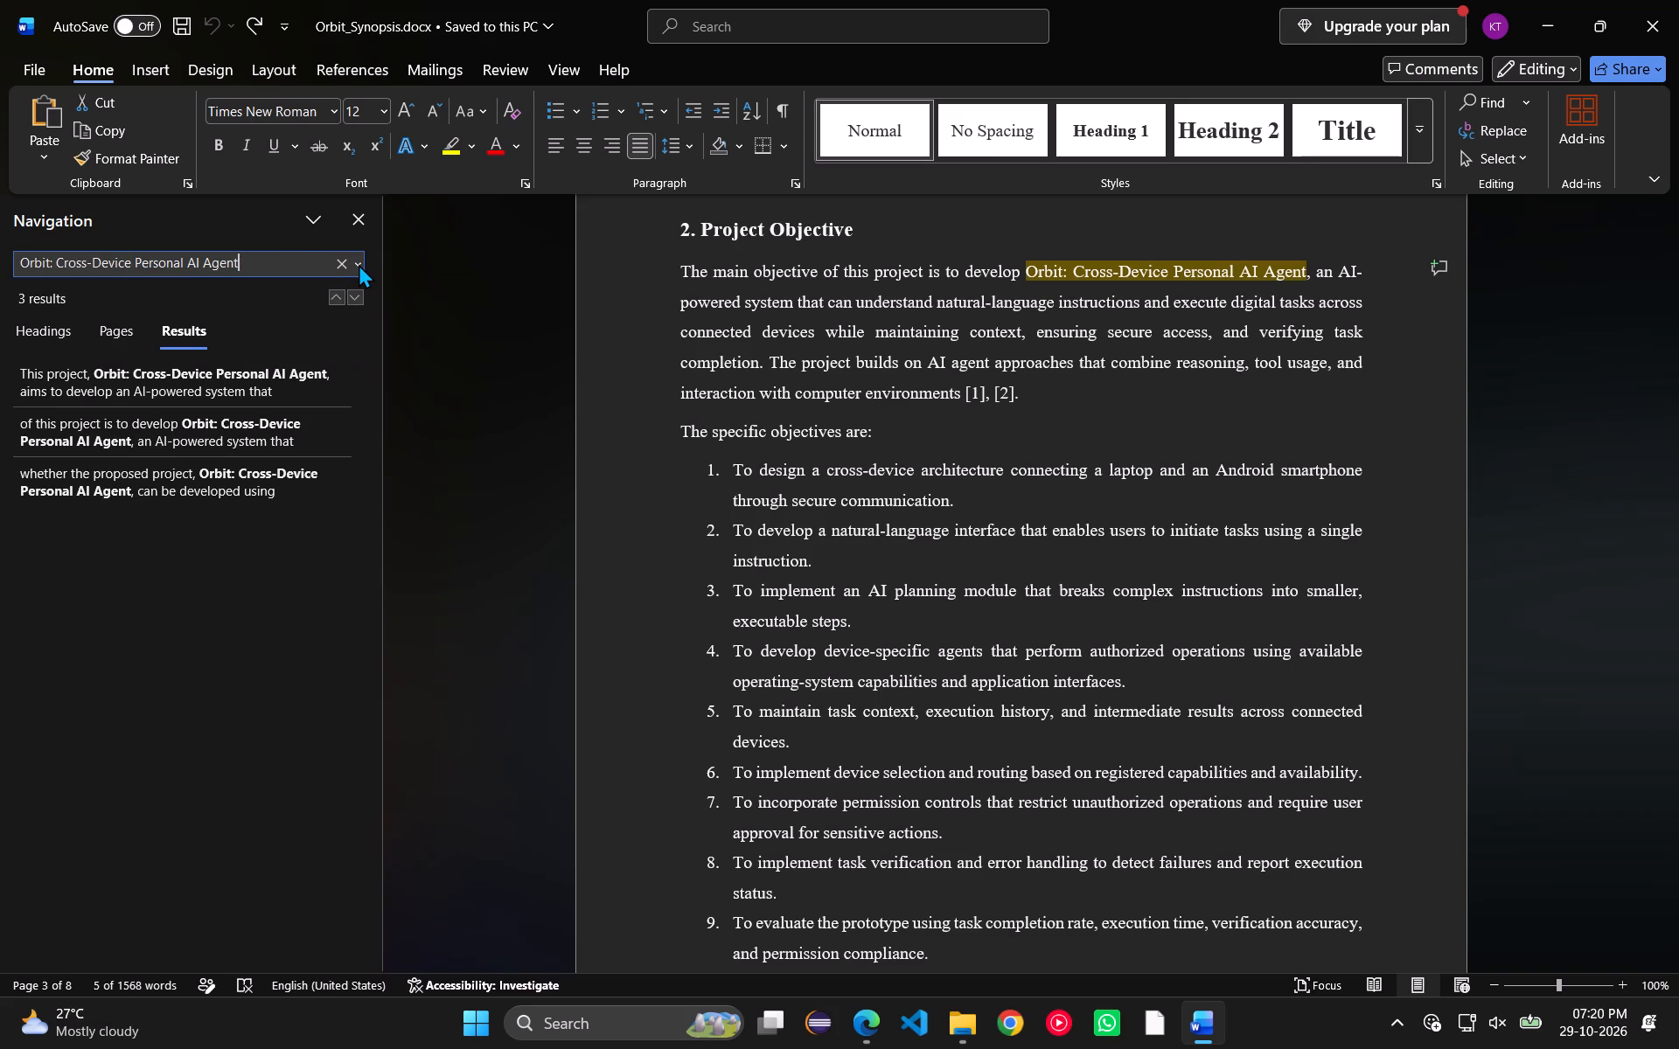
# Replace all occurrences of "Orbit: Cross-Device Personal AI Agent" with "Orbit AI – Federated Architecture for Cross-Device Context & OS Execution".
pyautogui.click(359, 264)
pyautogui.click(392, 358)
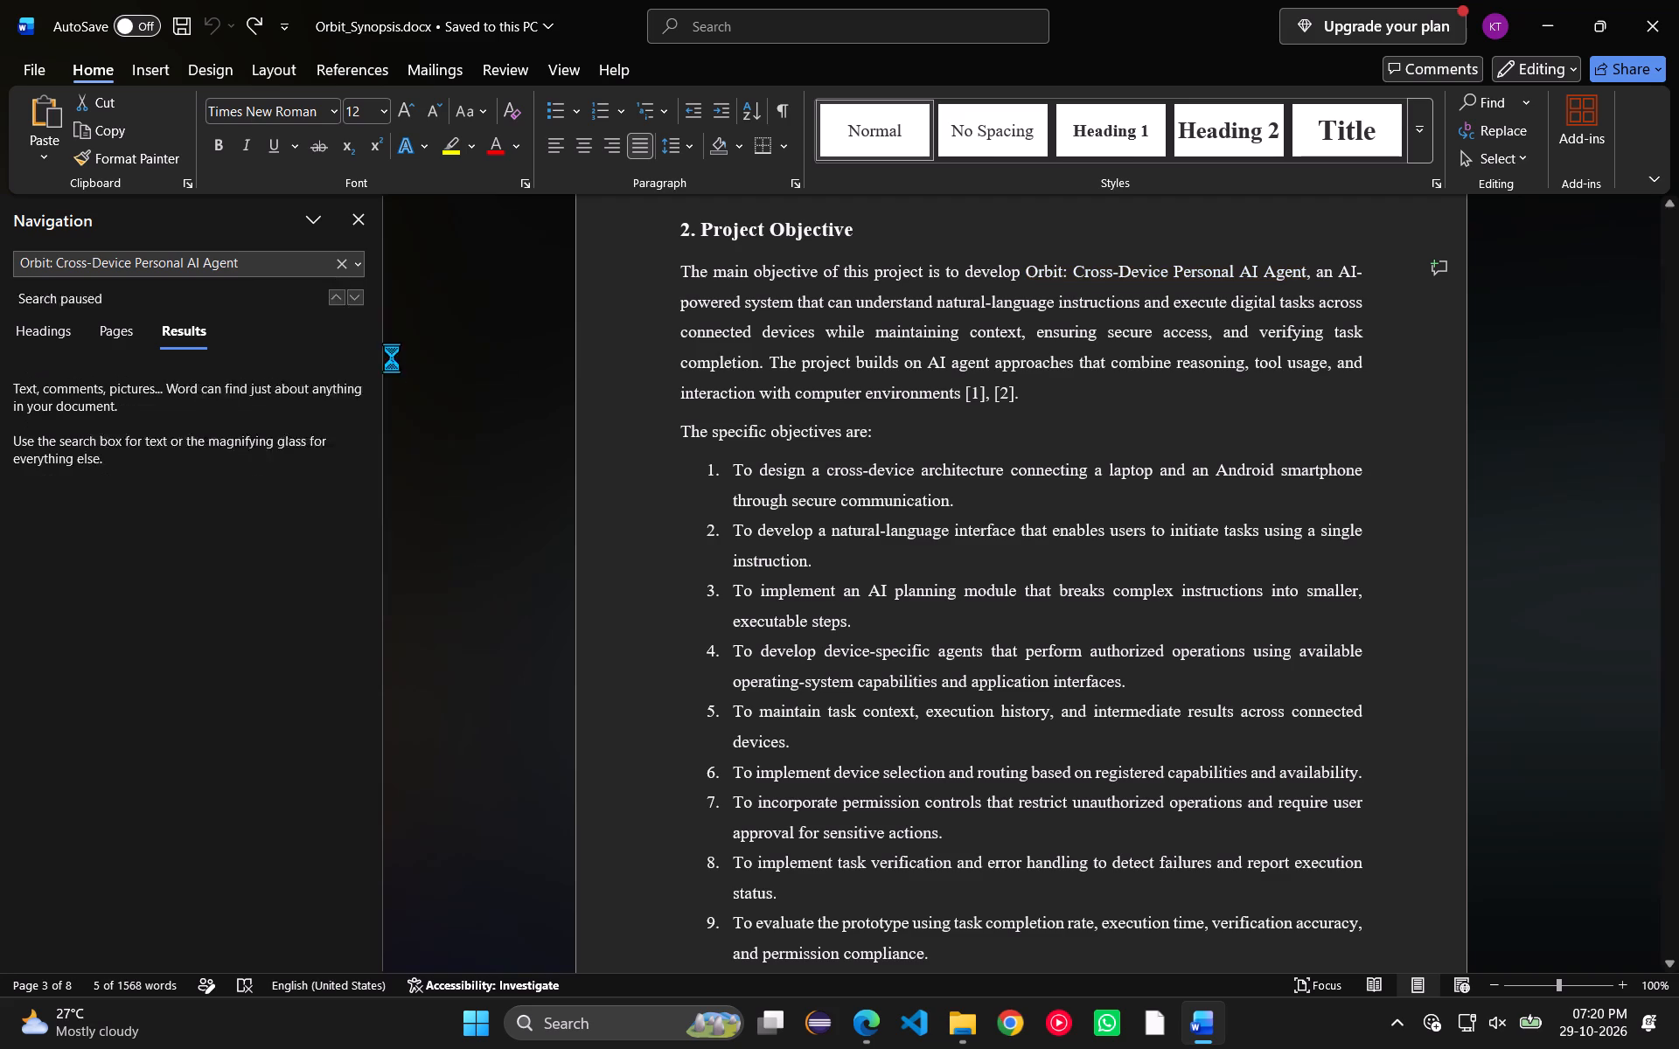
pyautogui.moveTo(990, 505); pyautogui.dragTo(986, 505)
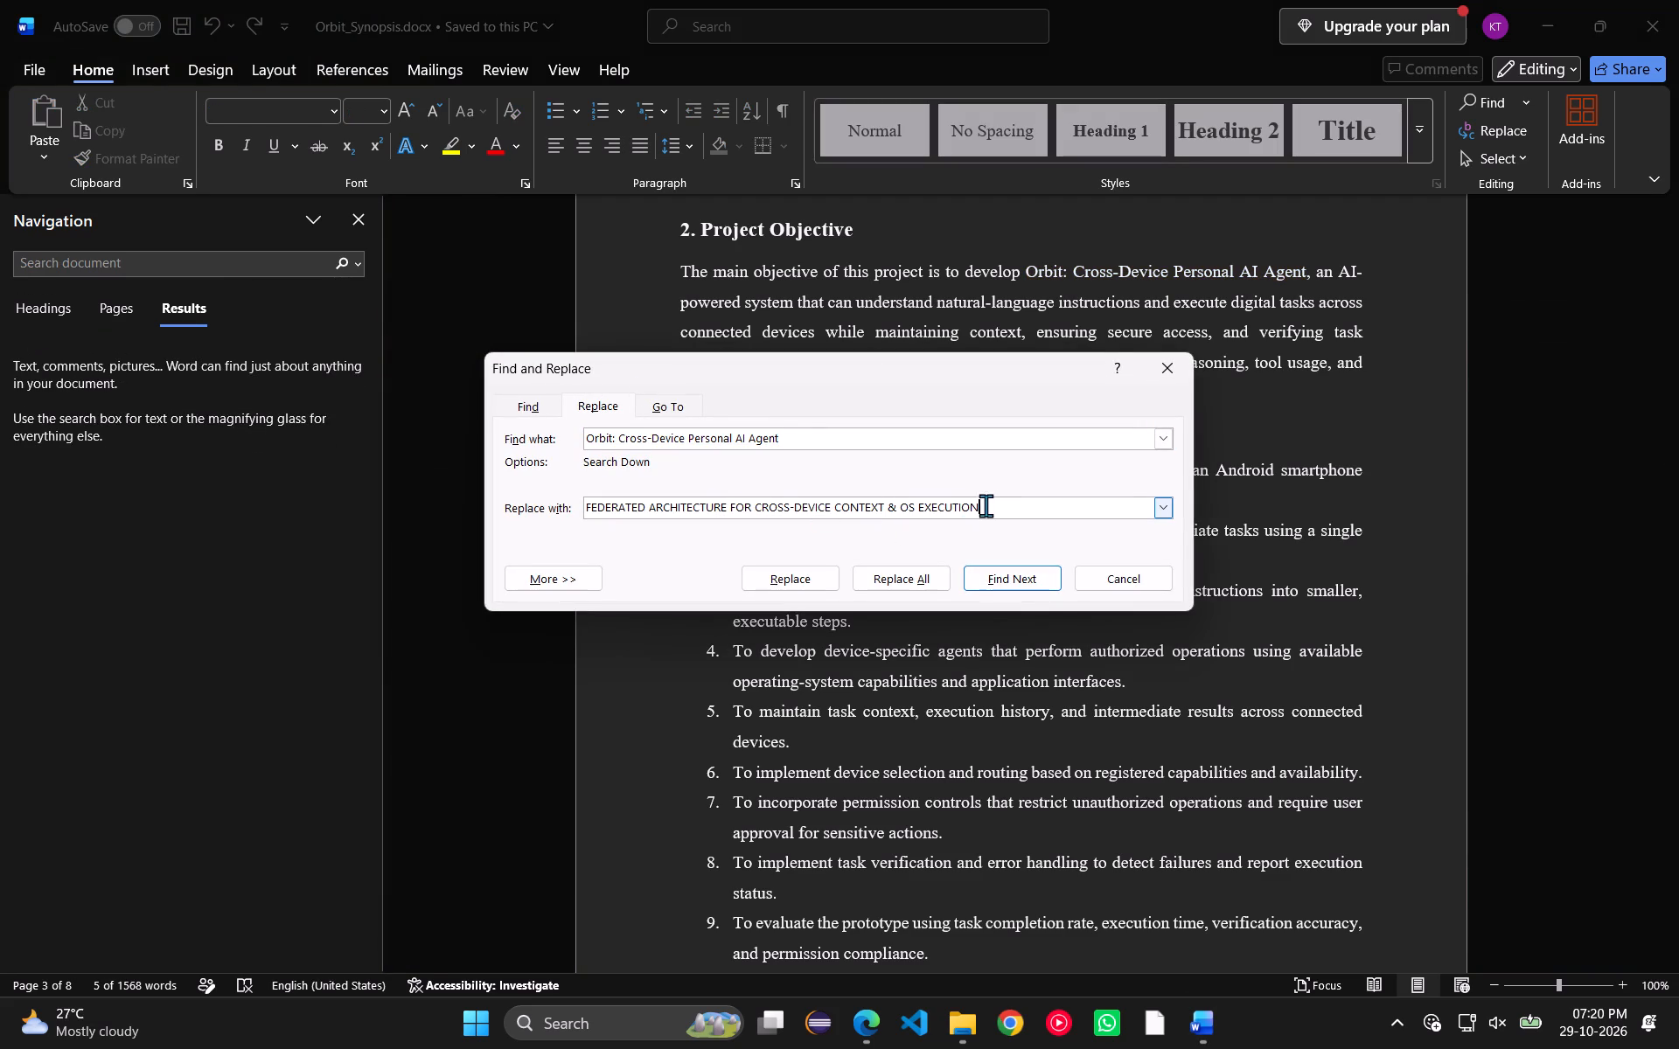
pyautogui.moveTo(986, 505); pyautogui.dragTo(569, 511)
pyautogui.press('BackSpace')
pyautogui.press('super+v')
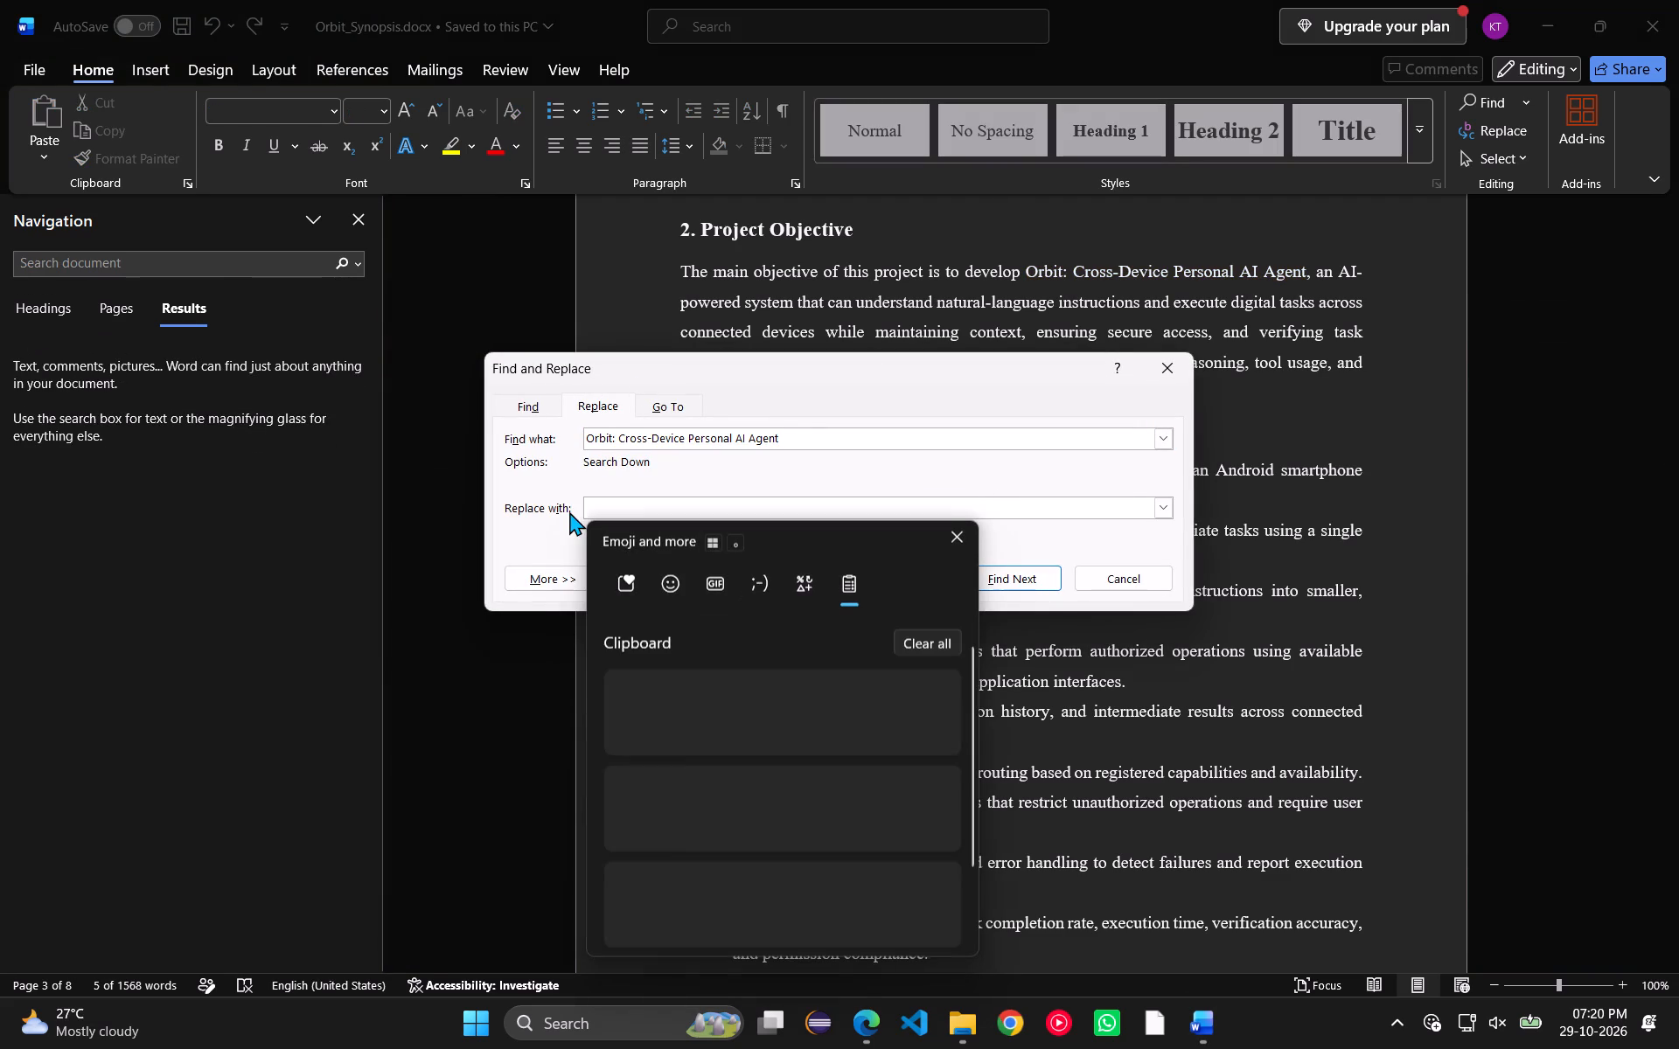
pyautogui.click(744, 795)
pyautogui.hotkey('ctrl', 'v')
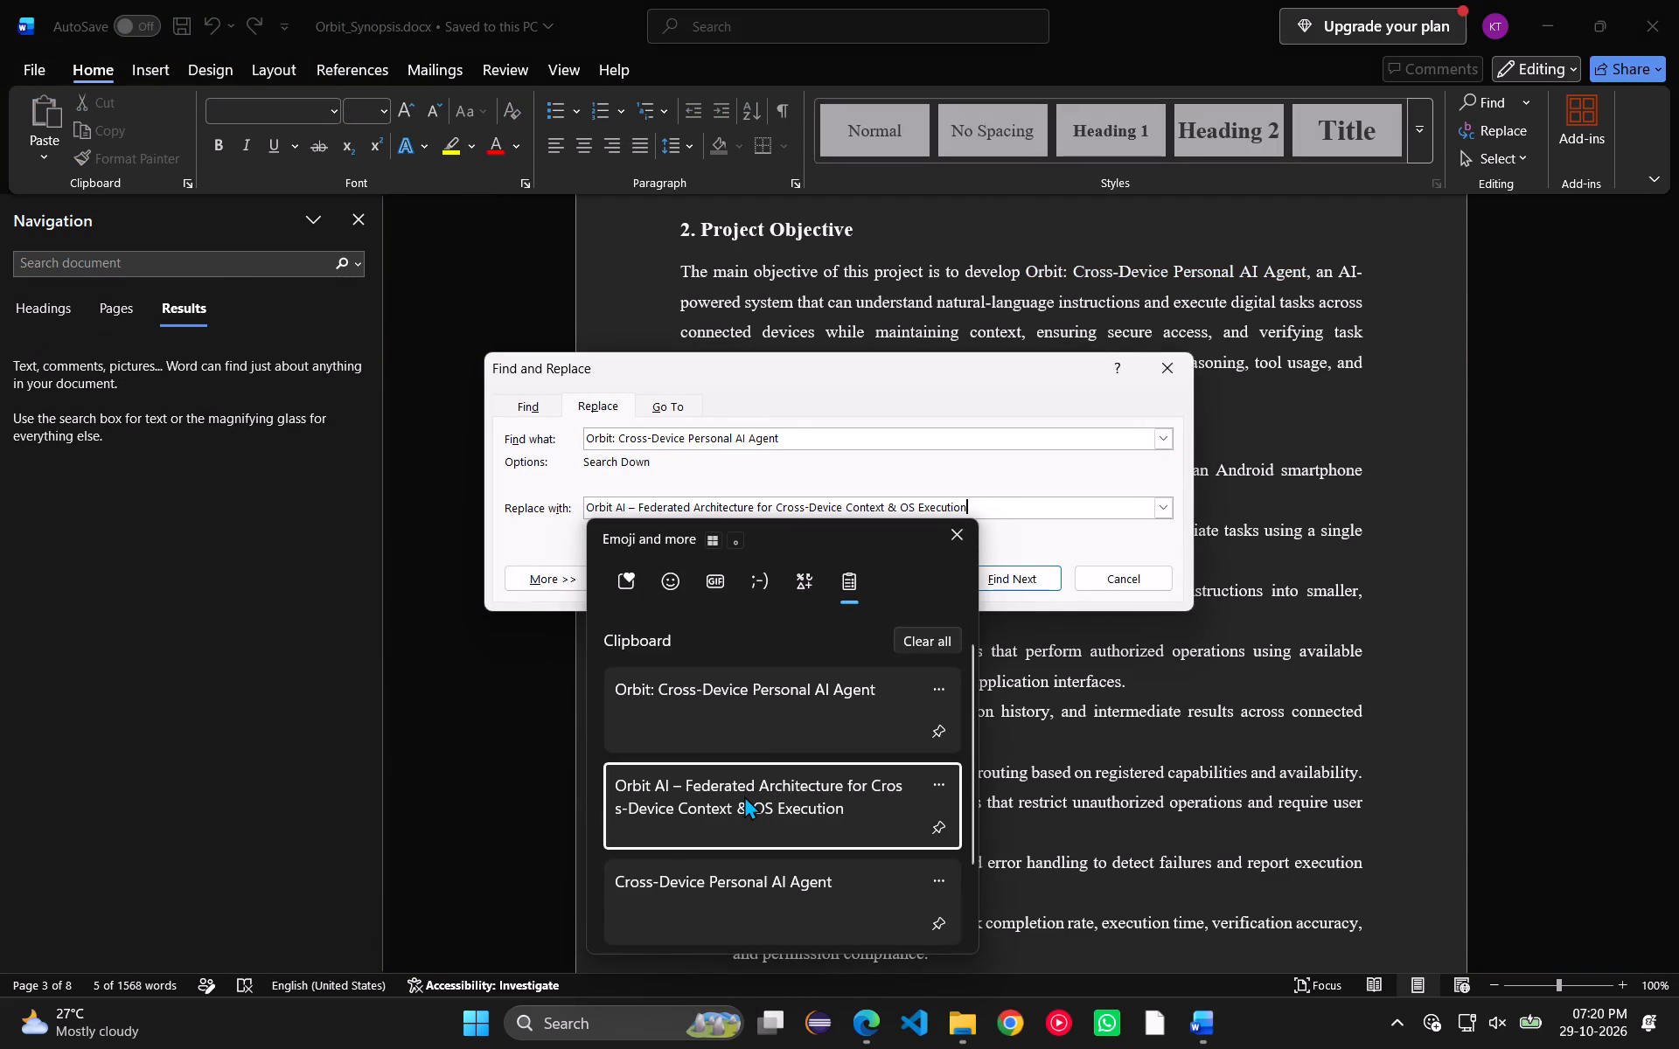
pyautogui.click(934, 575)
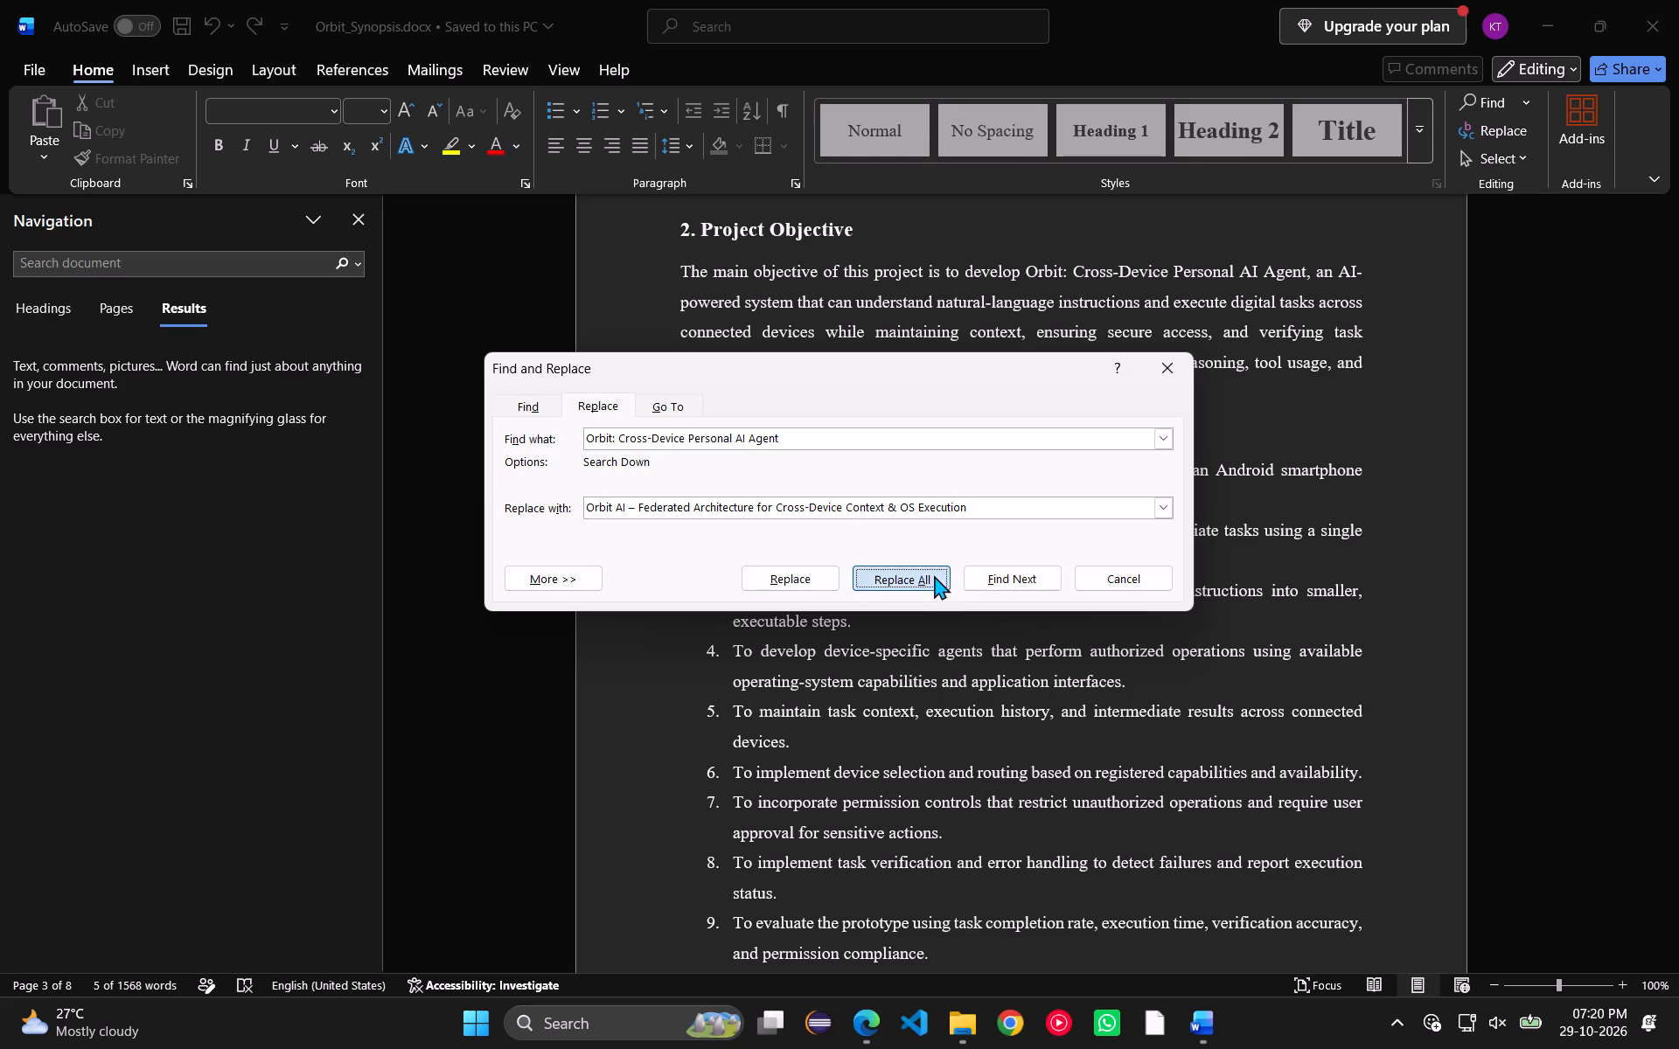
pyautogui.click(905, 557)
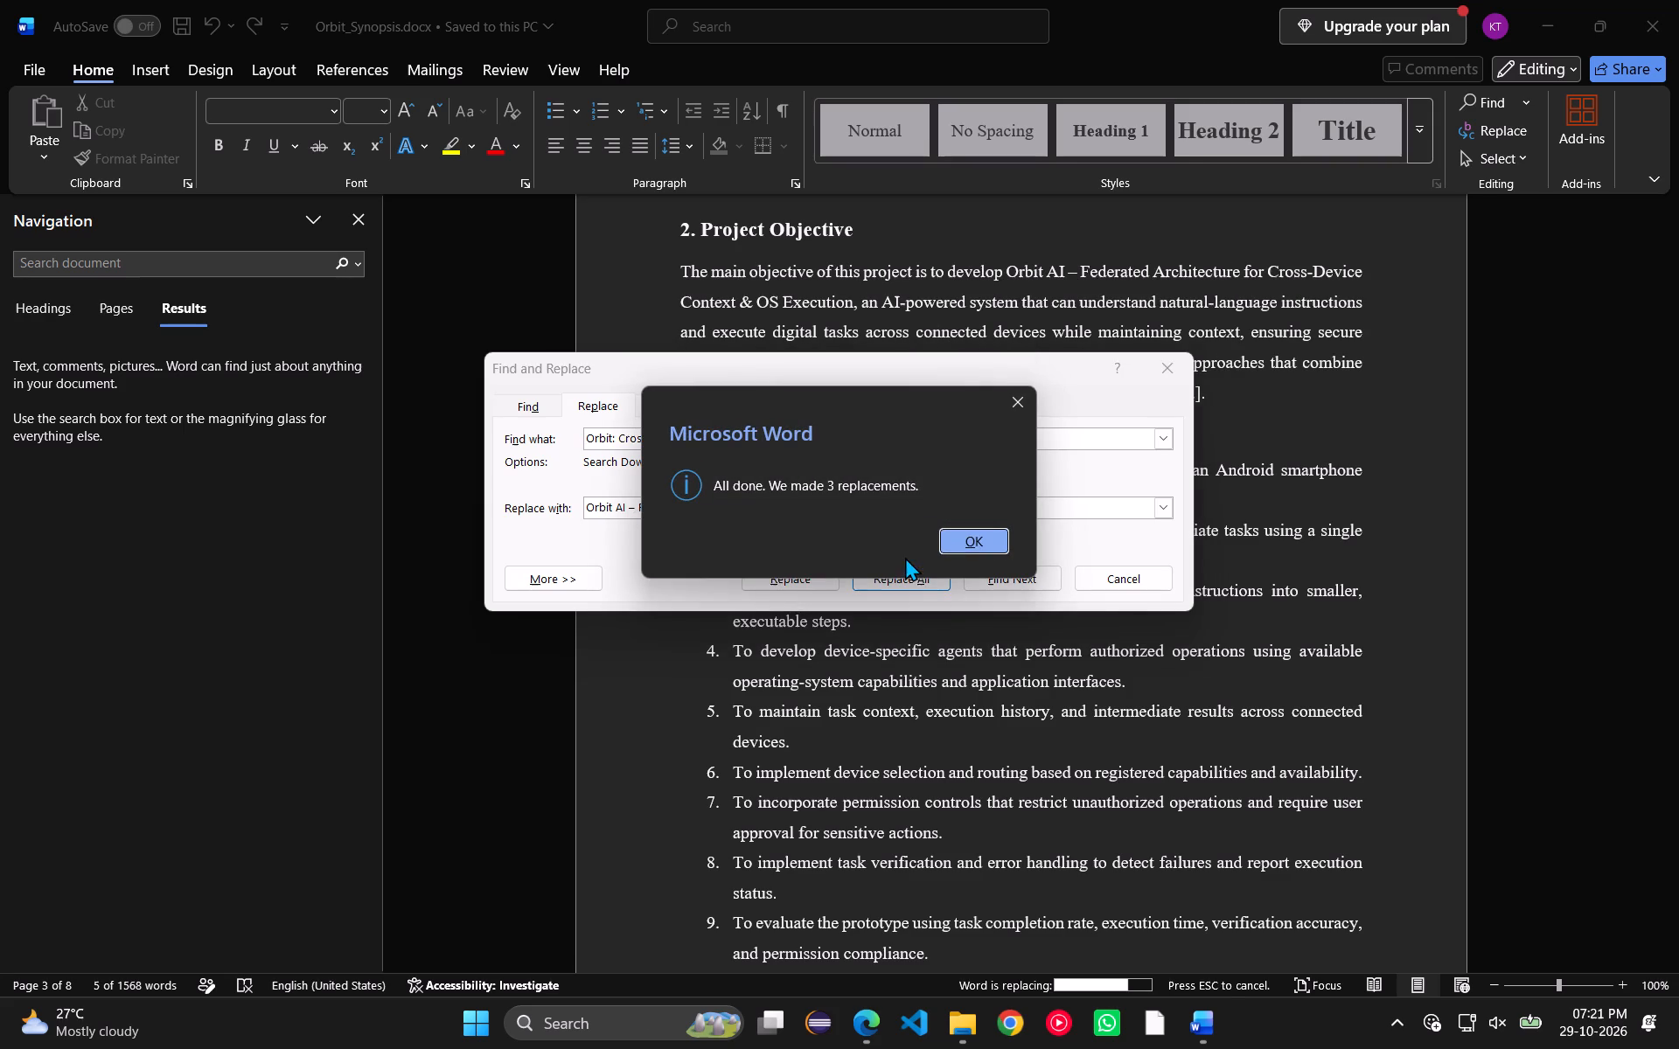
pyautogui.click(982, 533)
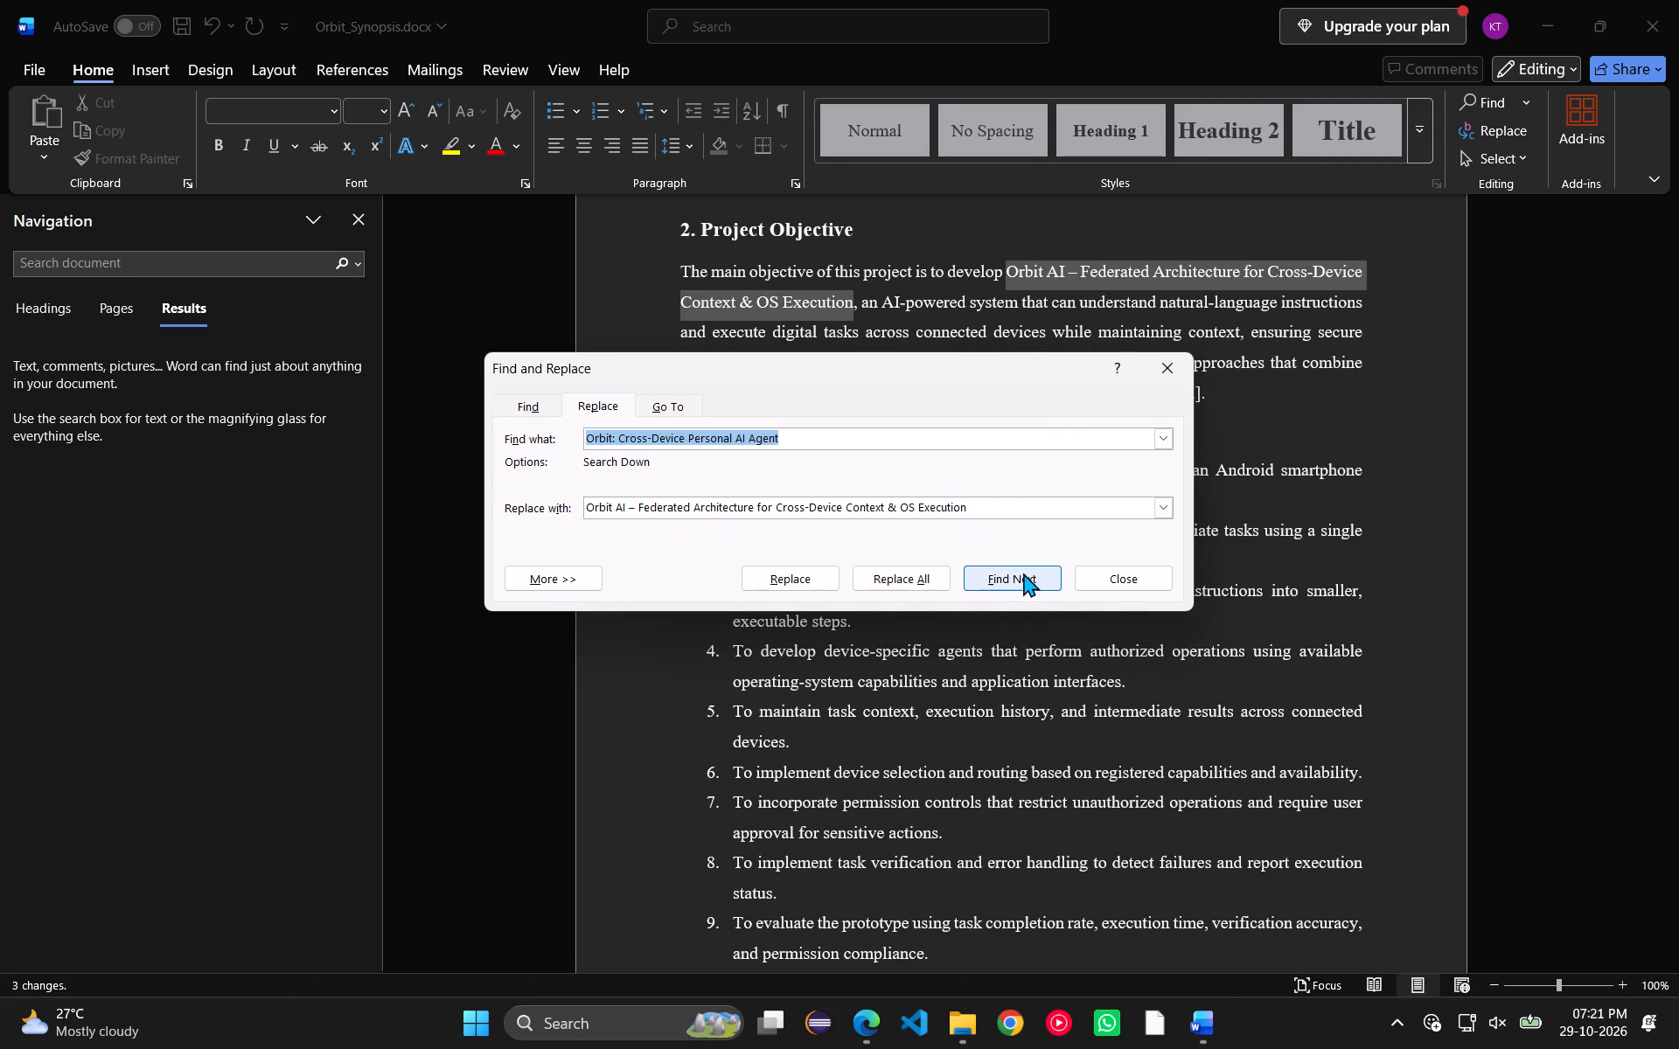
# Run the same title replacement again through the whole document to check for leftovers, and close Find and Replace.
pyautogui.click(932, 575)
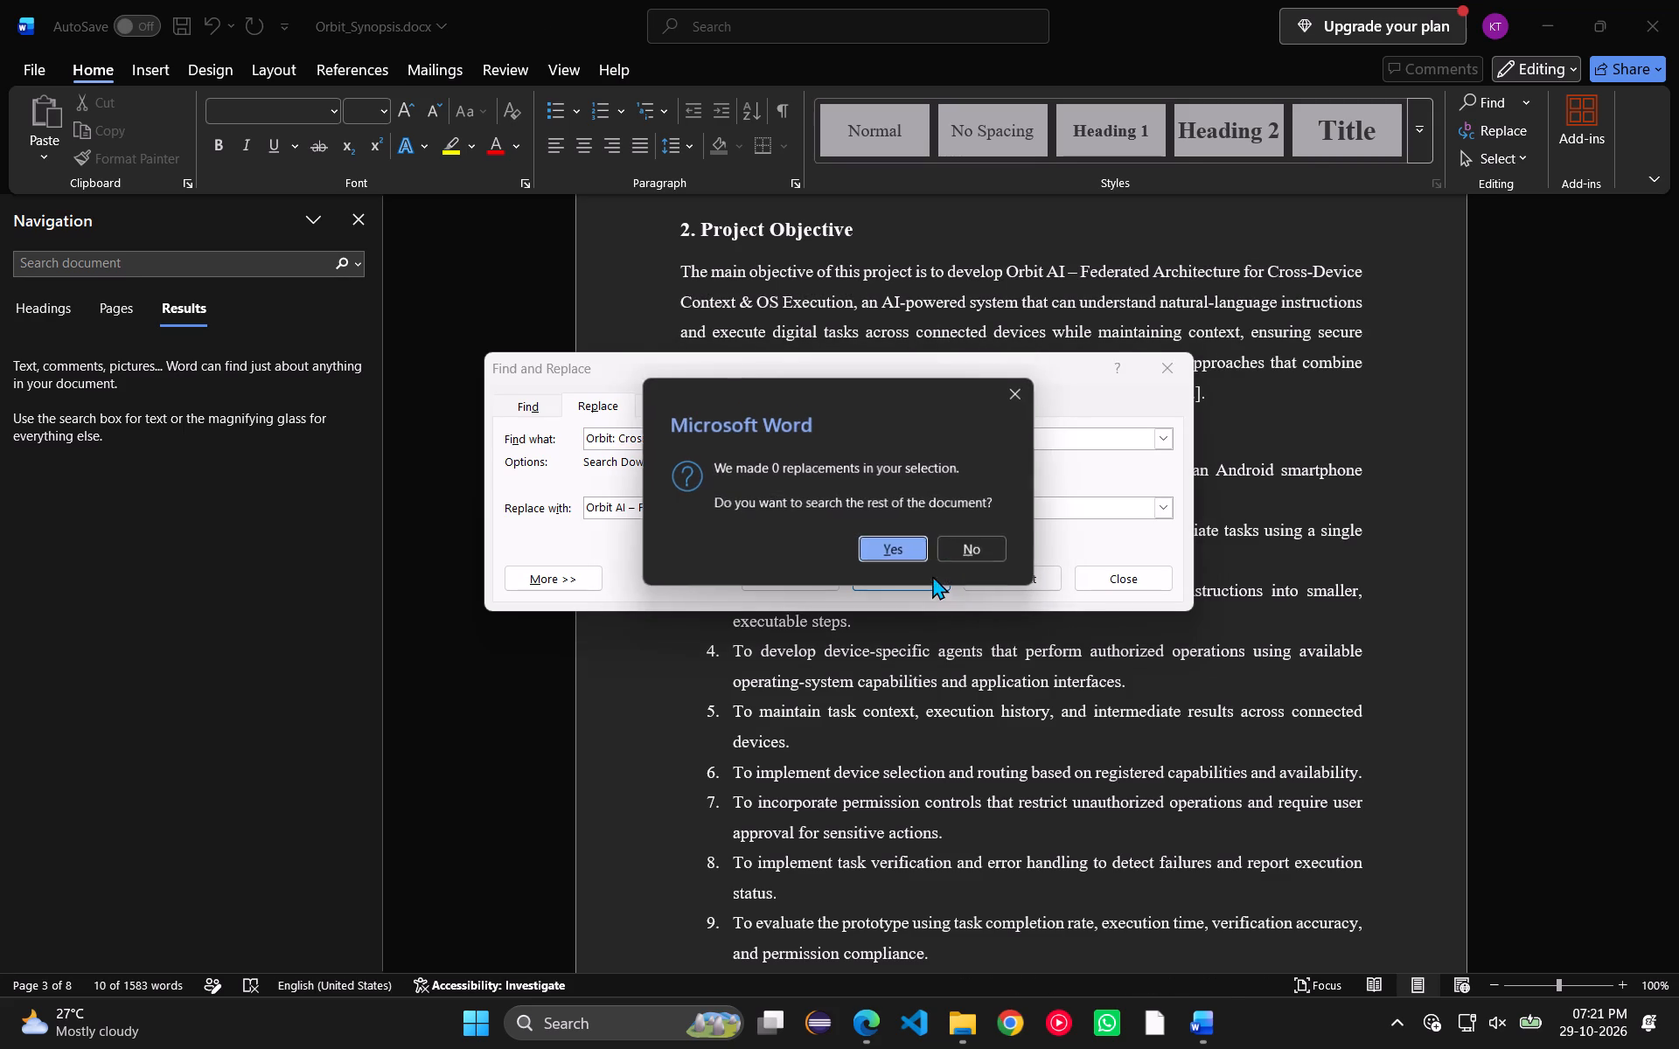
pyautogui.click(901, 548)
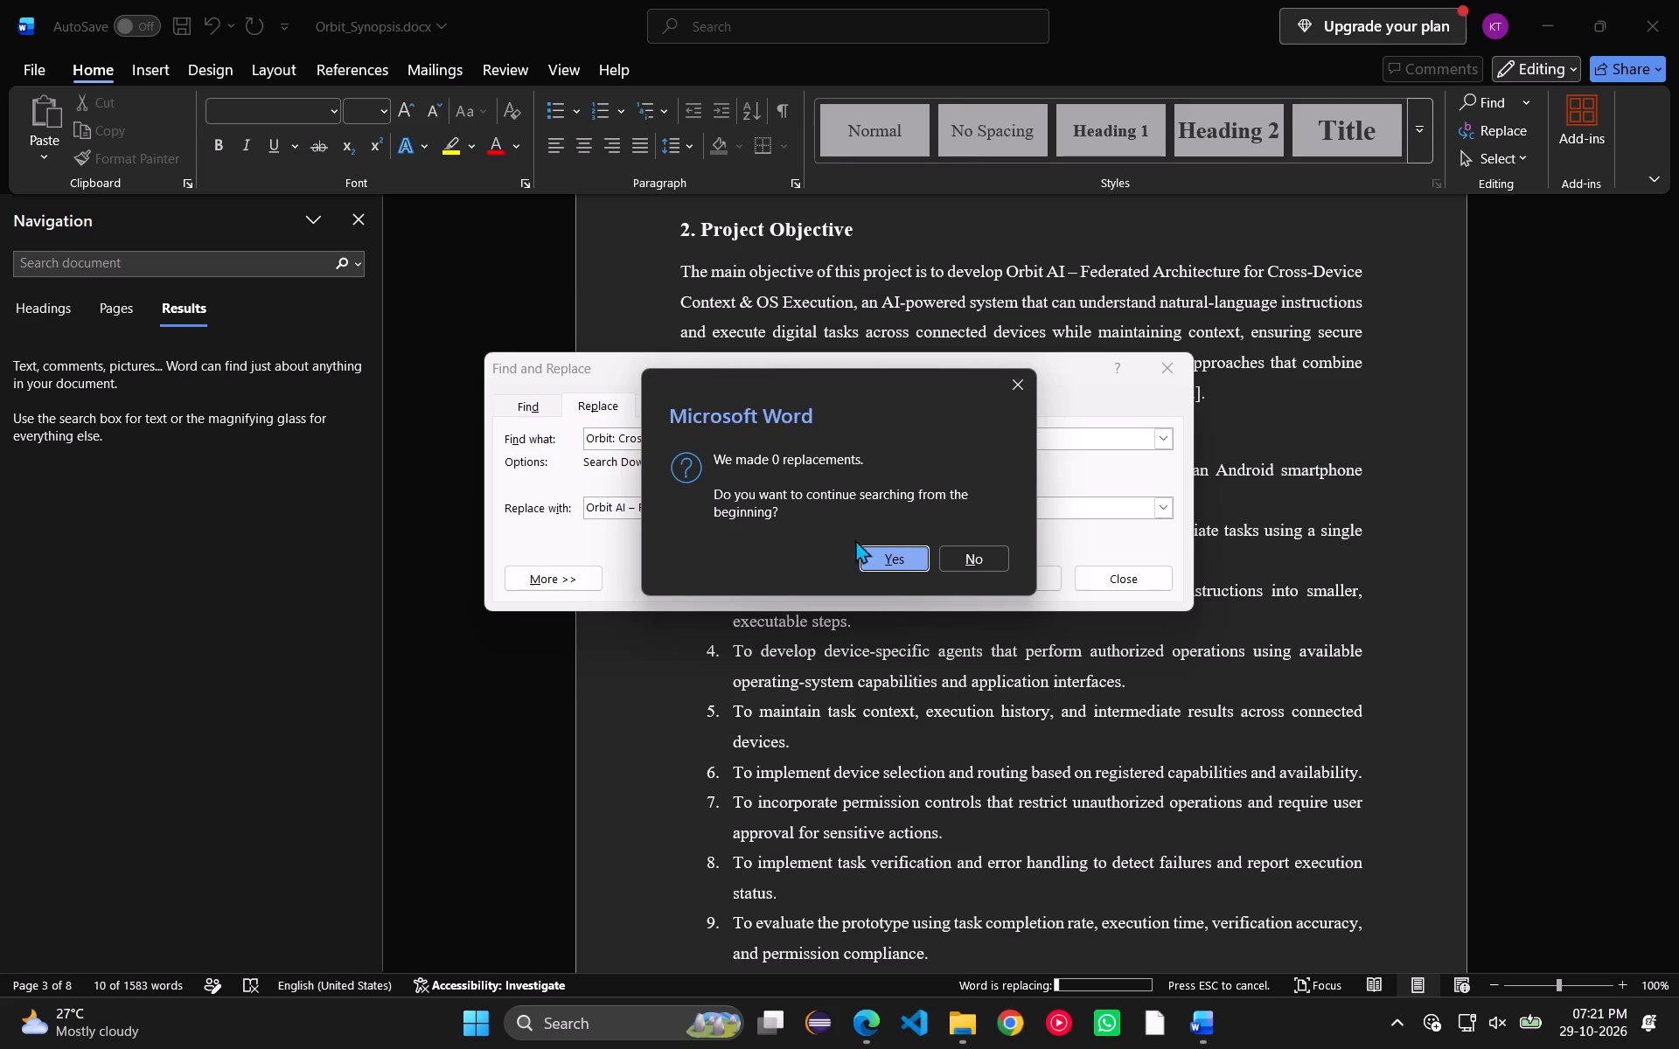
pyautogui.click(869, 552)
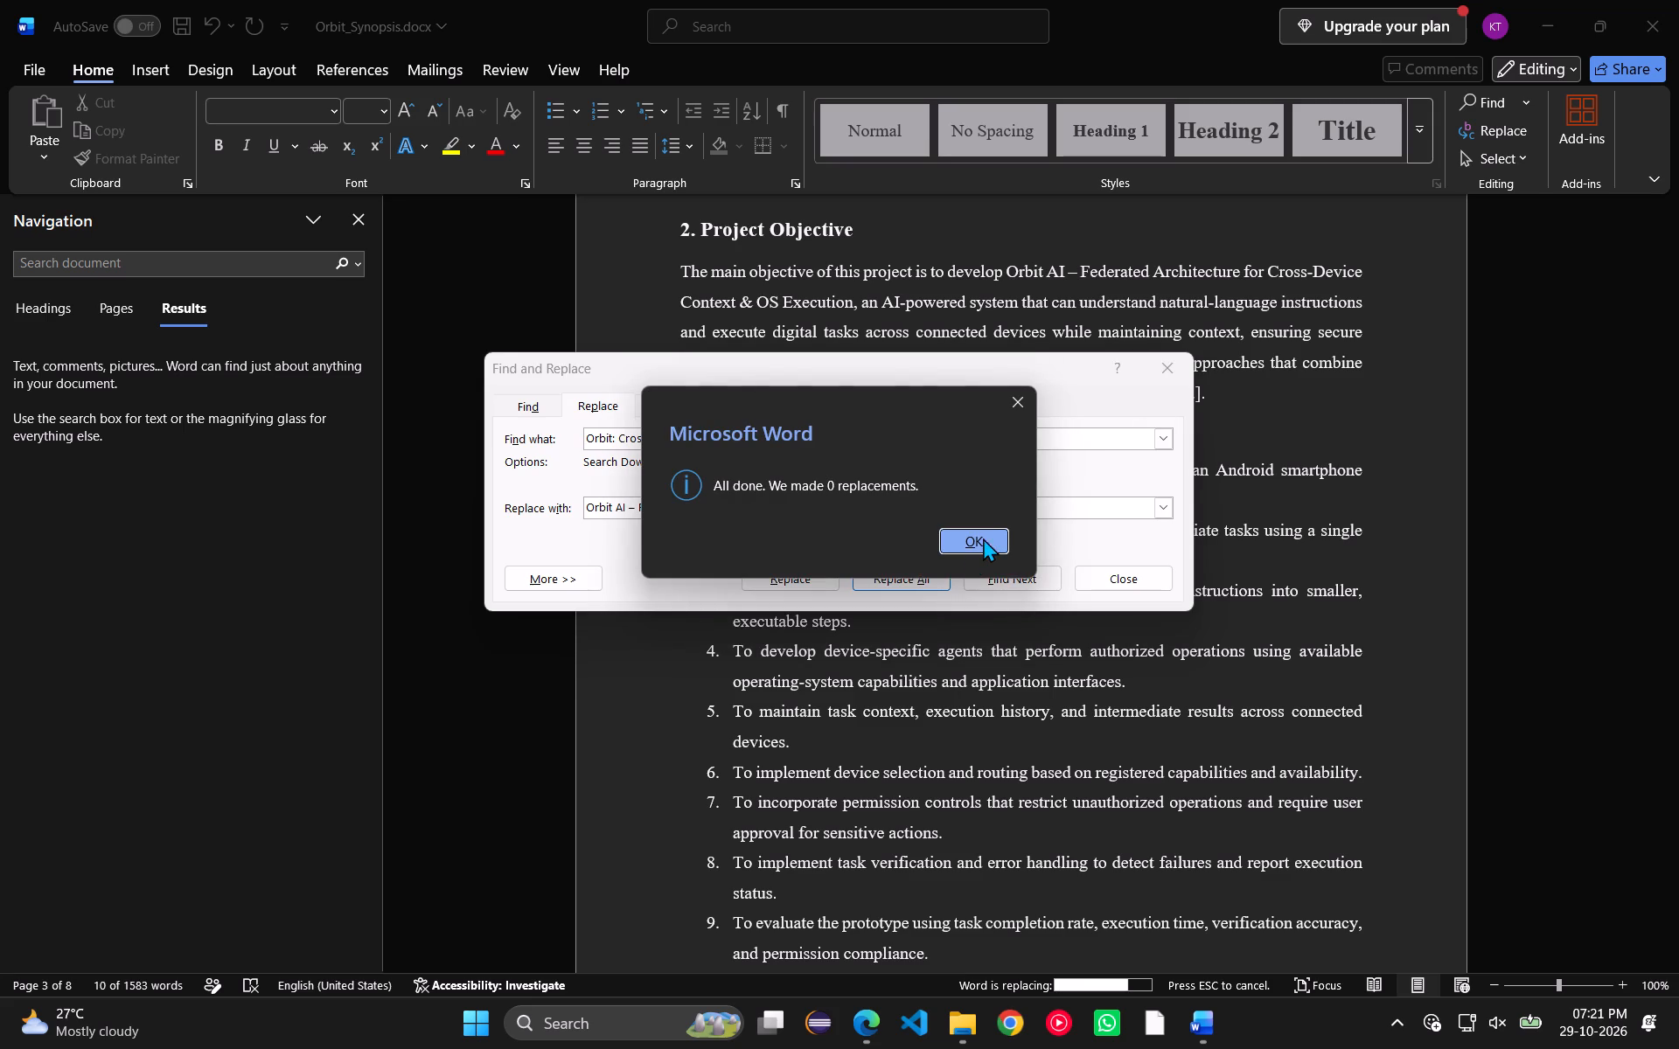
pyautogui.click(983, 538)
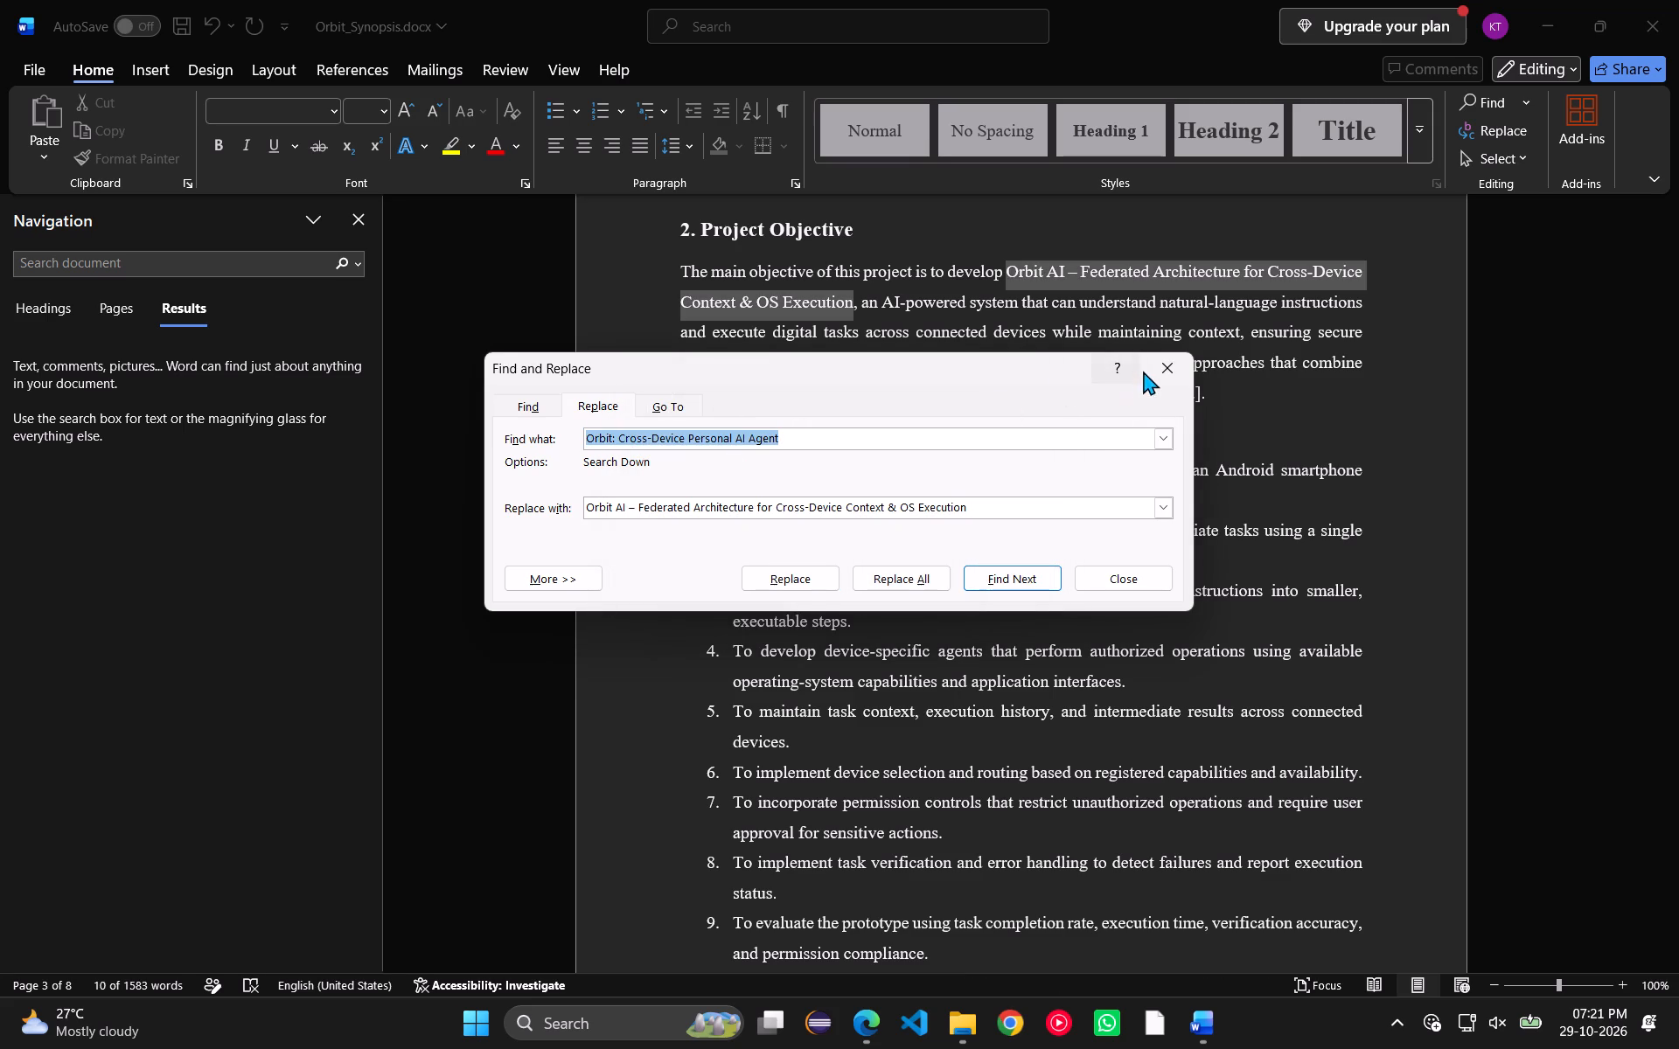
pyautogui.click(1165, 364)
pyautogui.click(1055, 413)
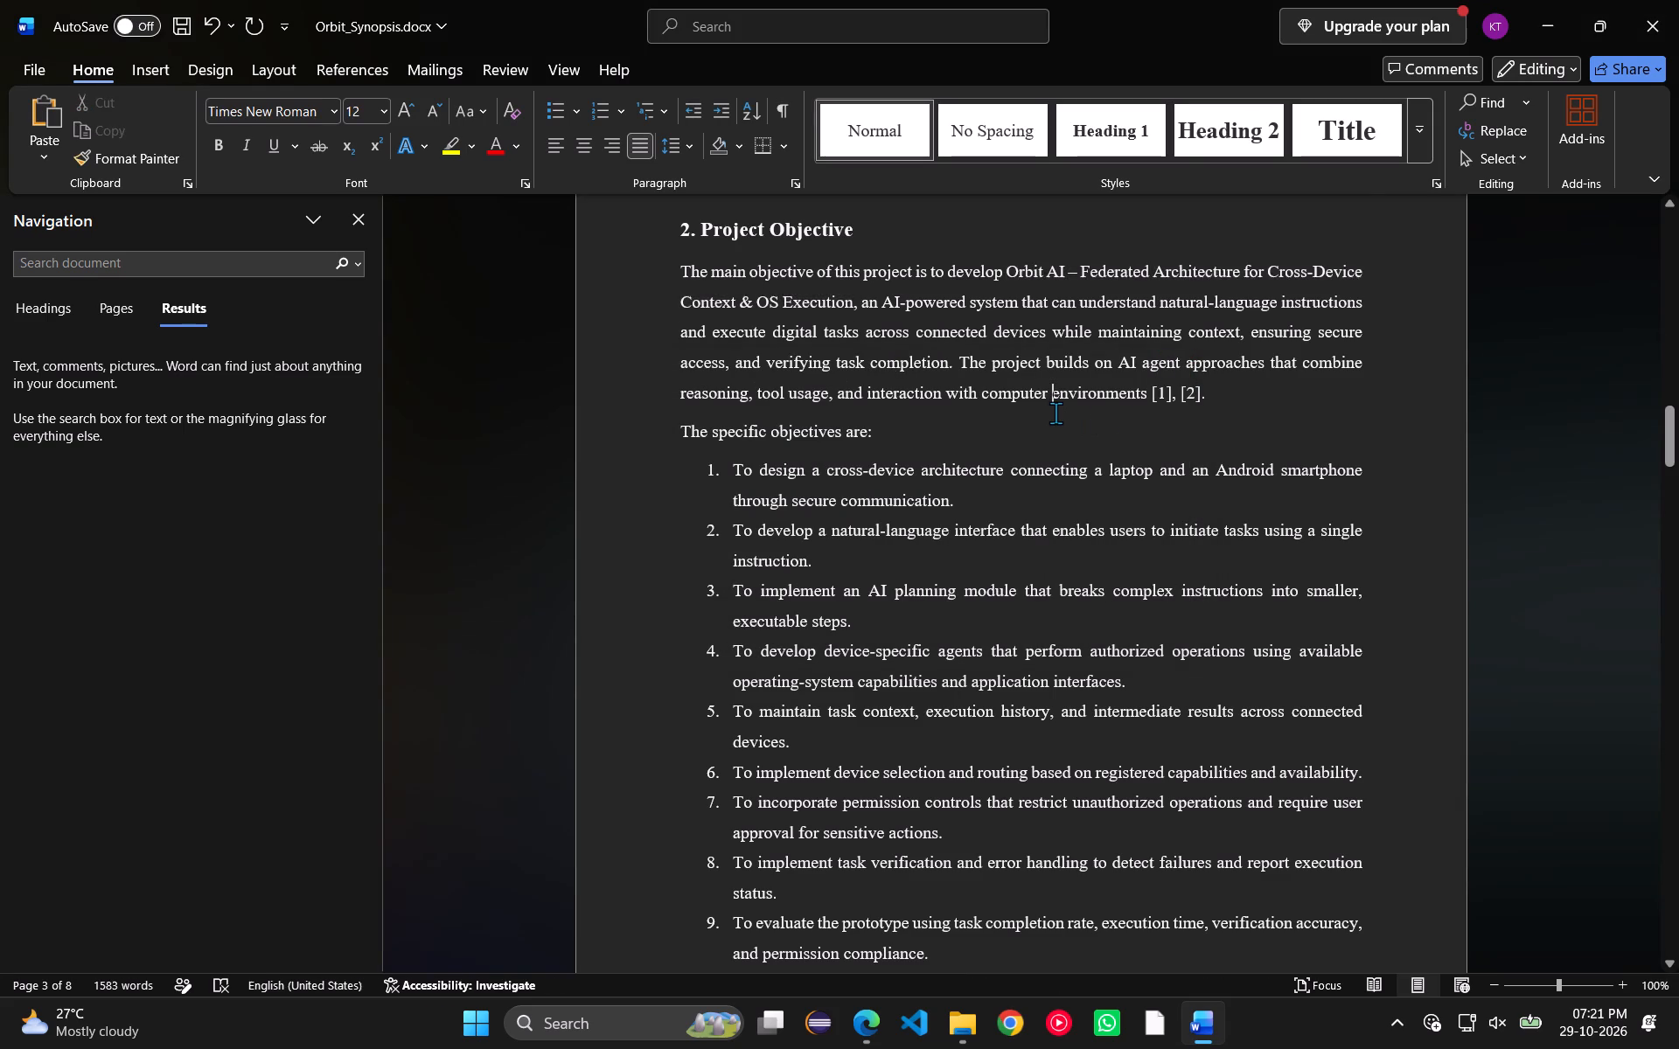
# Save the synopsis document.
pyautogui.scroll(-11, 1055, 413)
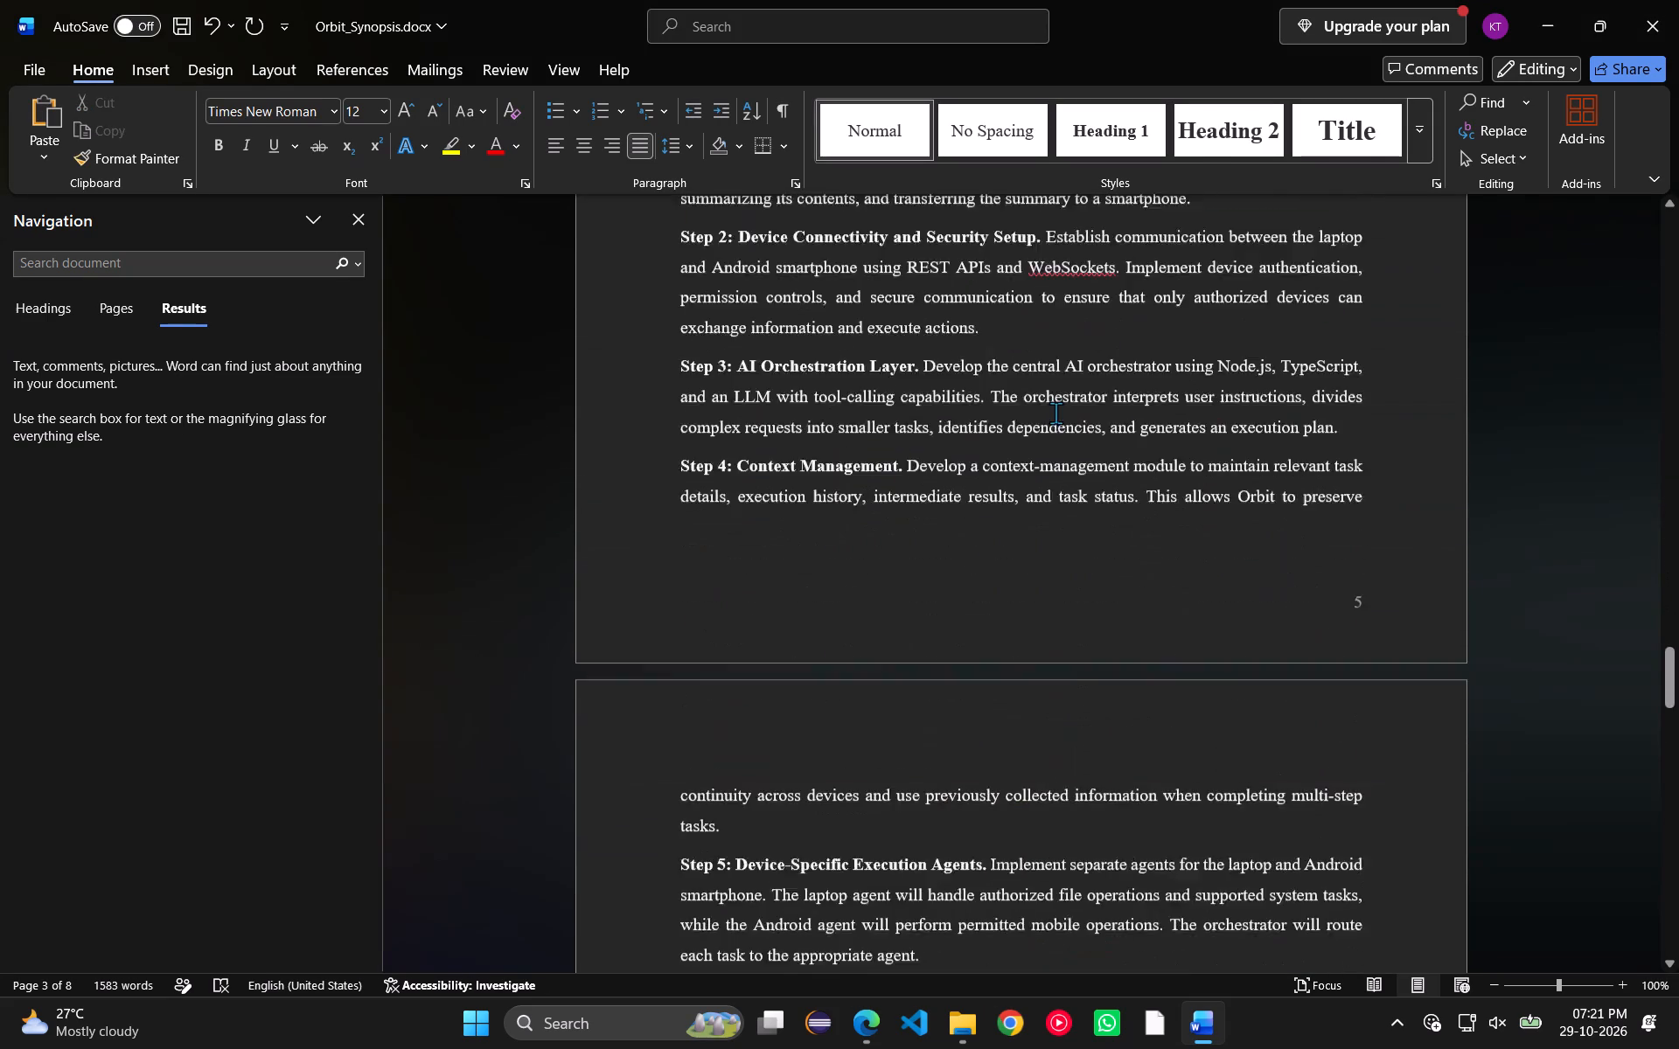
pyautogui.hotkey('ctrl', 's')
# Widen the Fig. 1 system architecture diagram slightly so it extends a little past both text margins.
pyautogui.scroll(4, 1055, 413)
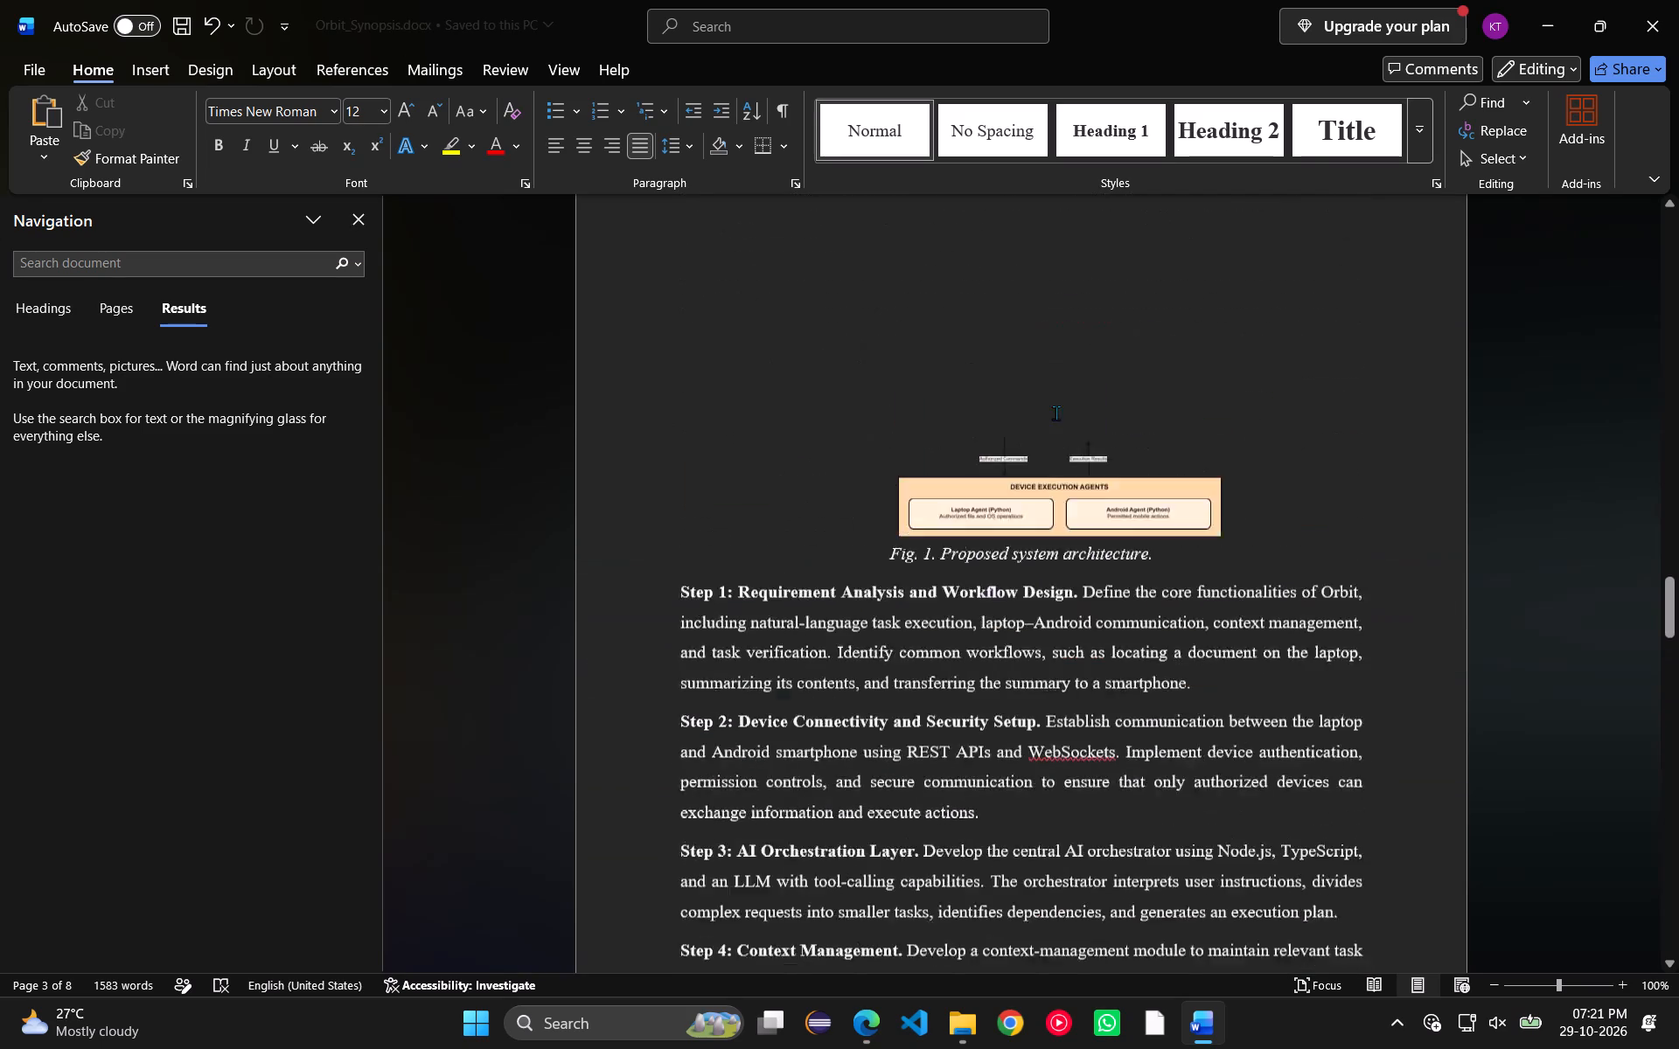
pyautogui.scroll(4, 1055, 413)
pyautogui.scroll(-5, 1055, 413)
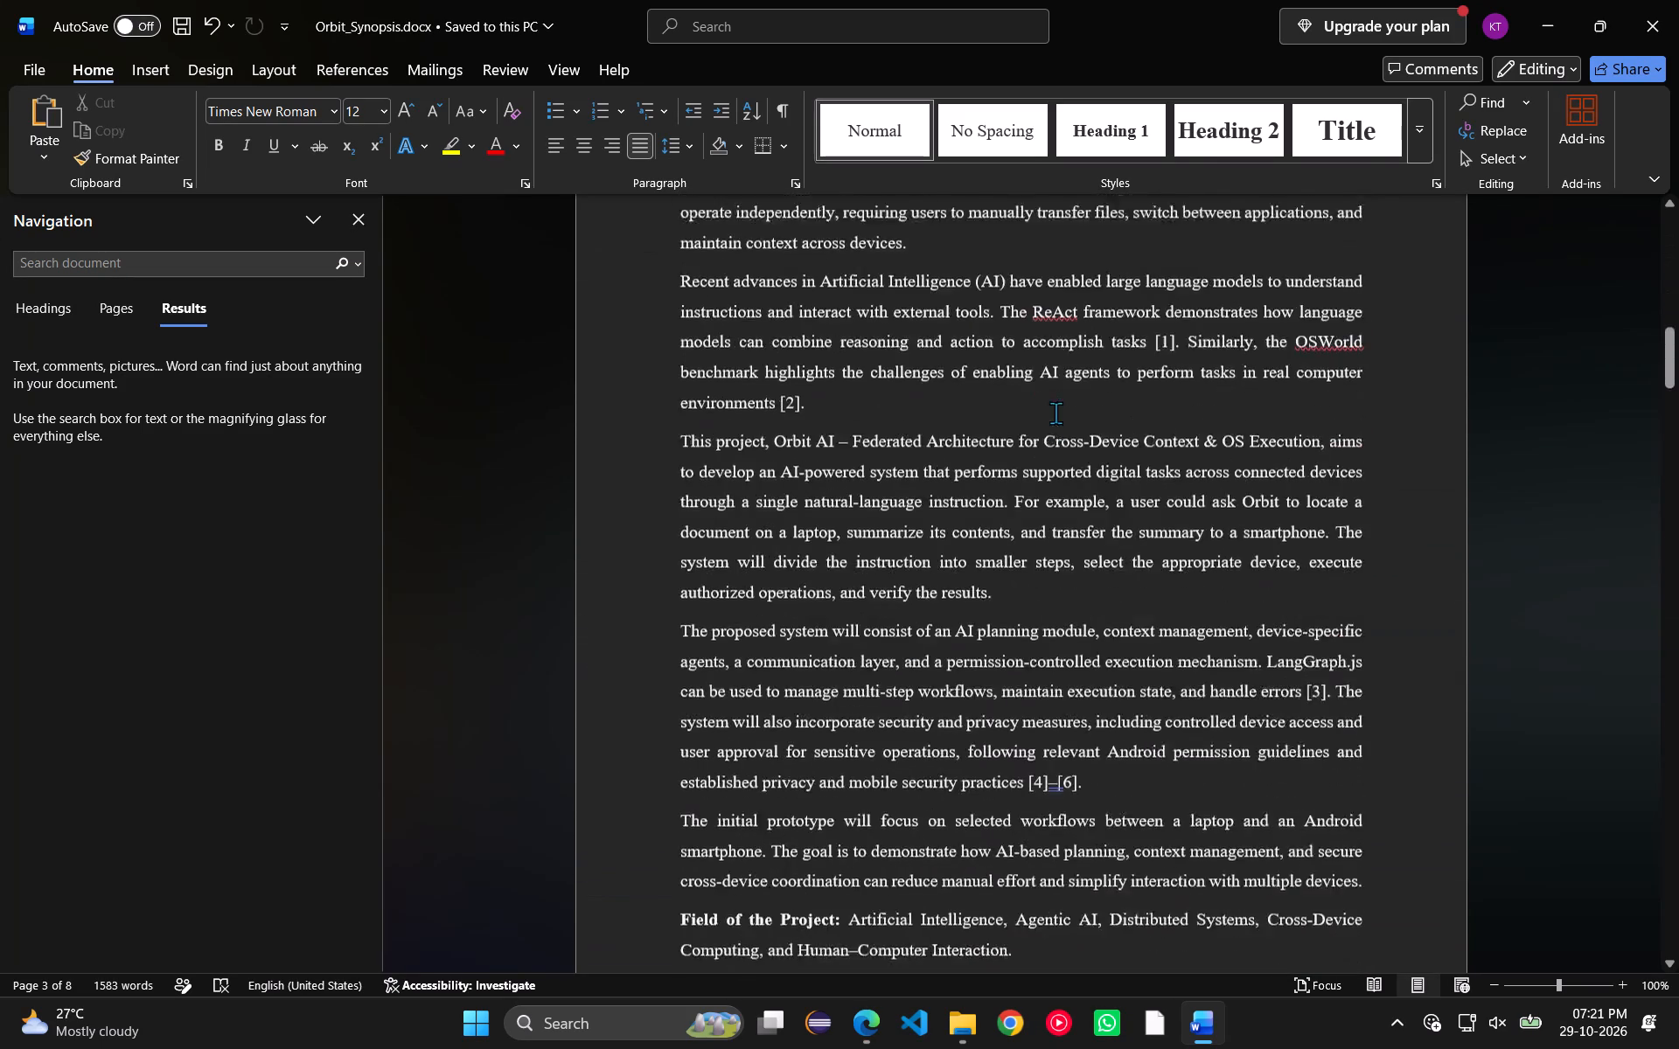
pyautogui.scroll(-2, 1055, 413)
pyautogui.scroll(-7, 1106, 657)
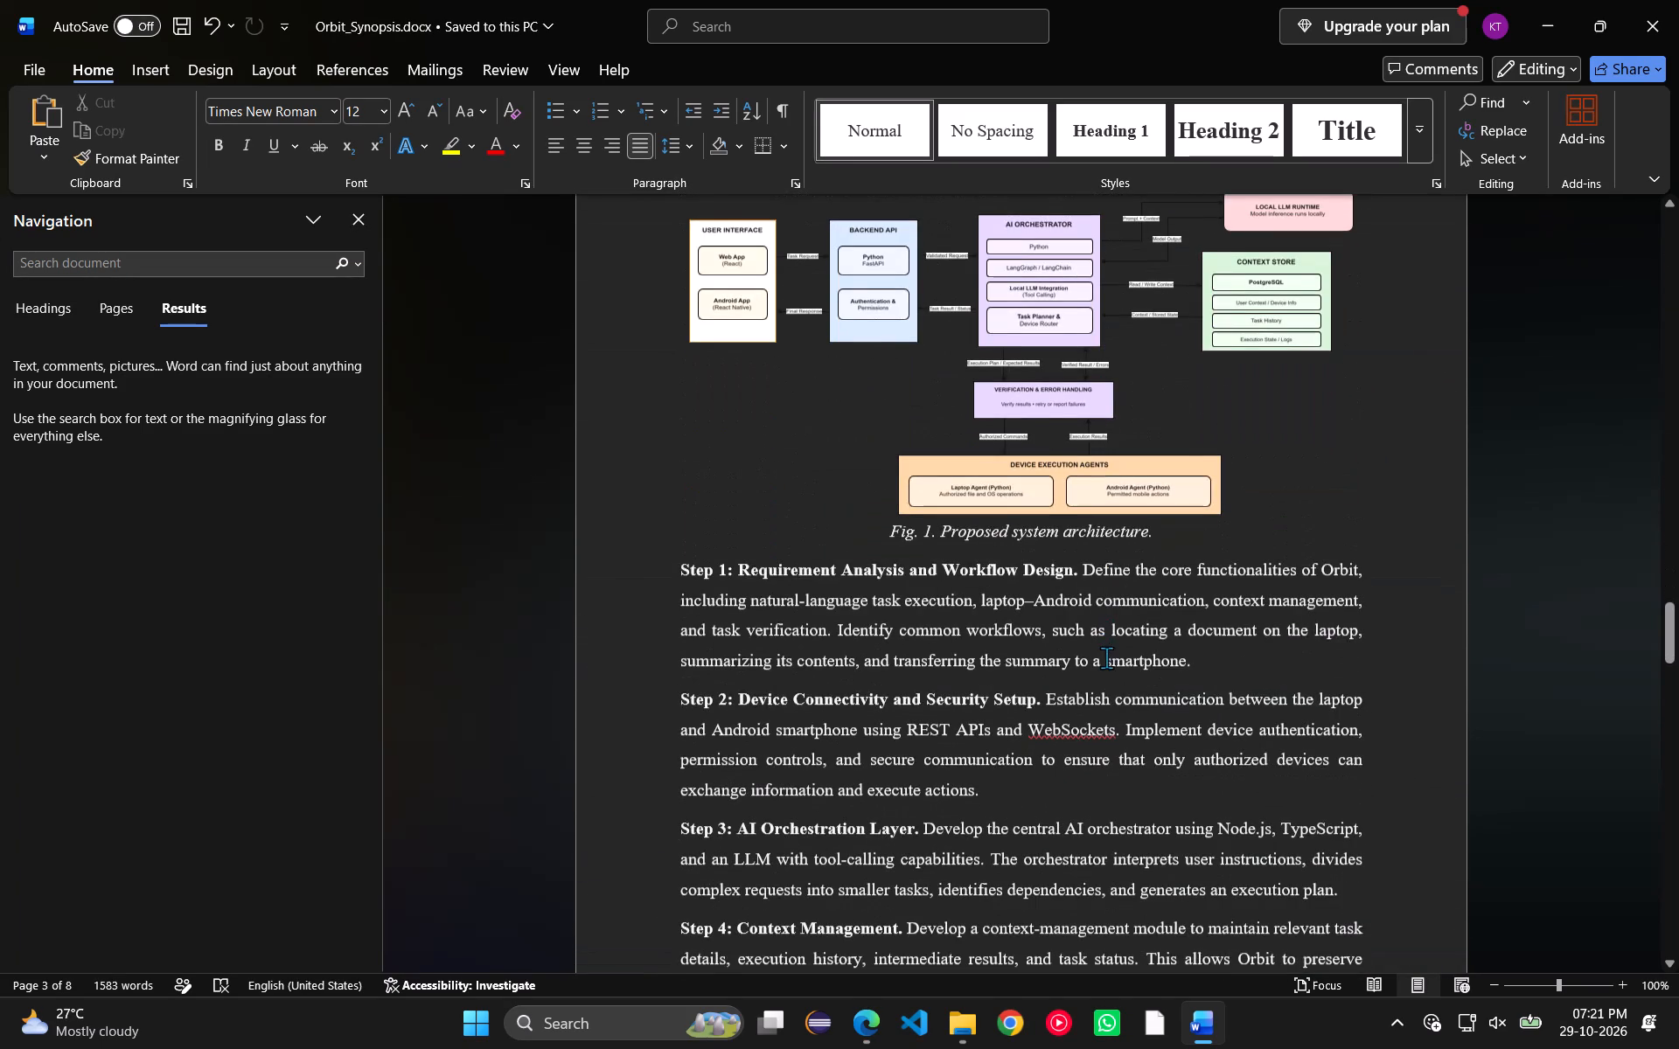
pyautogui.click(1296, 295)
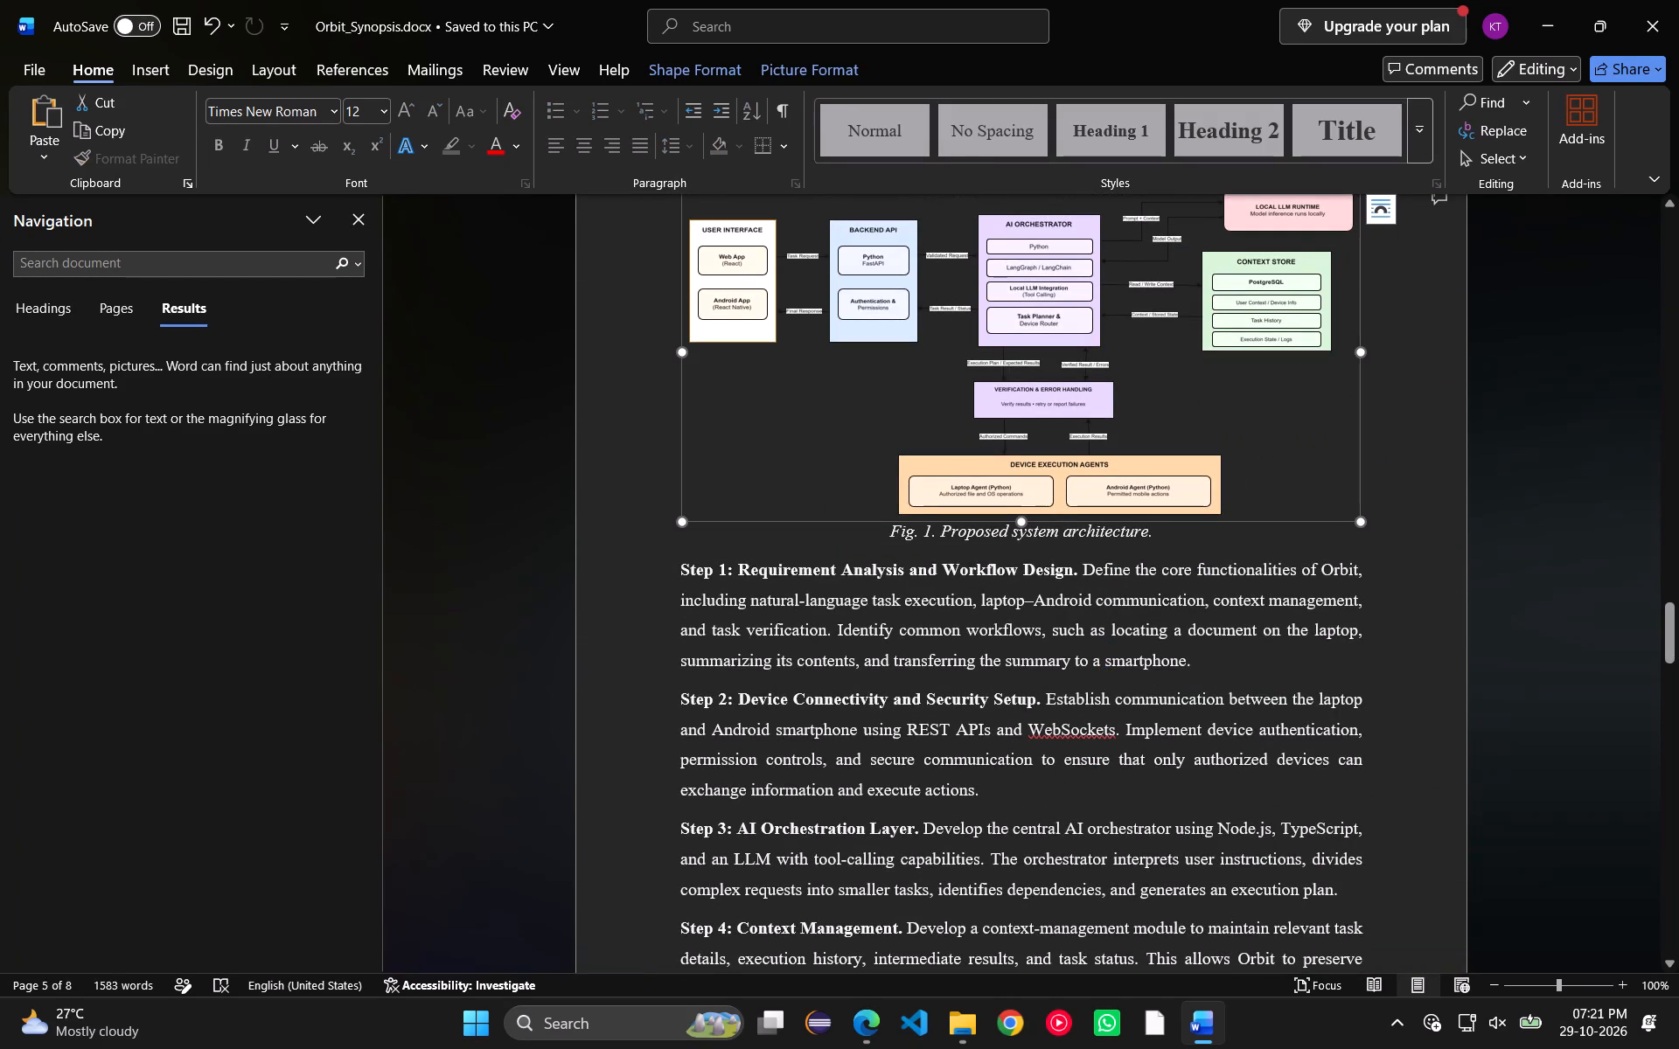
pyautogui.moveTo(1359, 349); pyautogui.dragTo(1386, 347)
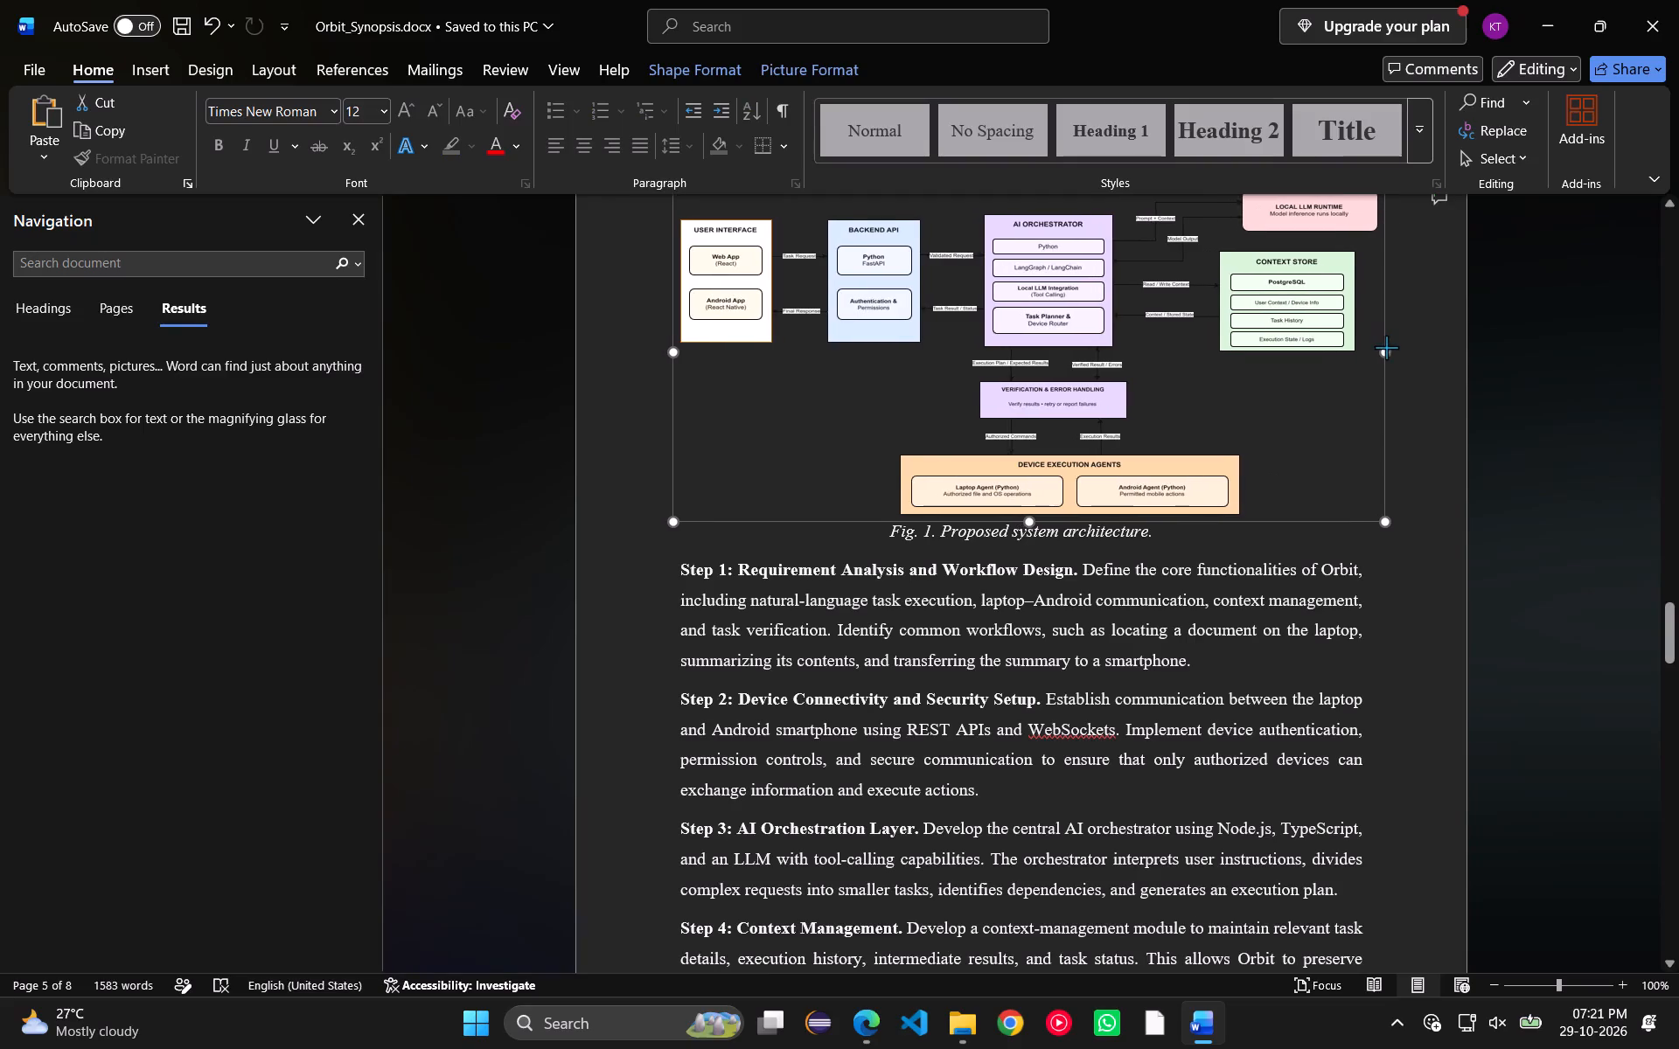
pyautogui.moveTo(1386, 347); pyautogui.dragTo(1383, 350)
pyautogui.click(1246, 865)
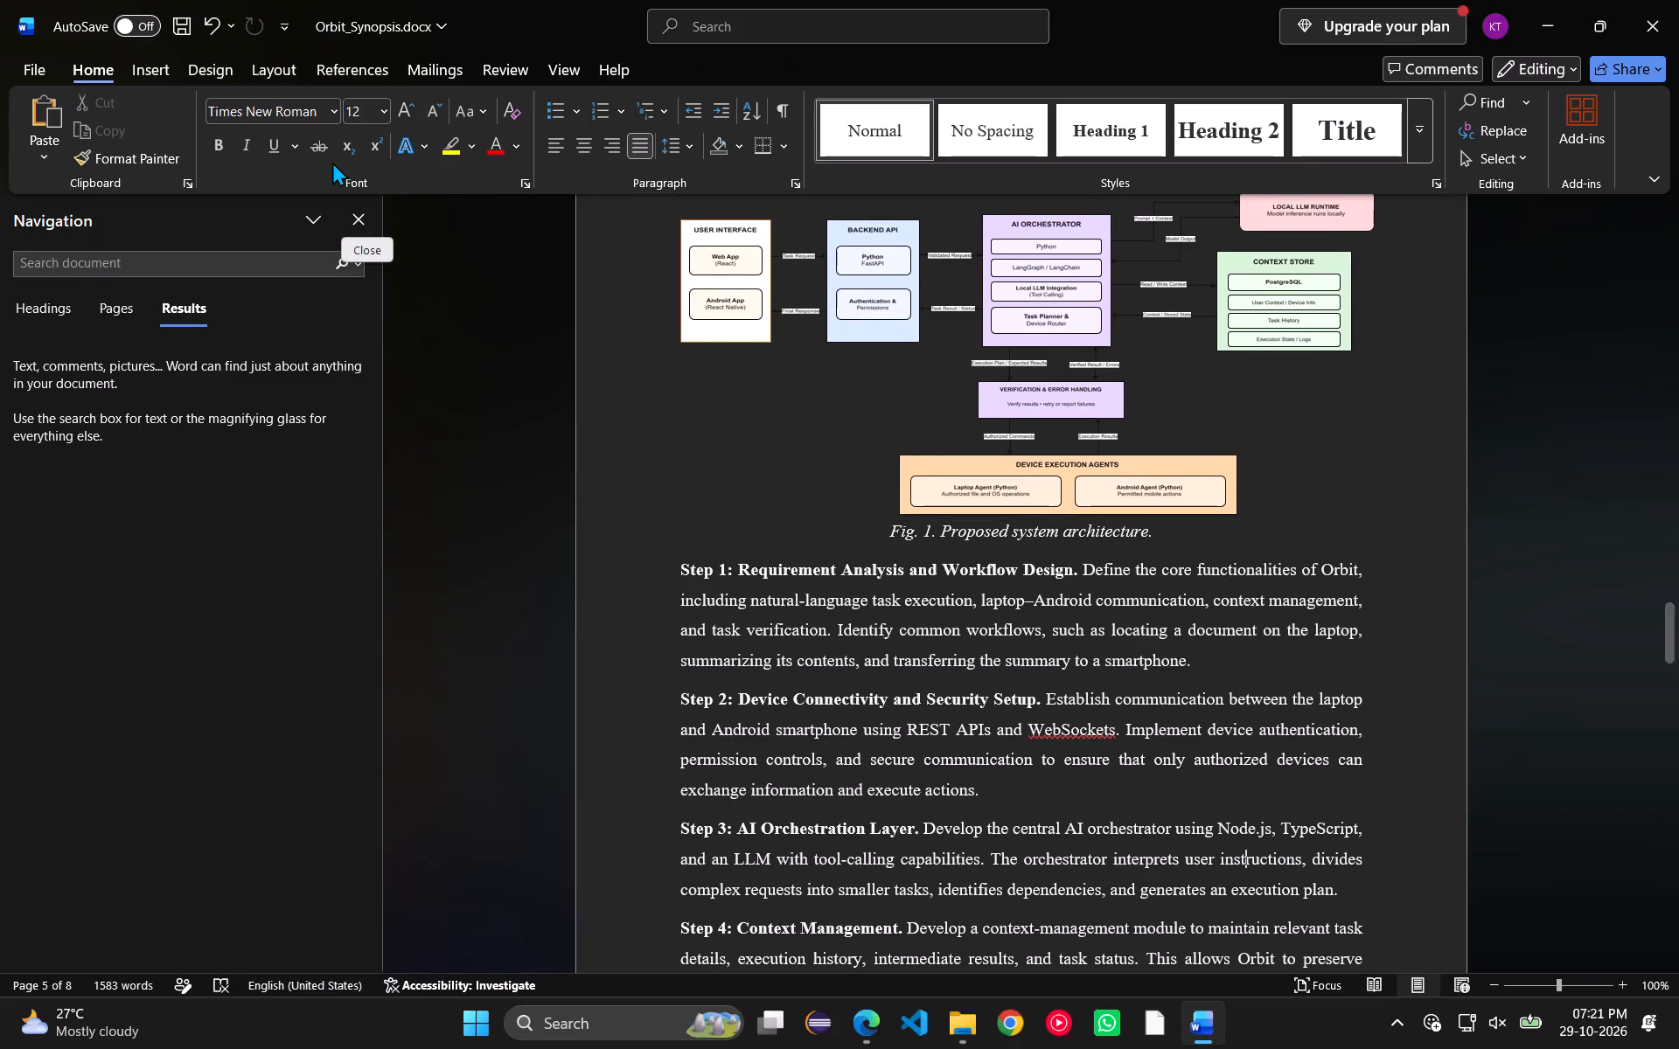
# Export the synopsis as Orbit_Synopsis.pdf to Downloads, replacing the existing PDF, and check Fig. 1 in the published file.
pyautogui.click(45, 75)
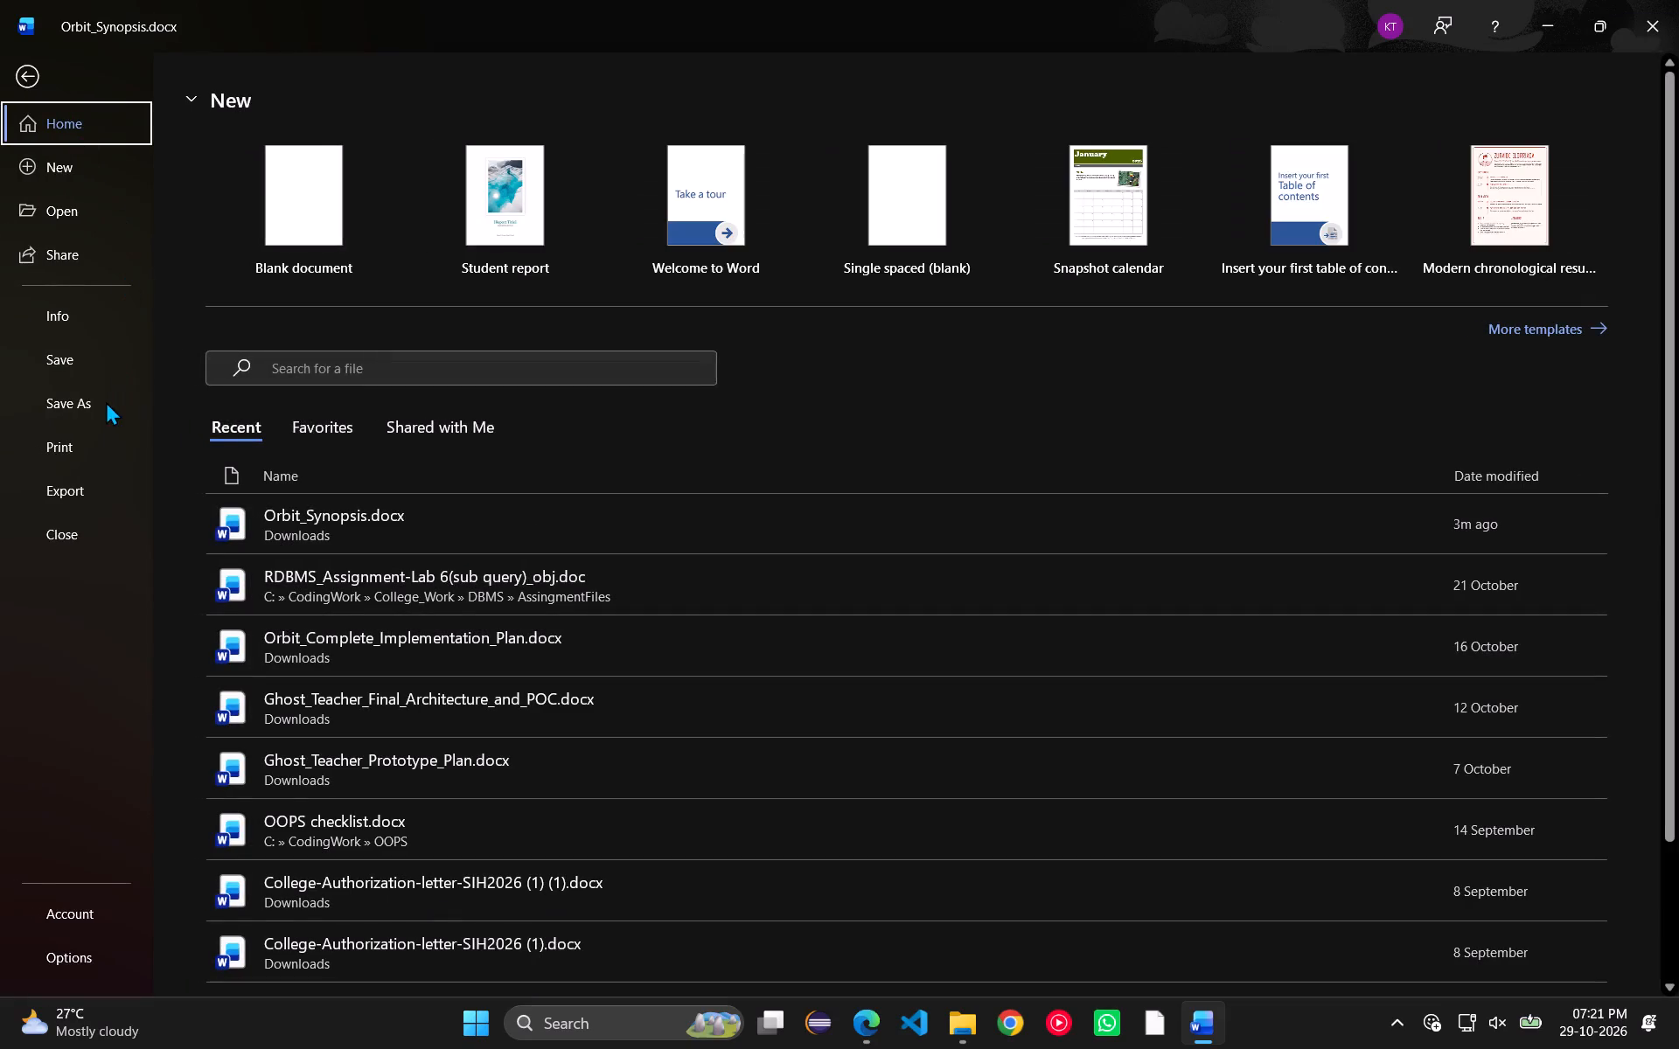
pyautogui.click(106, 401)
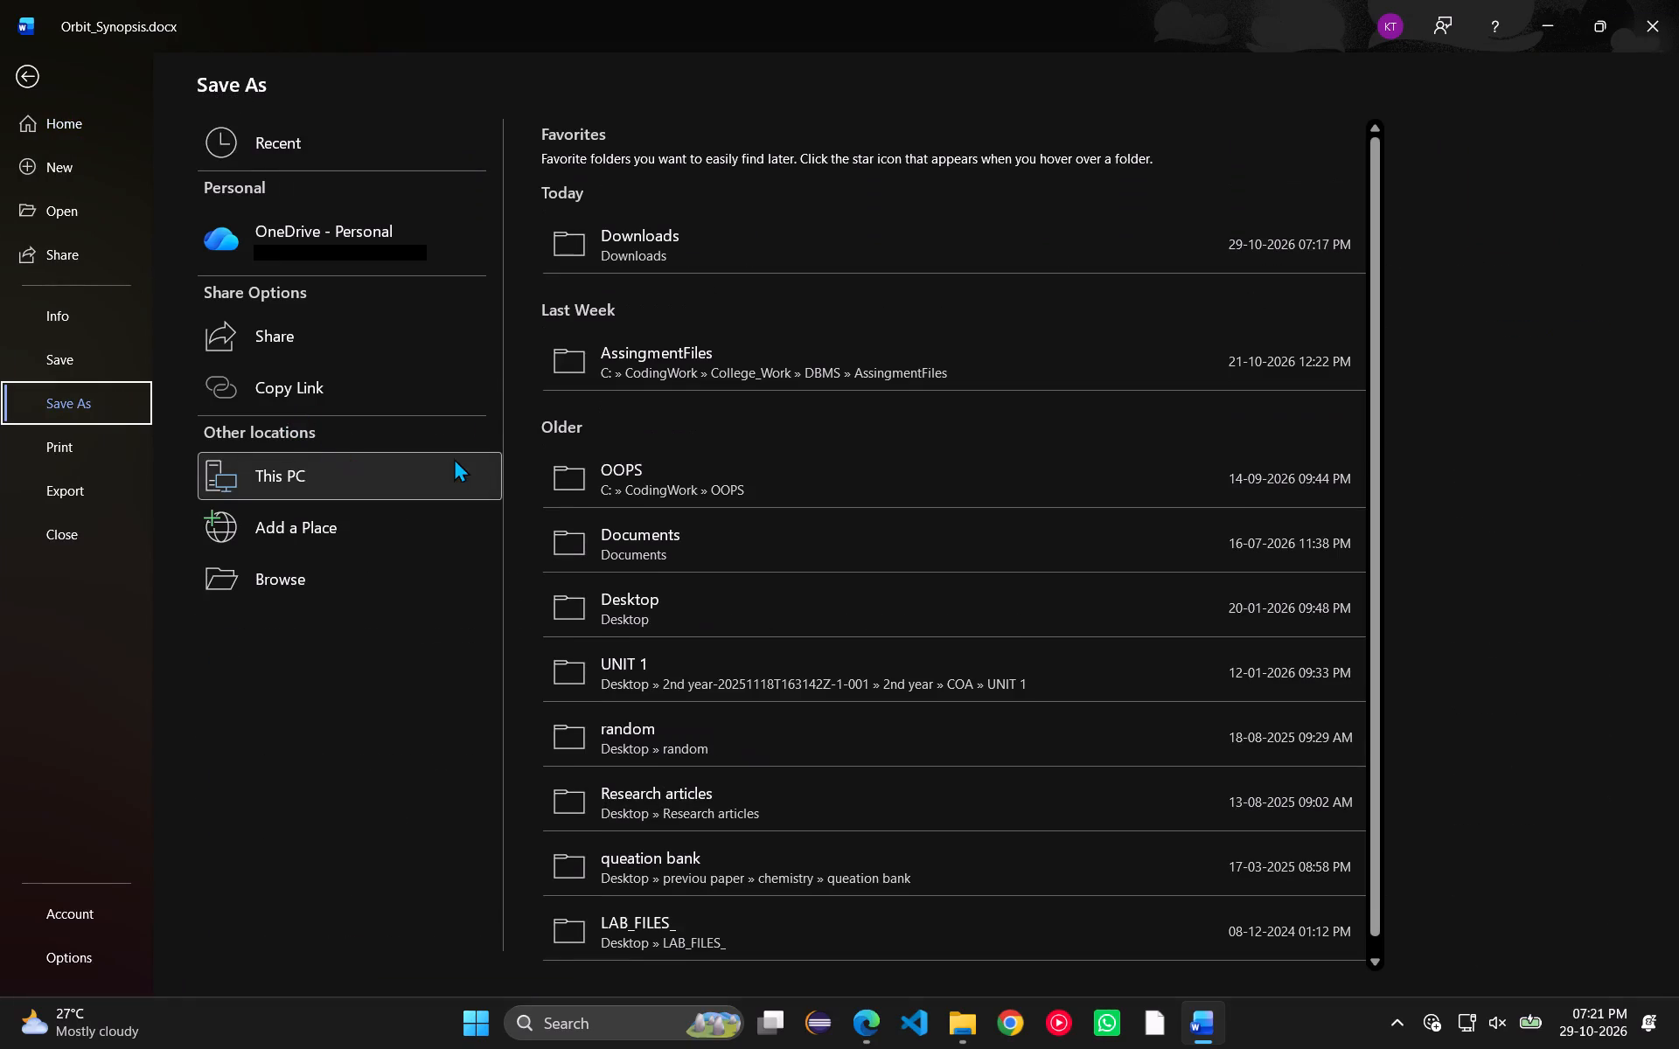
pyautogui.click(599, 242)
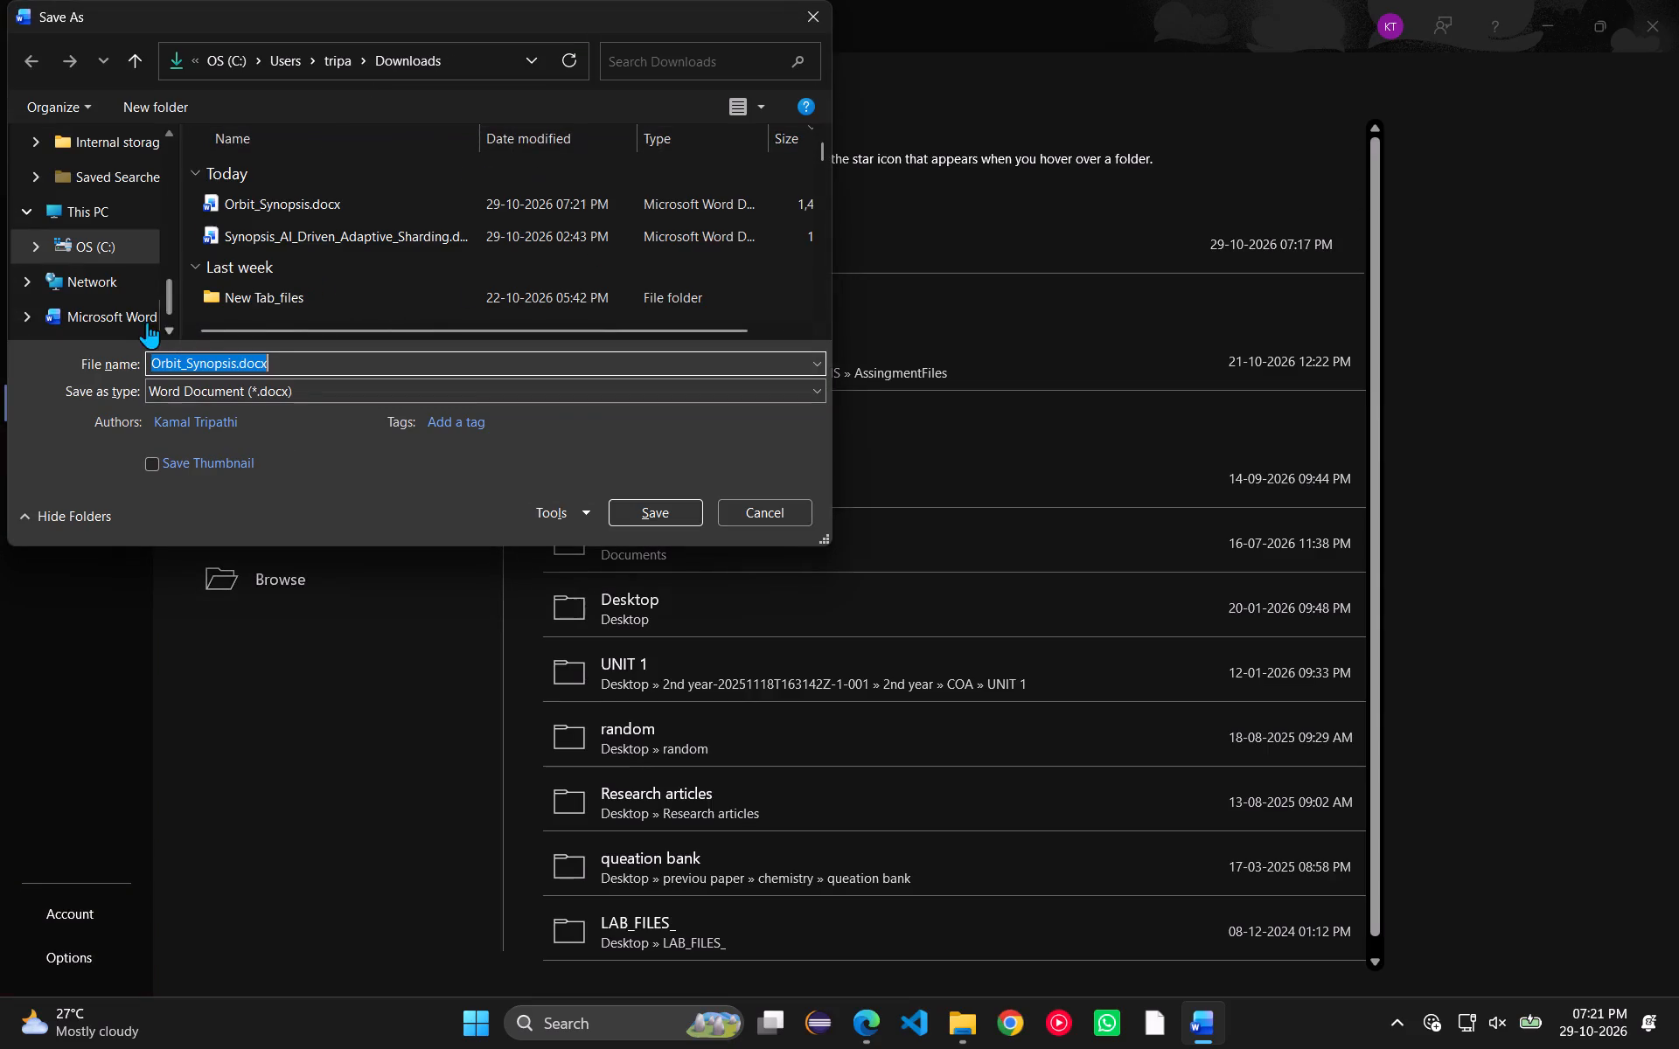
pyautogui.scroll(1, 101, 242)
pyautogui.scroll(-1, 101, 250)
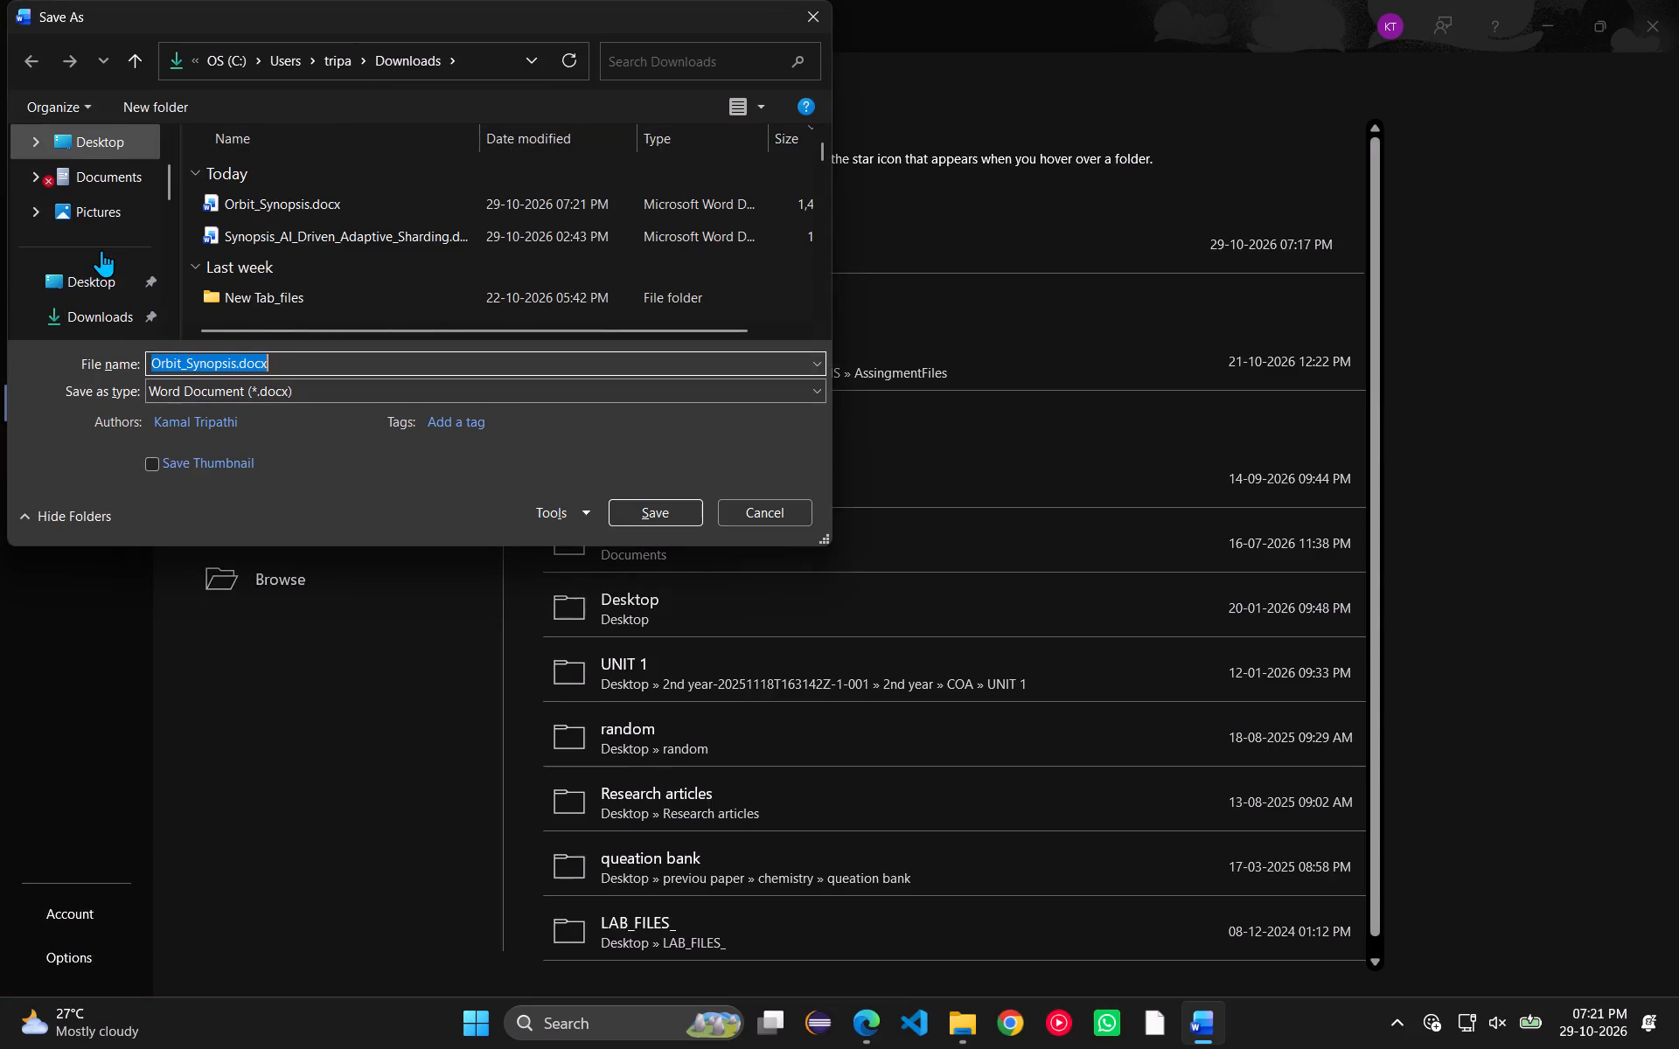
pyautogui.click(109, 307)
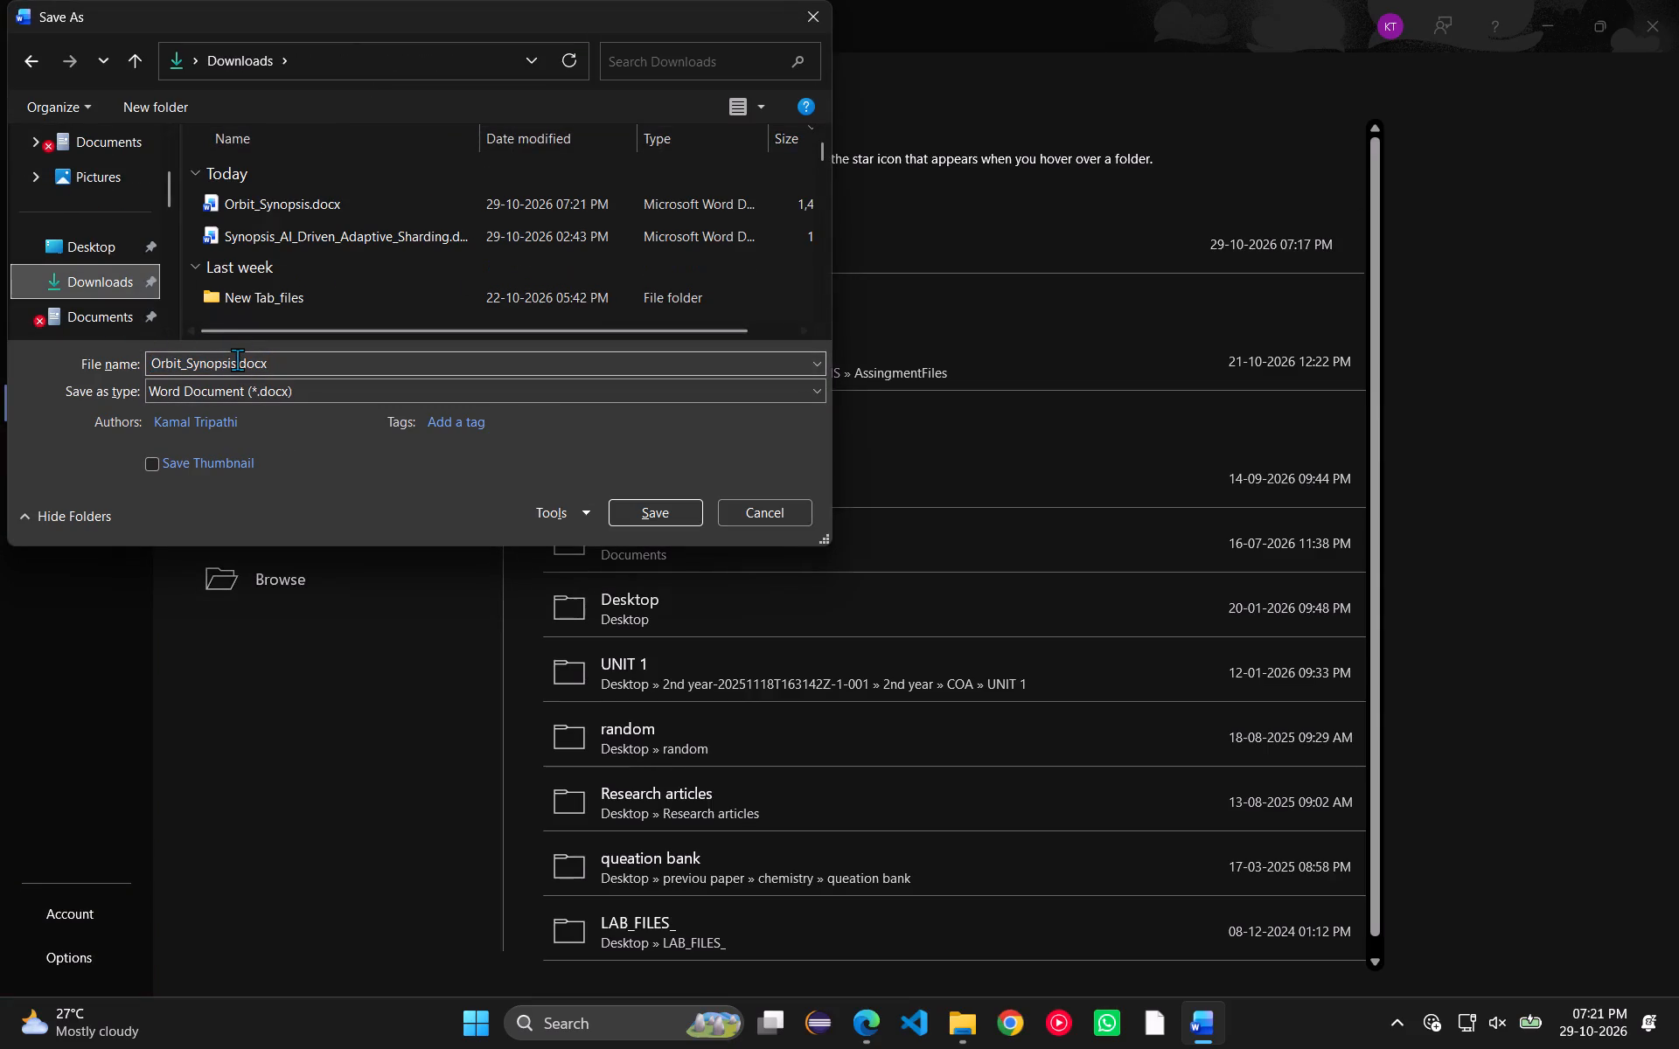
pyautogui.click(385, 389)
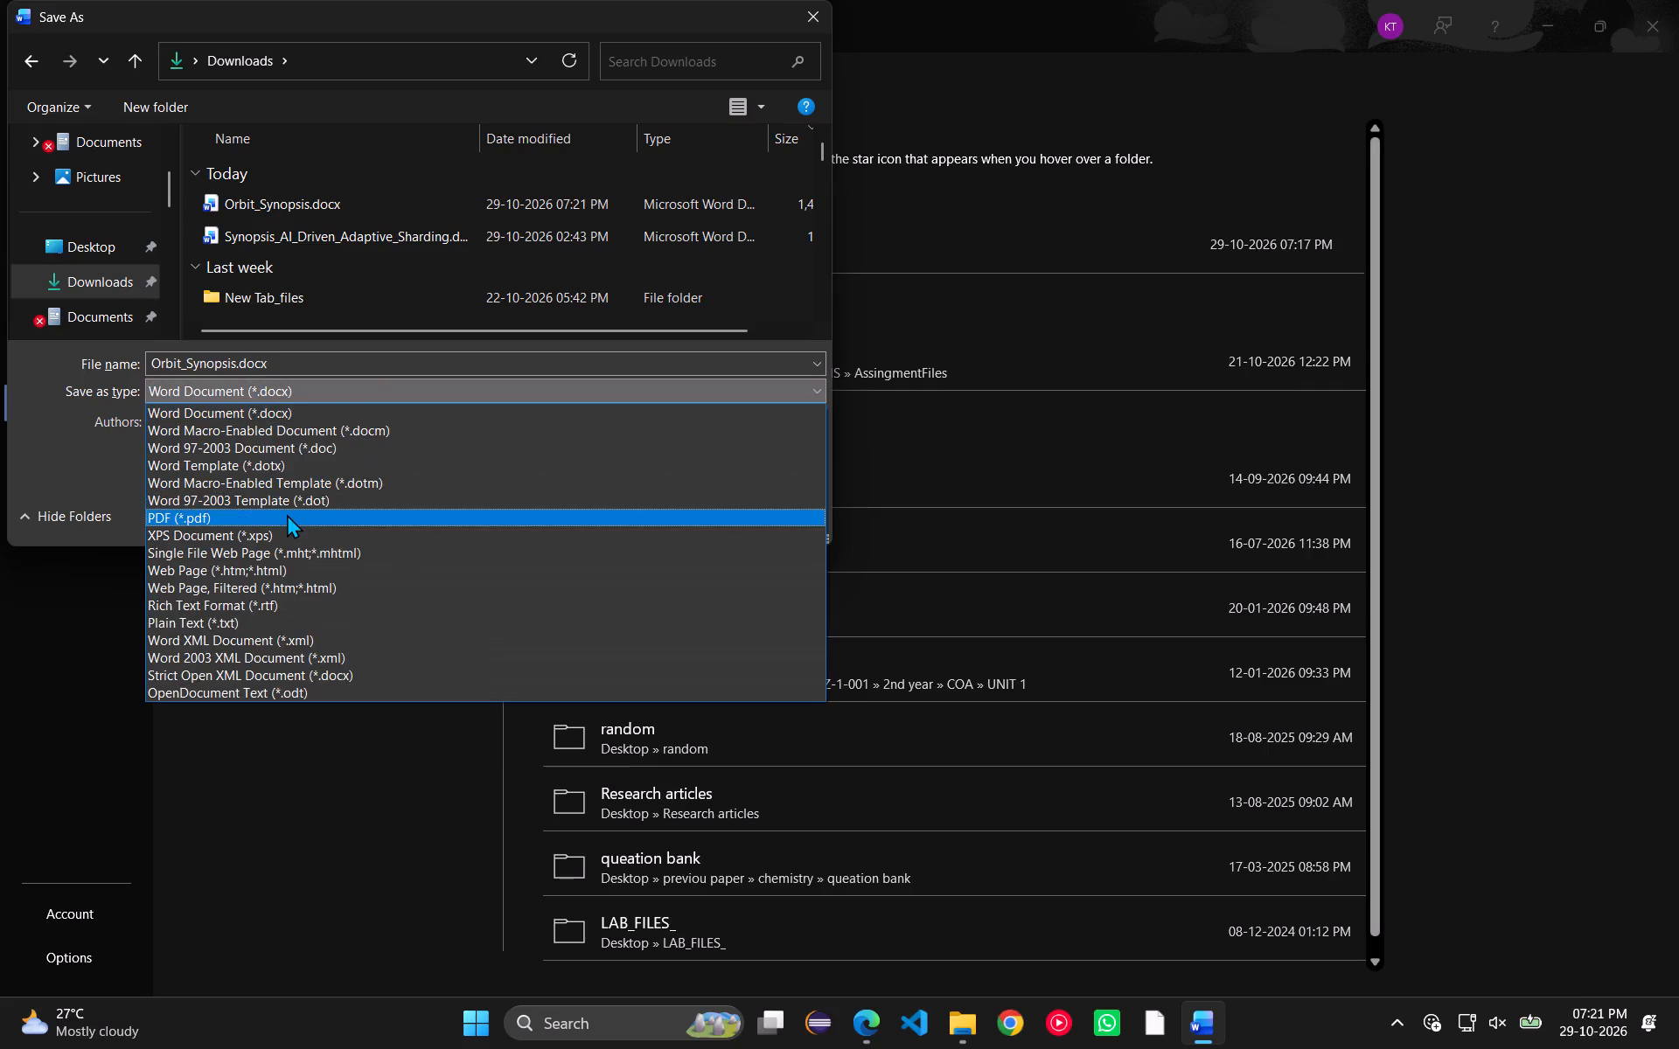
pyautogui.click(287, 514)
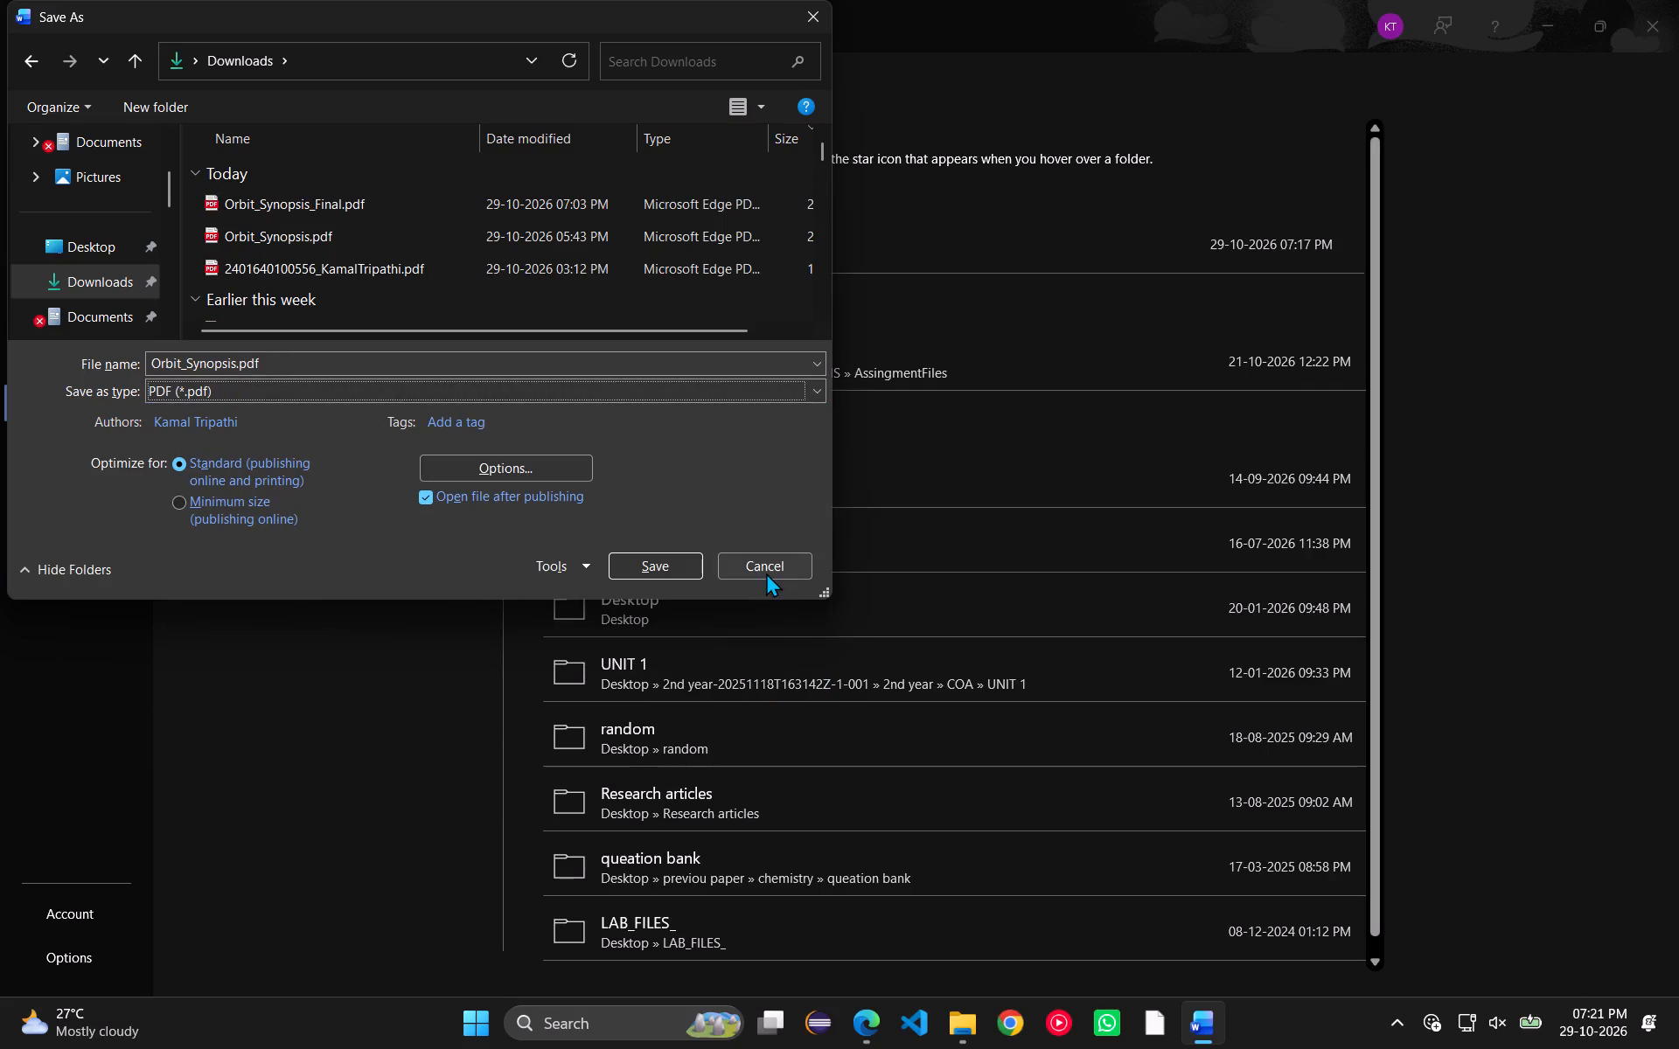
pyautogui.click(644, 557)
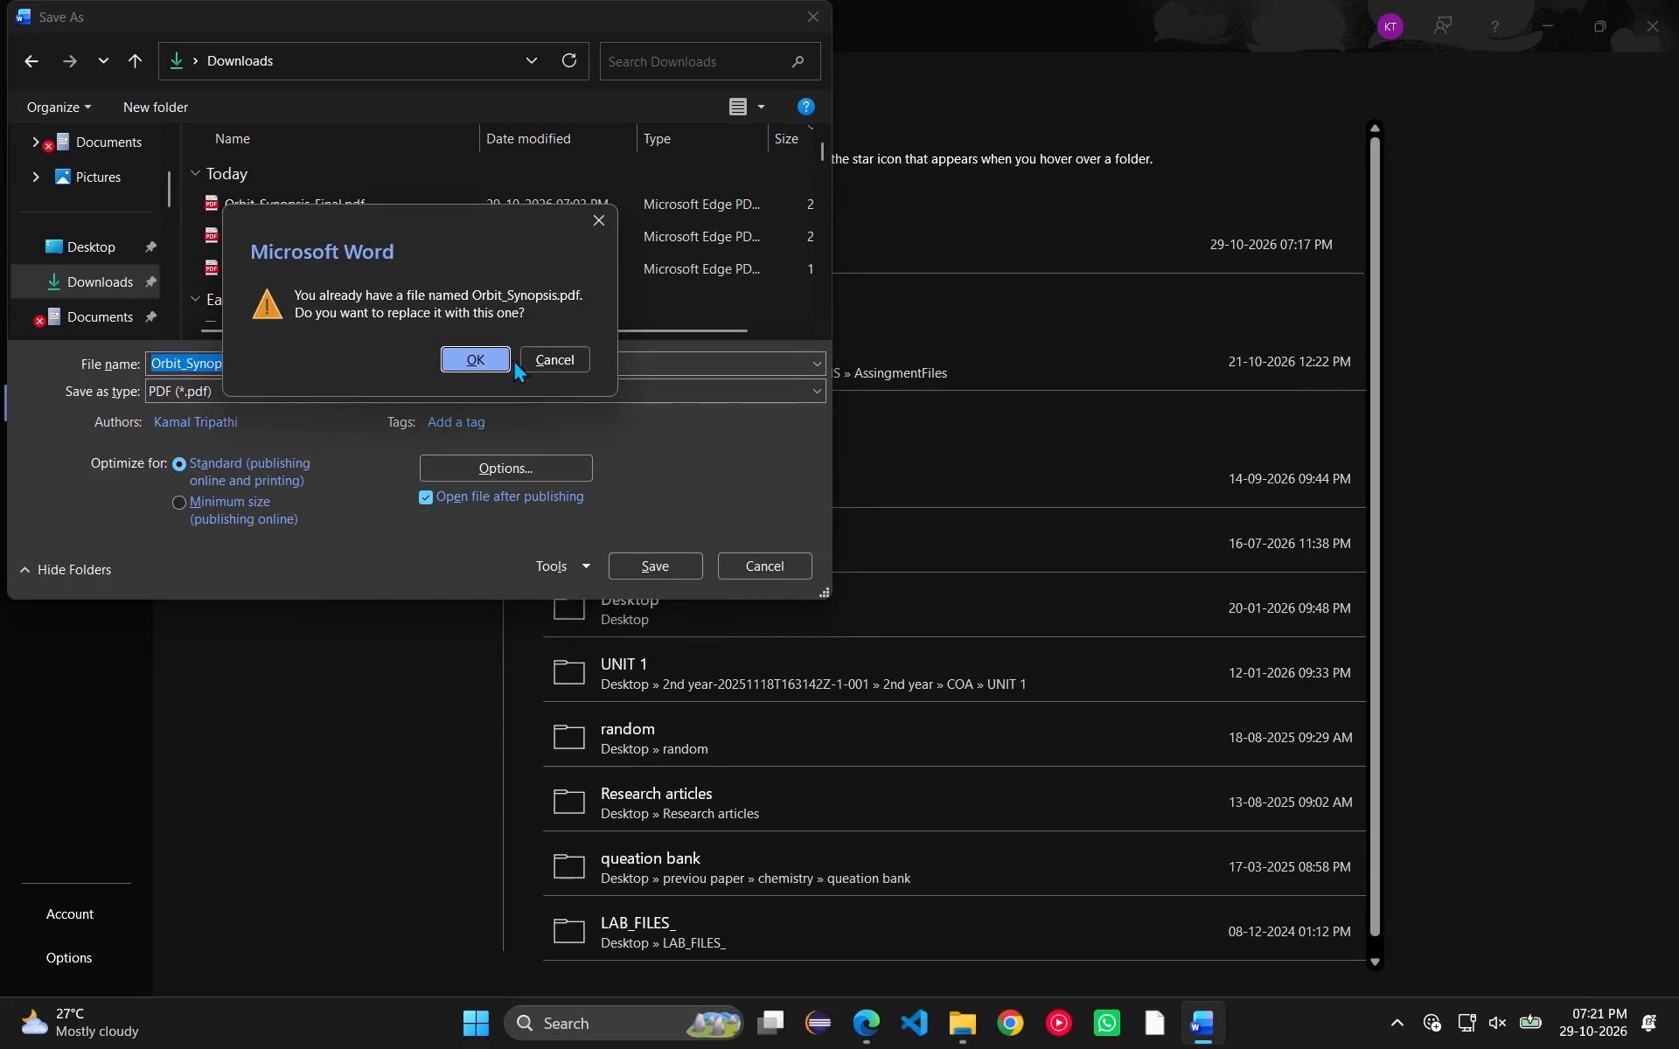
pyautogui.click(494, 359)
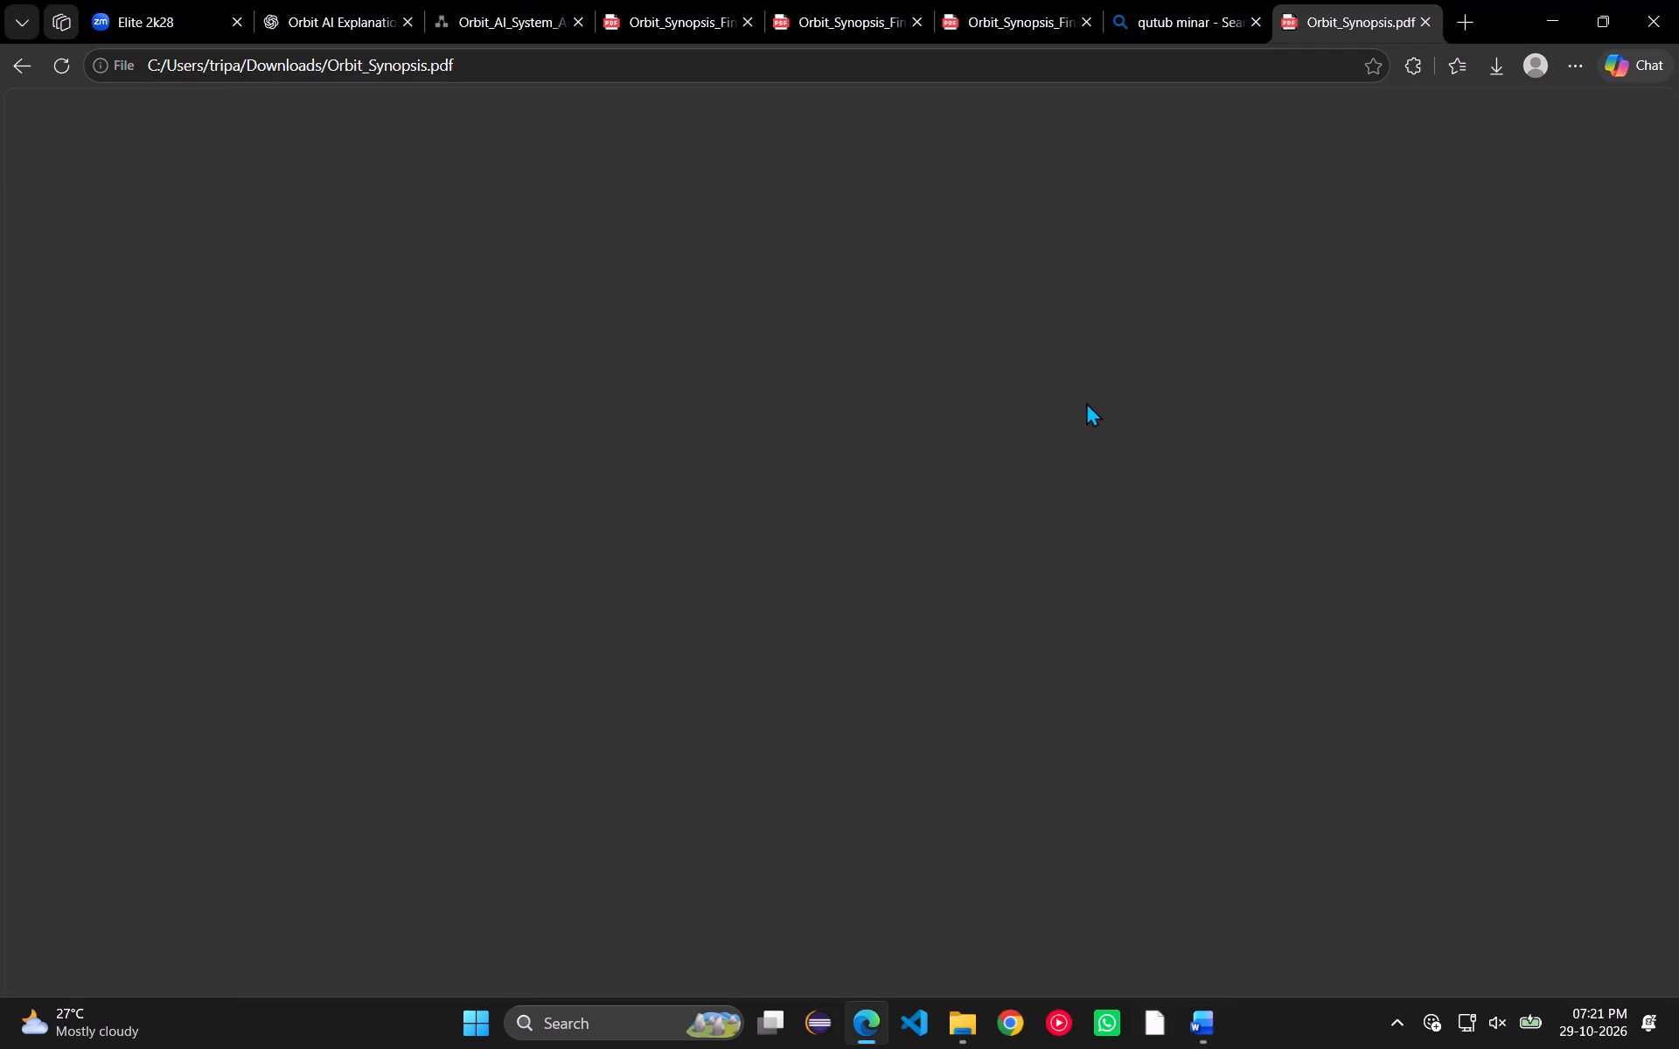
pyautogui.scroll(-6, 985, 525)
pyautogui.scroll(2, 985, 525)
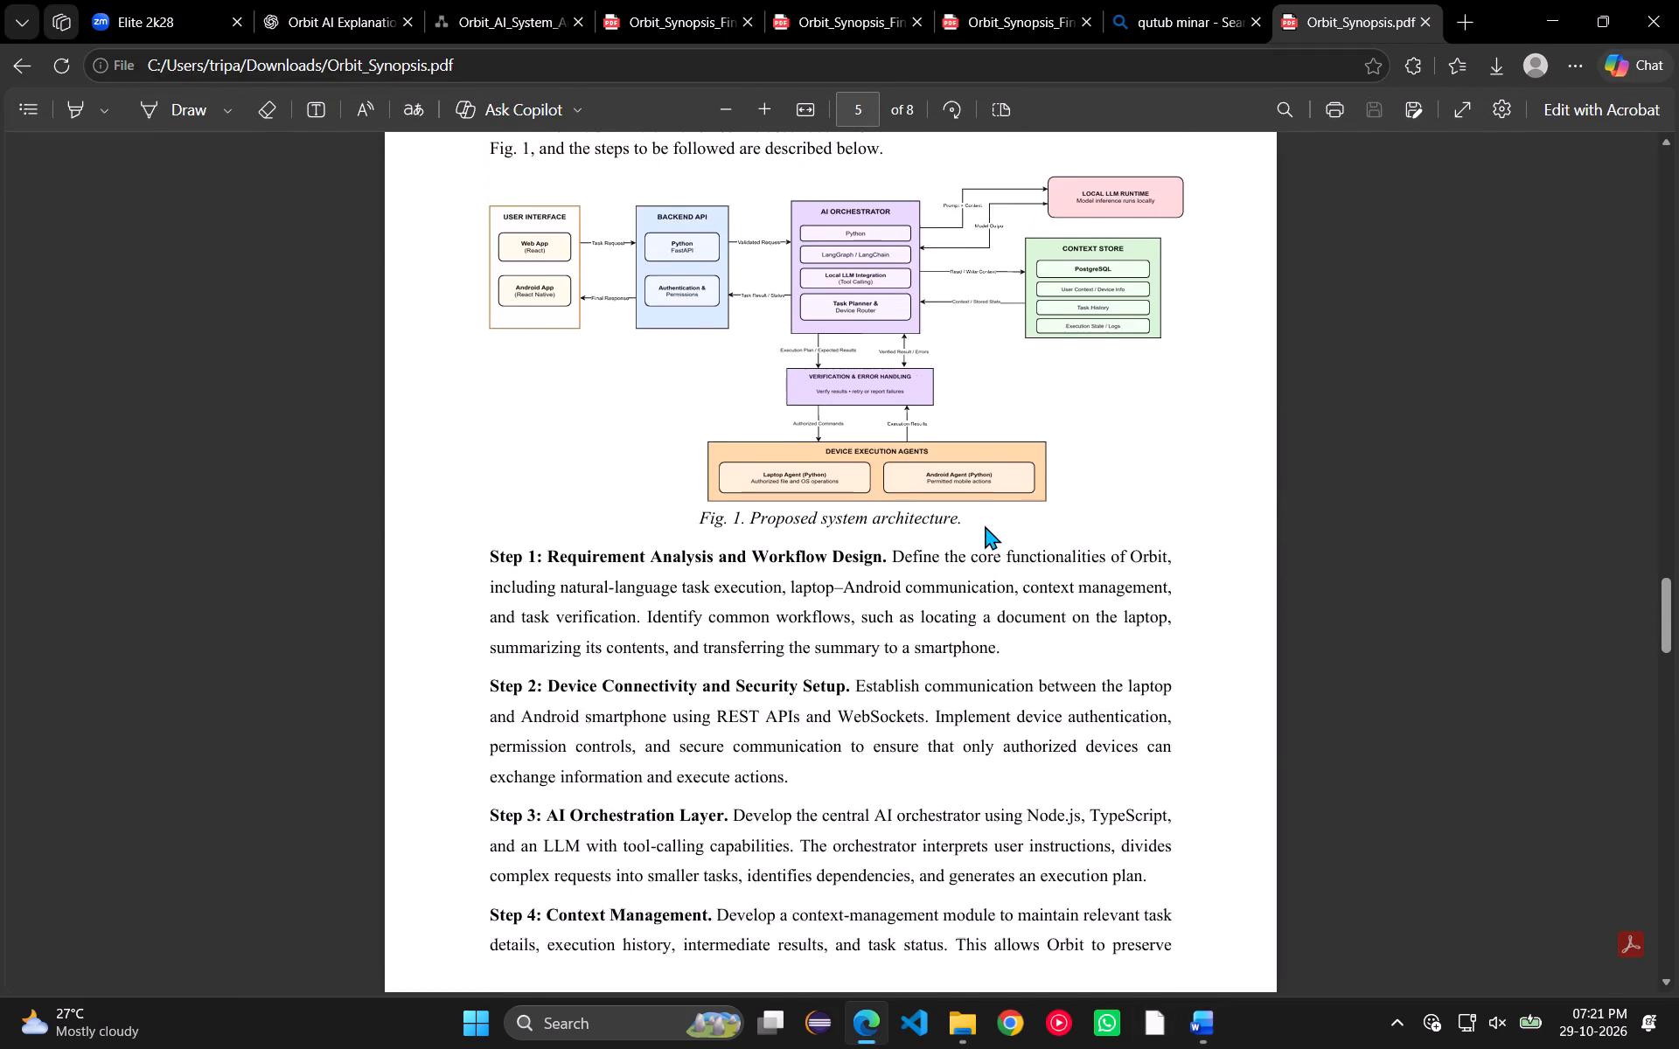
pyautogui.scroll(3, 985, 525)
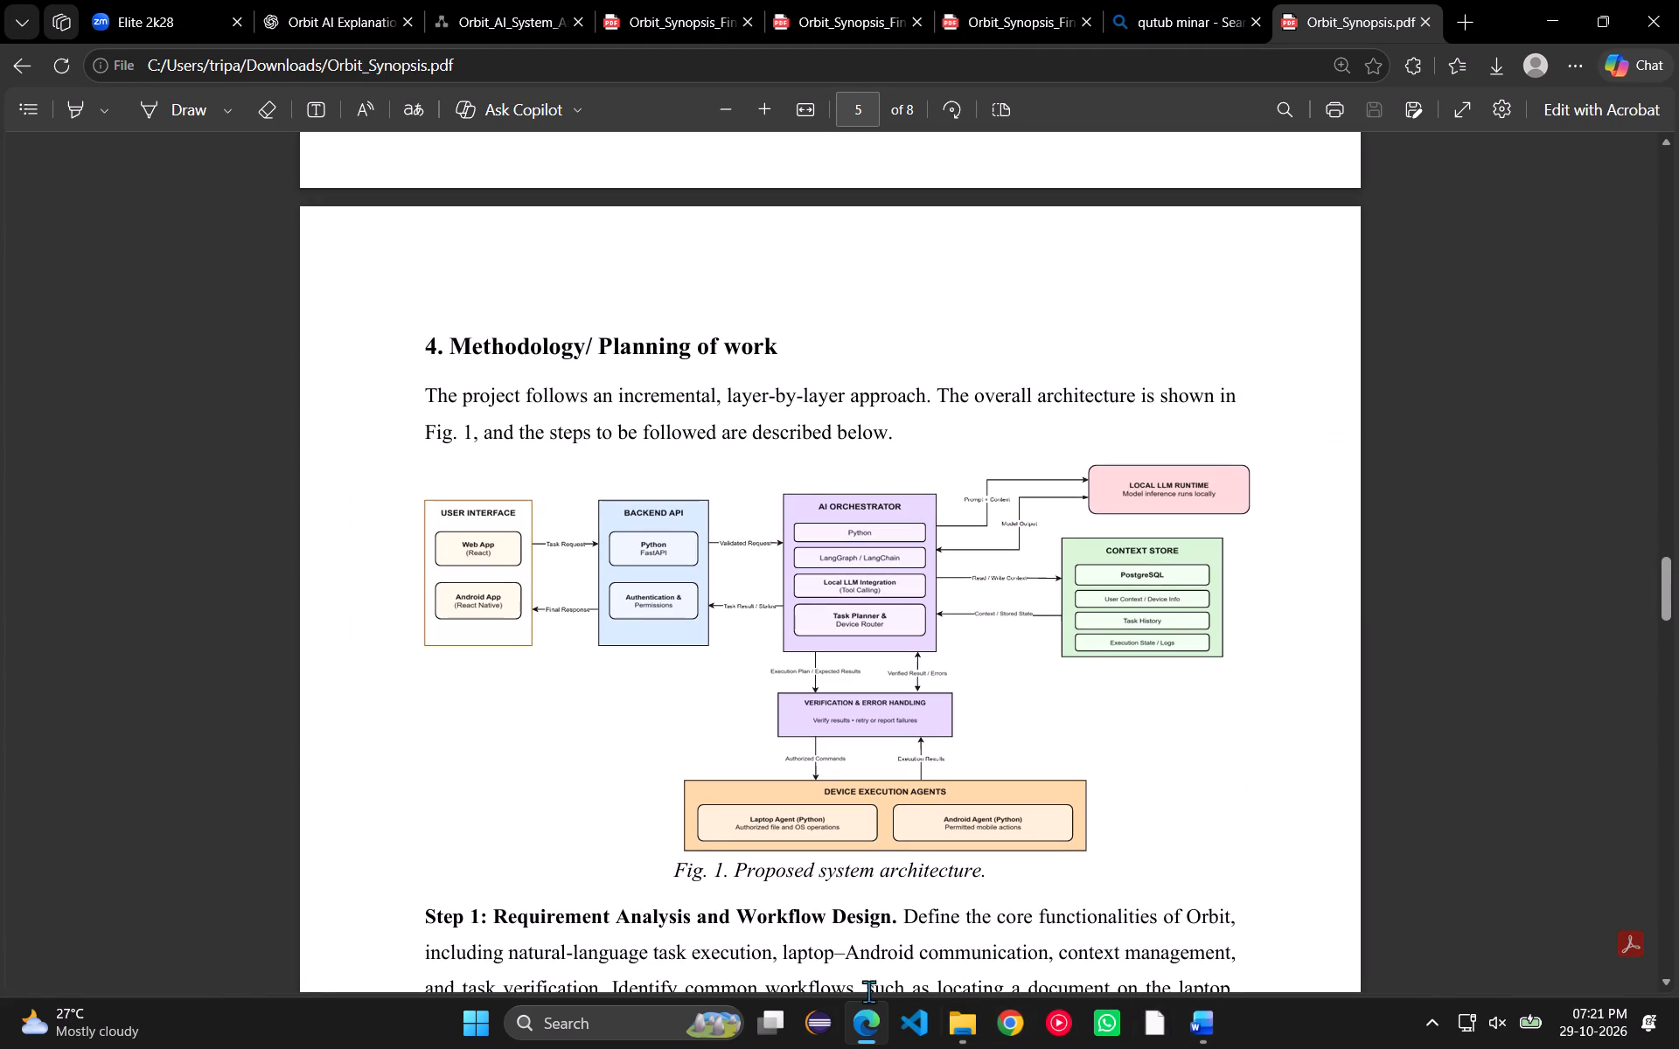
# Switch to the Downloads folder in File Explorer, pick Orbit_Synopsis_Final.pdf for sharing, and switch to WhatsApp.
pyautogui.click(945, 1006)
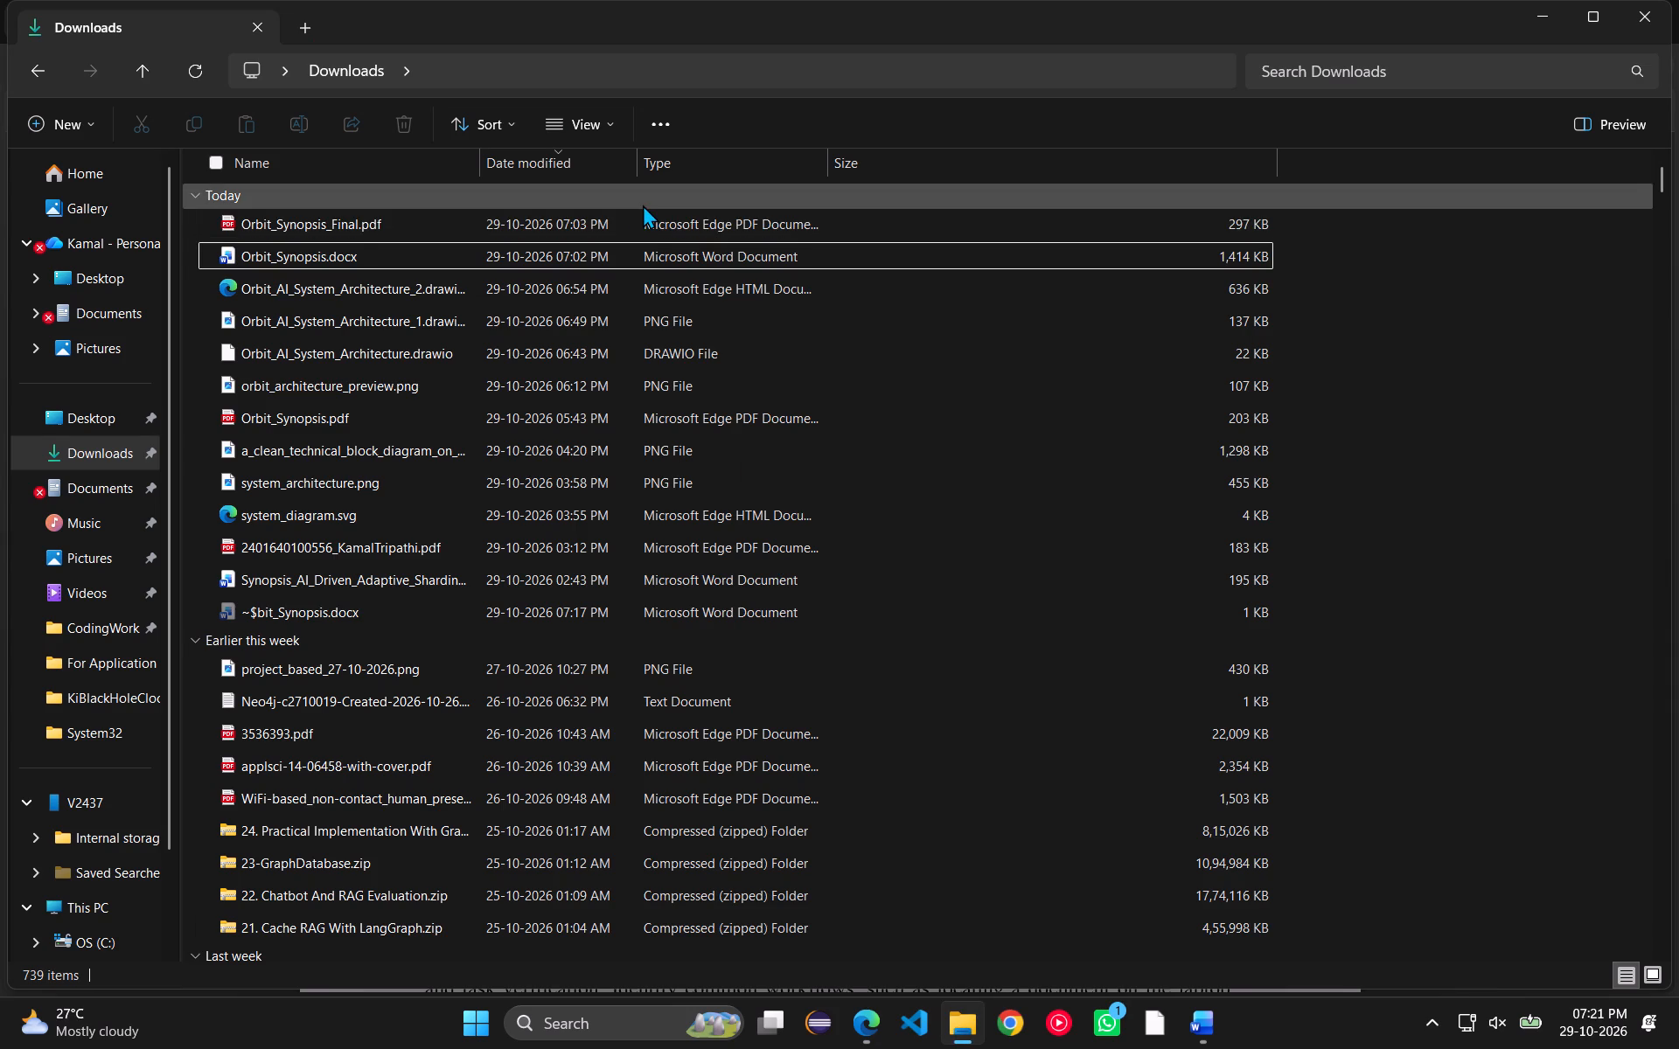
pyautogui.moveTo(641, 219); pyautogui.dragTo(1111, 1029)
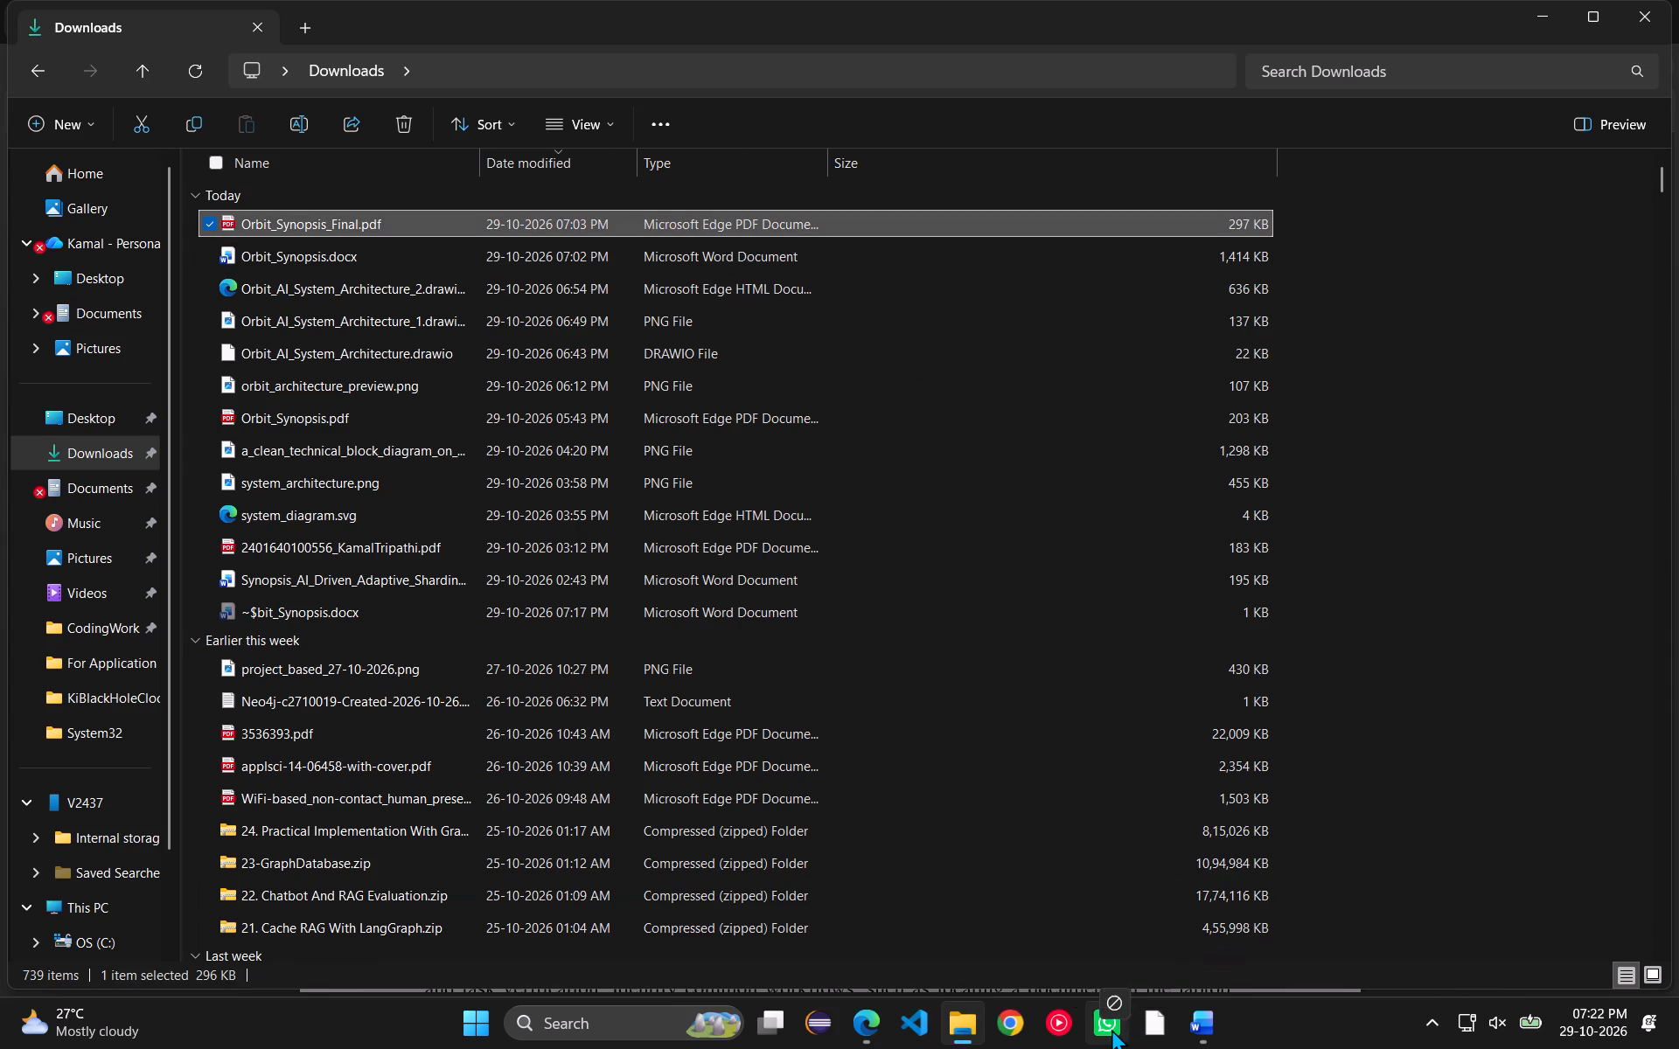
pyautogui.moveTo(1111, 1029); pyautogui.dragTo(1111, 1029)
pyautogui.click(1111, 1029)
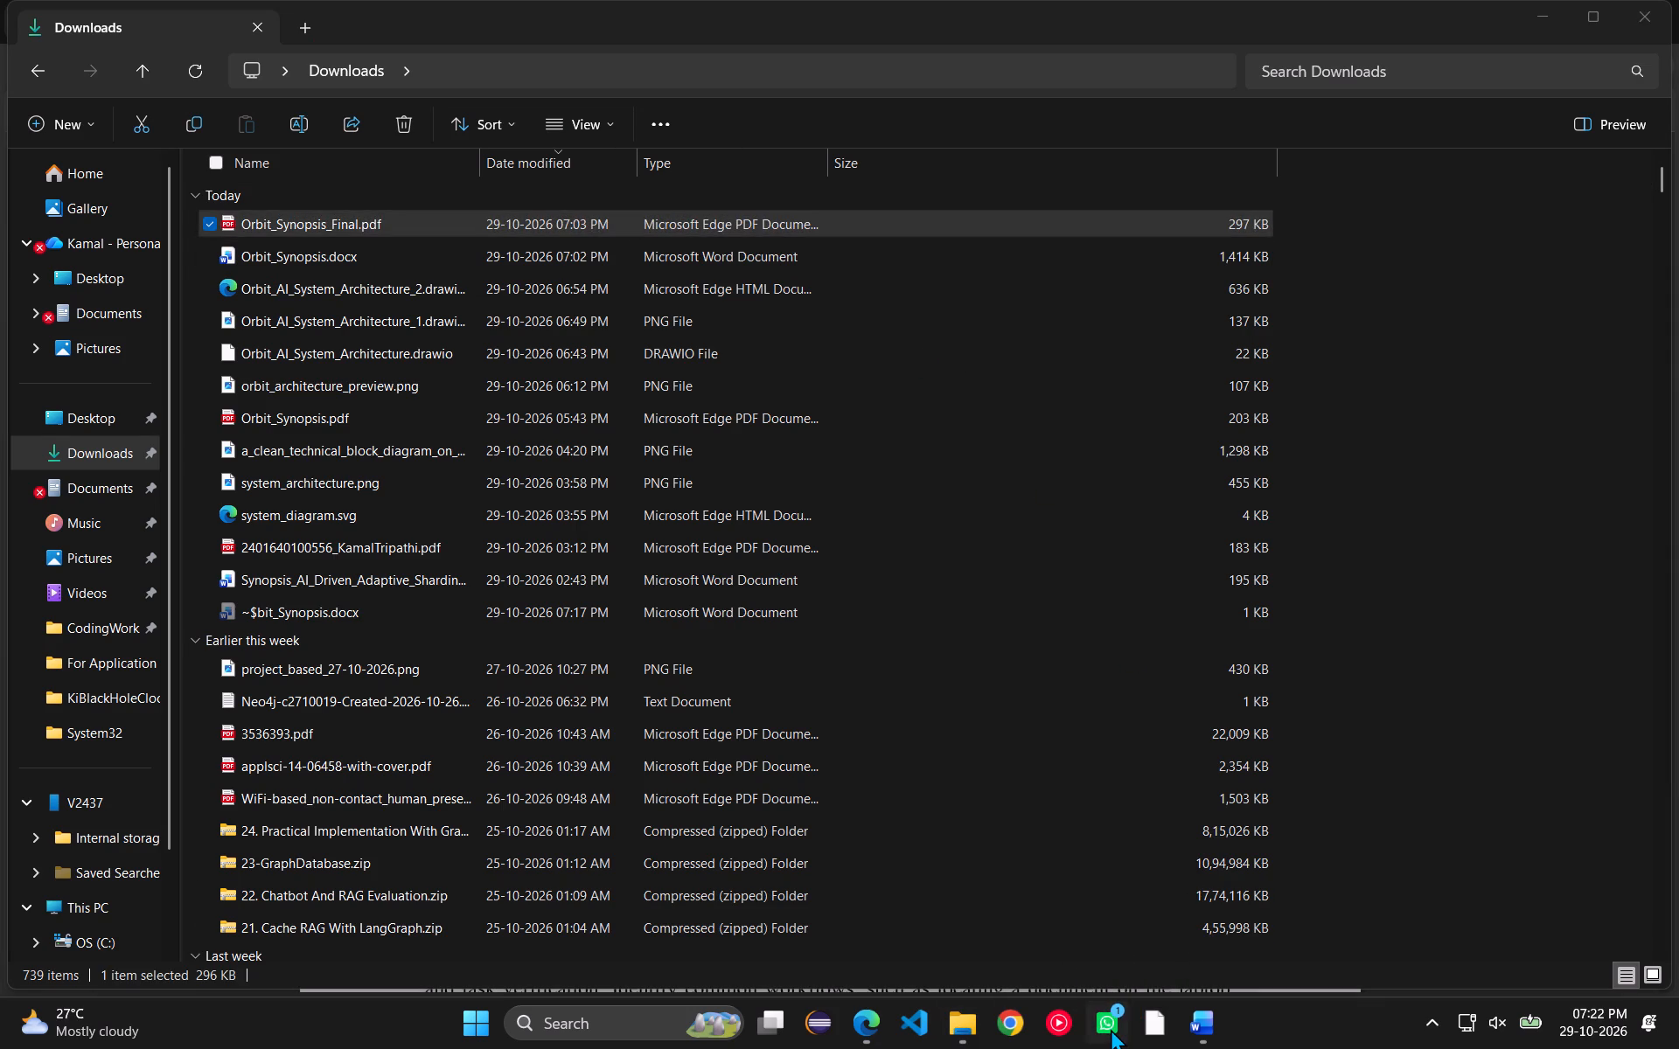
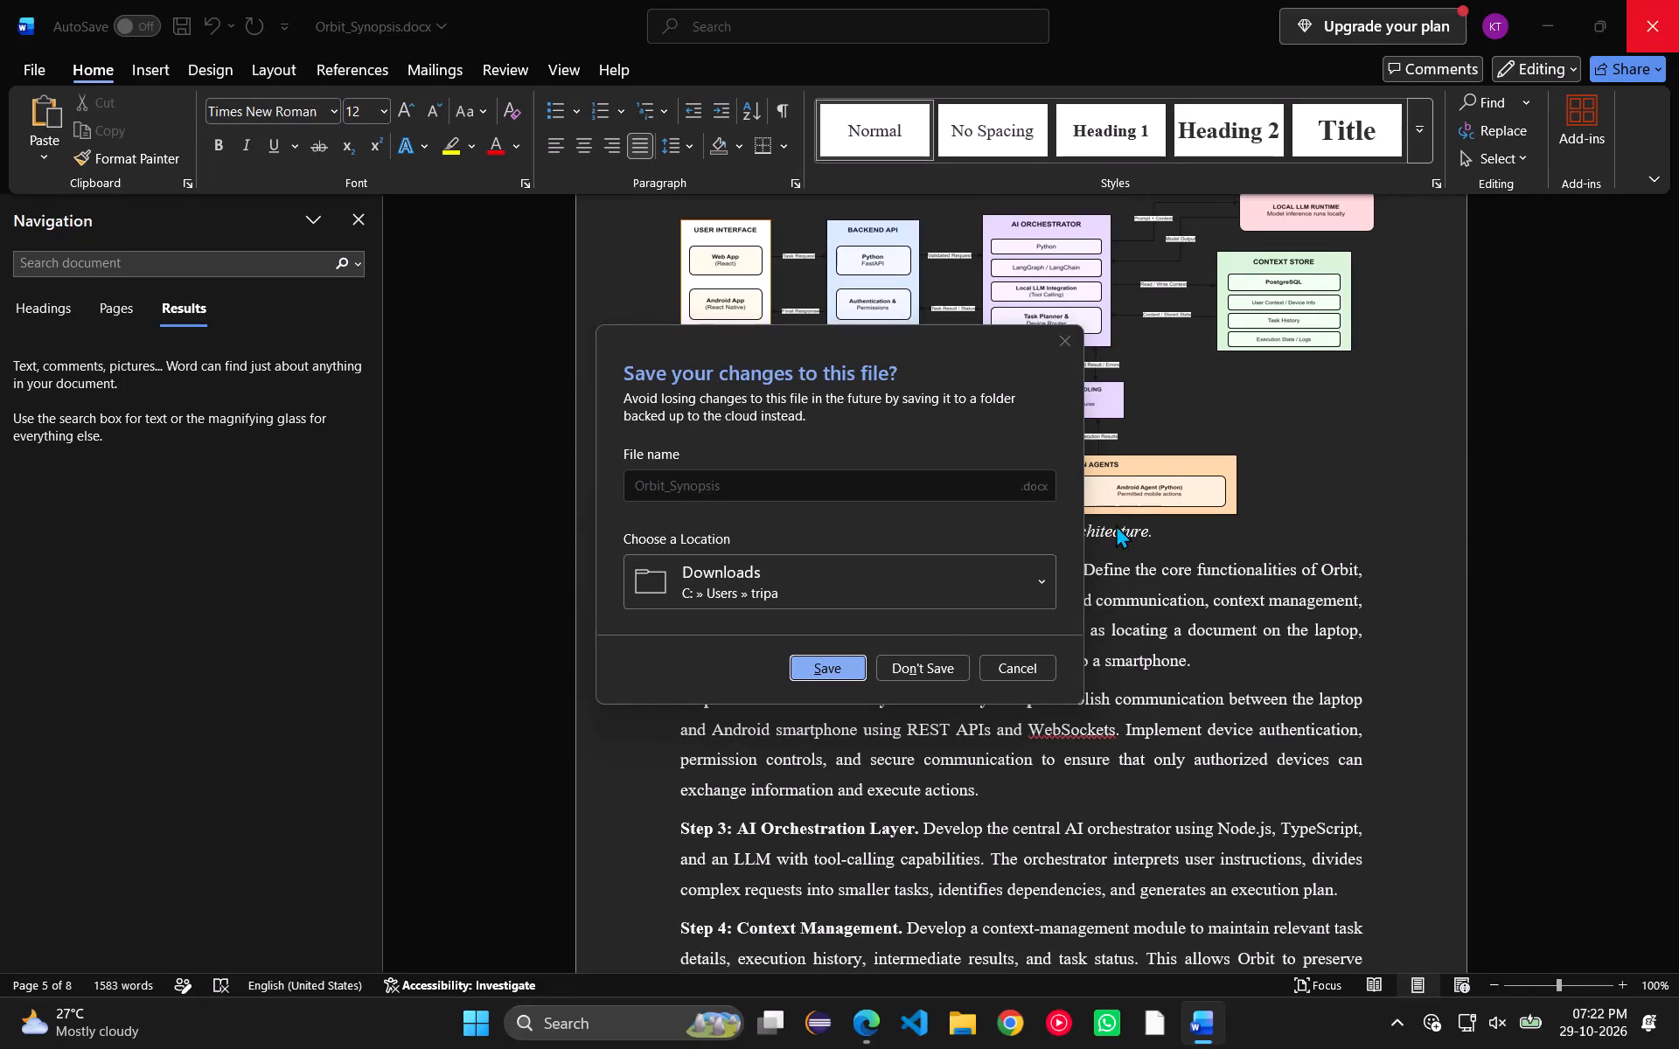
# Save the changes to Orbit_Synopsis.docx in Downloads while closing the document.
pyautogui.click(802, 670)
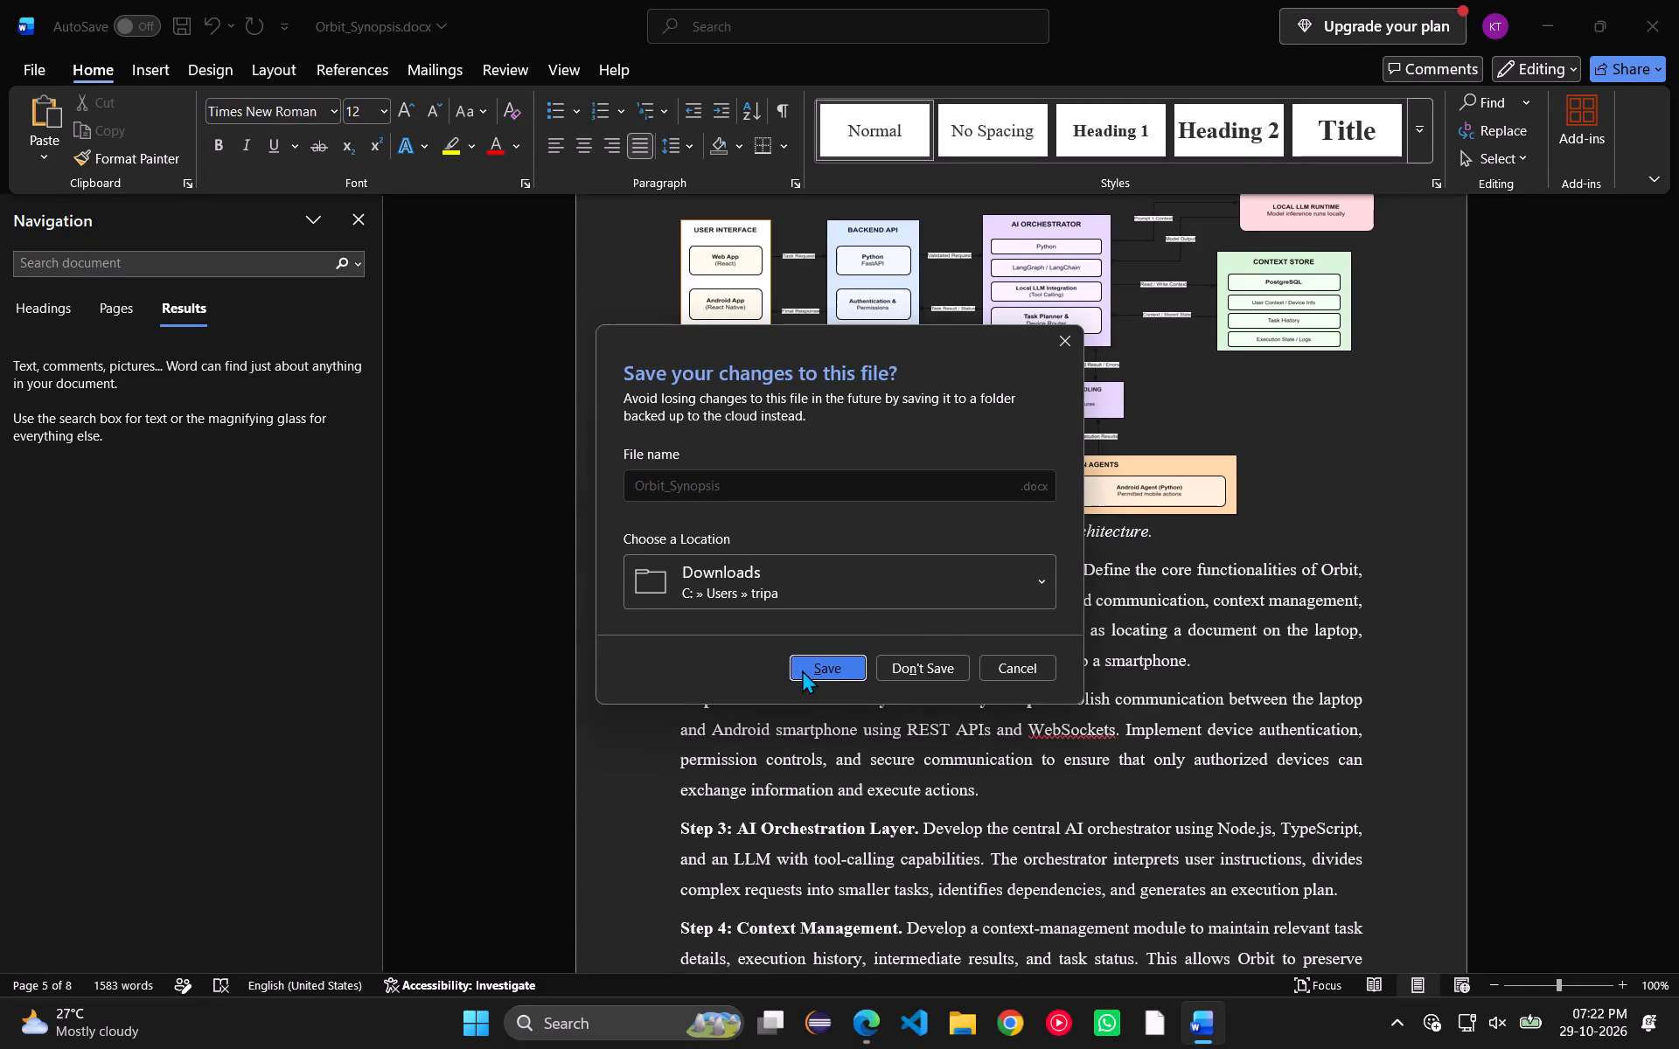